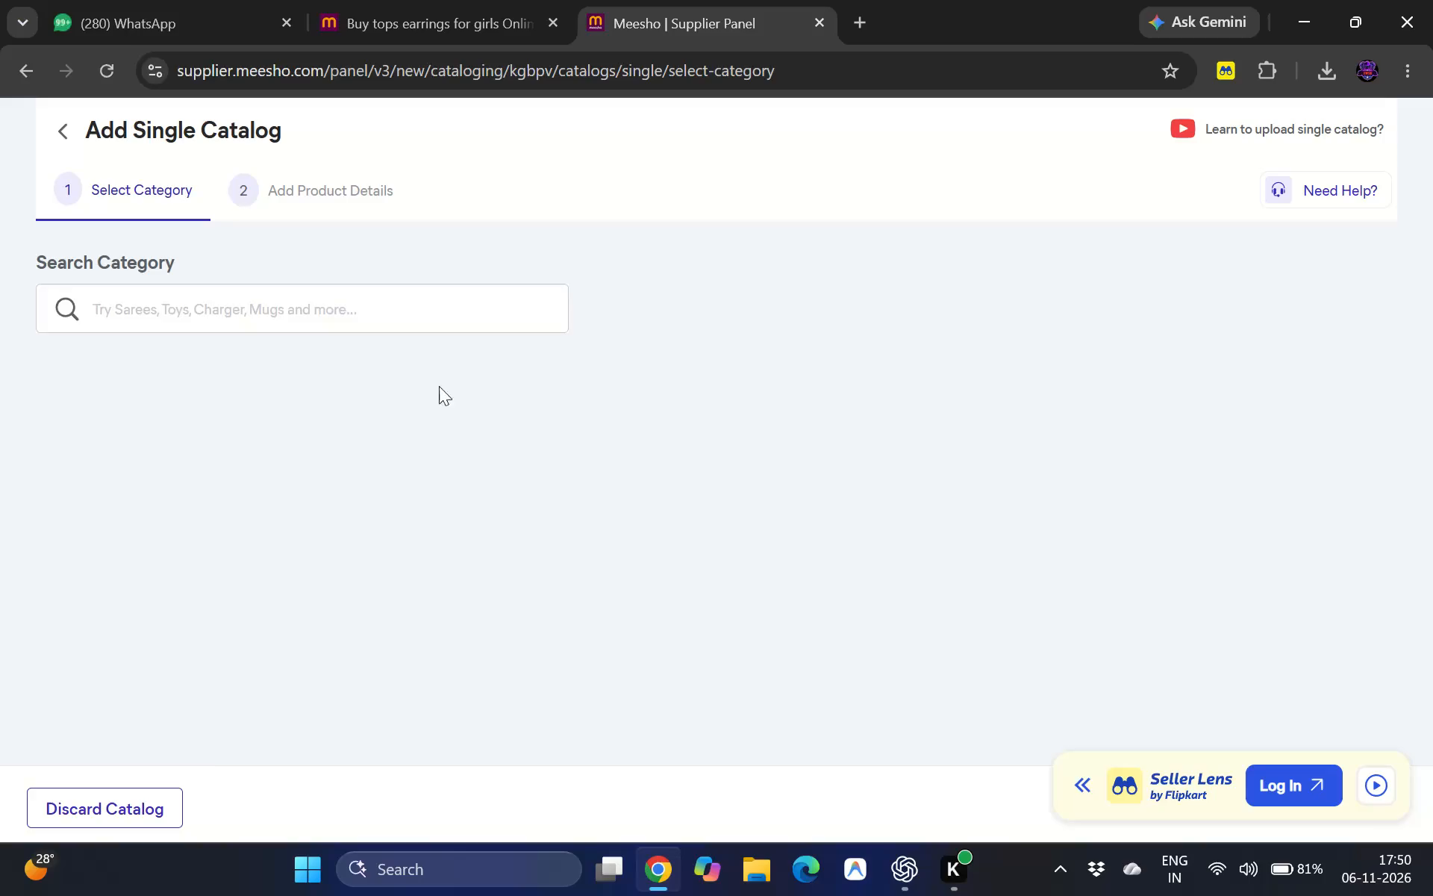
Search the categories for "earrings" and choose Earrings & Studs in Women Fashion.
click(402, 314)
text(earrings)
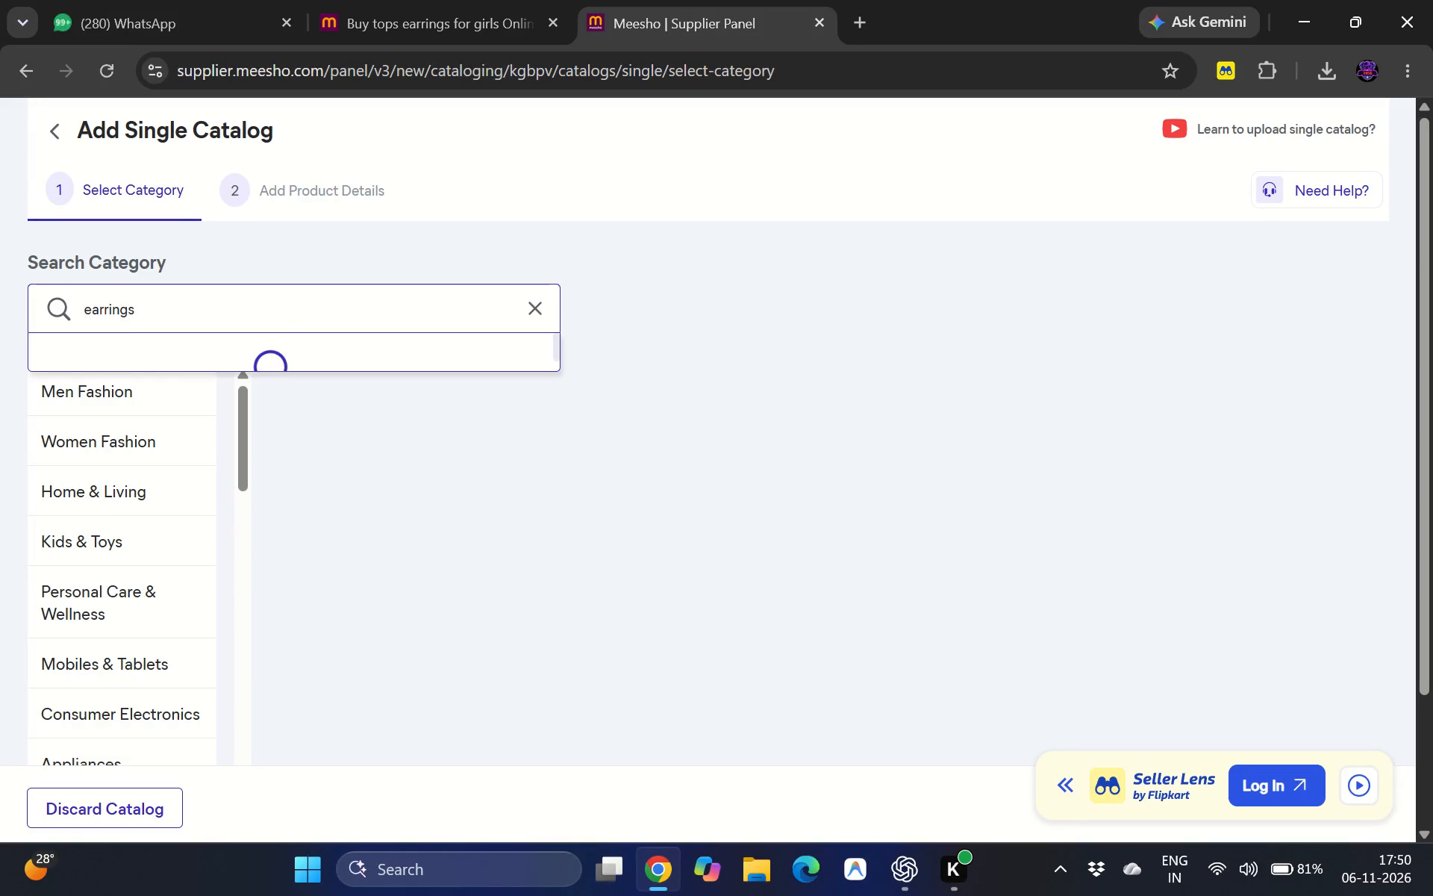
click(257, 495)
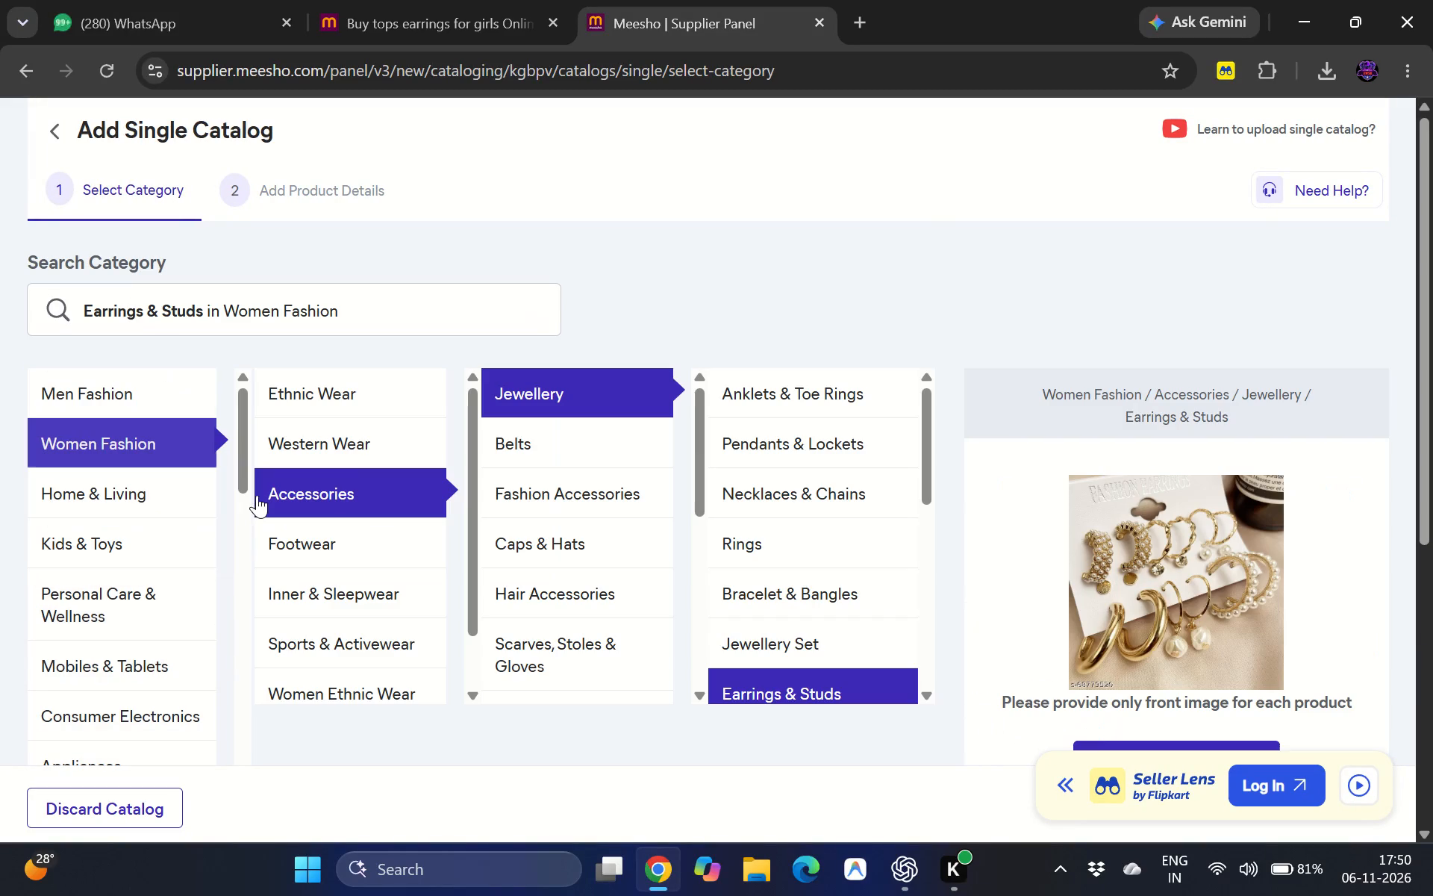
Add 01-main-image from C:, Products, ecommerce, meesho-peacock-jhumka-images as the product's front image and continue to the product details.
scroll(1087, 653, down, 1)
click(1172, 618)
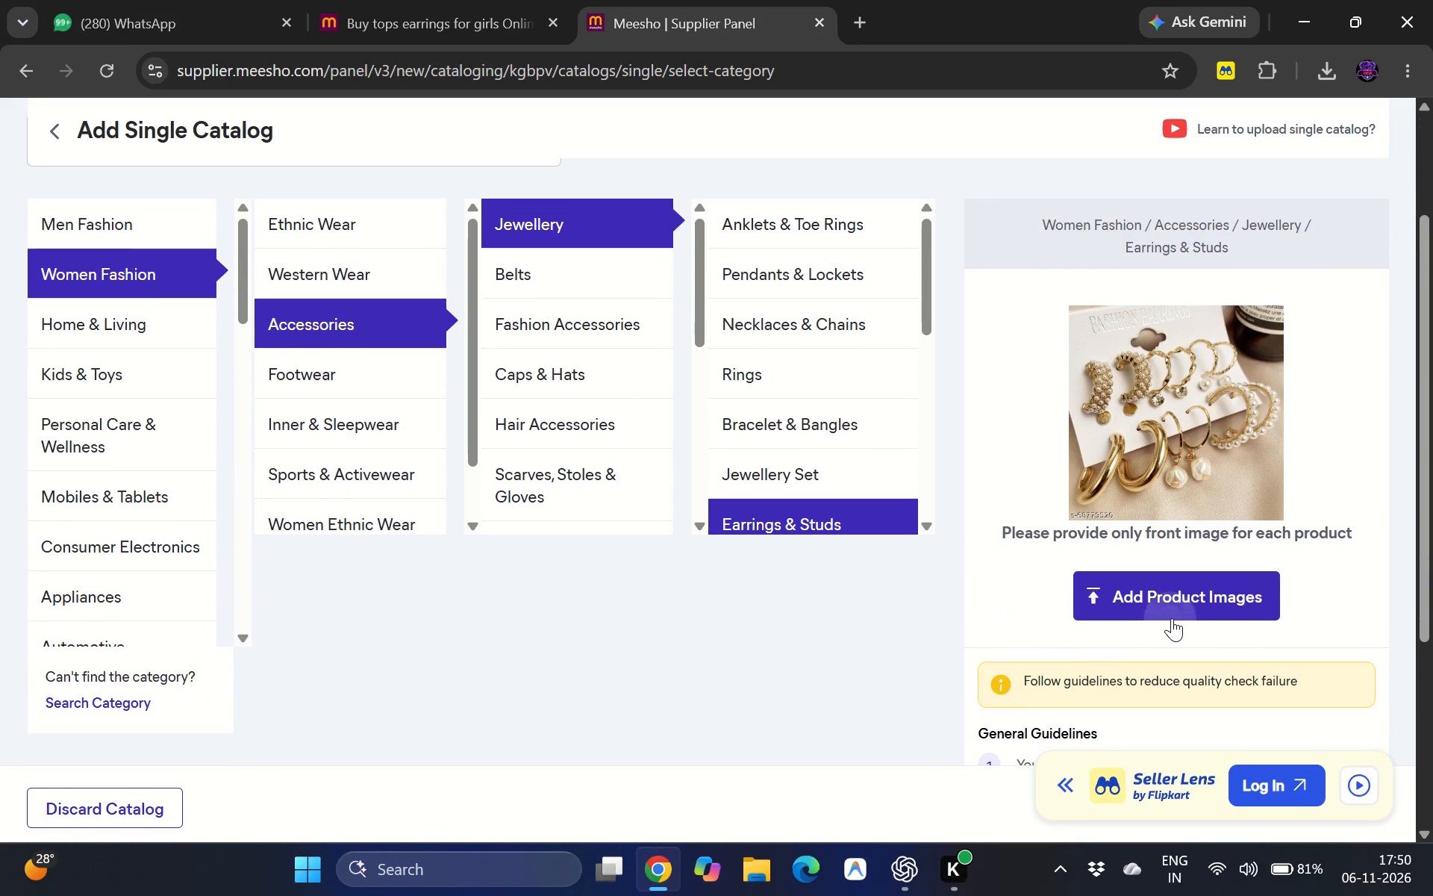
scroll(117, 208, down, 2)
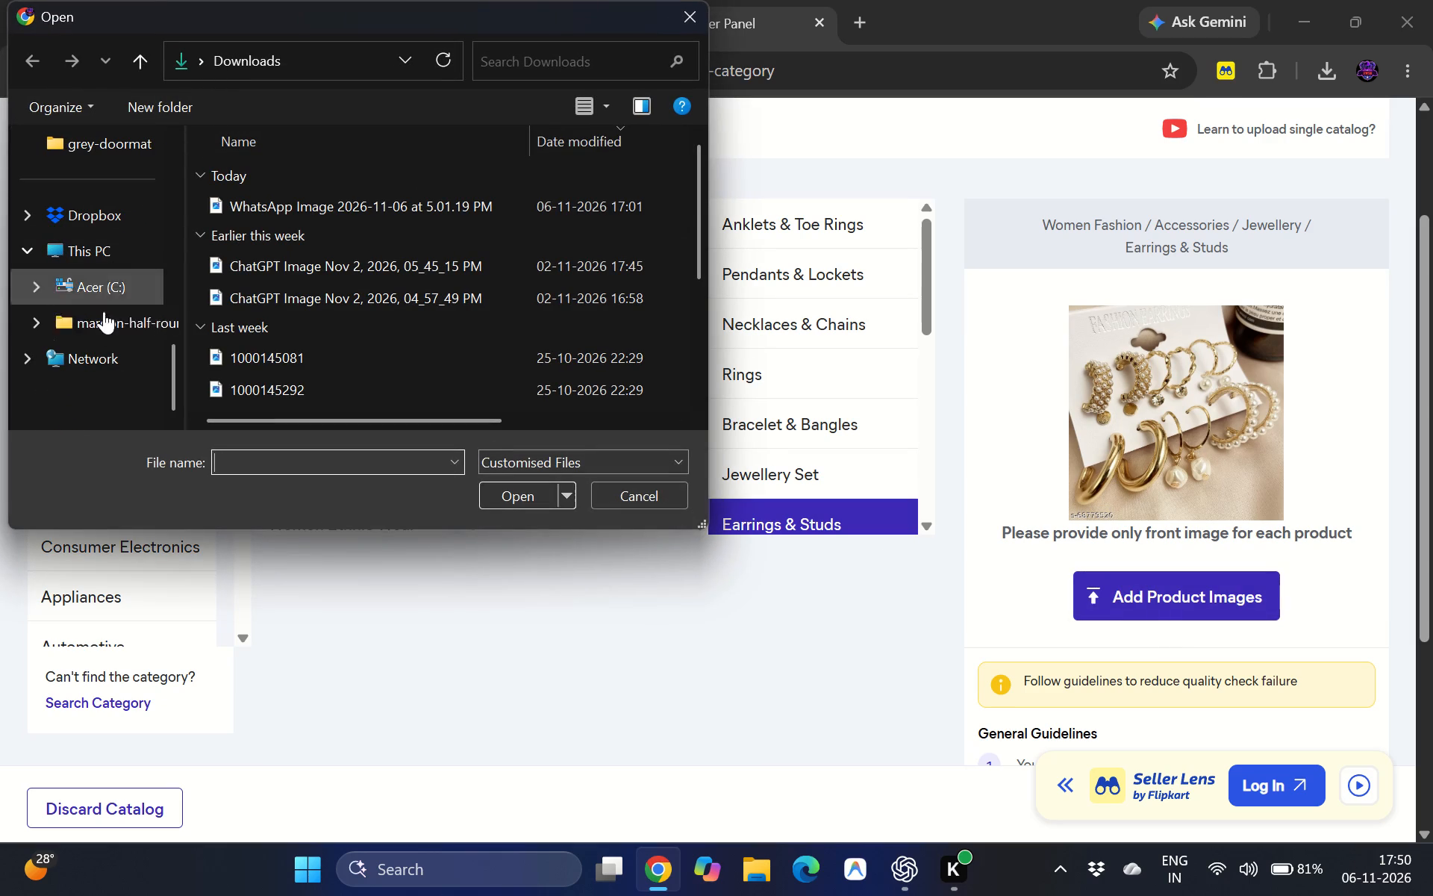
click(89, 279)
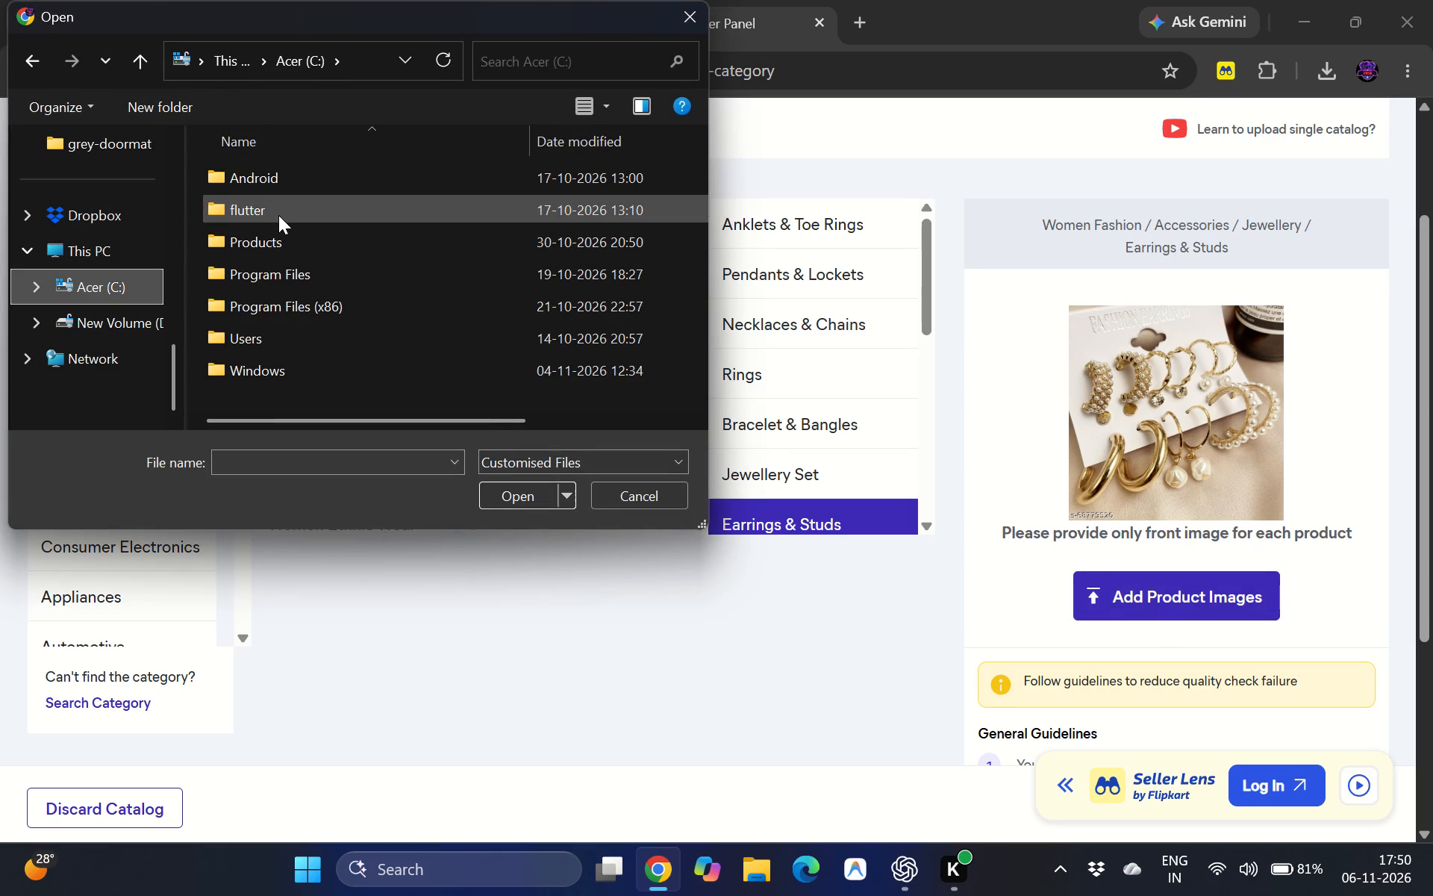
drag(281, 225, 286, 231)
double_click(286, 231)
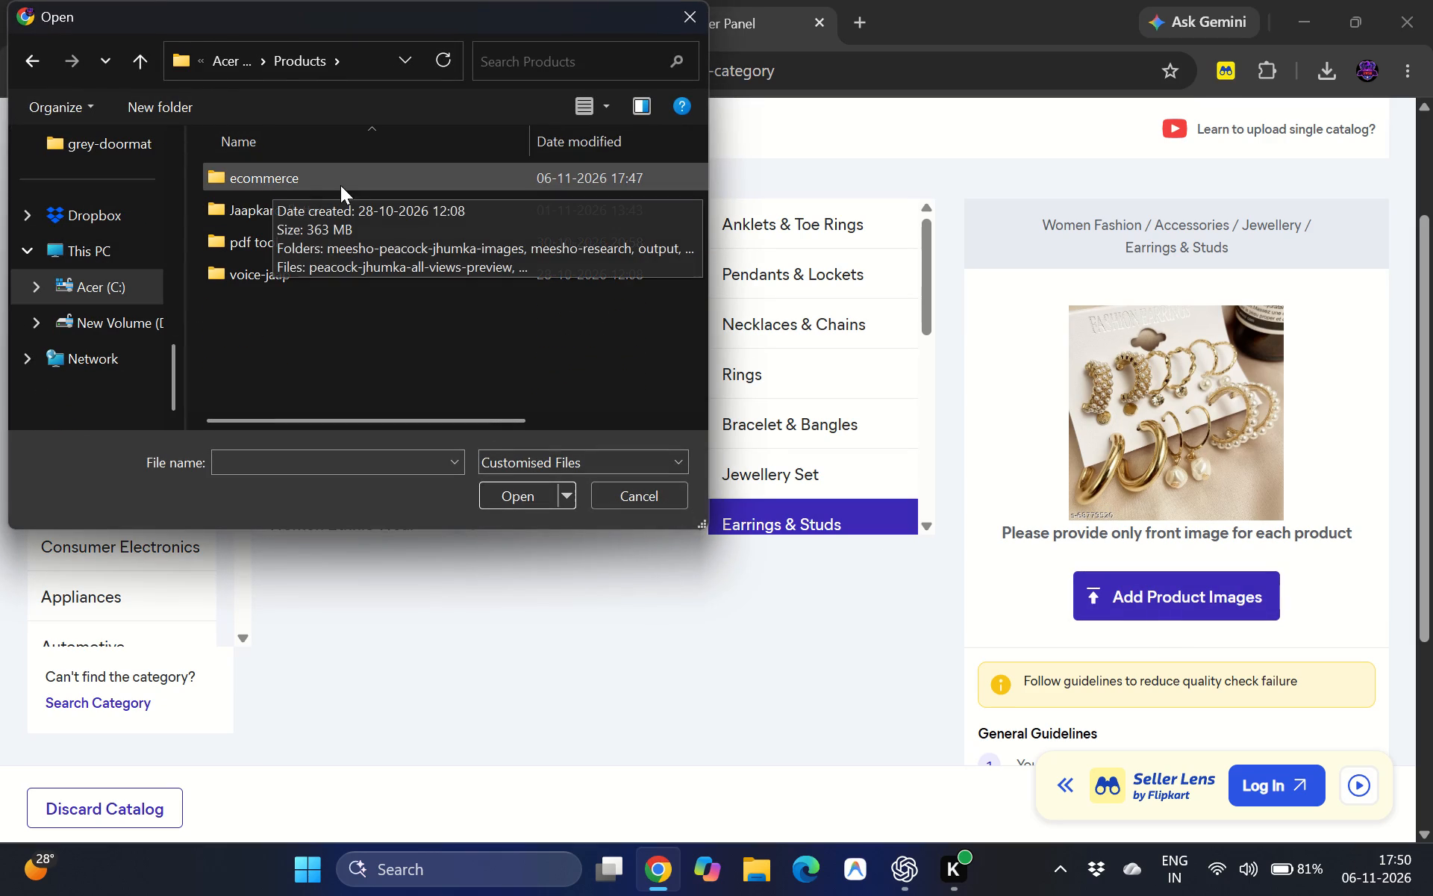
double_click(287, 179)
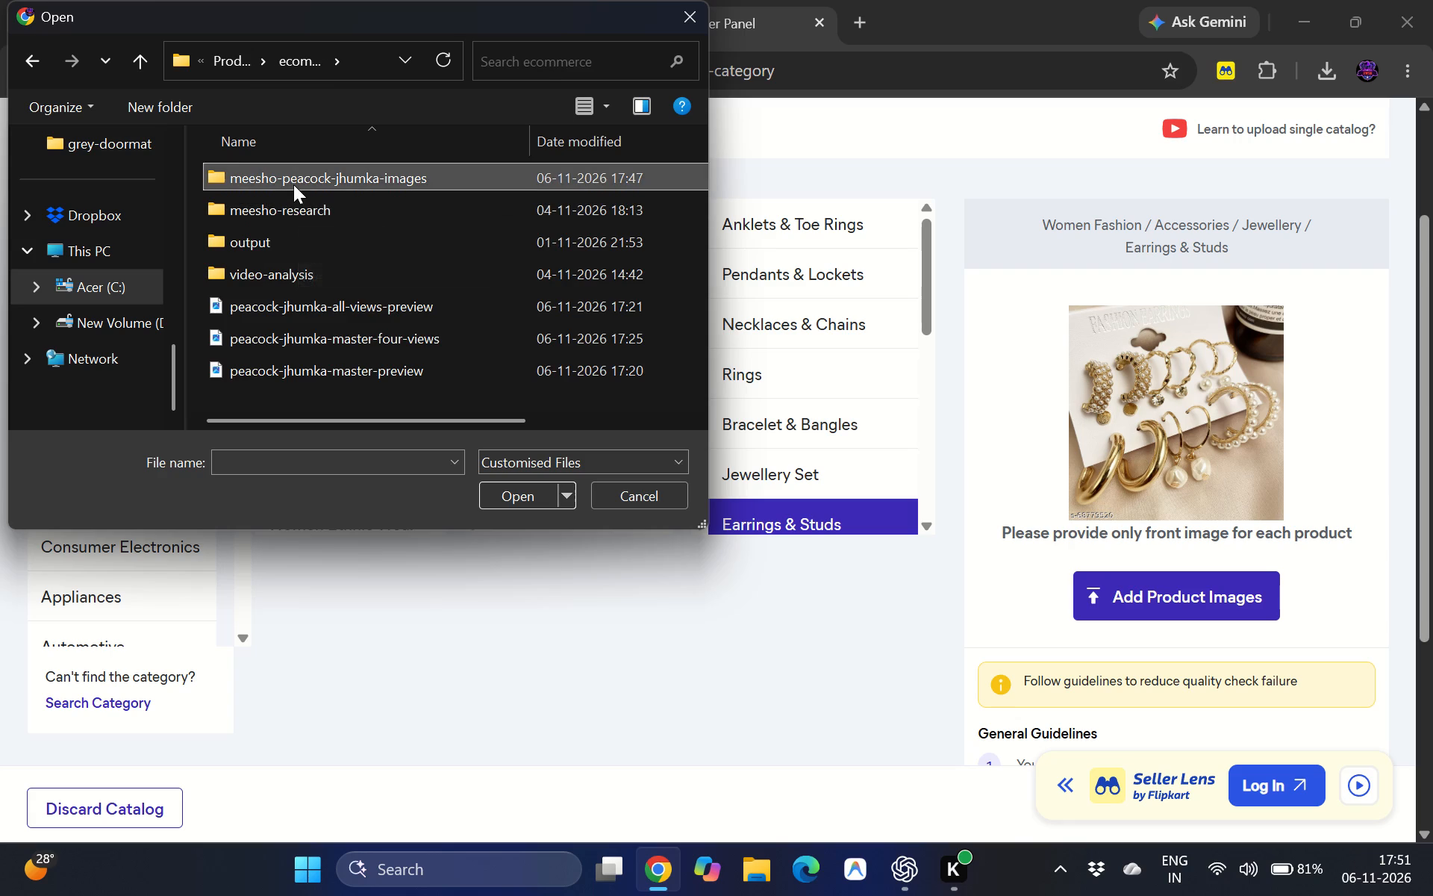
double_click(293, 184)
double_click(263, 173)
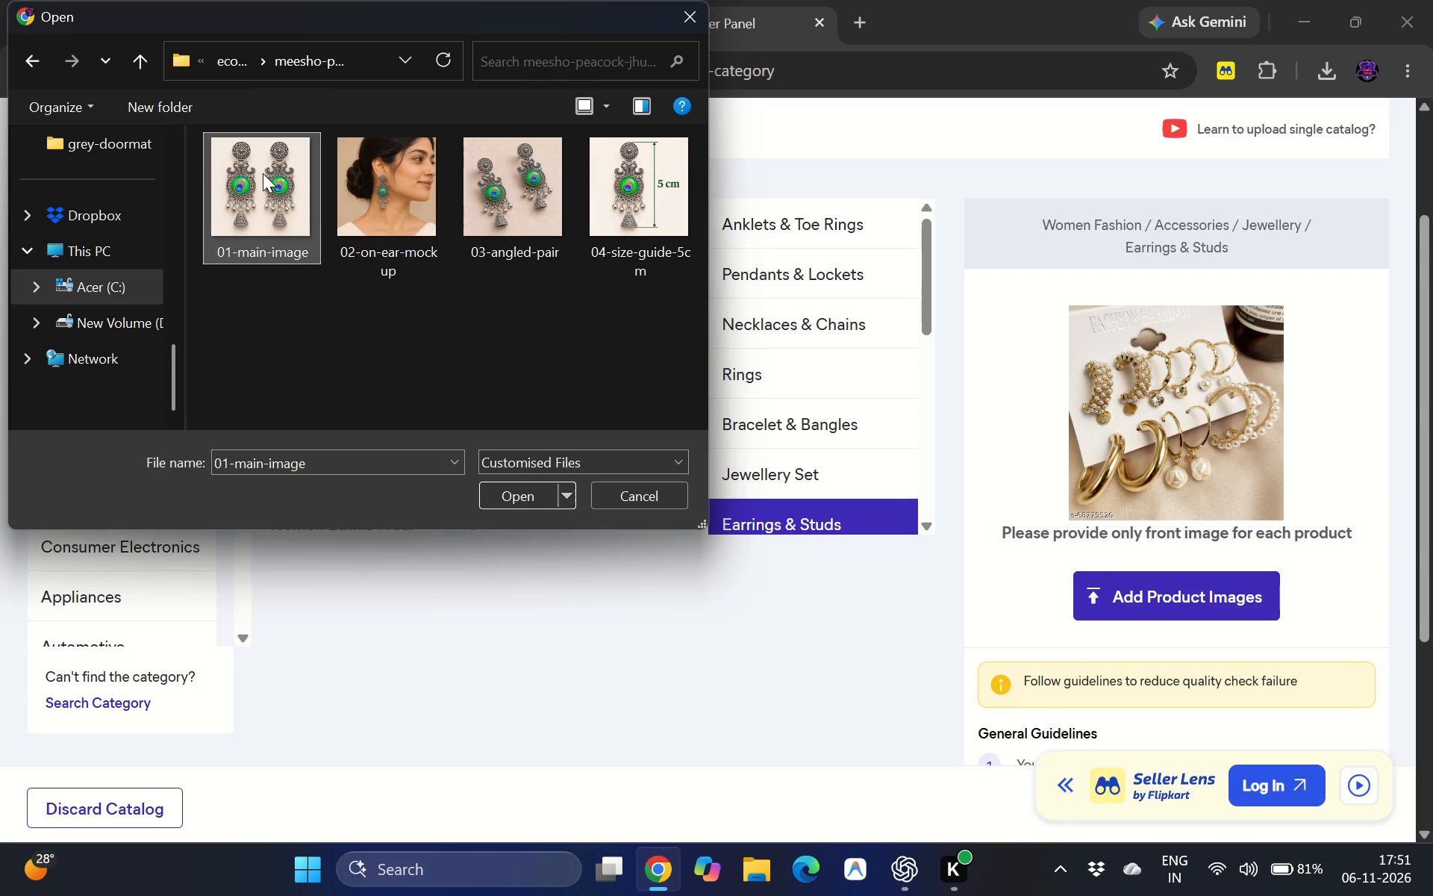
scroll(708, 521, down, 2)
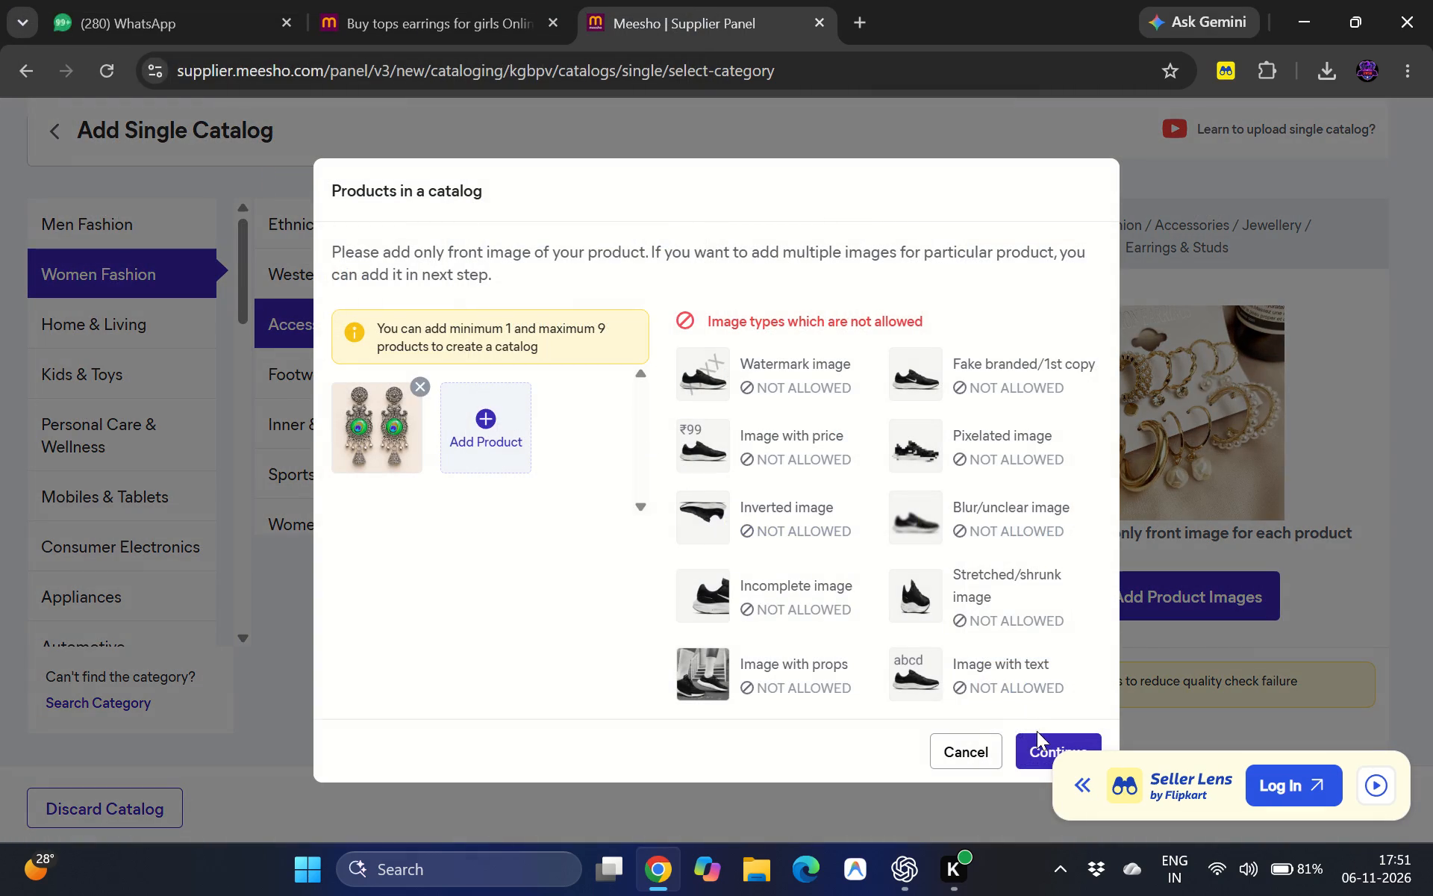
click(1037, 743)
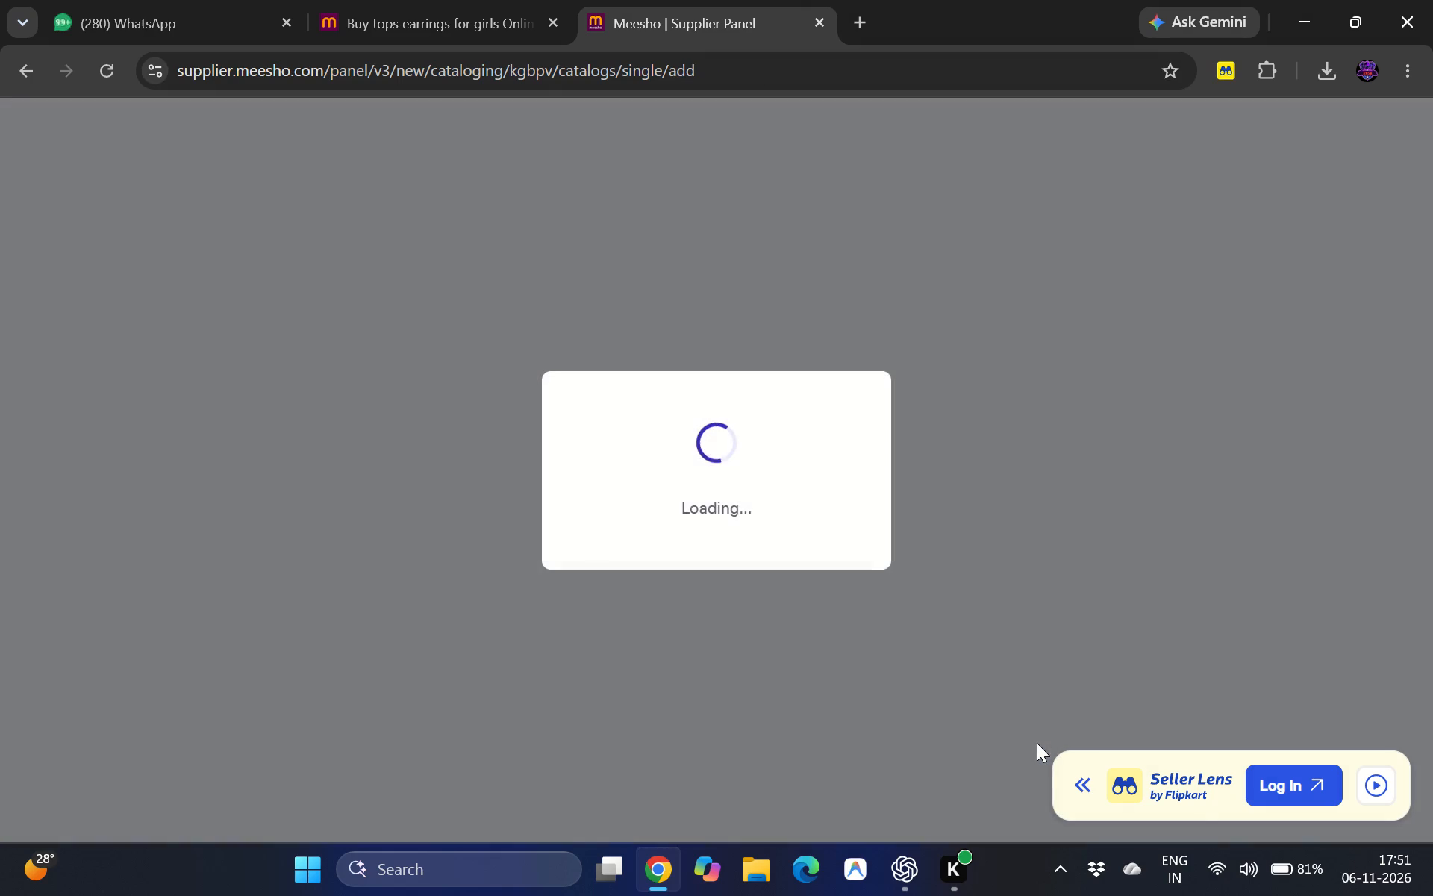
Set the product's GST to 3.
scroll(637, 588, down, 1)
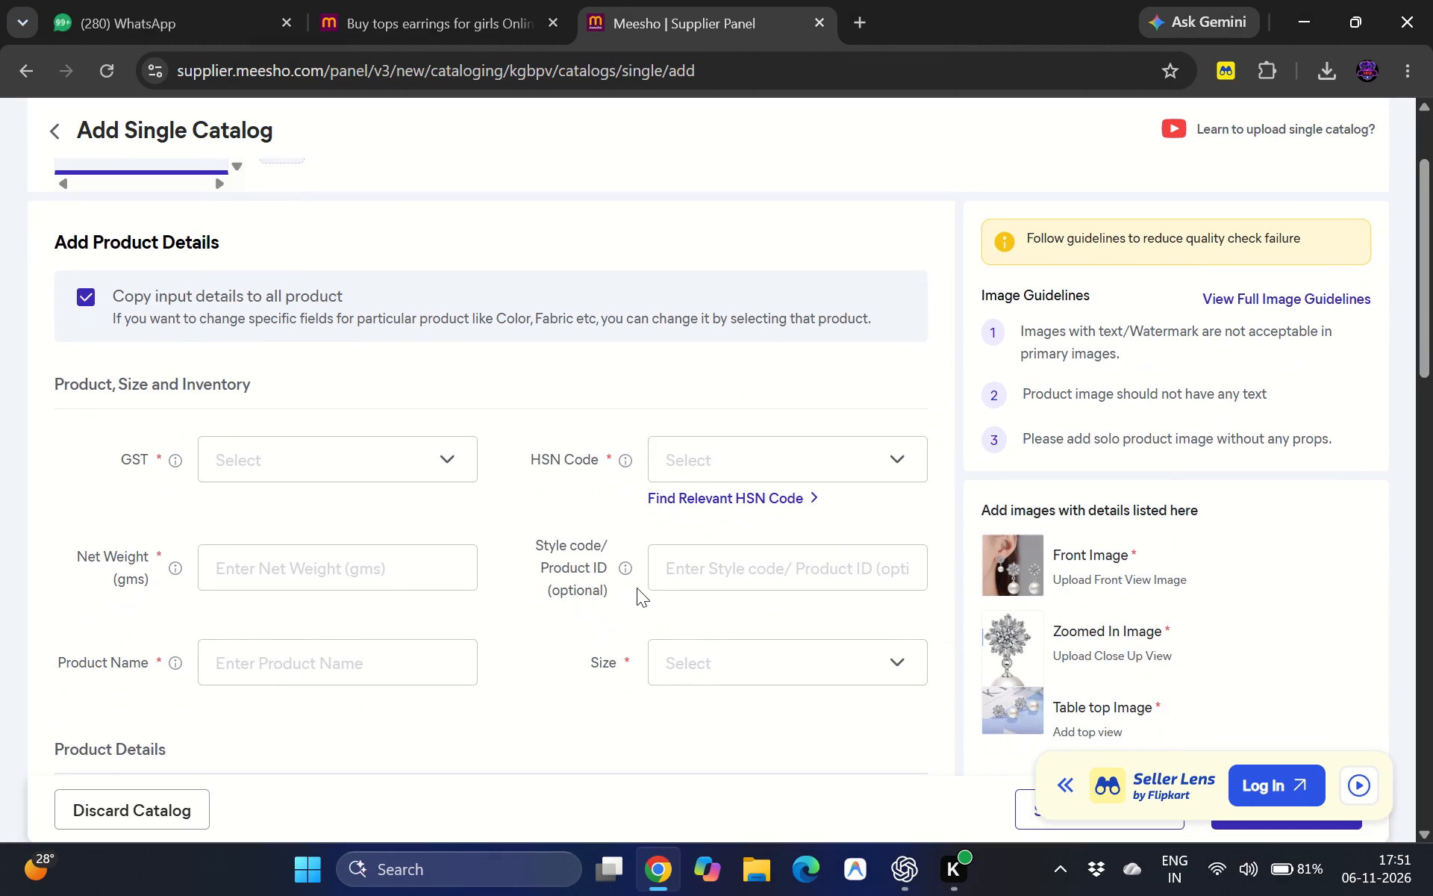
click(376, 449)
click(271, 558)
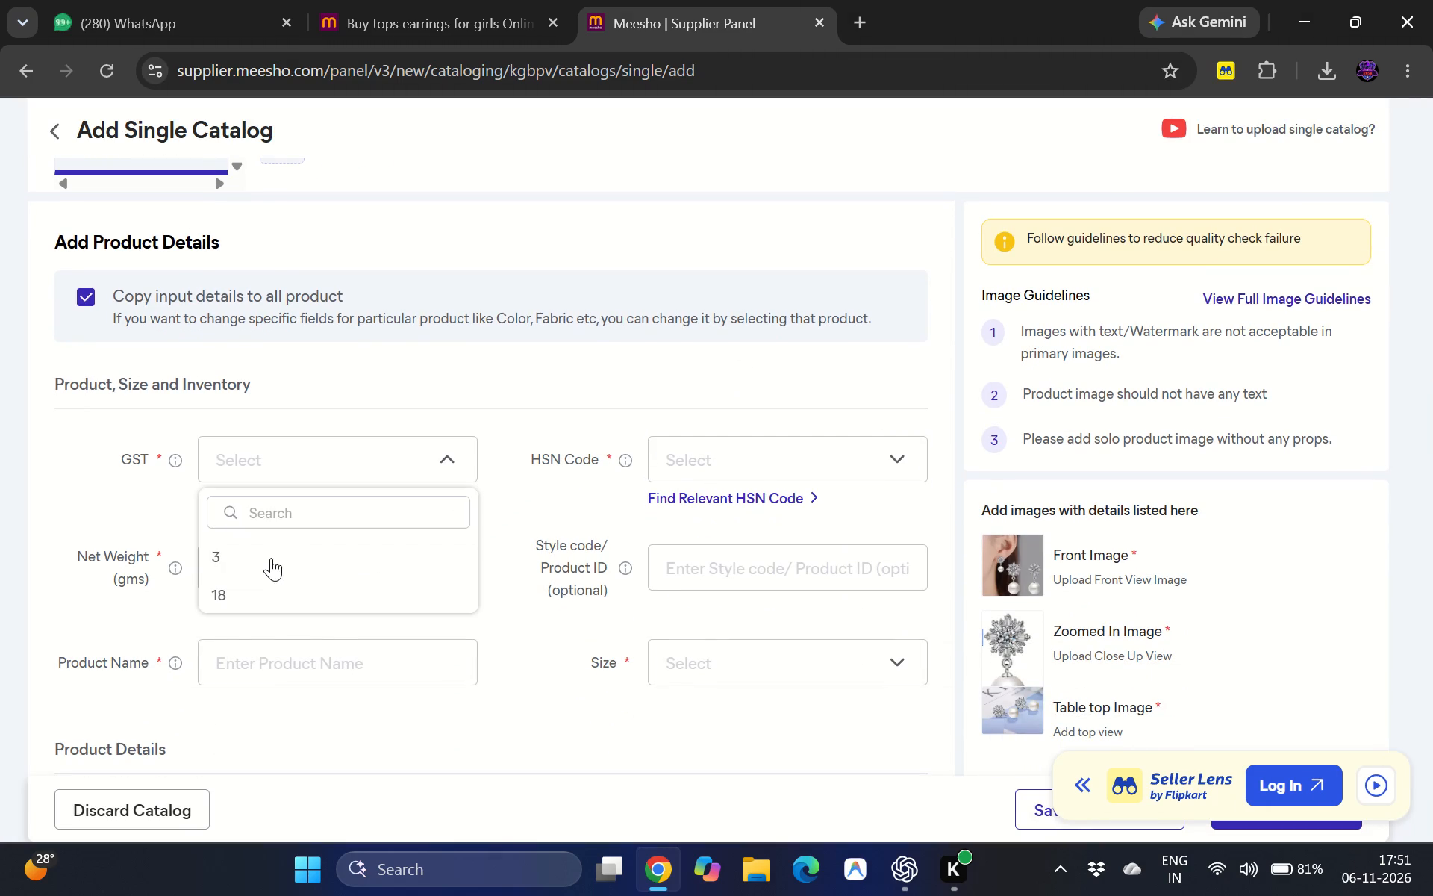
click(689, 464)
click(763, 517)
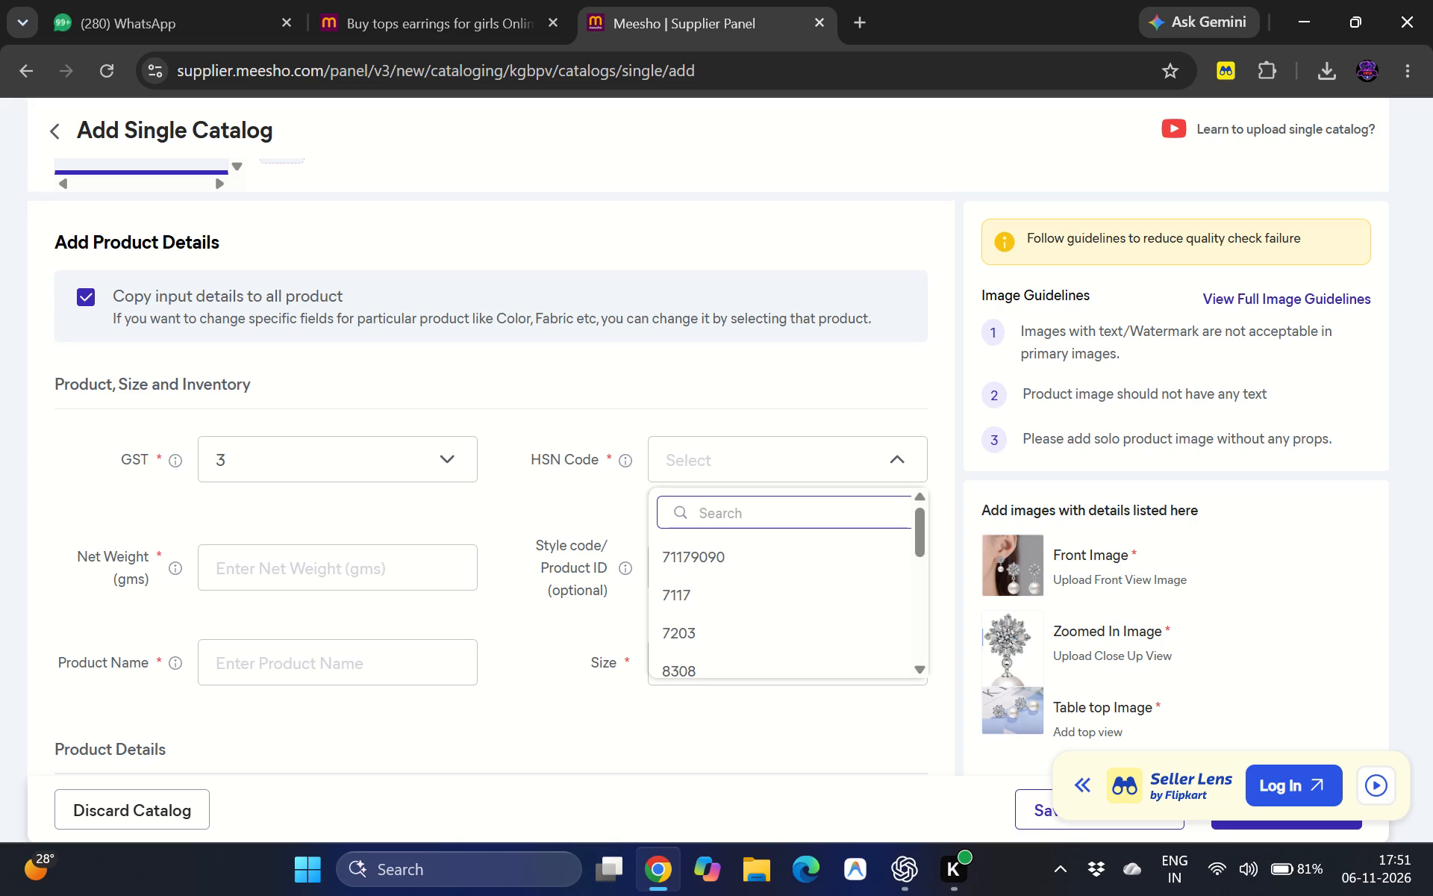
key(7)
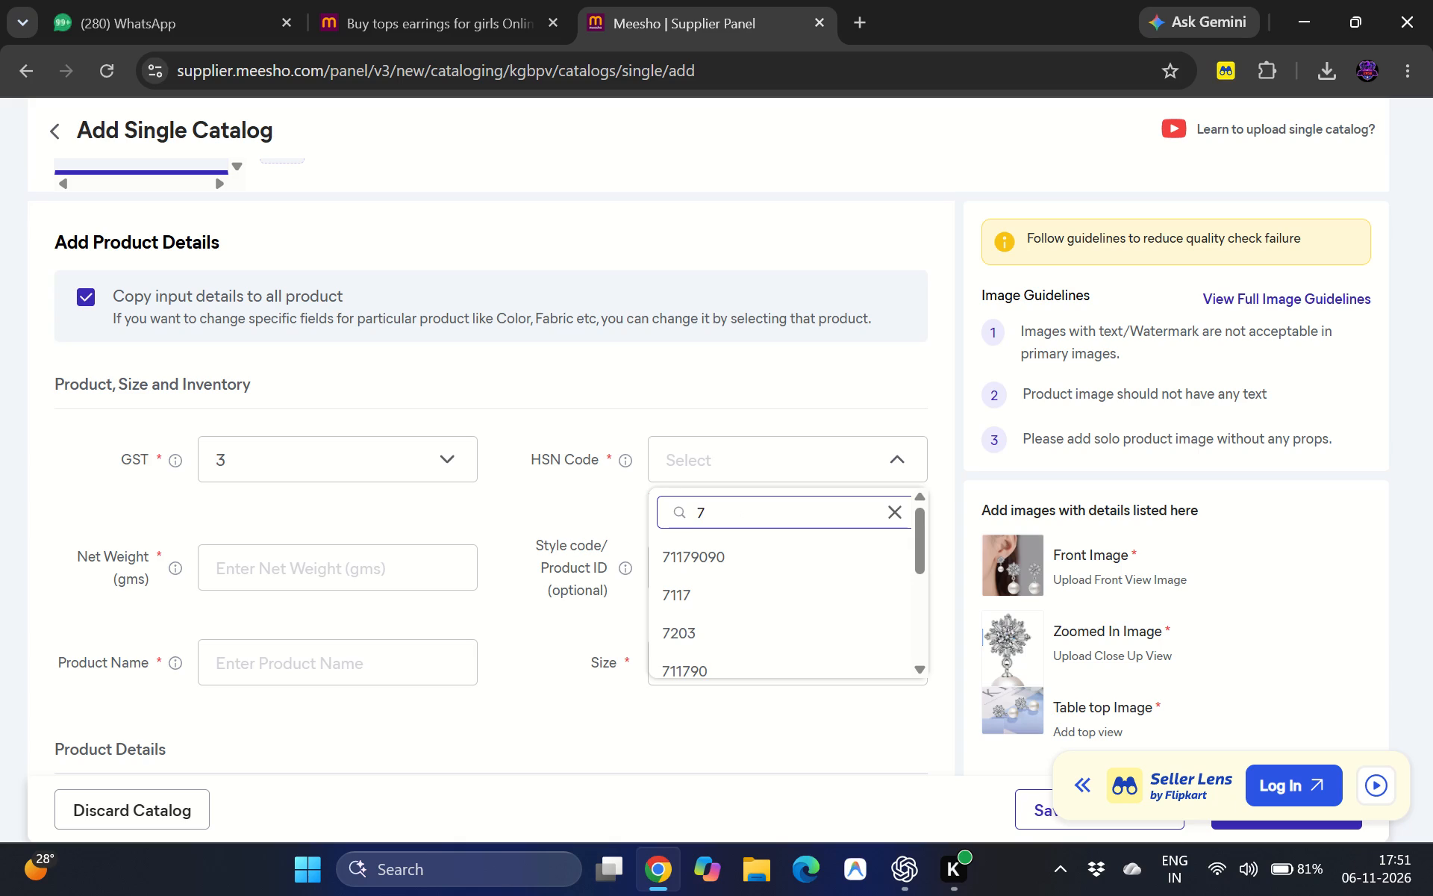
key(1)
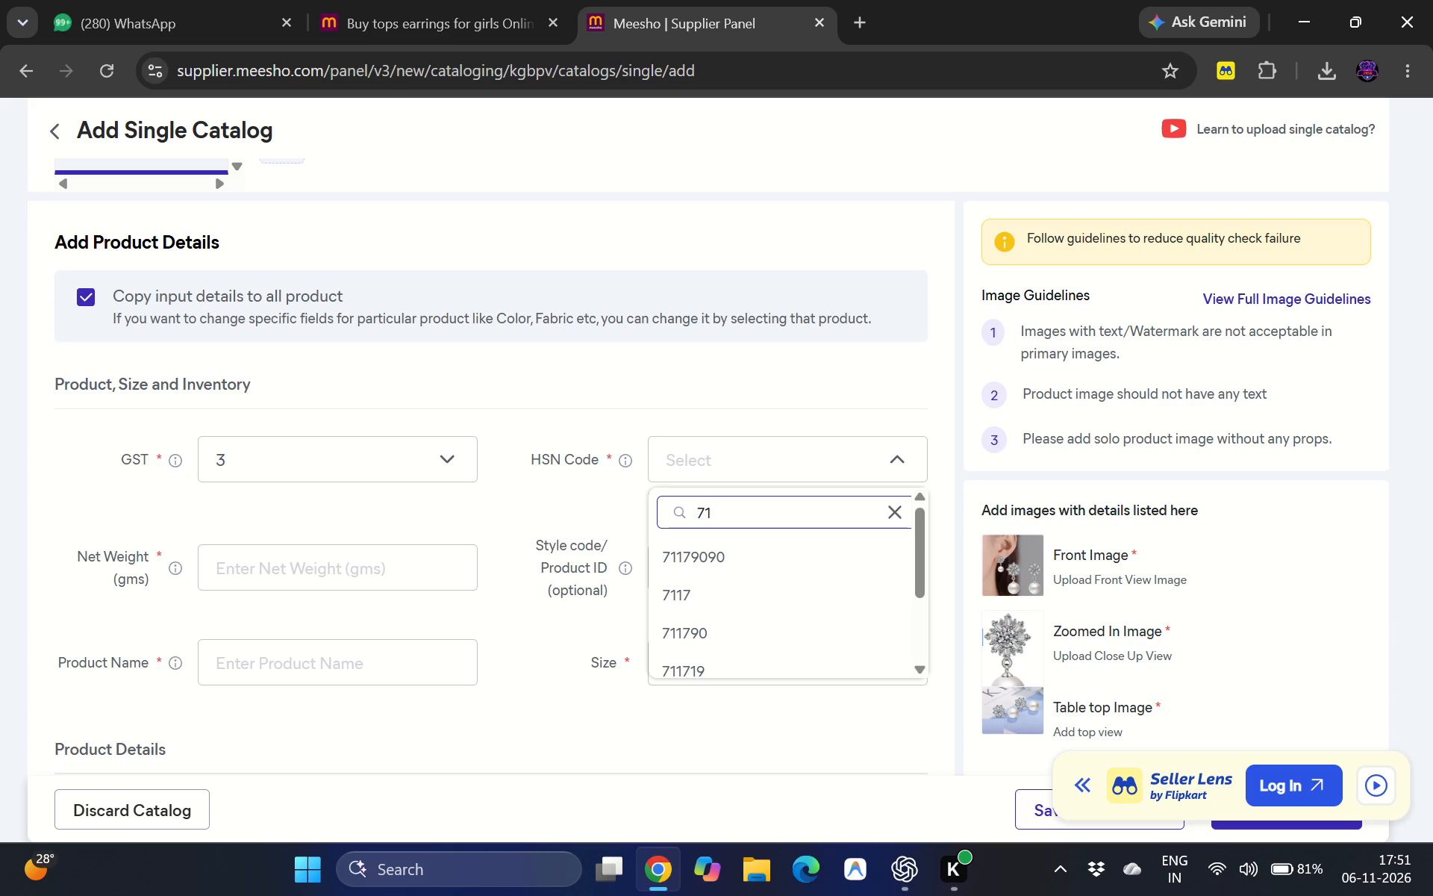
Enter 50 grams as the product's net weight.
click(372, 566)
click(320, 571)
text(59)
key(BackSpace)
key(0)
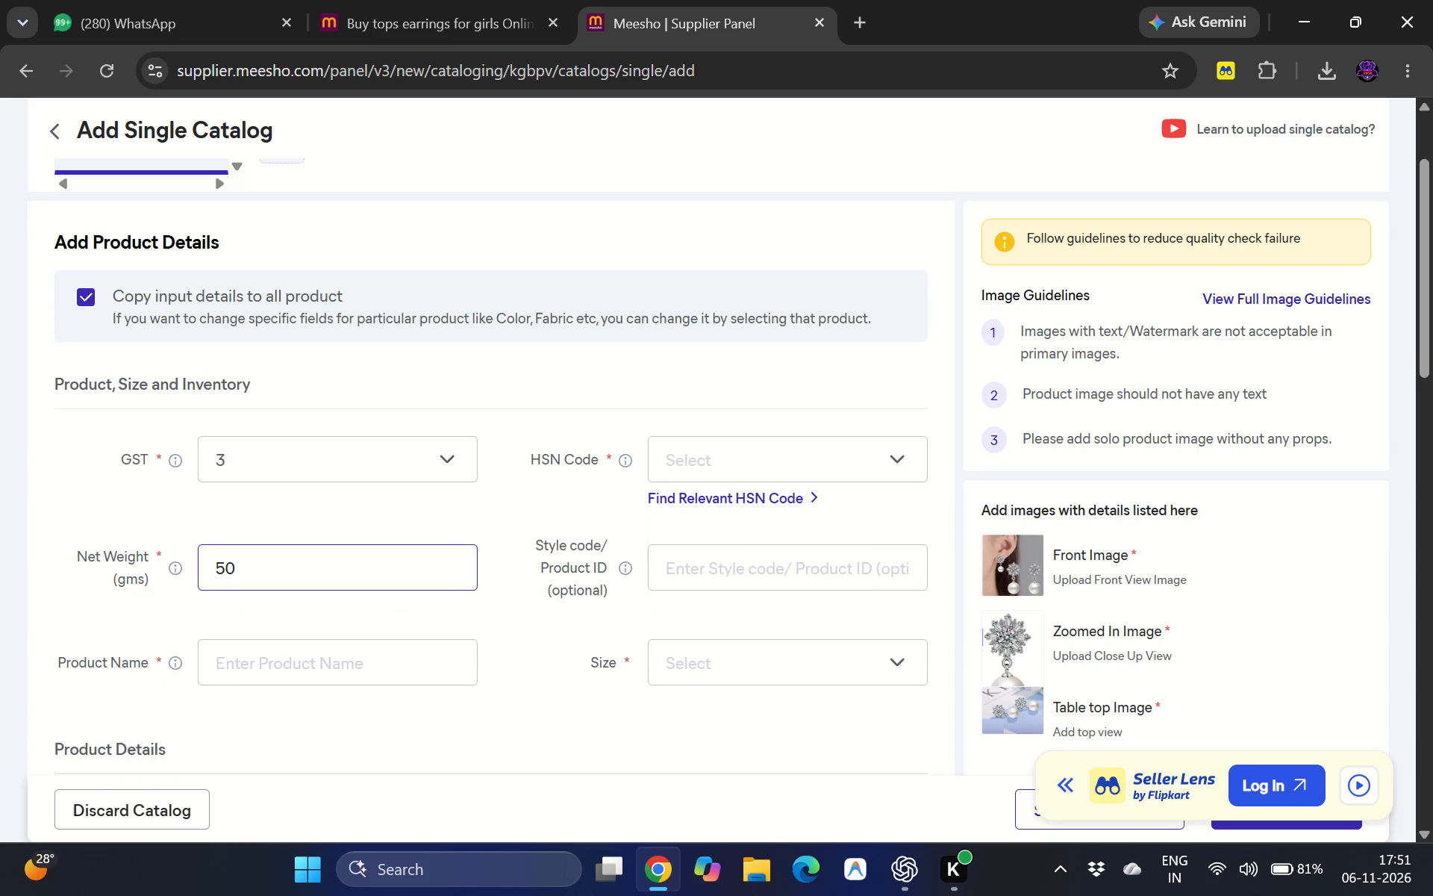
Search the HSN codes for 7117 and select 7117 for the product.
click(723, 467)
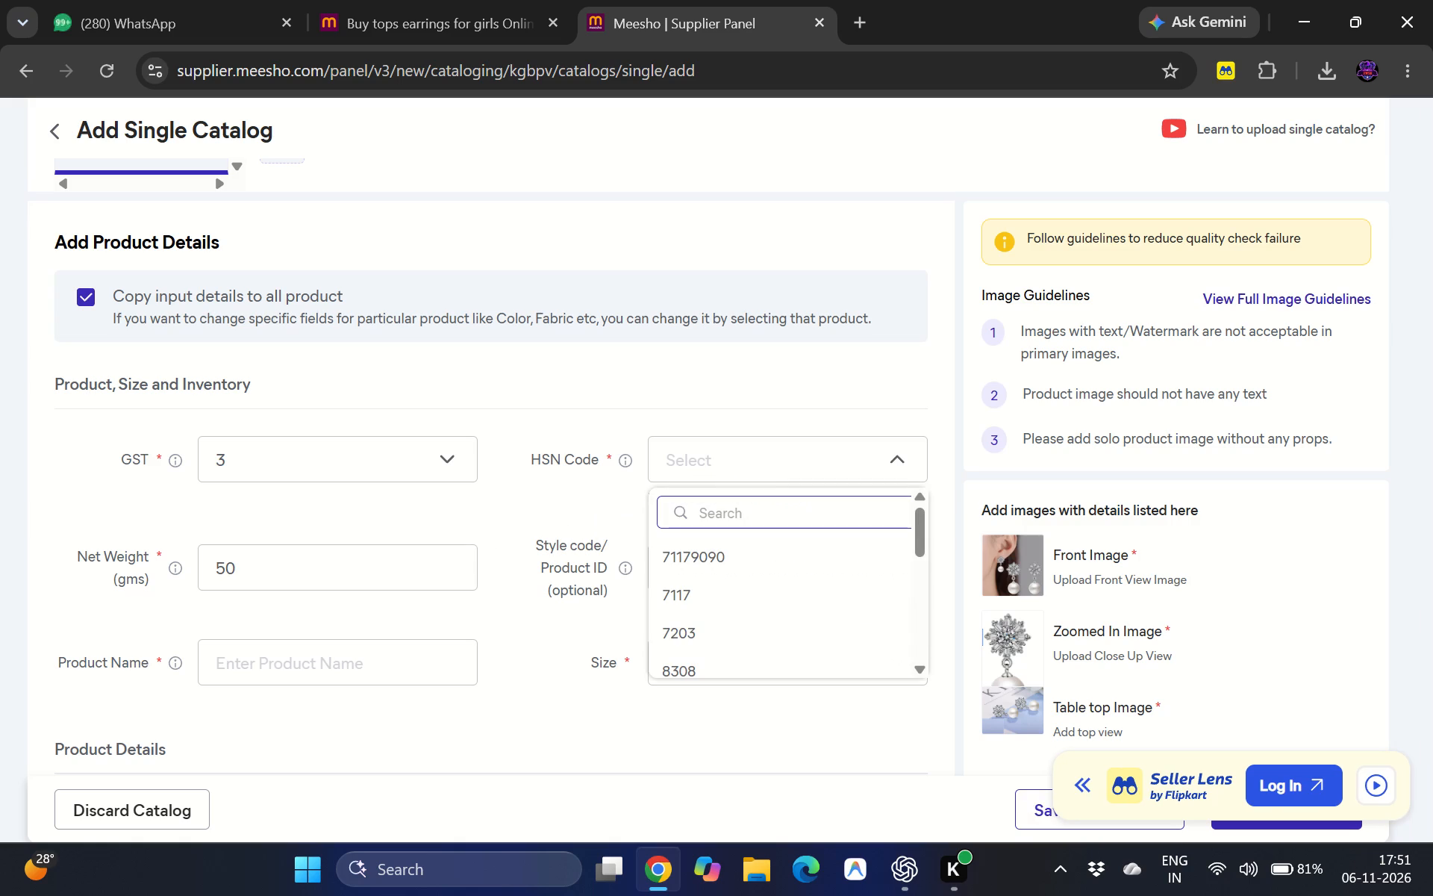
click(724, 523)
text(71)
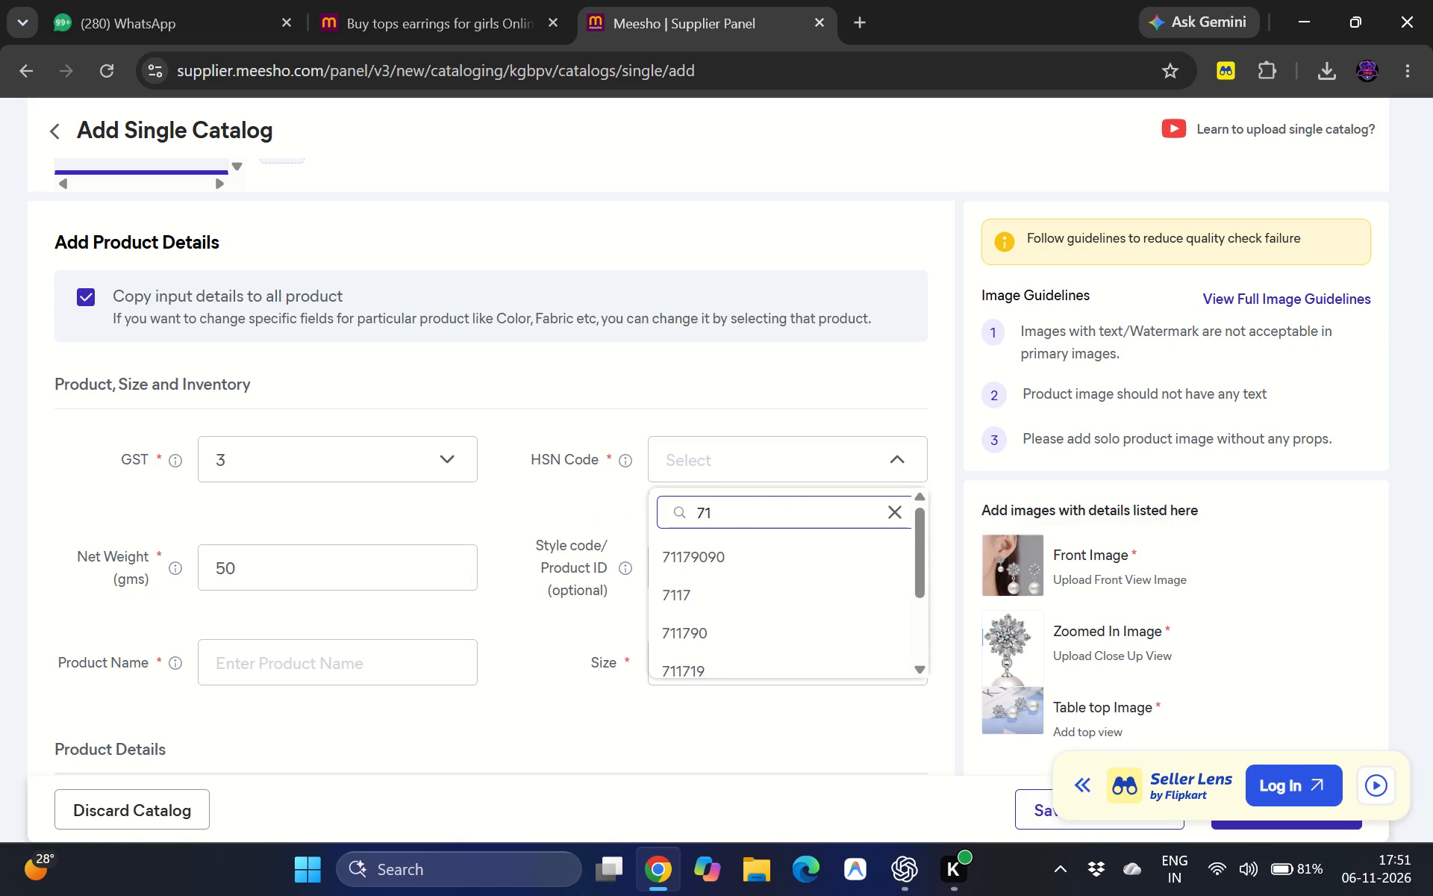
text(17)
click(681, 599)
scroll(599, 662, down, 1)
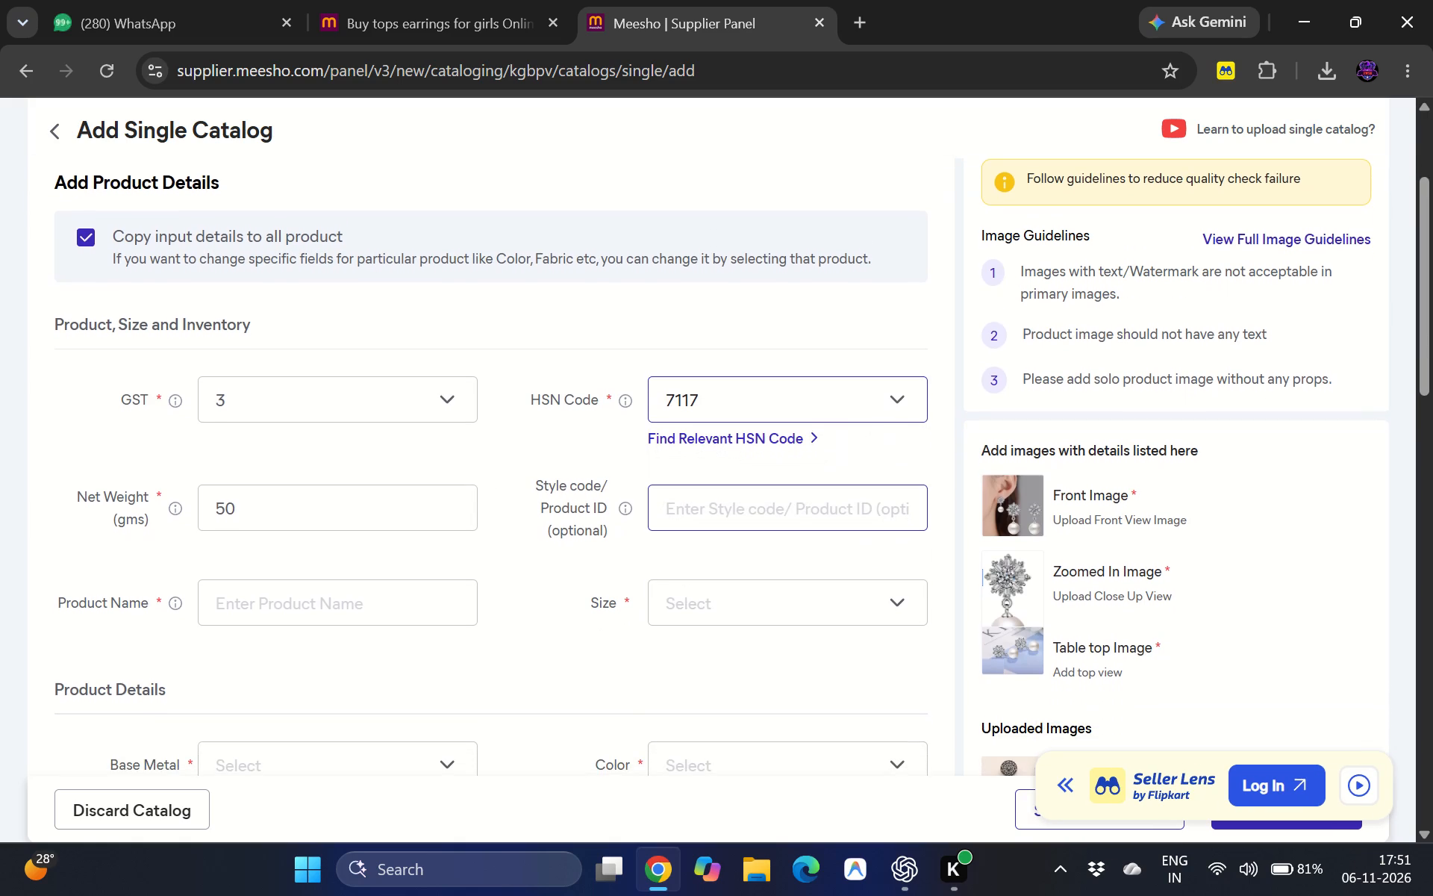
click(408, 505)
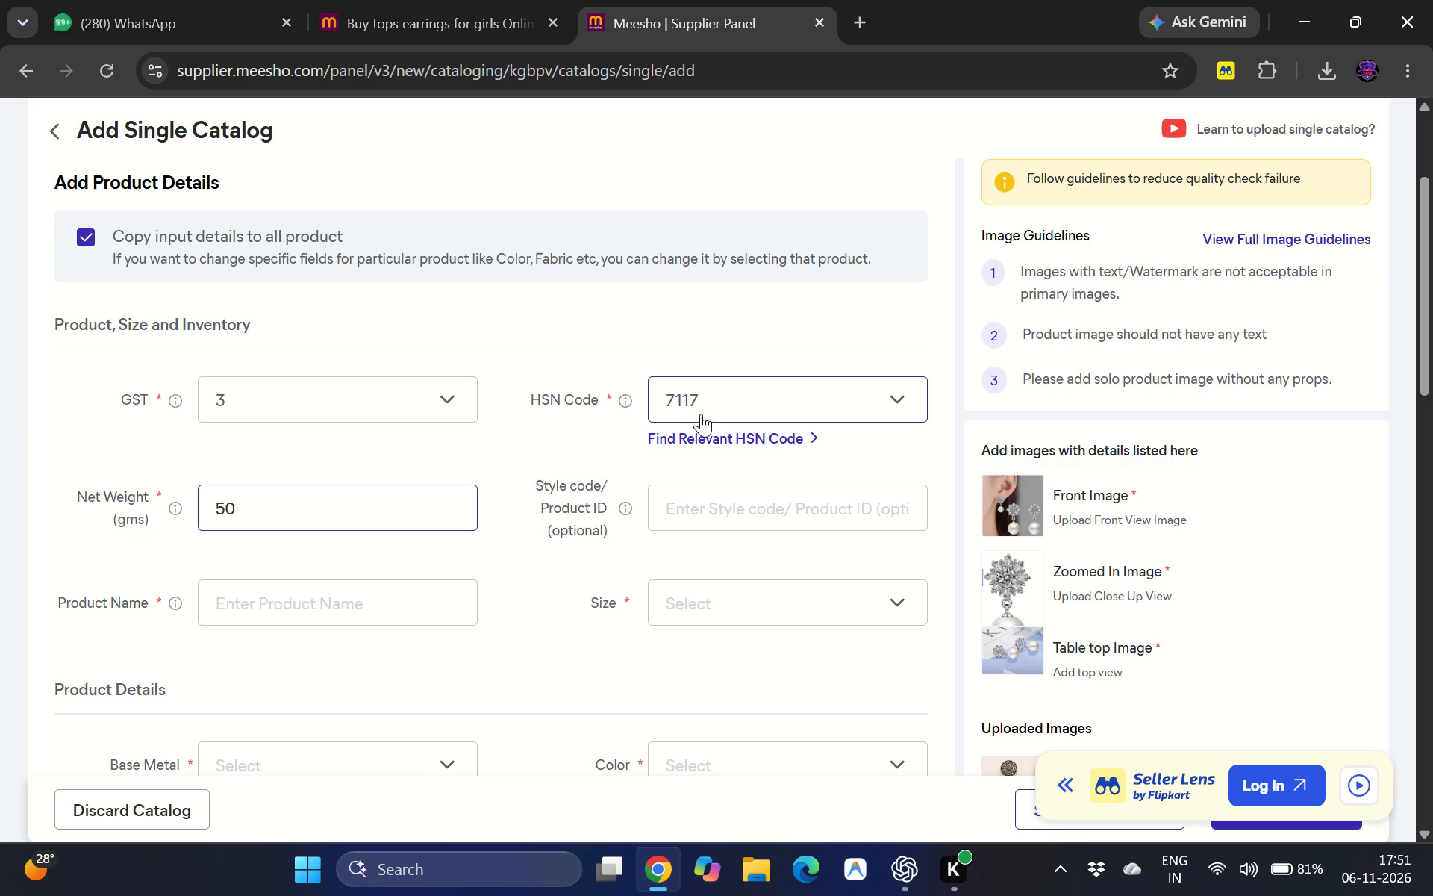
Set the product's size to Free Size and apply it.
scroll(442, 588, down, 1)
scroll(581, 557, down, 1)
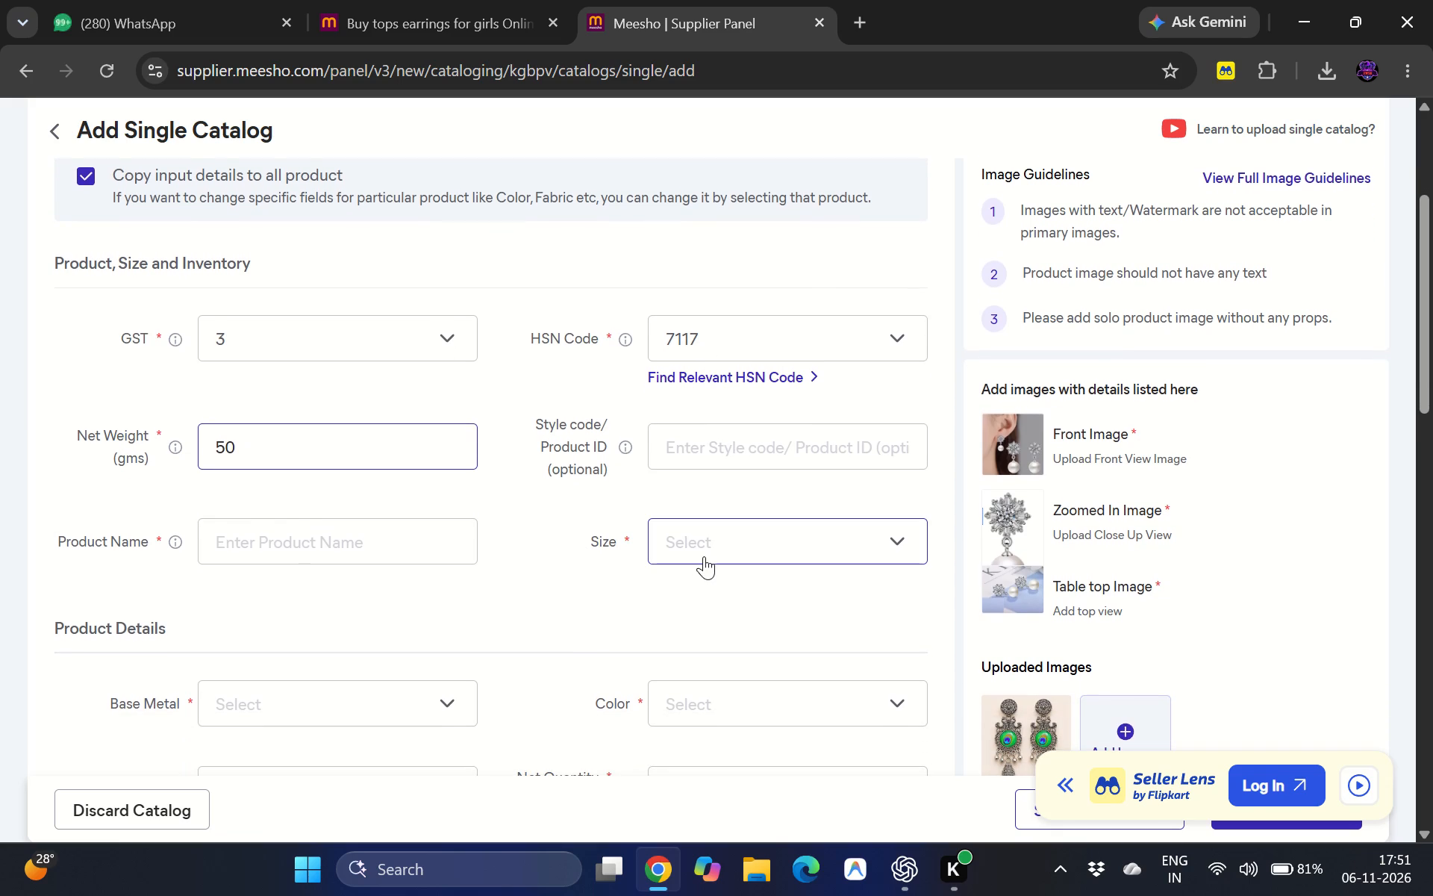
click(704, 556)
click(684, 601)
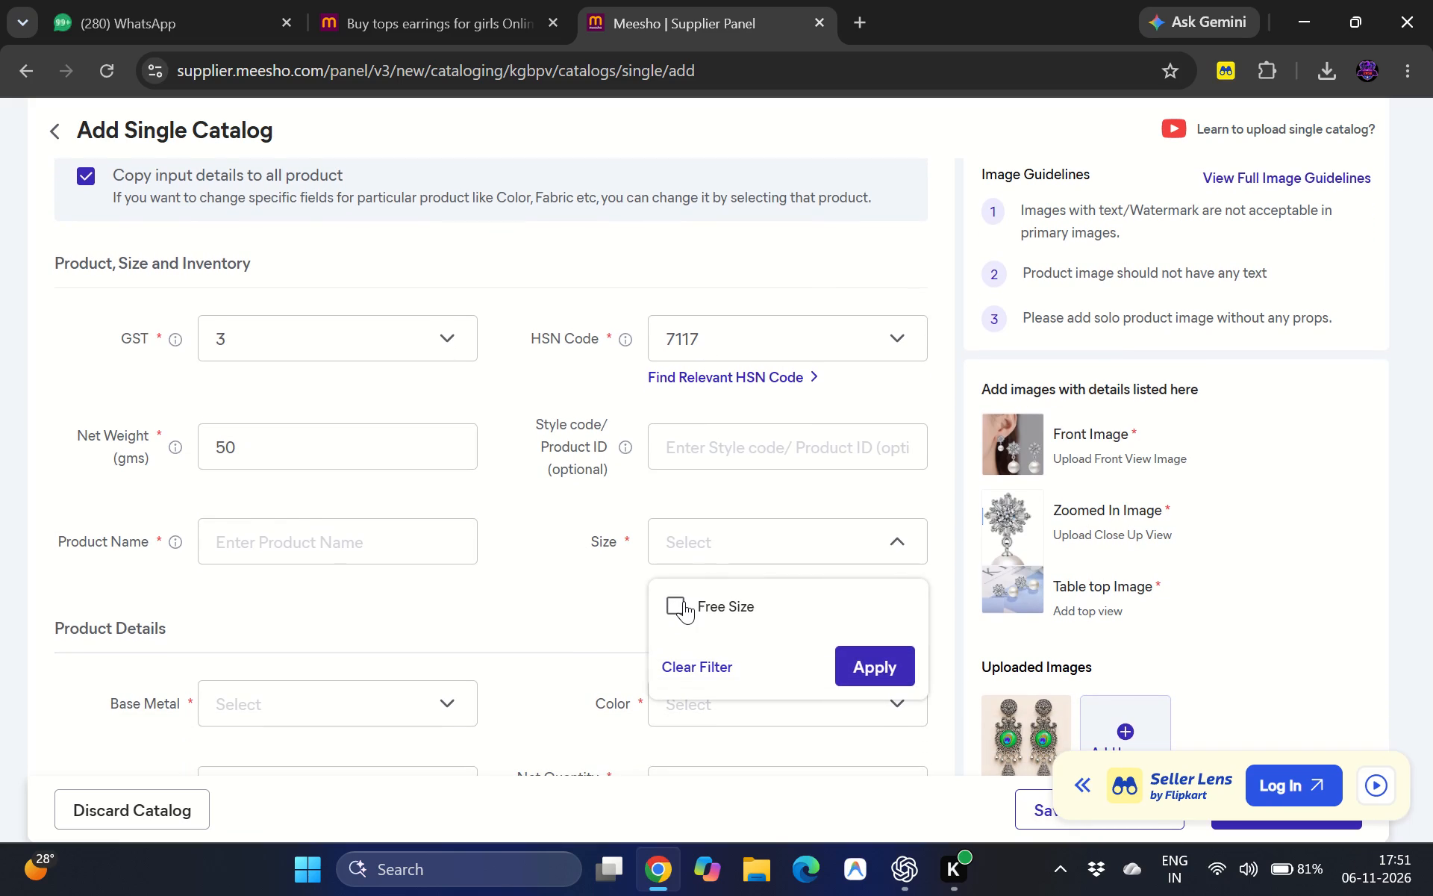
click(897, 670)
Enter 75 as the Meesho Price for the Free Size row.
scroll(539, 624, down, 1)
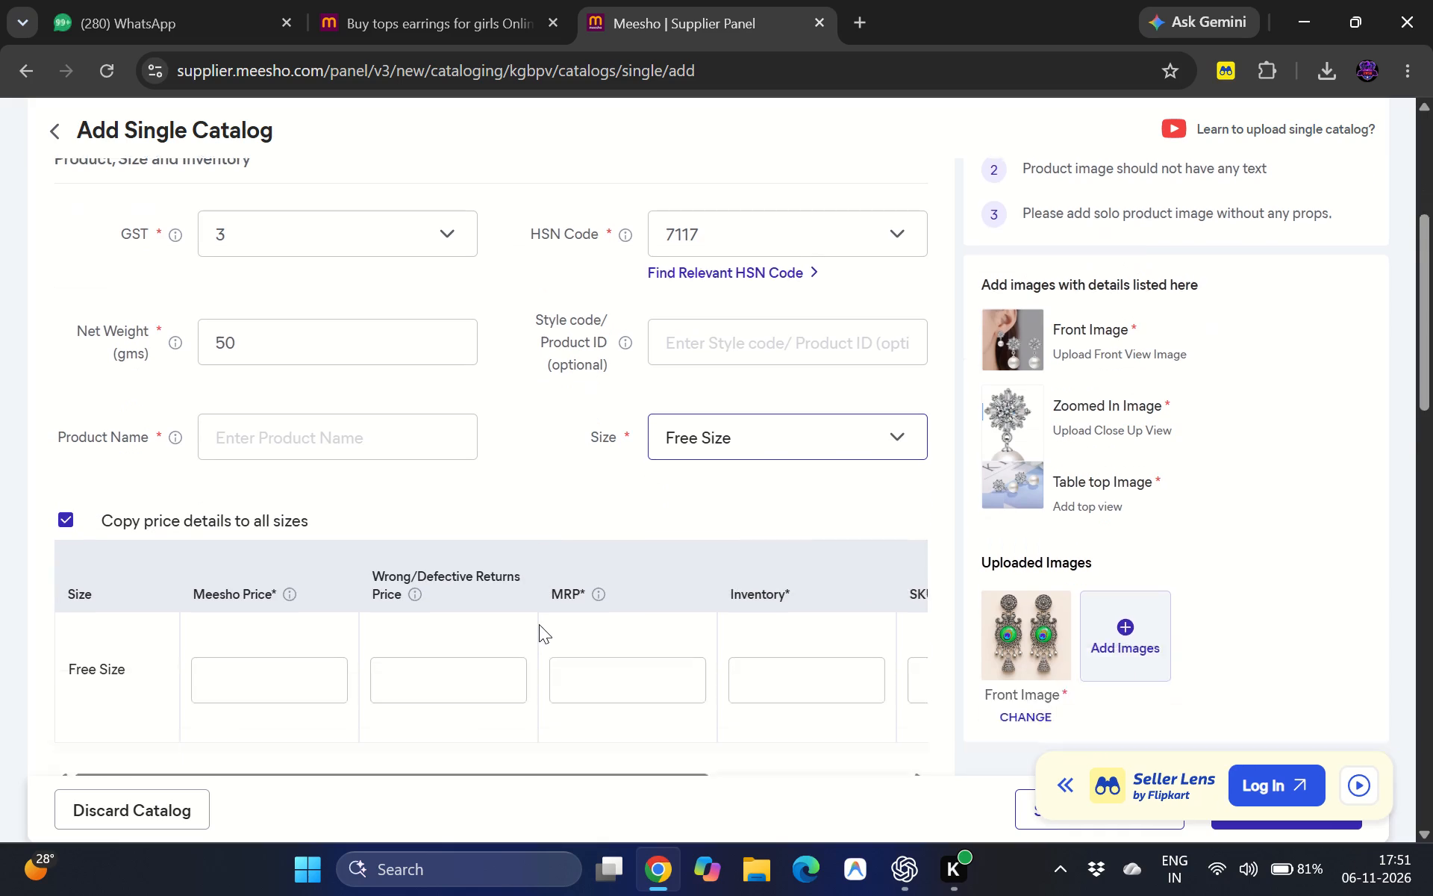
scroll(539, 624, down, 1)
key(alt+Tab)
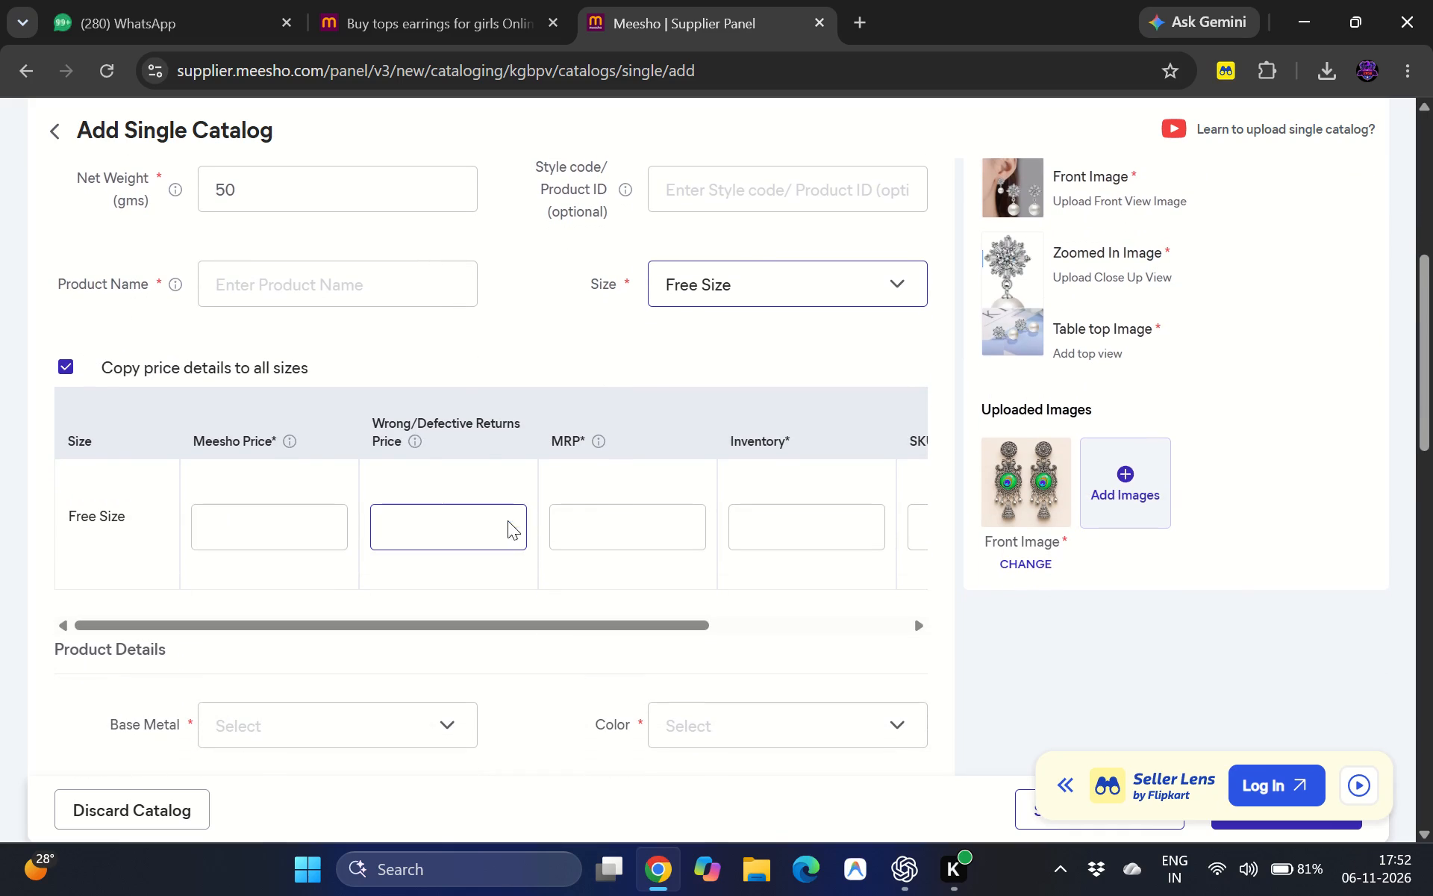
key(alt+Tab)
click(329, 528)
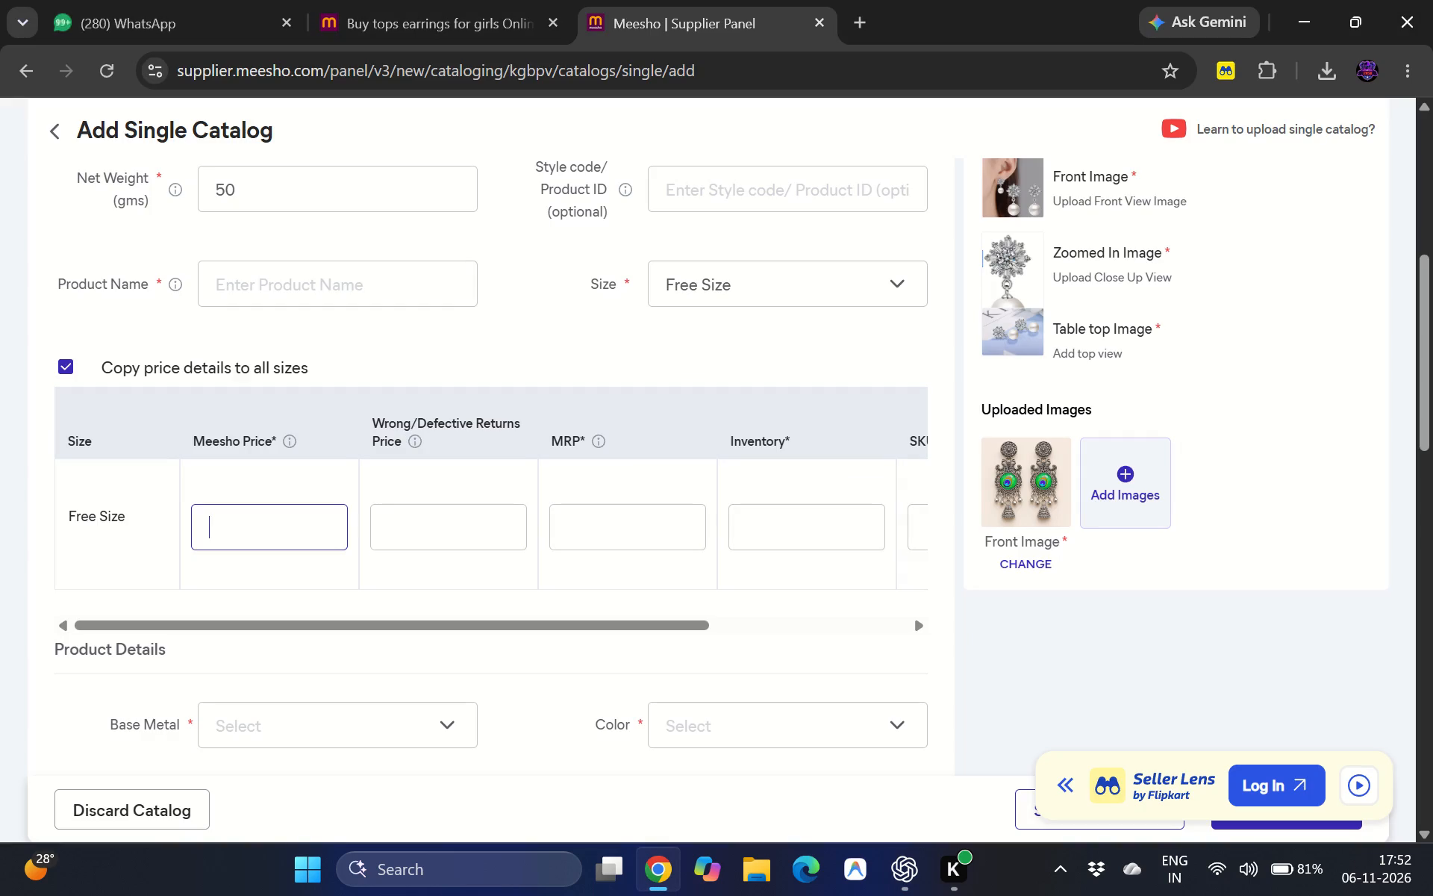
text(75)
click(459, 582)
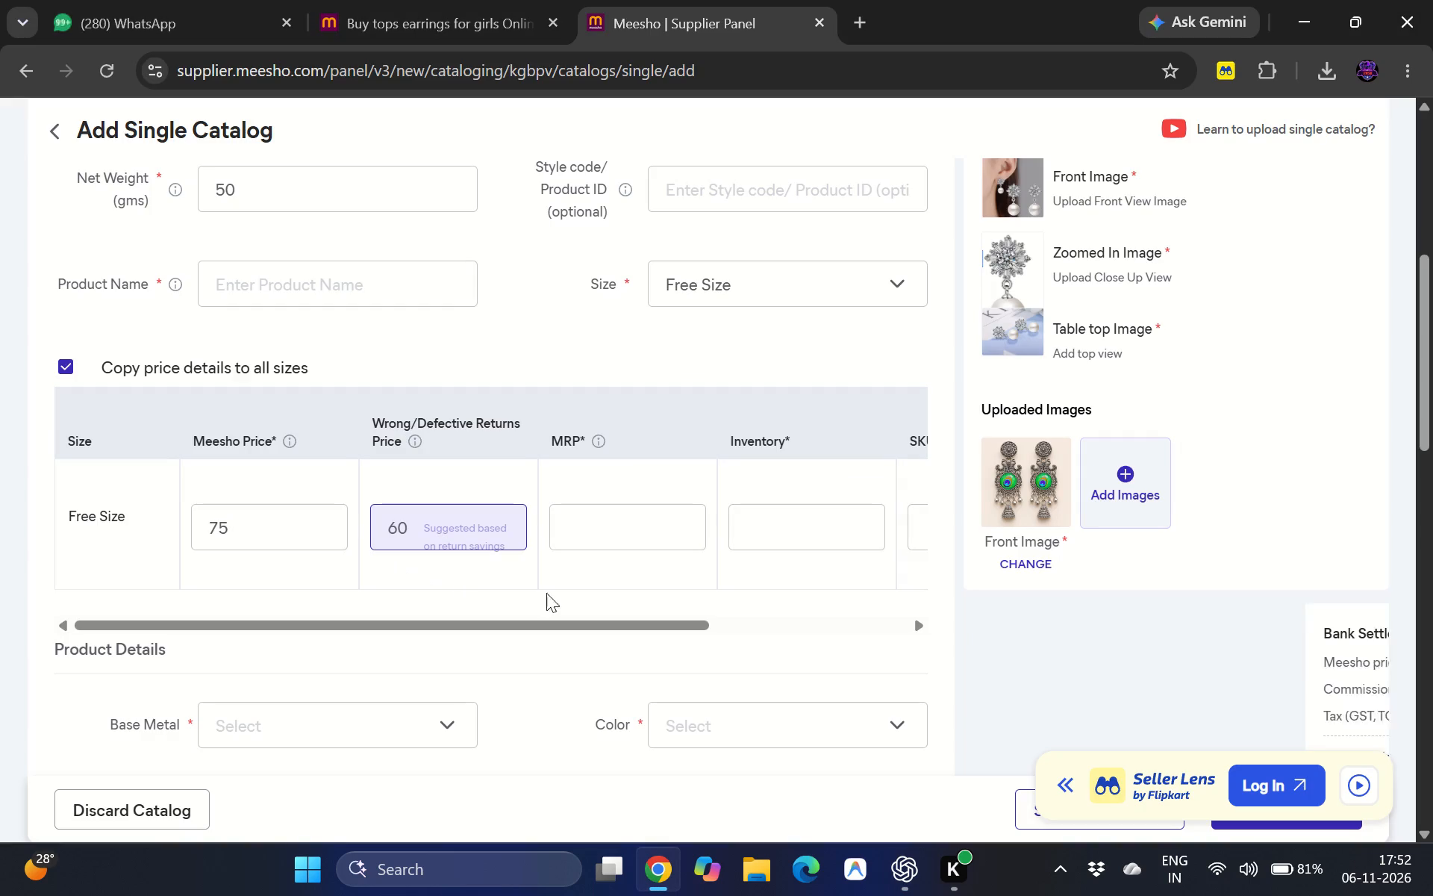
Examine the bank settlement and customer price breakdowns, including the shipping charge and the expanded GST, TCS and TDS tax details.
scroll(1064, 594, down, 2)
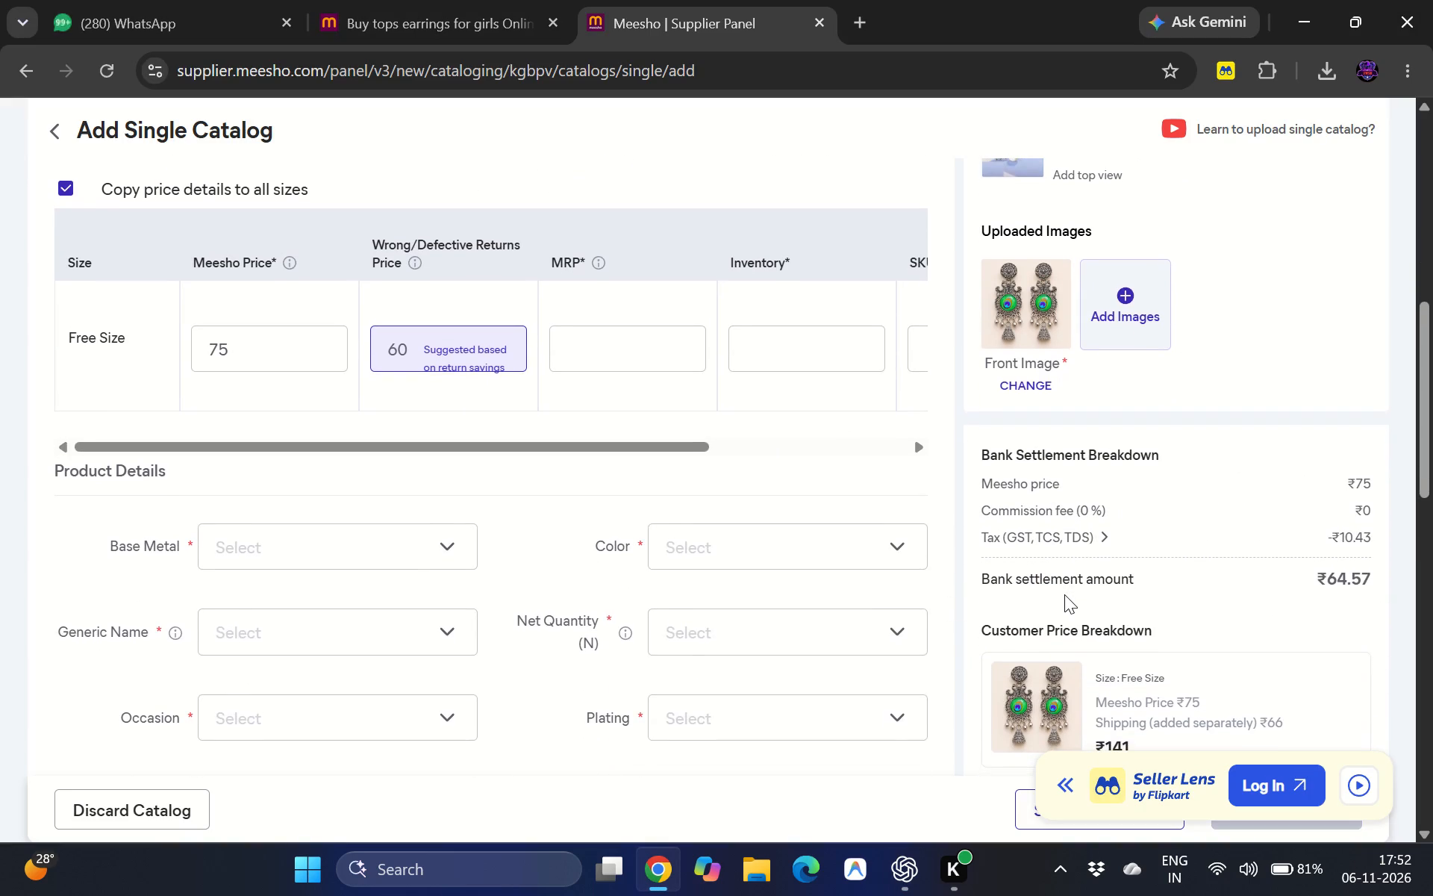
scroll(1064, 594, down, 2)
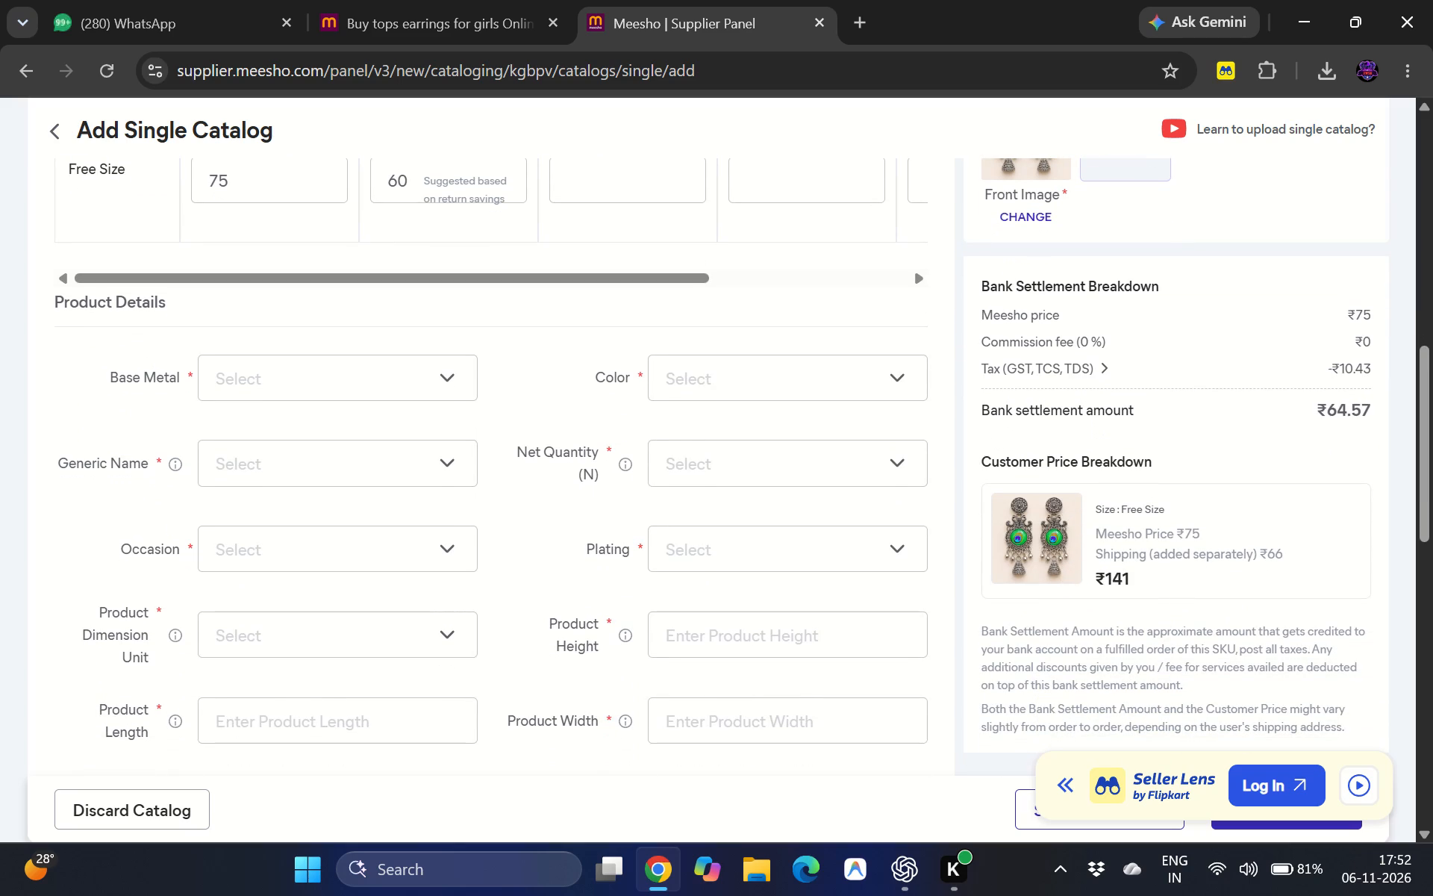
drag(1259, 556, 1301, 557)
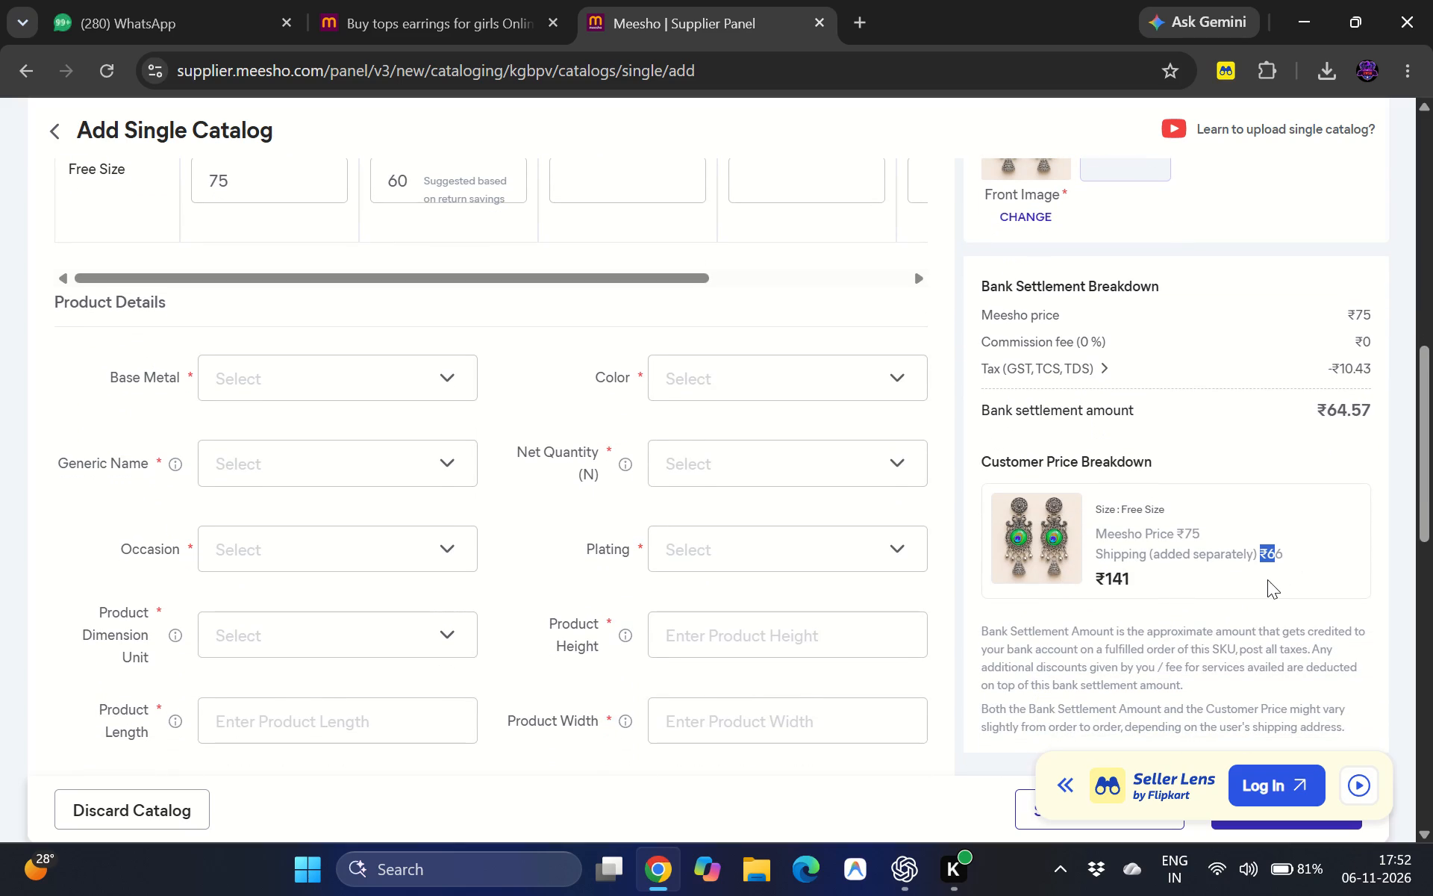
click(1267, 579)
scroll(1268, 568, down, 1)
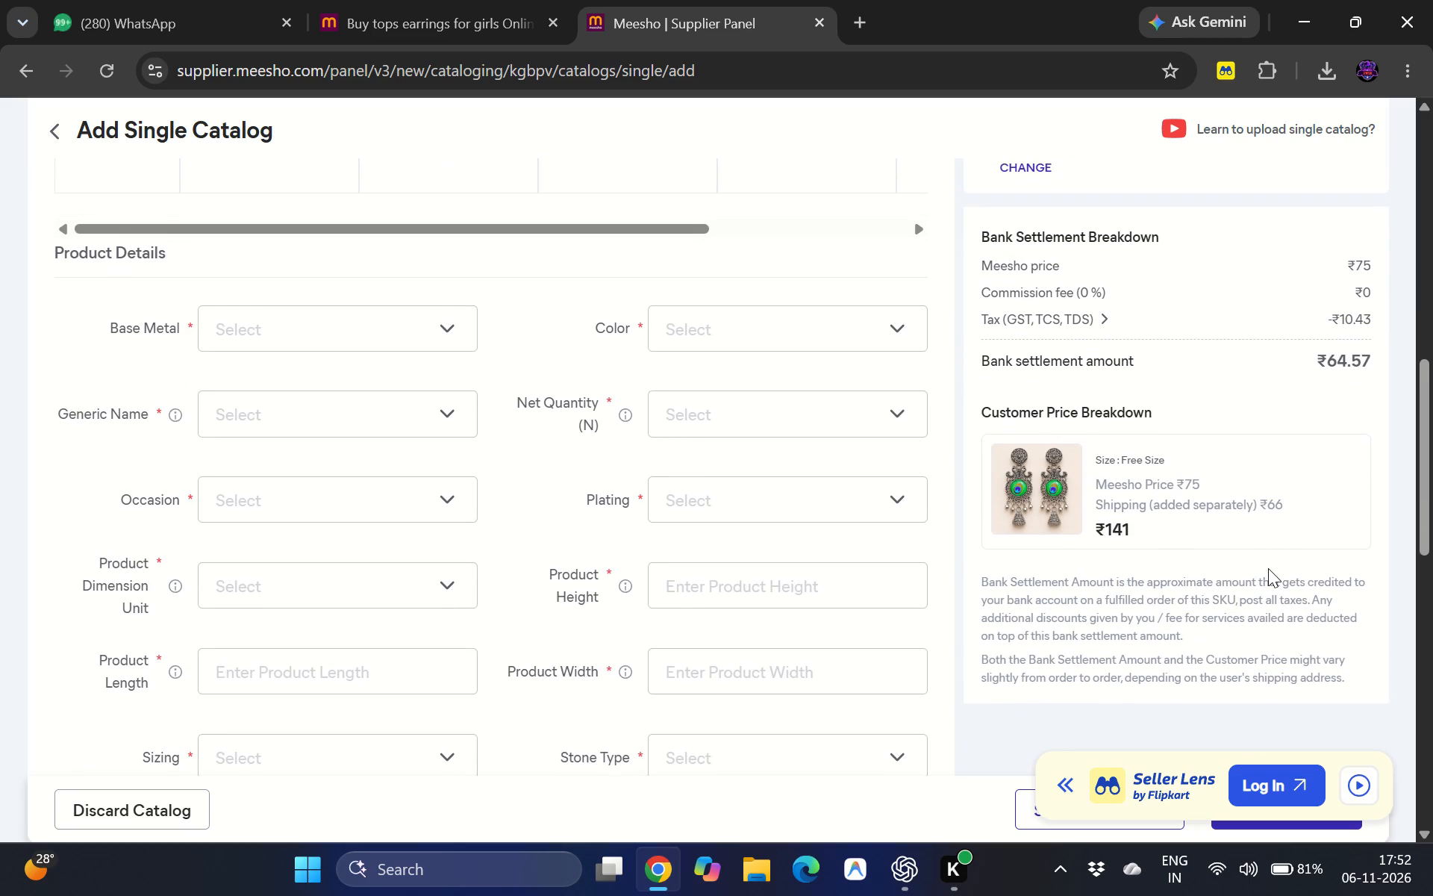
scroll(1268, 568, down, 2)
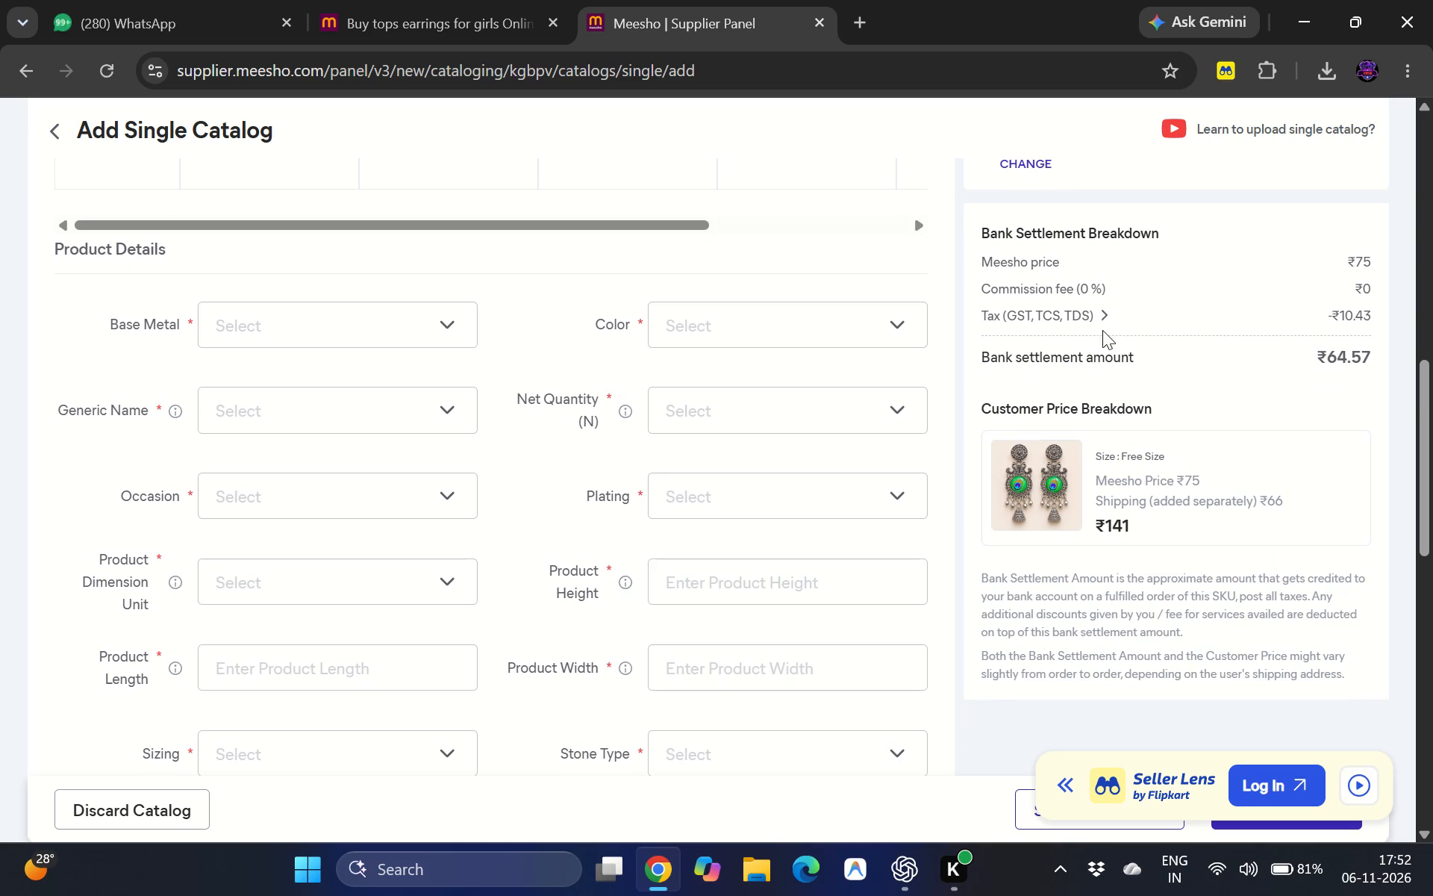
click(1097, 323)
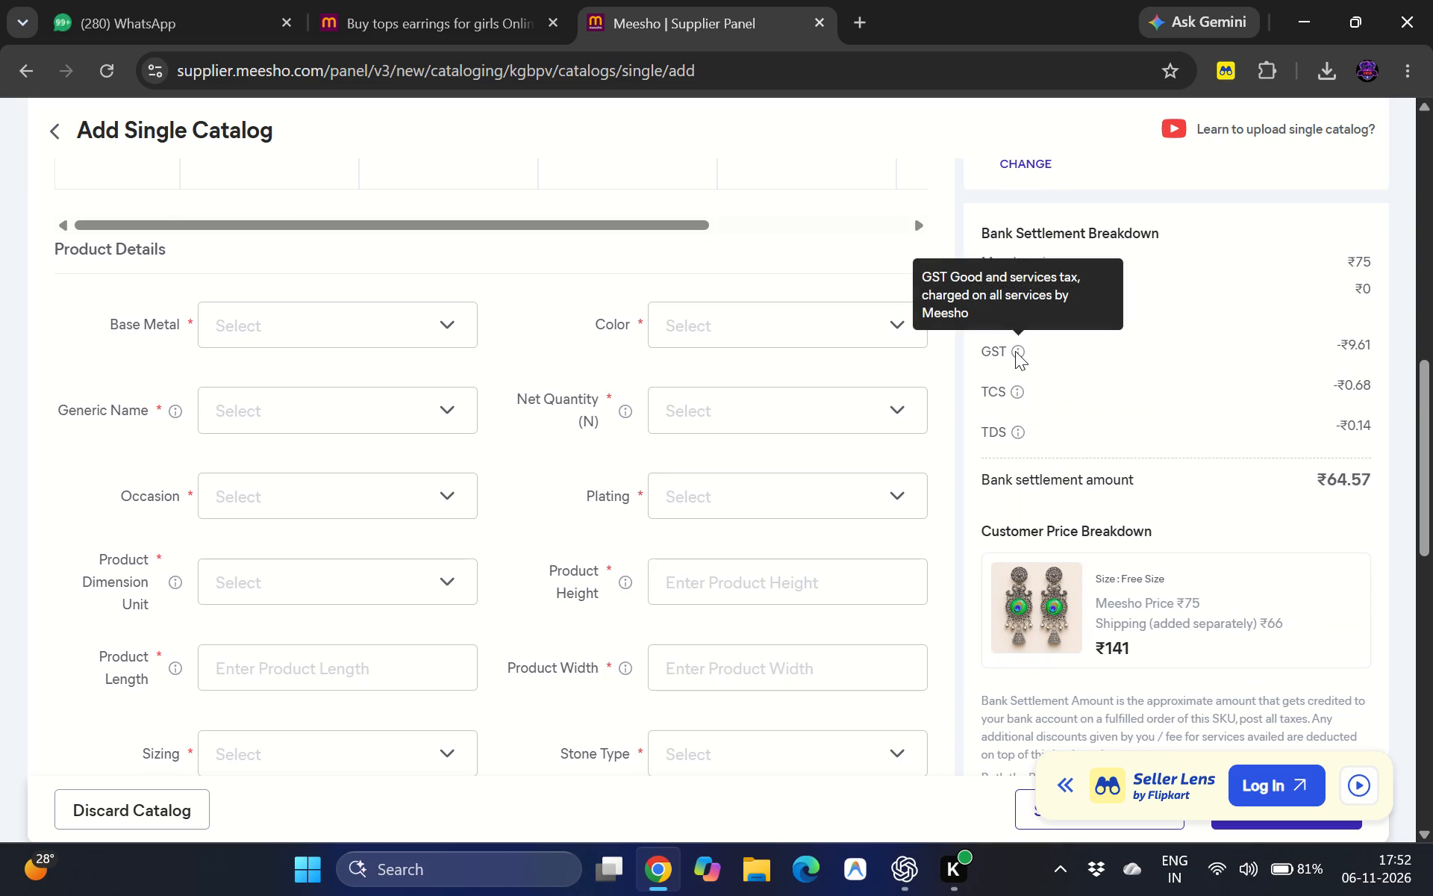
scroll(1091, 486, up, 1)
scroll(605, 407, down, 1)
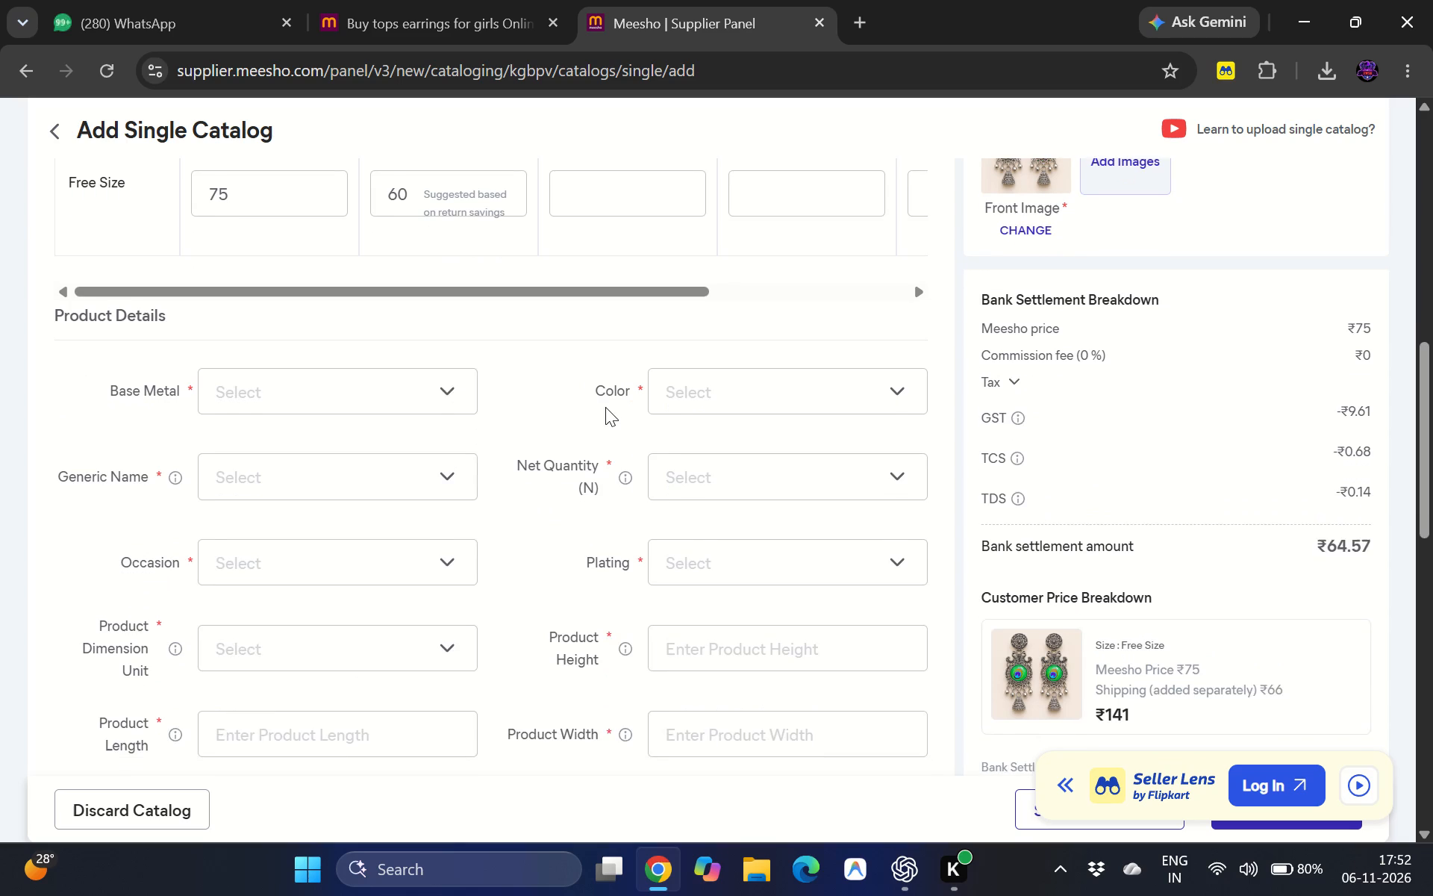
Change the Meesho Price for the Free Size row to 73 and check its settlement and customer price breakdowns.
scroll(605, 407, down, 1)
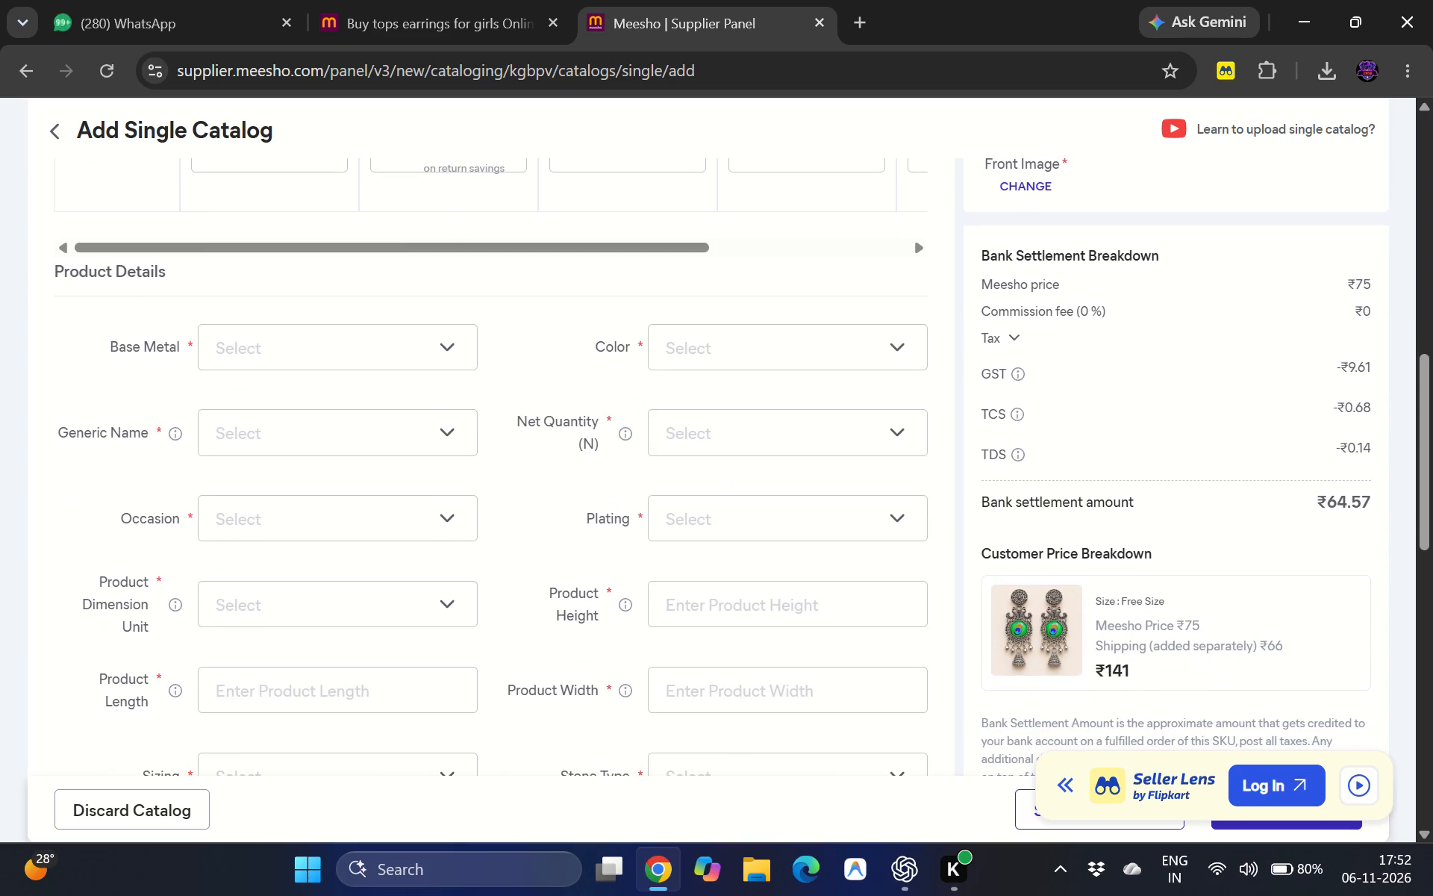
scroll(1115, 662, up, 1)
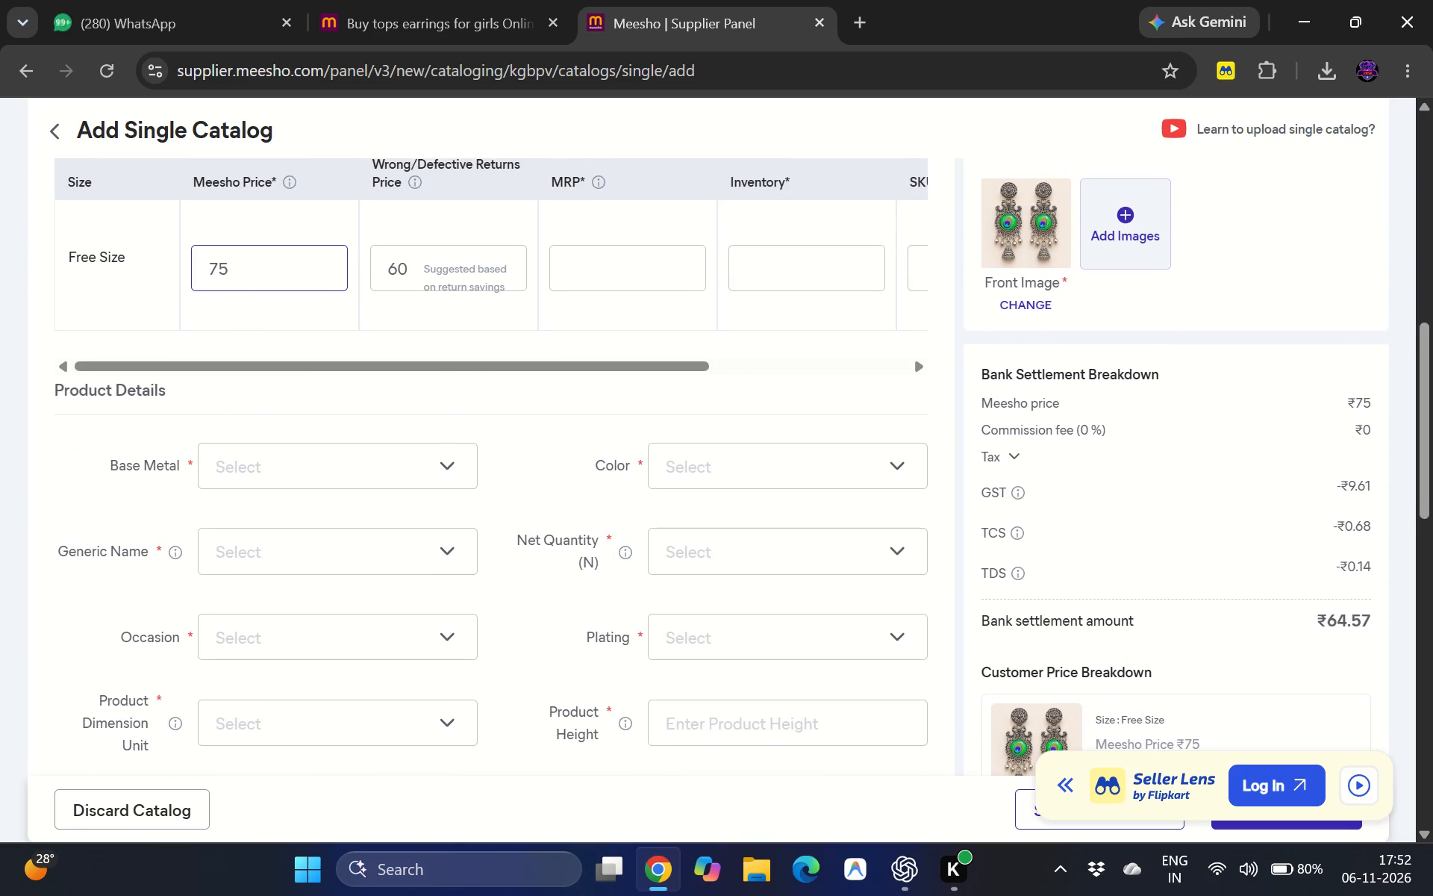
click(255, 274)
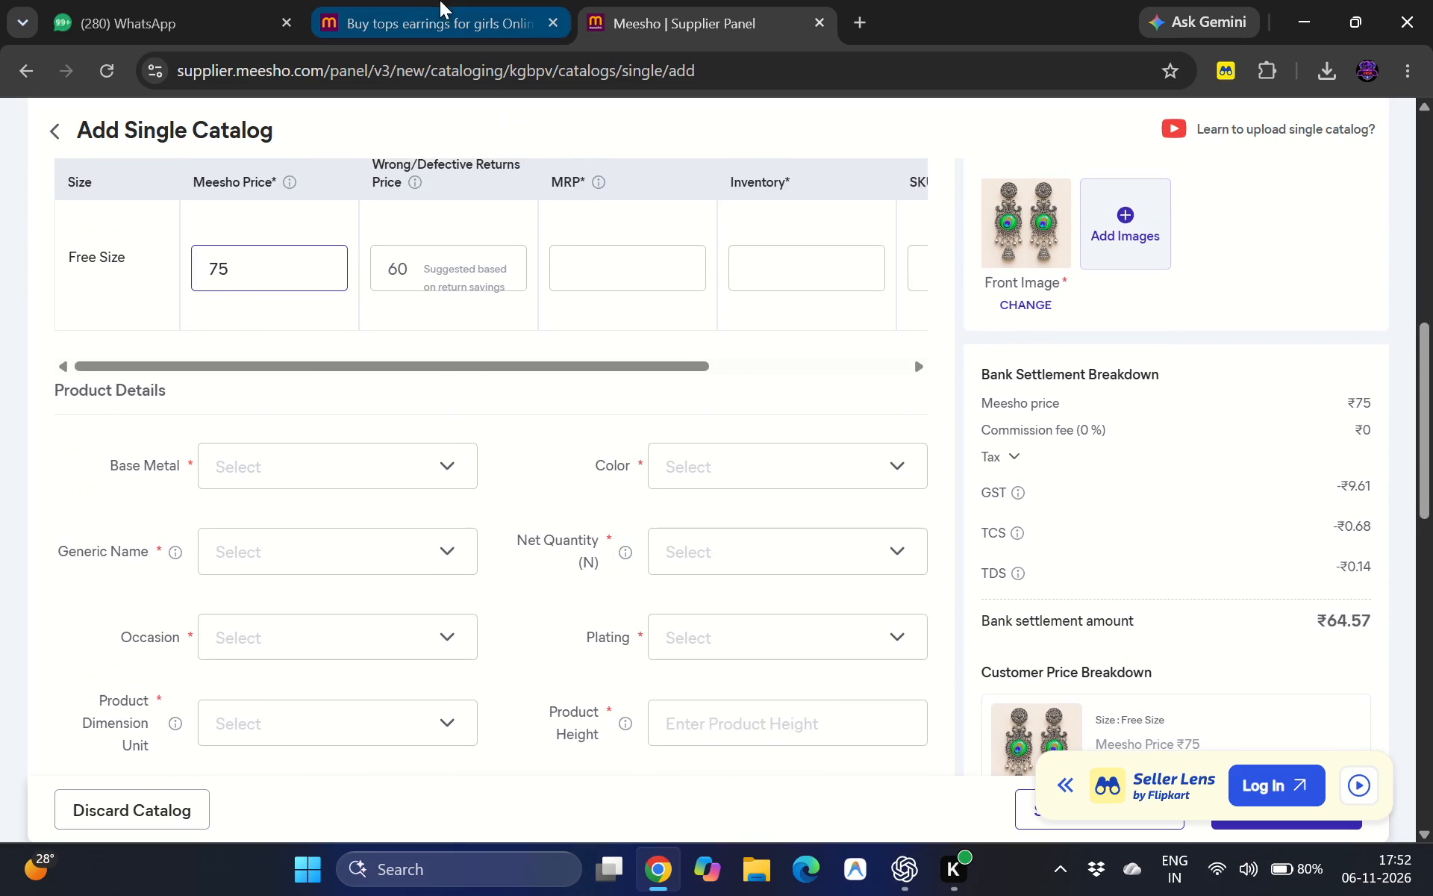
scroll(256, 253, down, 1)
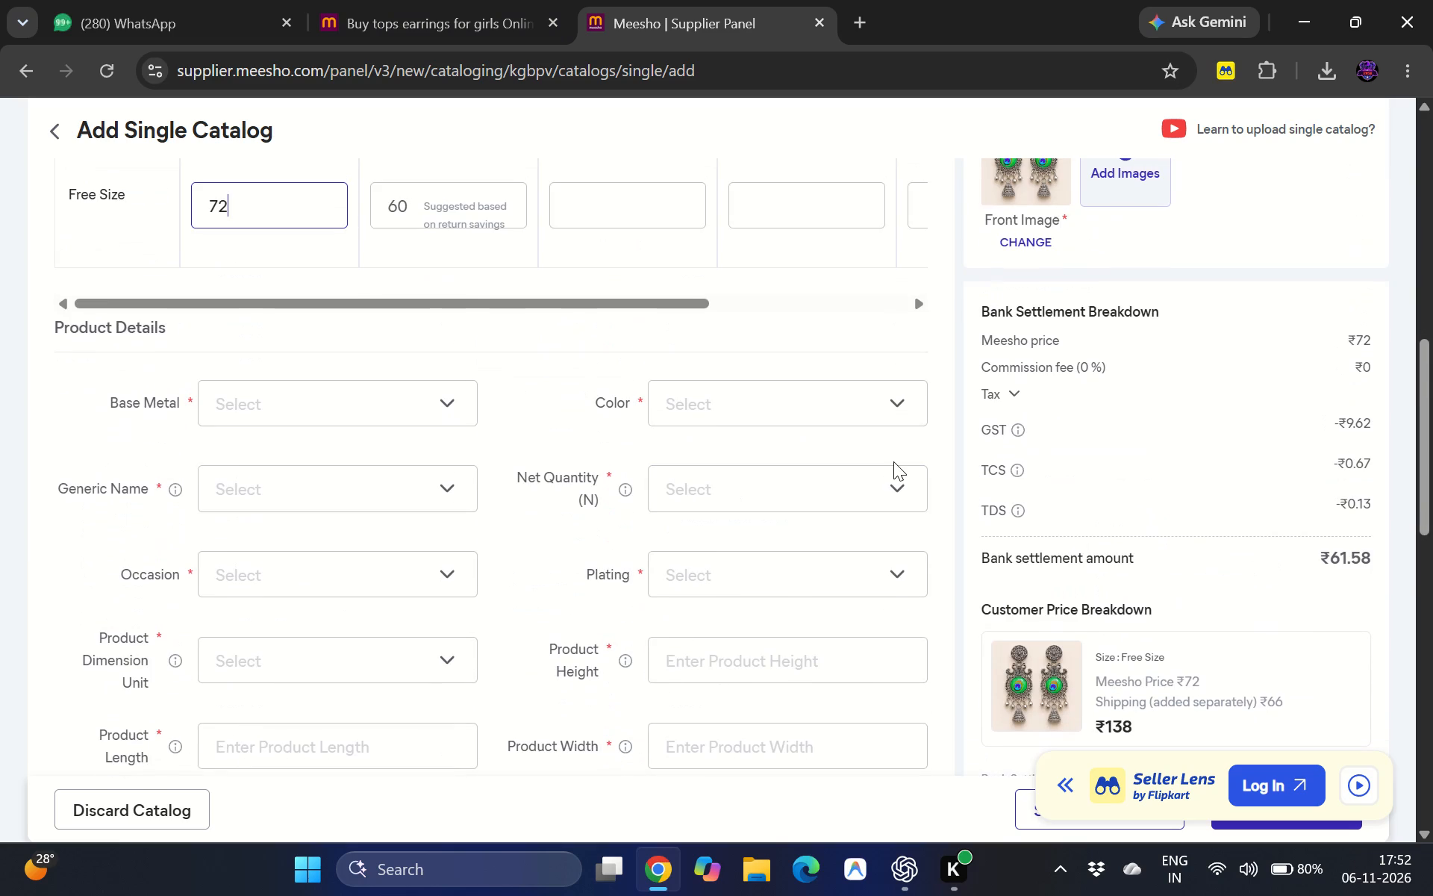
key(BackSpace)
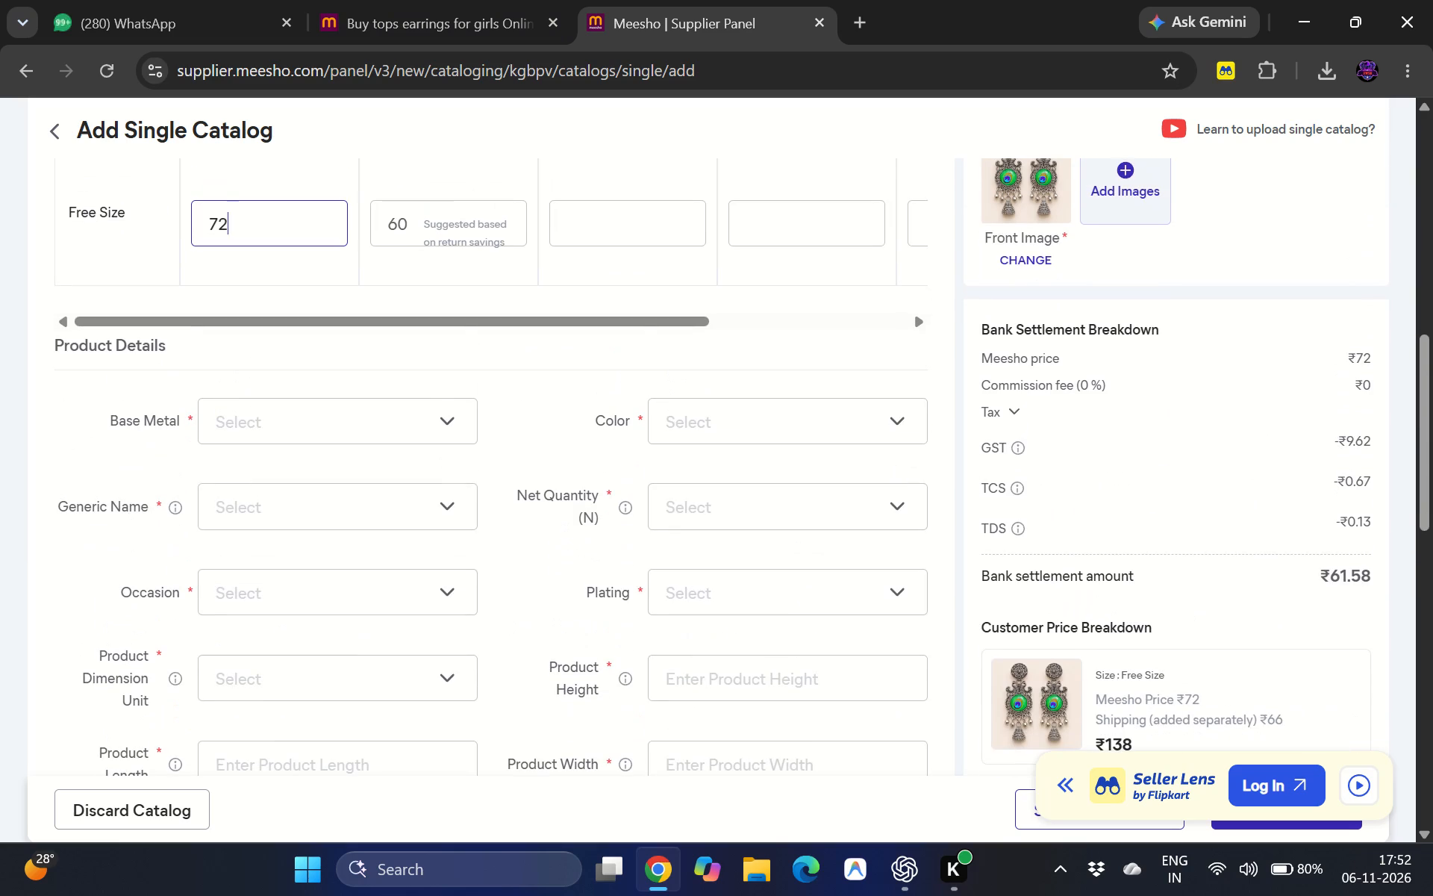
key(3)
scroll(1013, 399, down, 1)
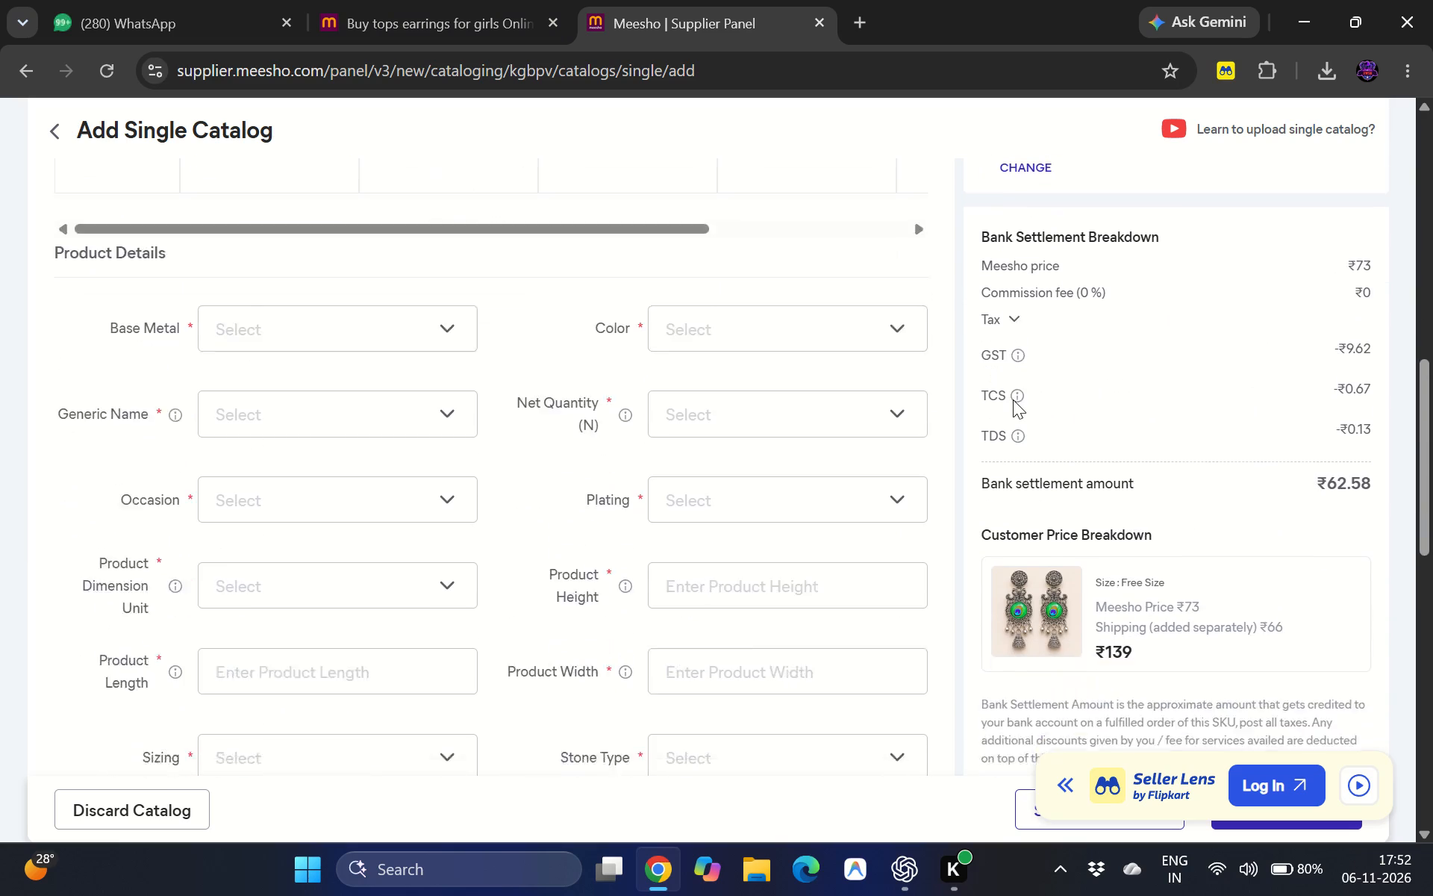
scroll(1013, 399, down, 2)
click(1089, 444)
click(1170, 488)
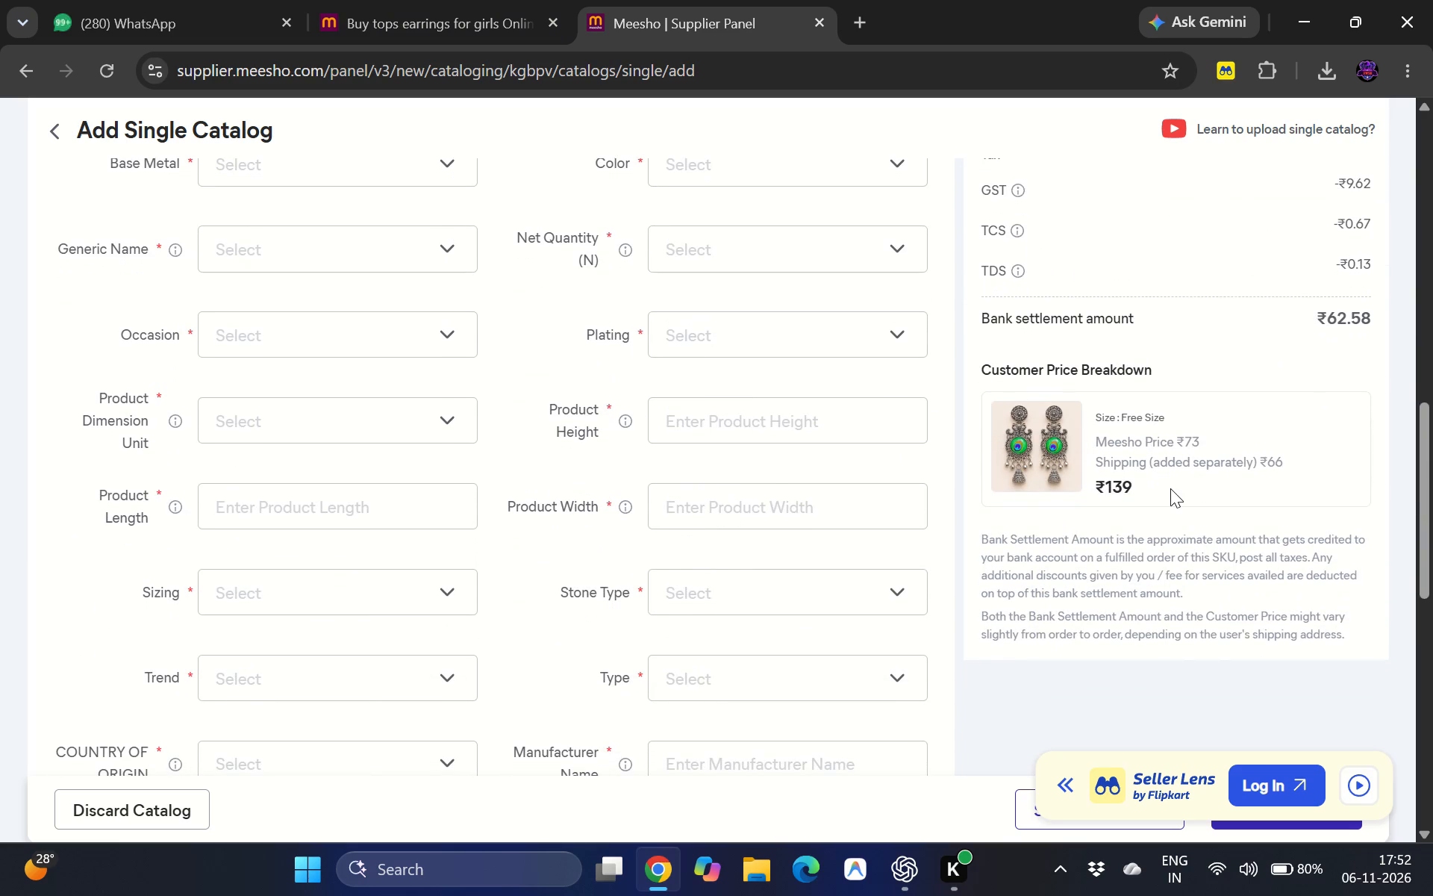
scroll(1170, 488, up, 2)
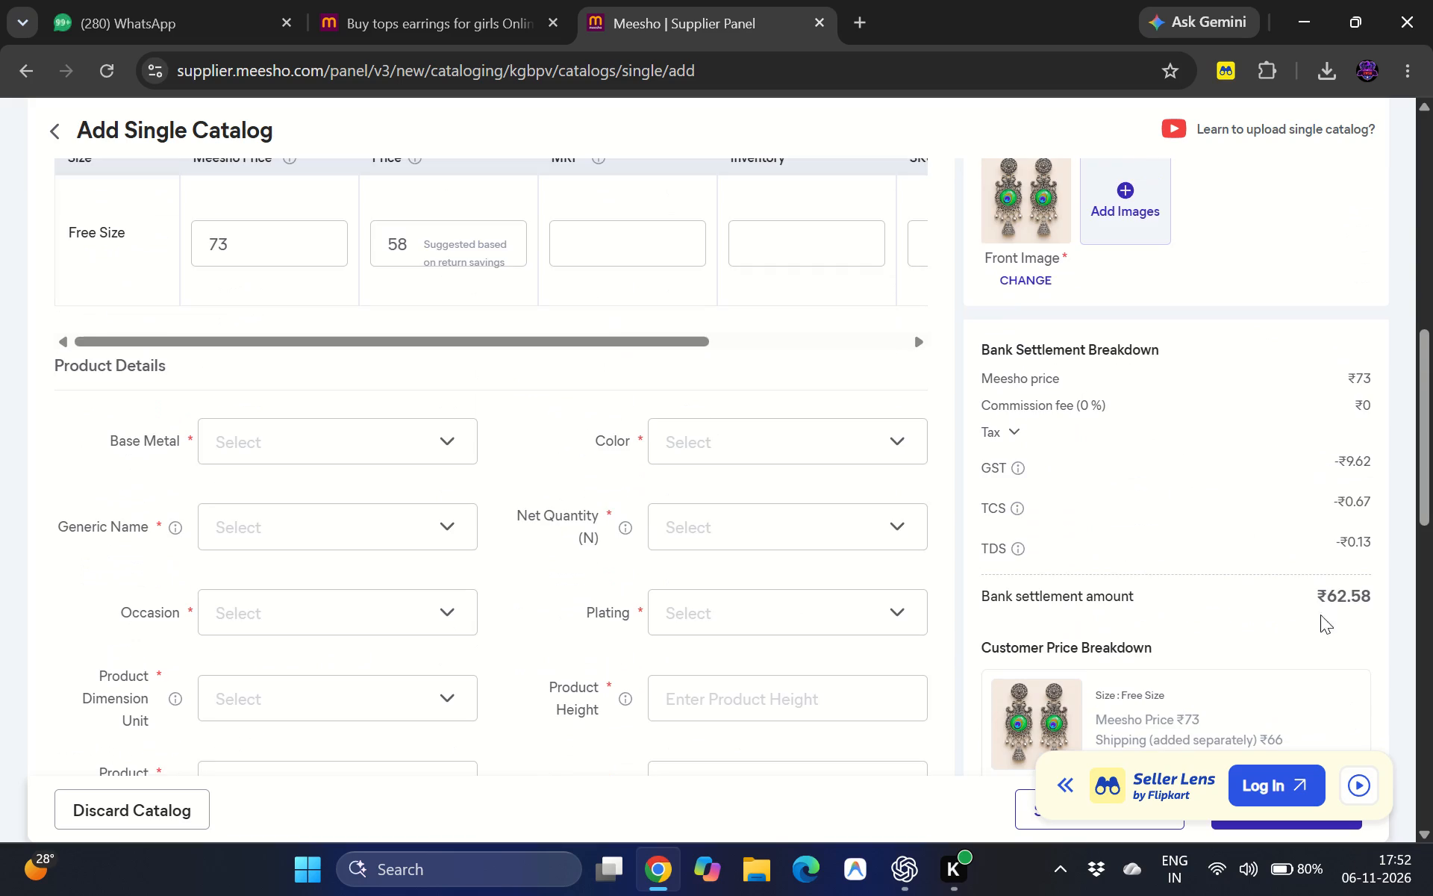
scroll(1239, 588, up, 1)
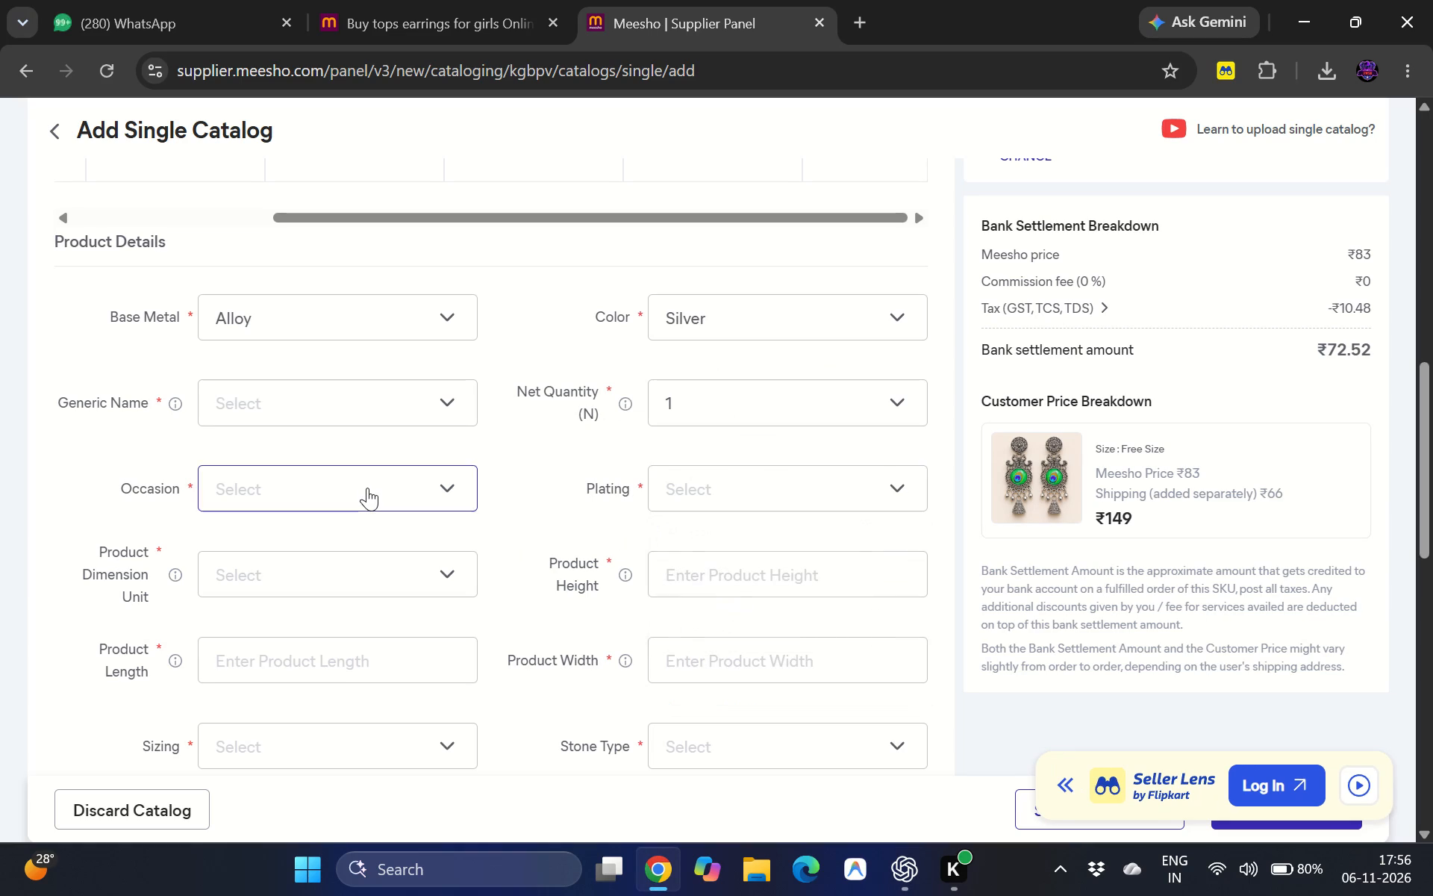
scroll(290, 622, down, 3)
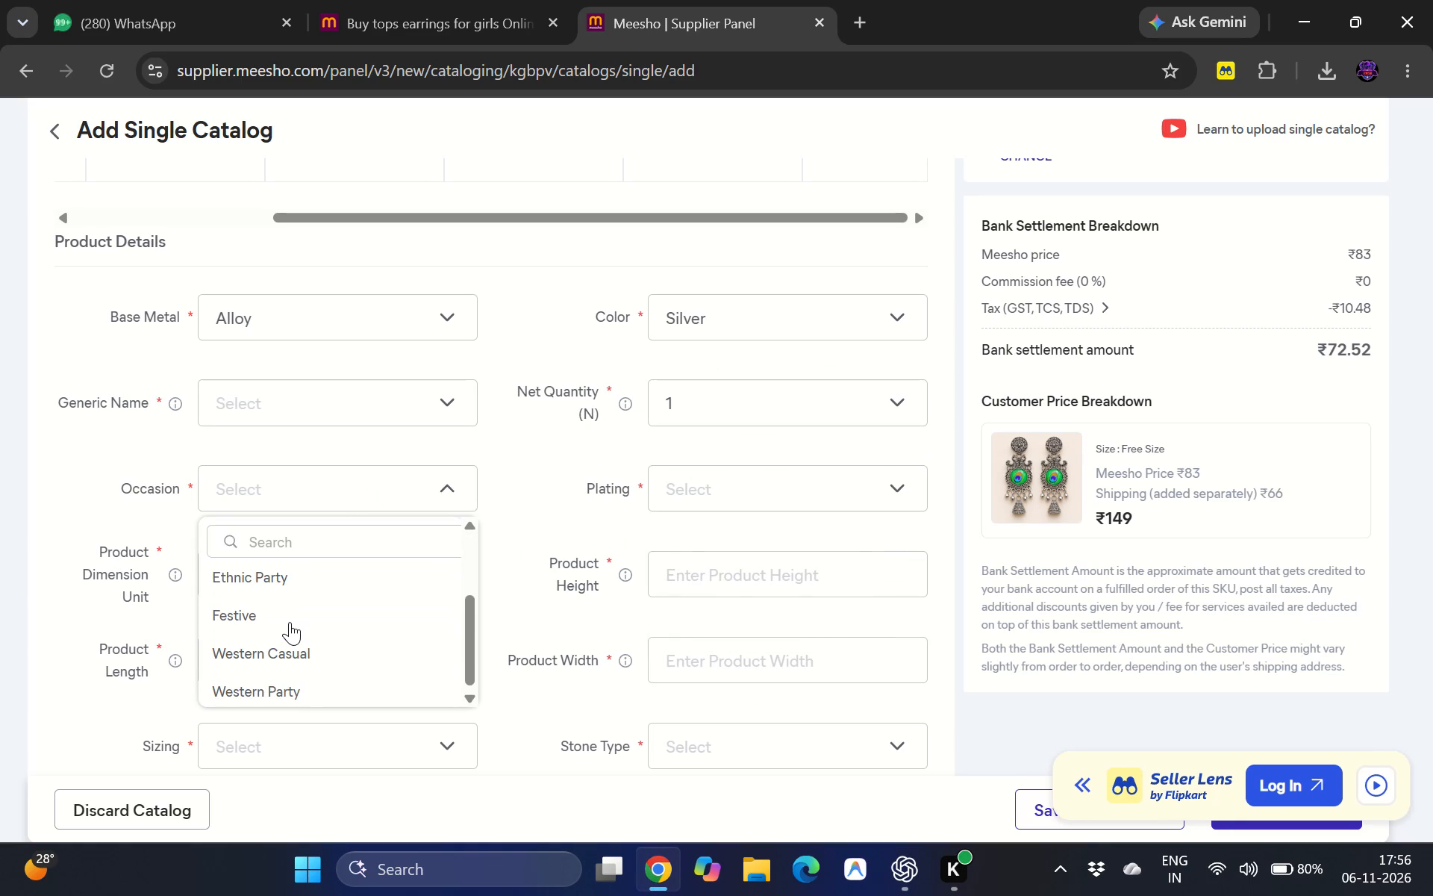
scroll(290, 622, down, 1)
scroll(290, 622, up, 3)
click(269, 663)
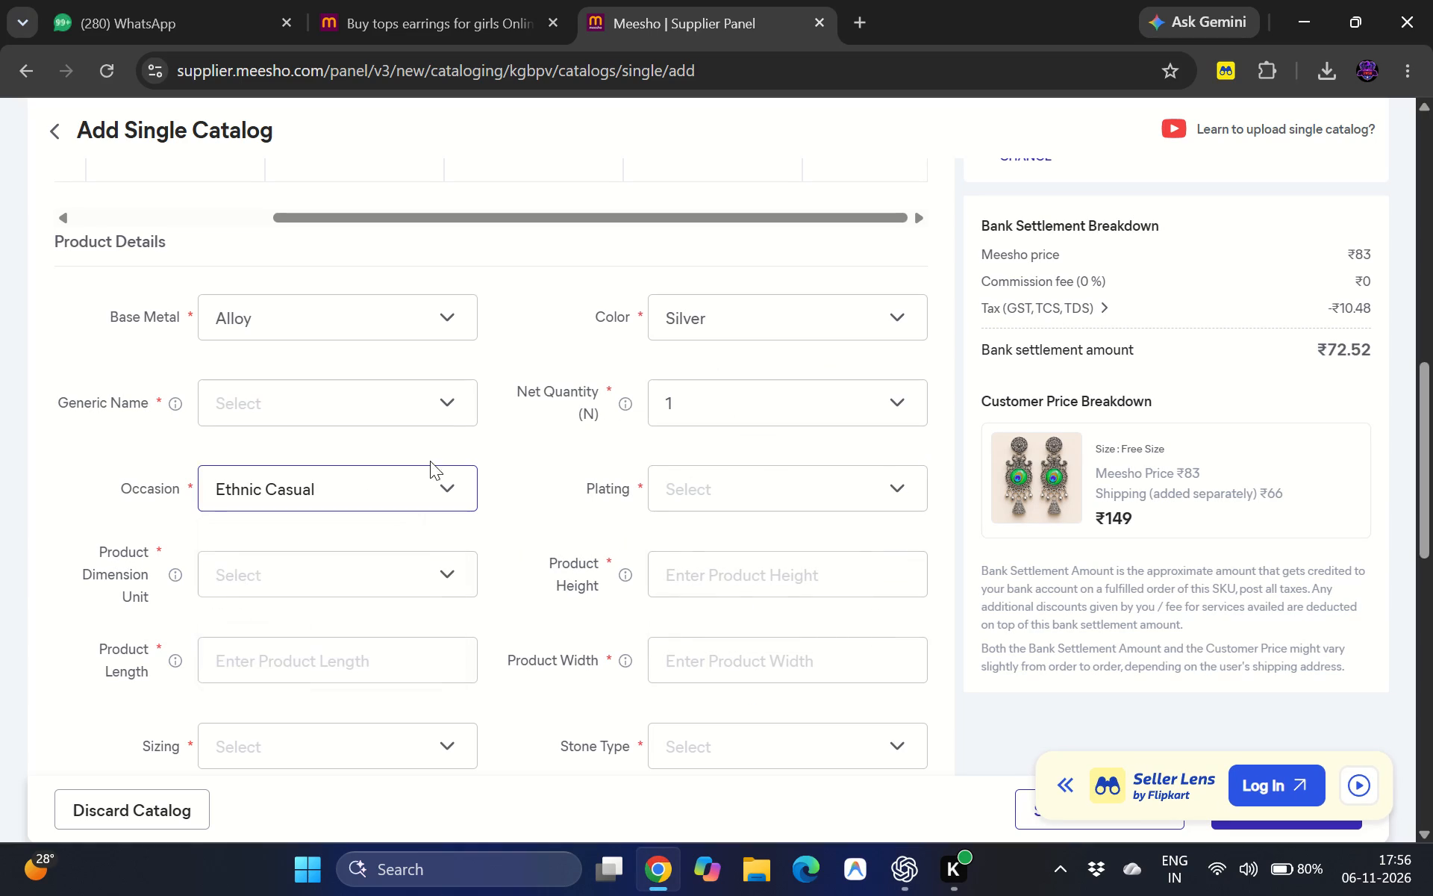
Set the Generic Name in Product Details to Earrings & Studs.
click(385, 394)
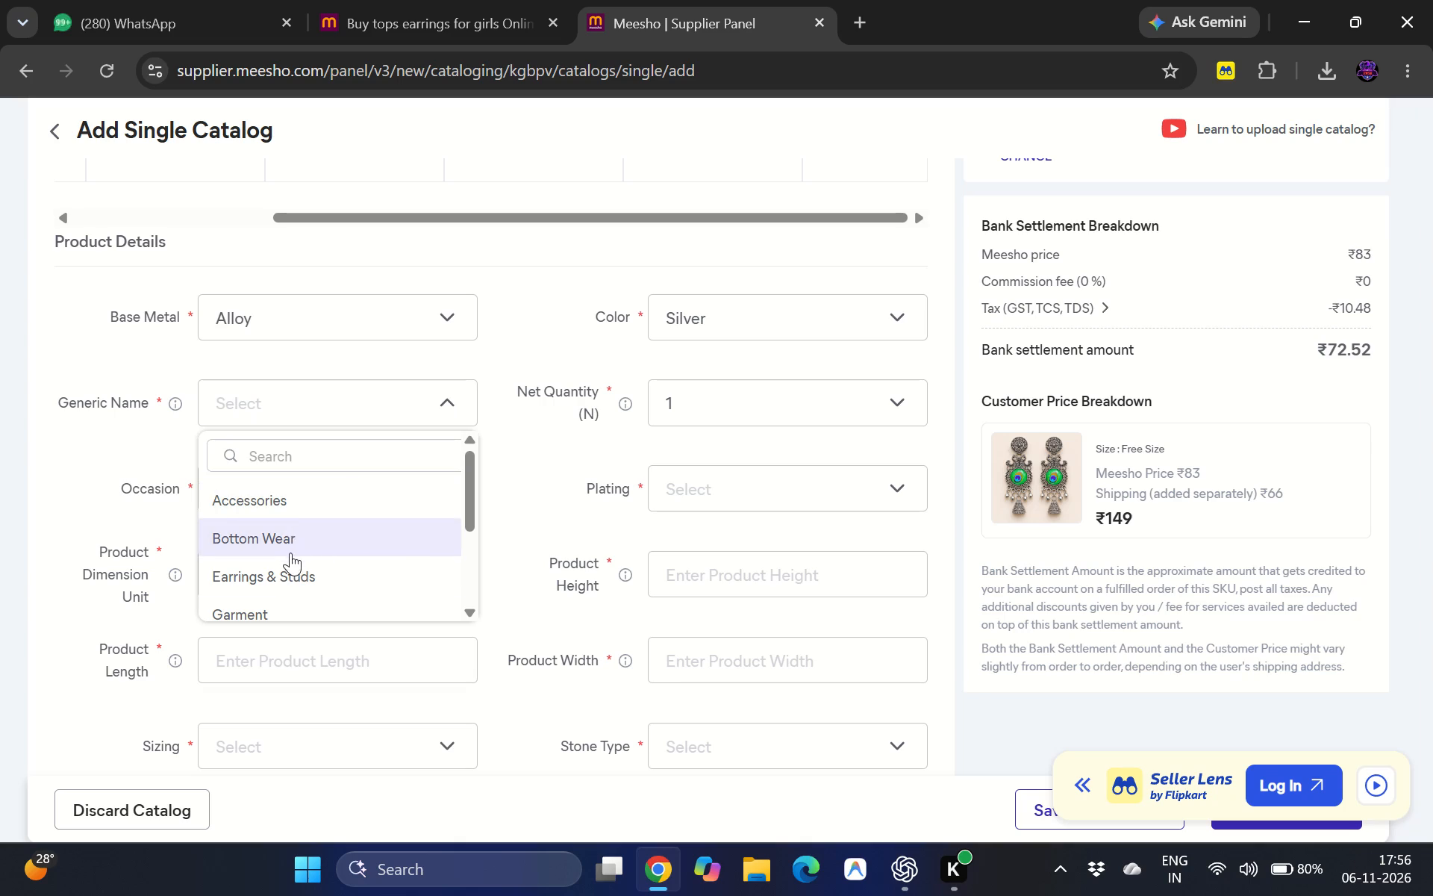
scroll(285, 596, down, 1)
click(328, 550)
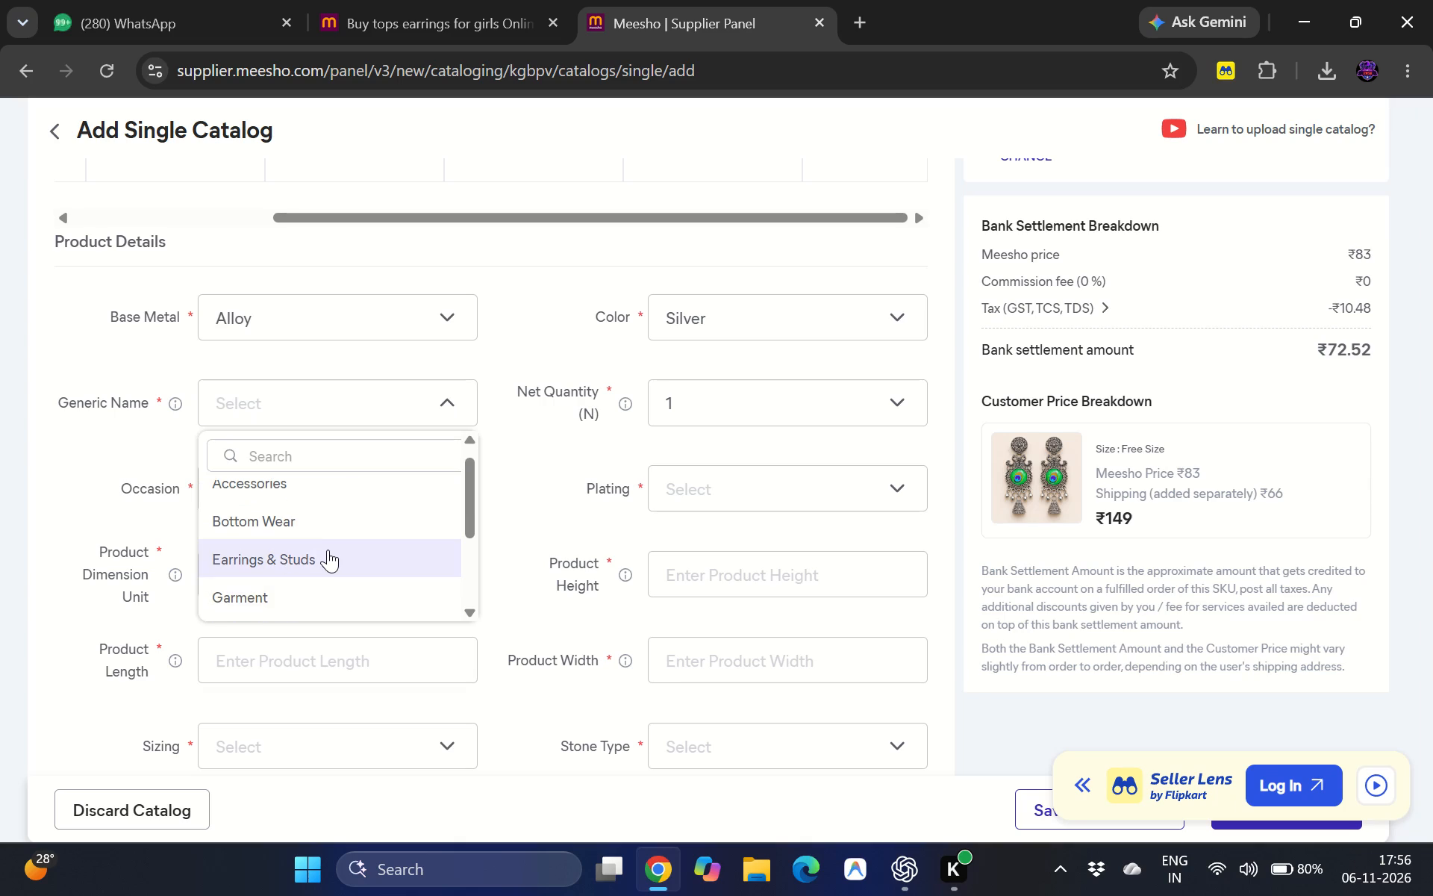
Set the Product Dimension Unit to cm and the Product Length to 5.
scroll(556, 511, down, 1)
click(381, 470)
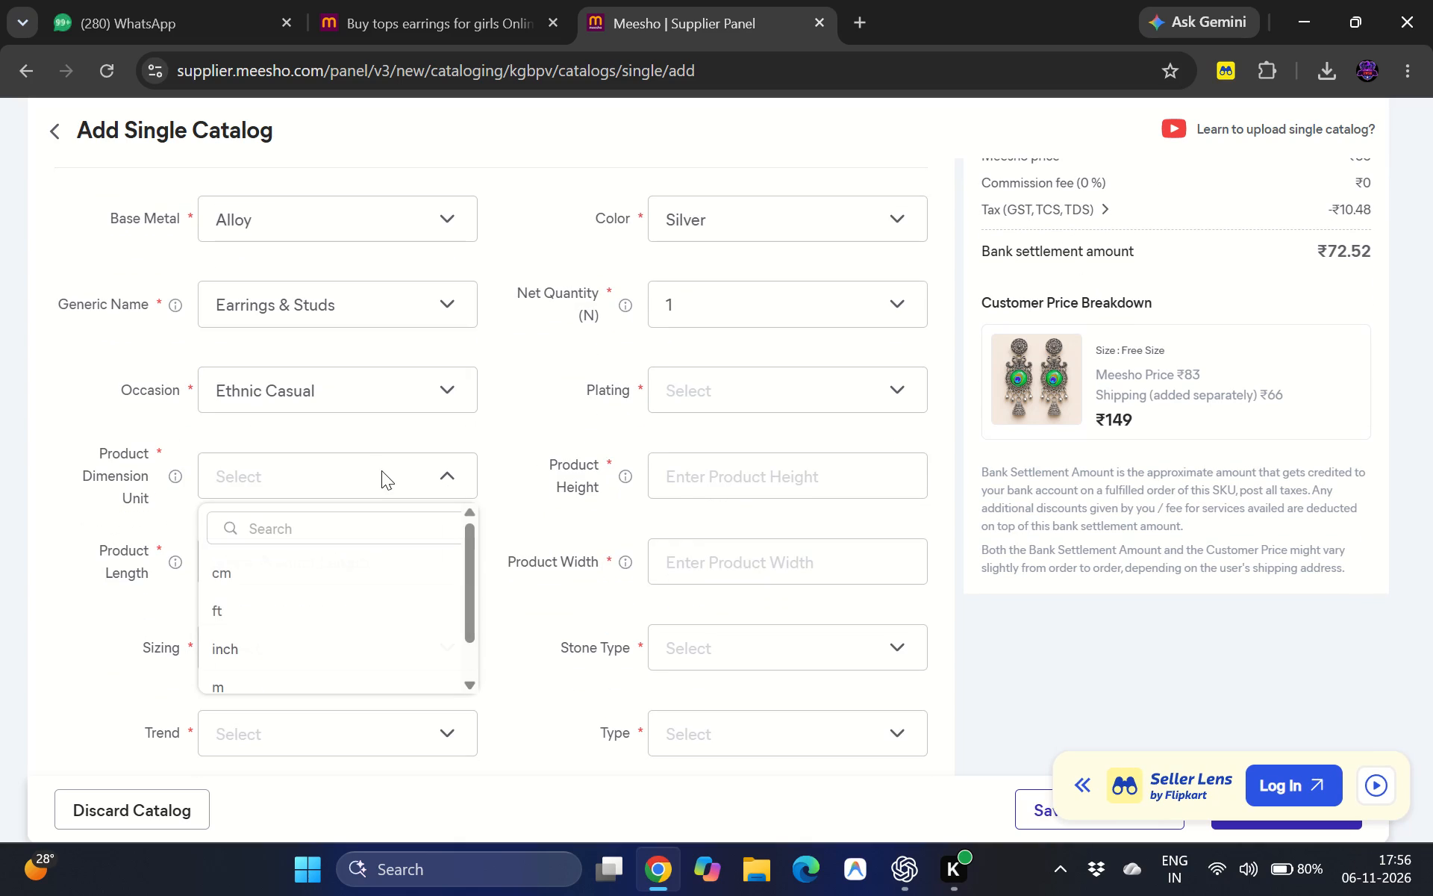
click(299, 567)
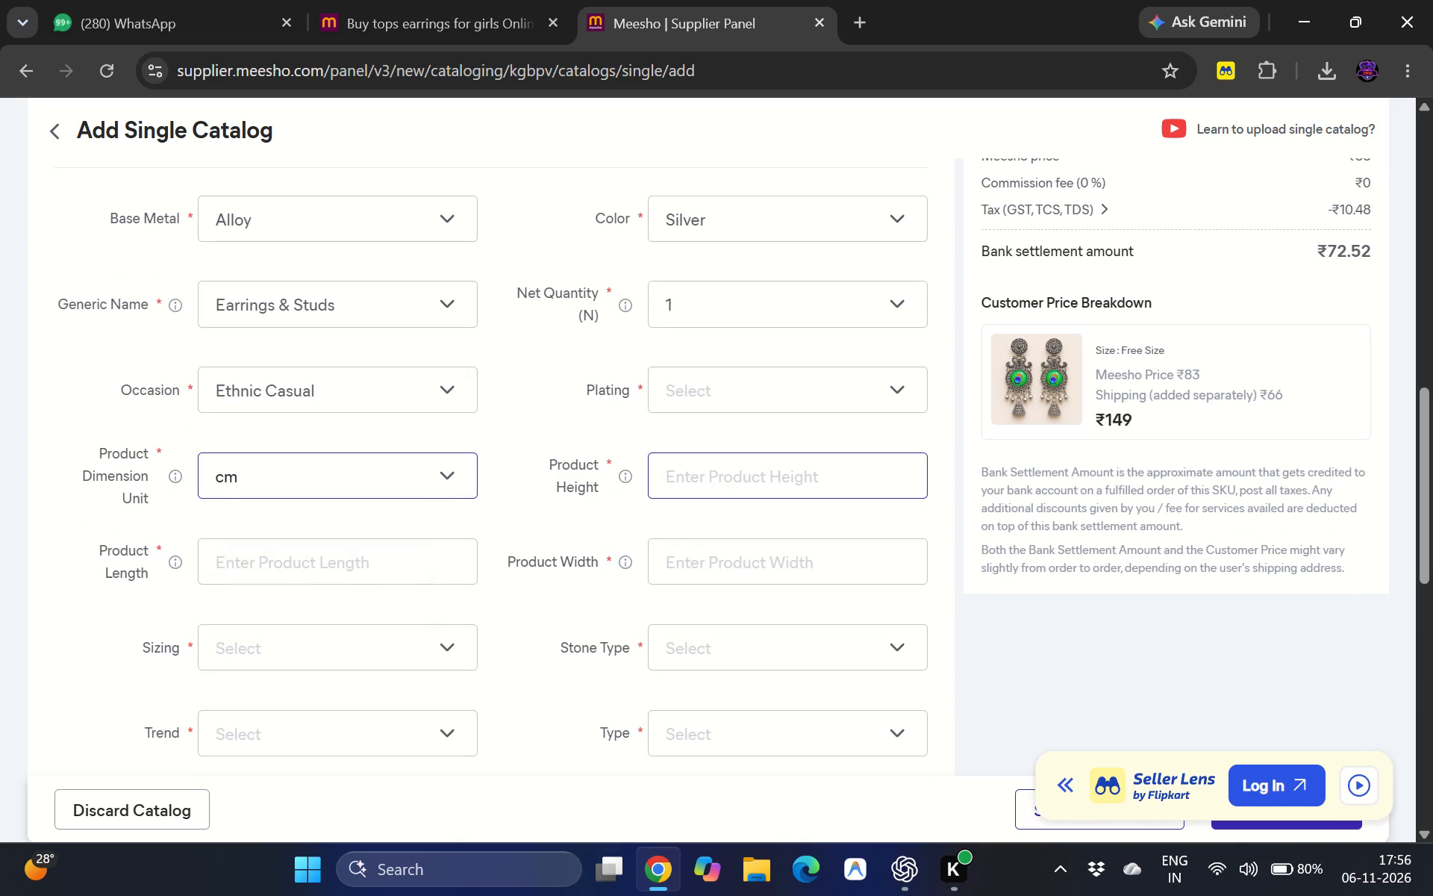
click(796, 492)
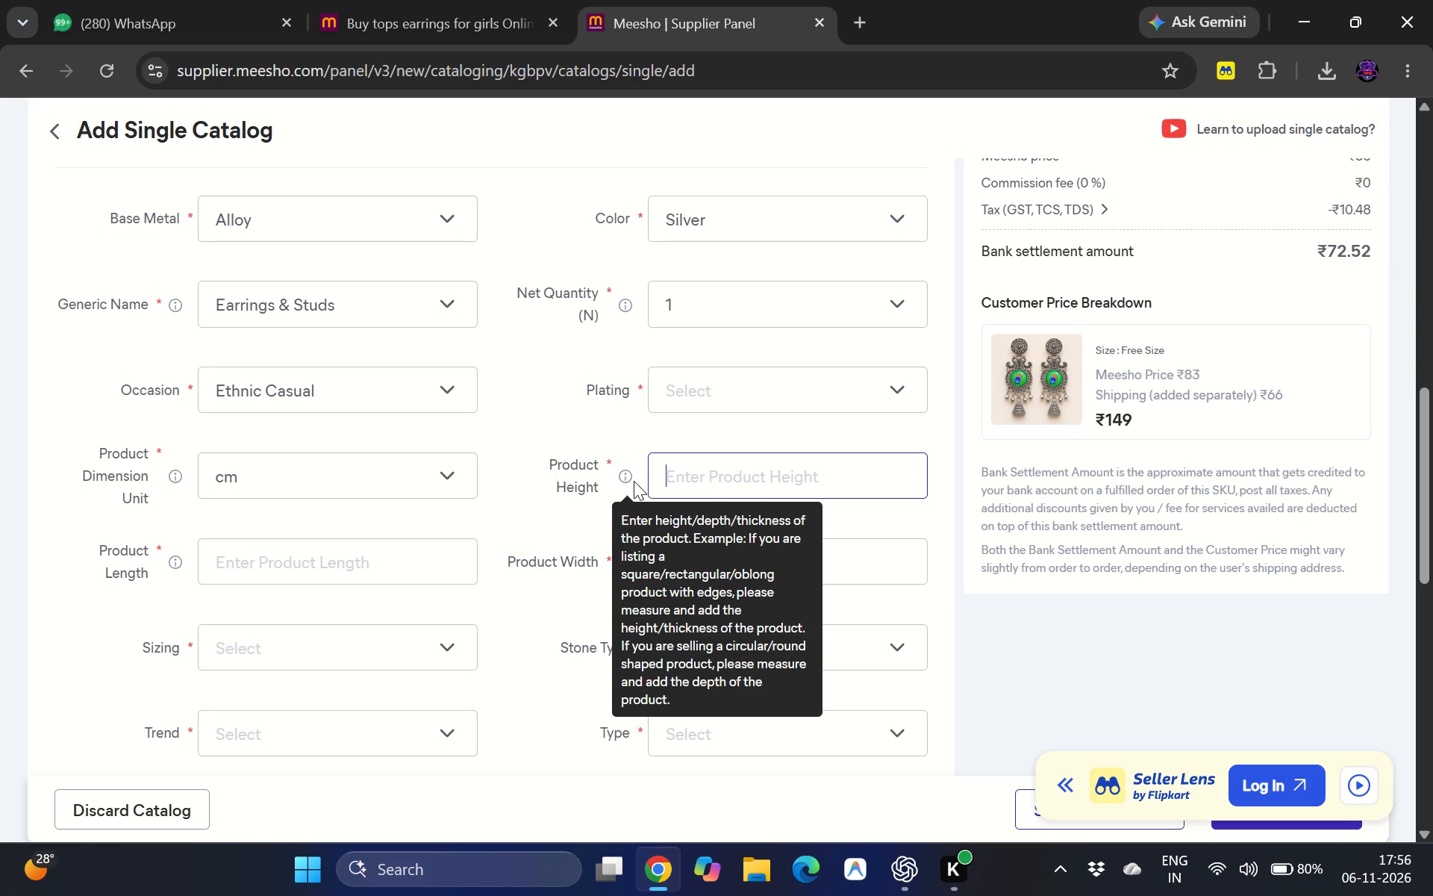
click(352, 552)
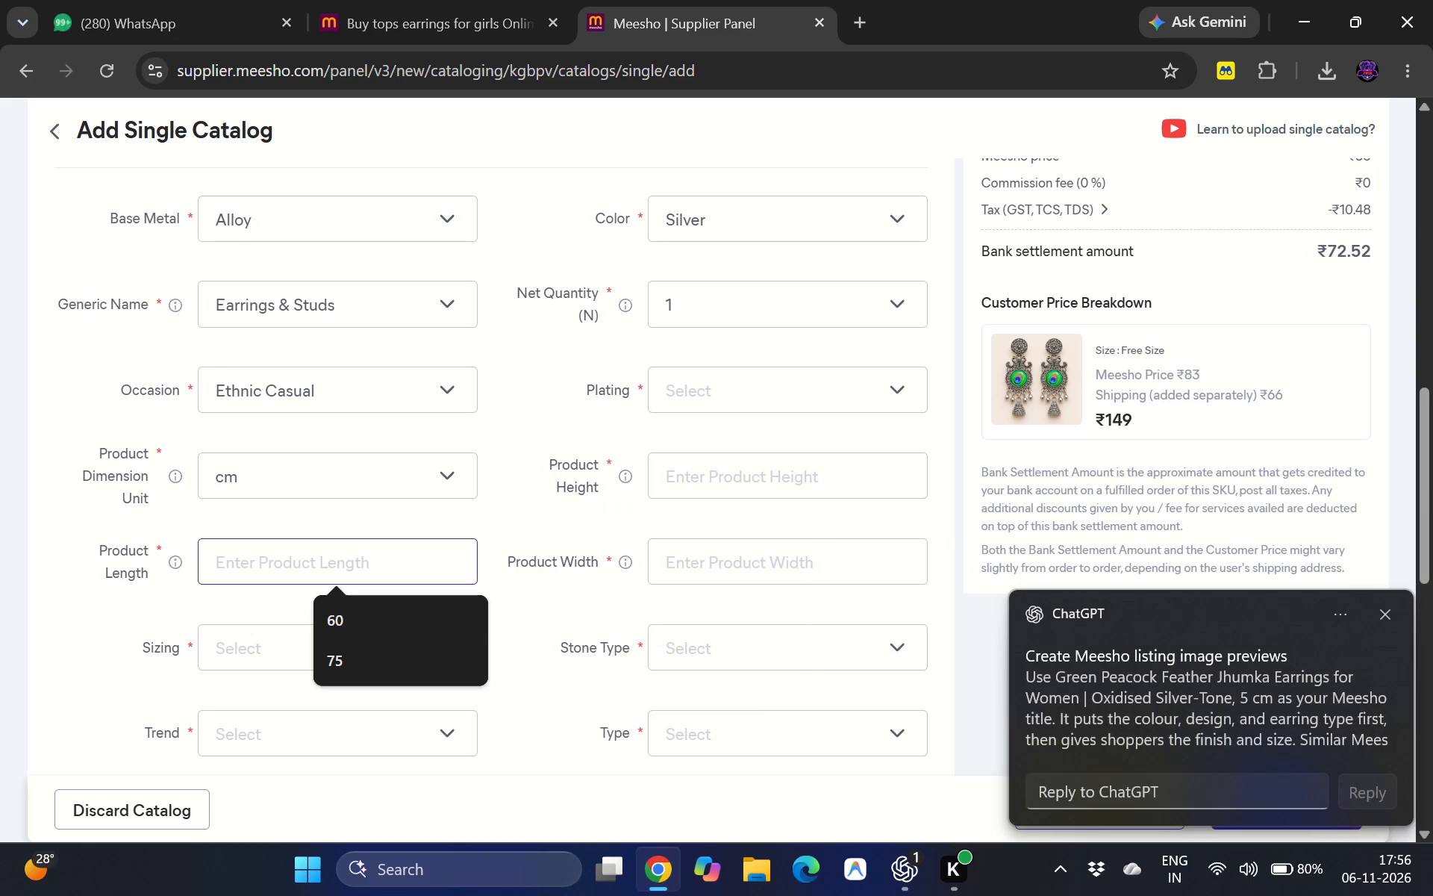
key(5)
click(556, 569)
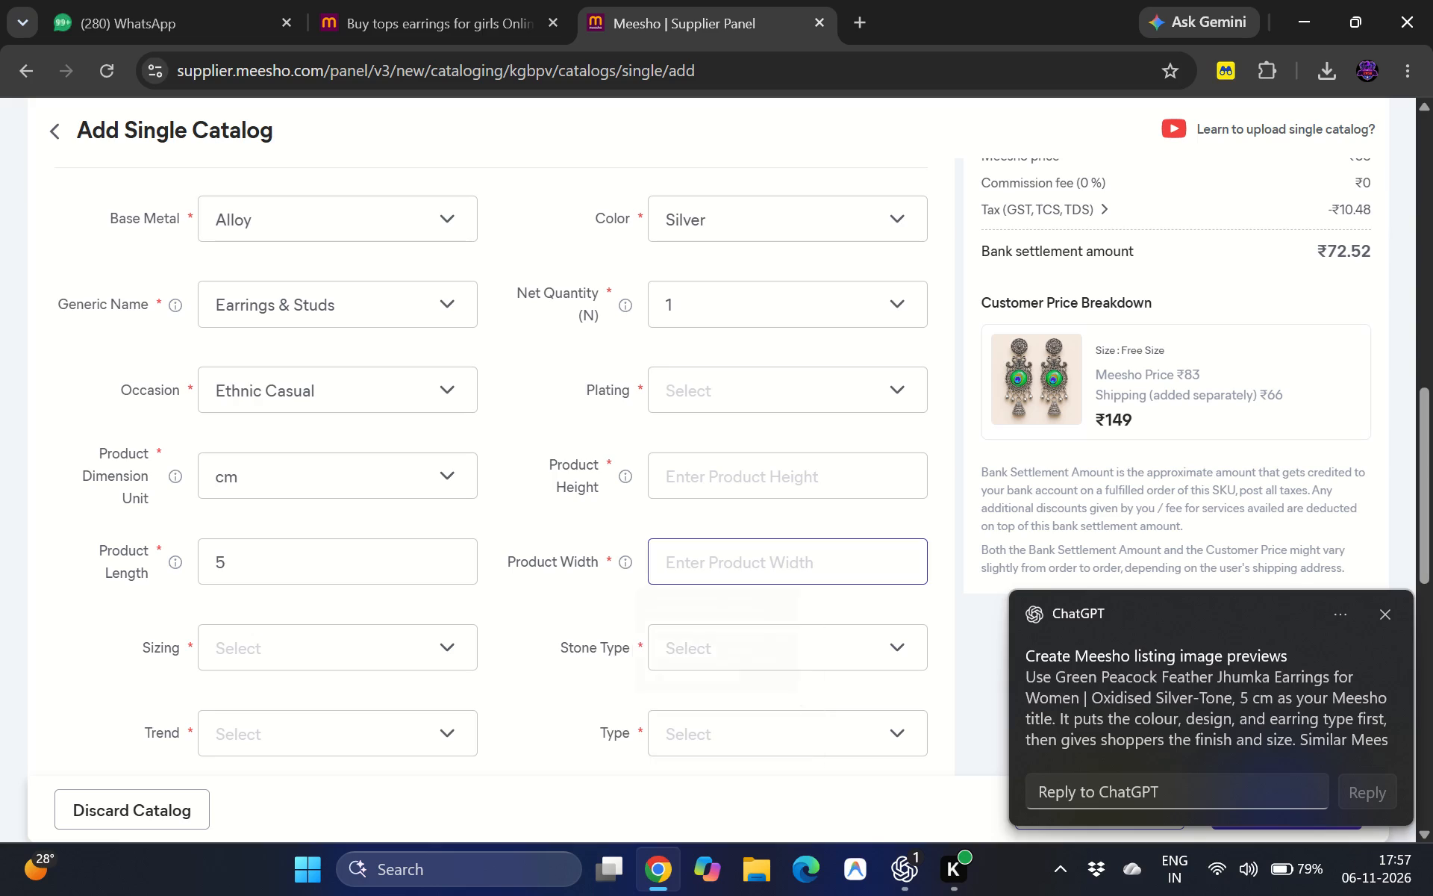
Return to the jhumka search results on the Meesho shopping site and examine the pink jhumka listing's highlights and additional details.
click(456, 0)
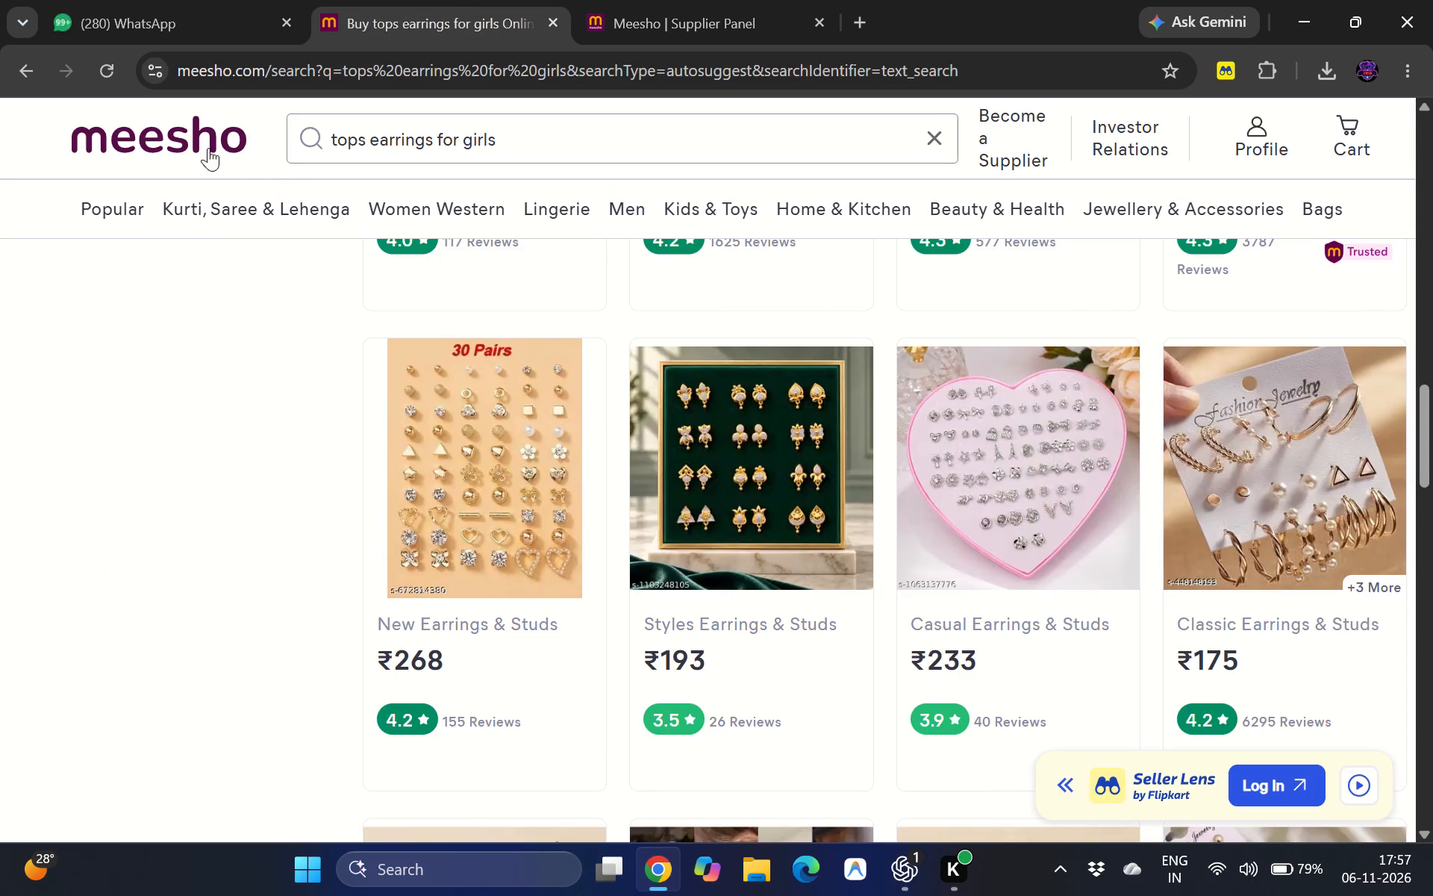
click(15, 62)
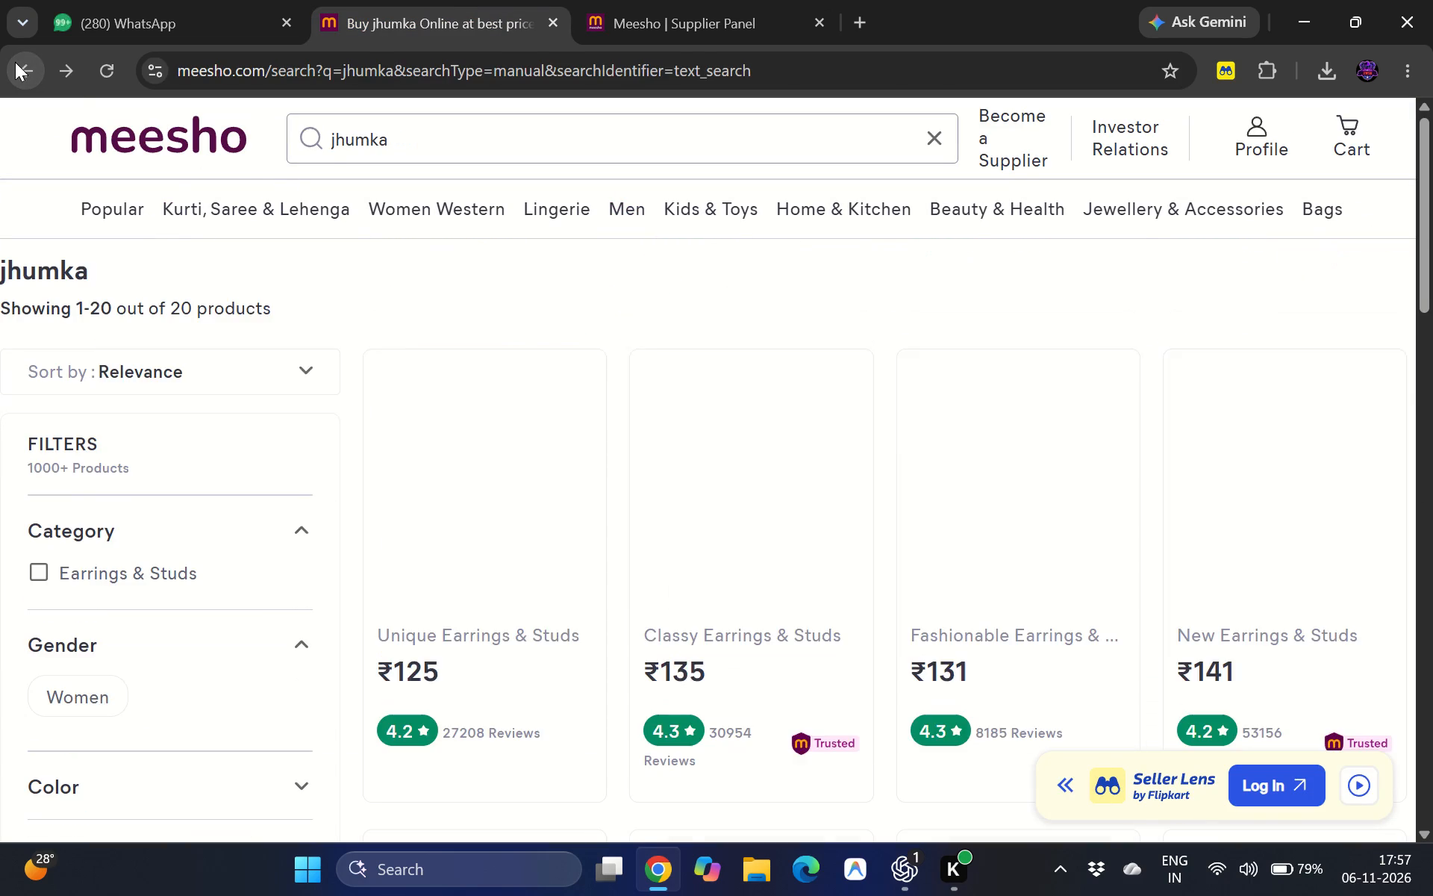
click(975, 619)
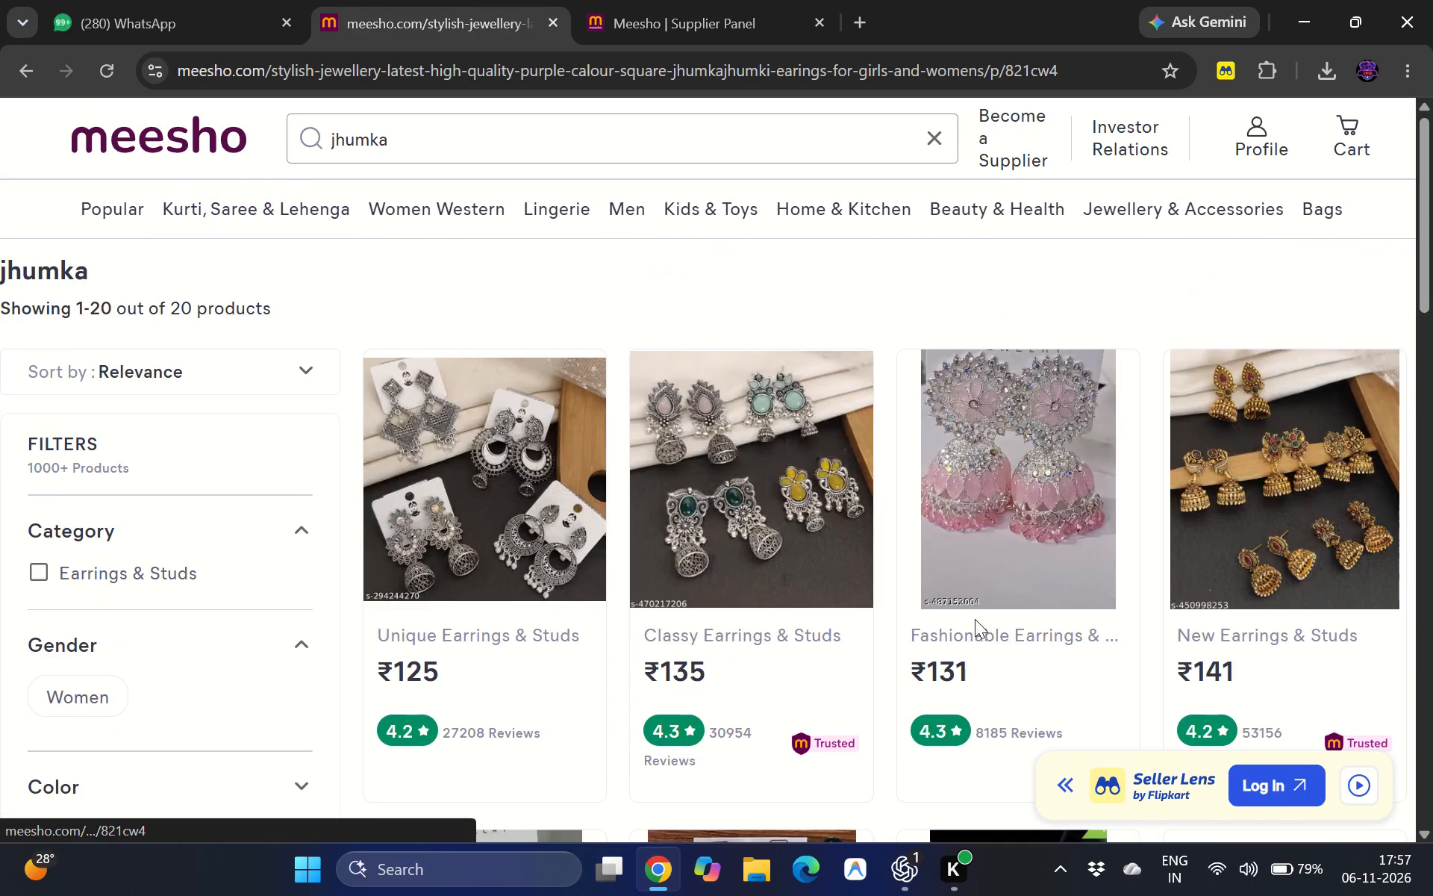
scroll(878, 571, down, 3)
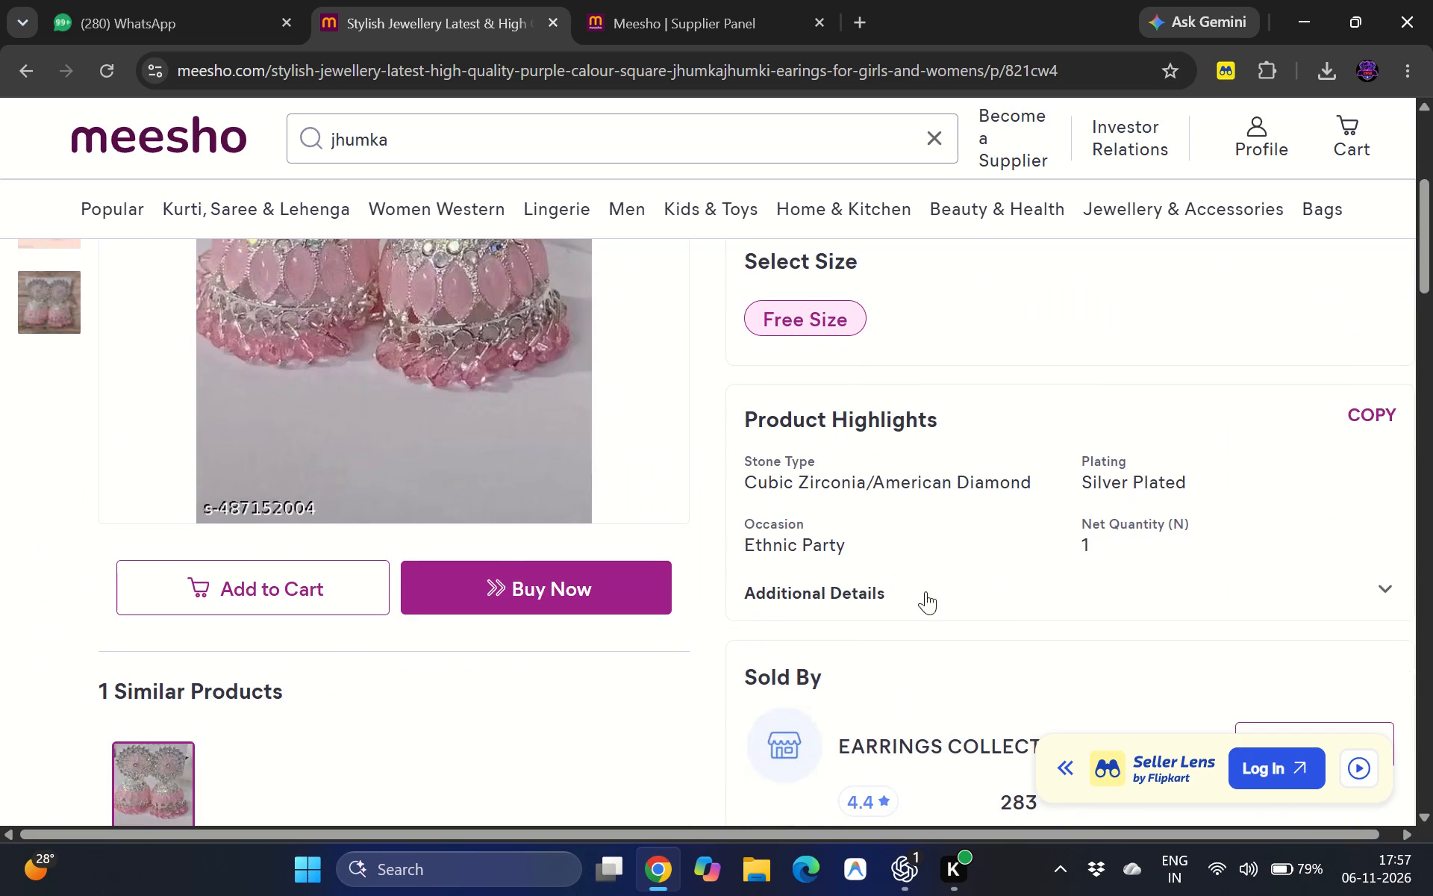
click(946, 600)
scroll(946, 600, down, 3)
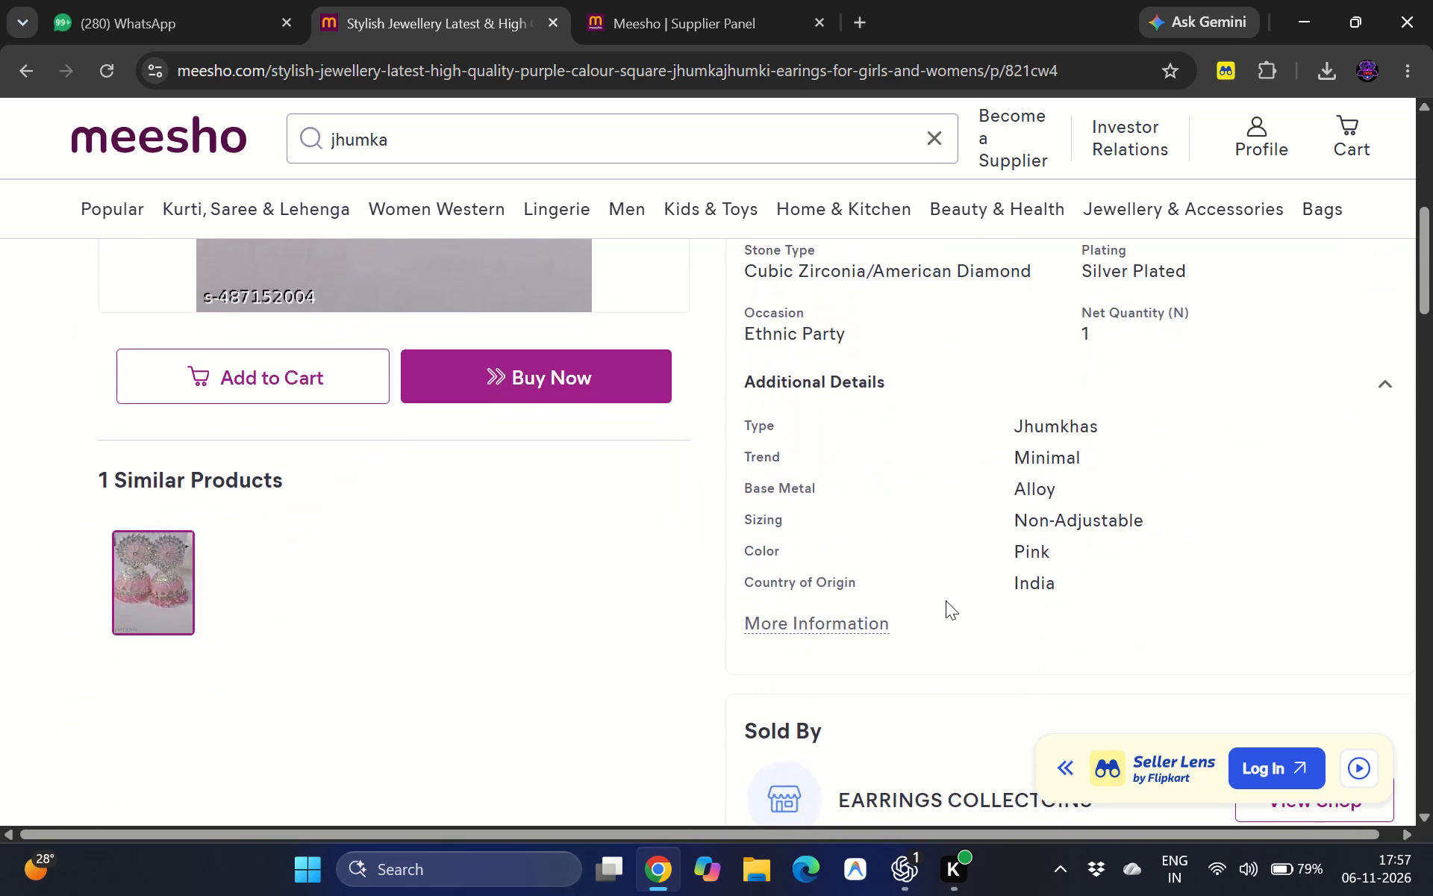
scroll(946, 600, down, 1)
scroll(926, 534, up, 1)
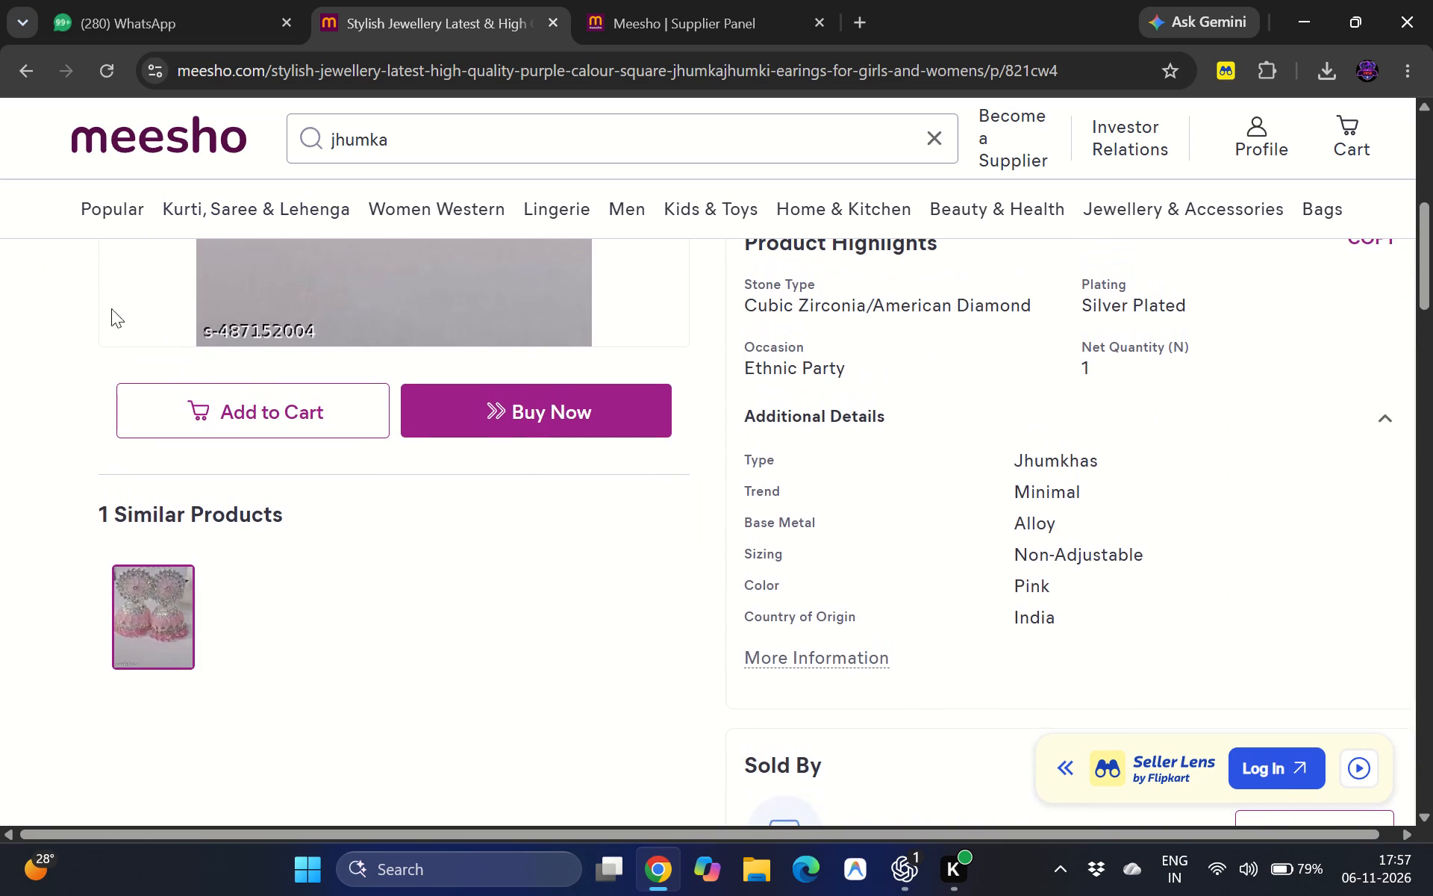
Go back to the jhumka results, open the silver plated white chand style jhumka, and examine its plating, type, trend, sizing and dimensions.
click(37, 54)
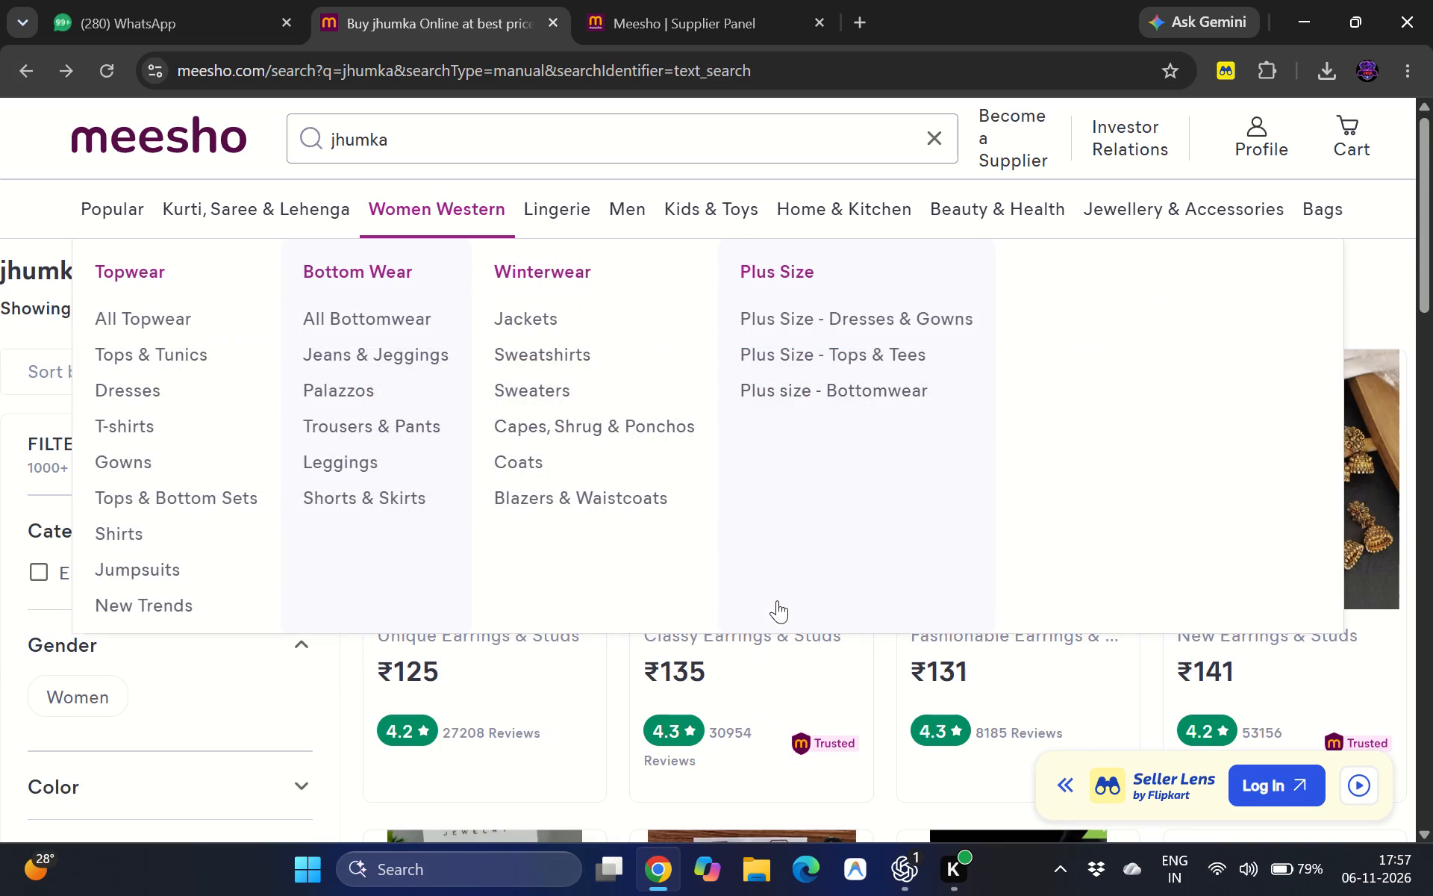
scroll(777, 600, down, 3)
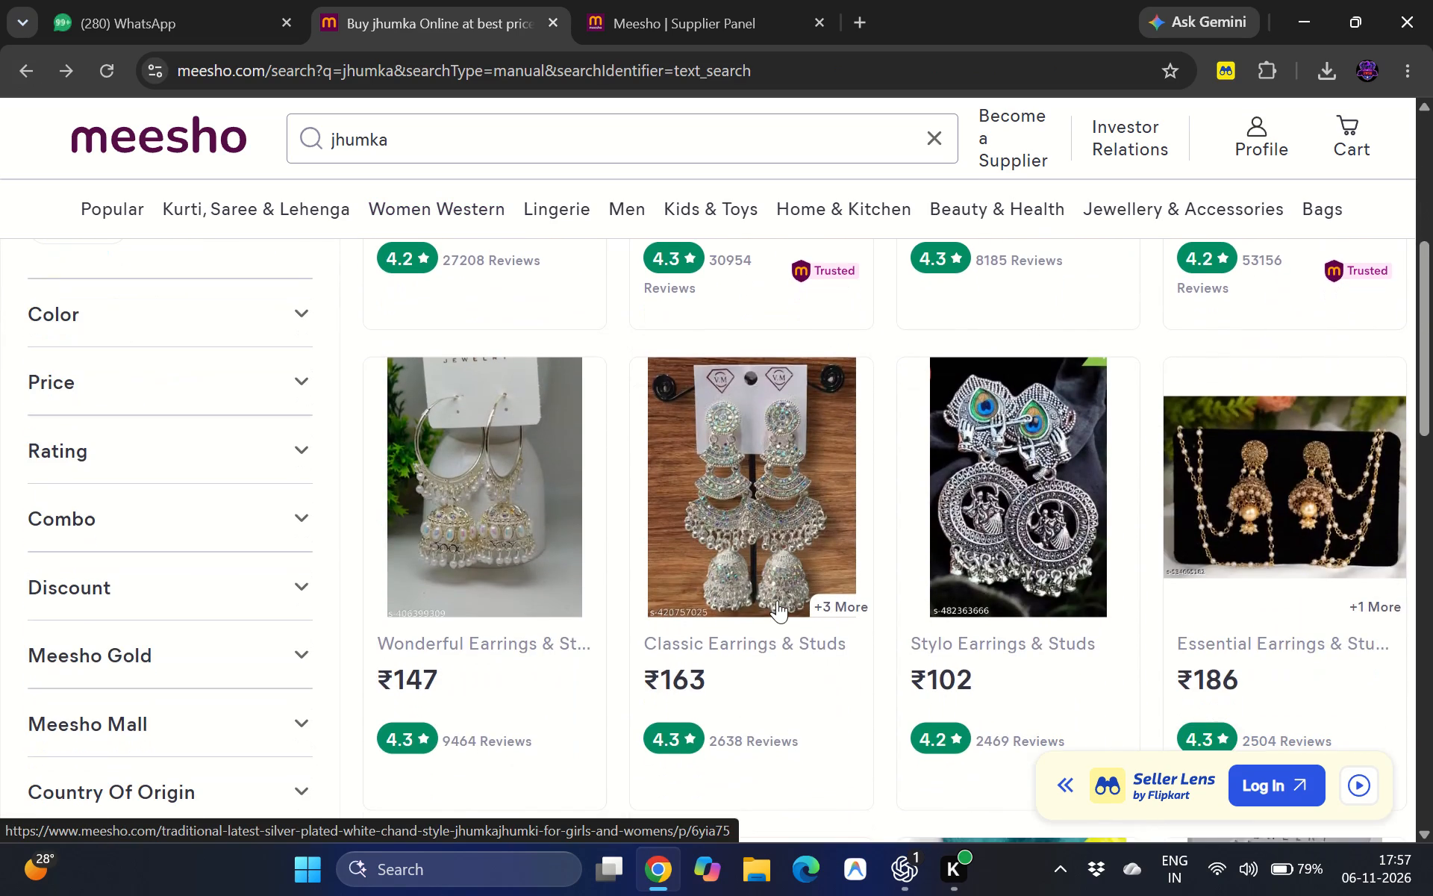
scroll(777, 600, down, 1)
click(779, 529)
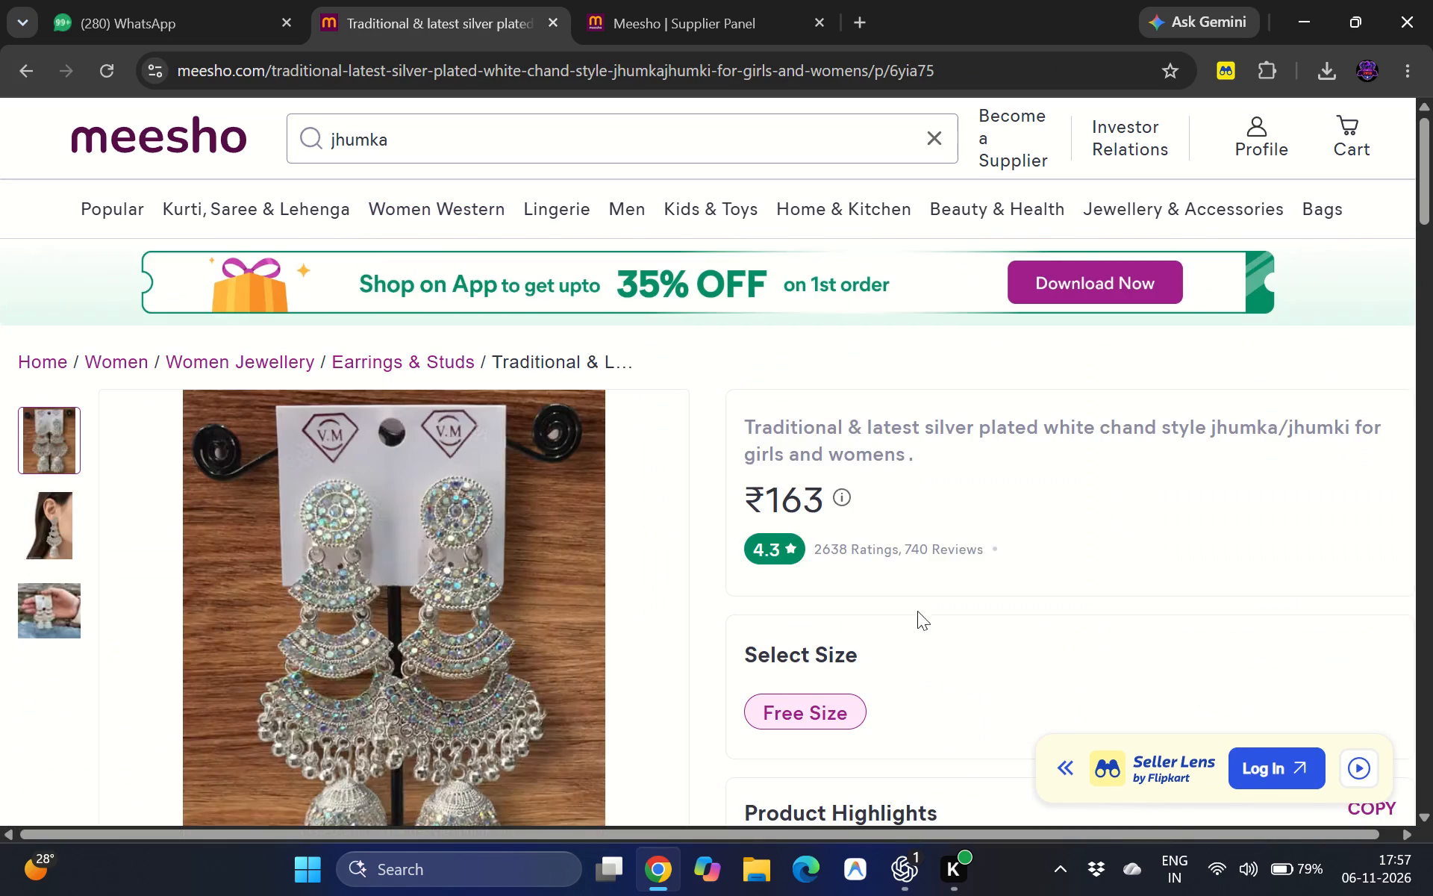
scroll(927, 611, down, 3)
click(854, 629)
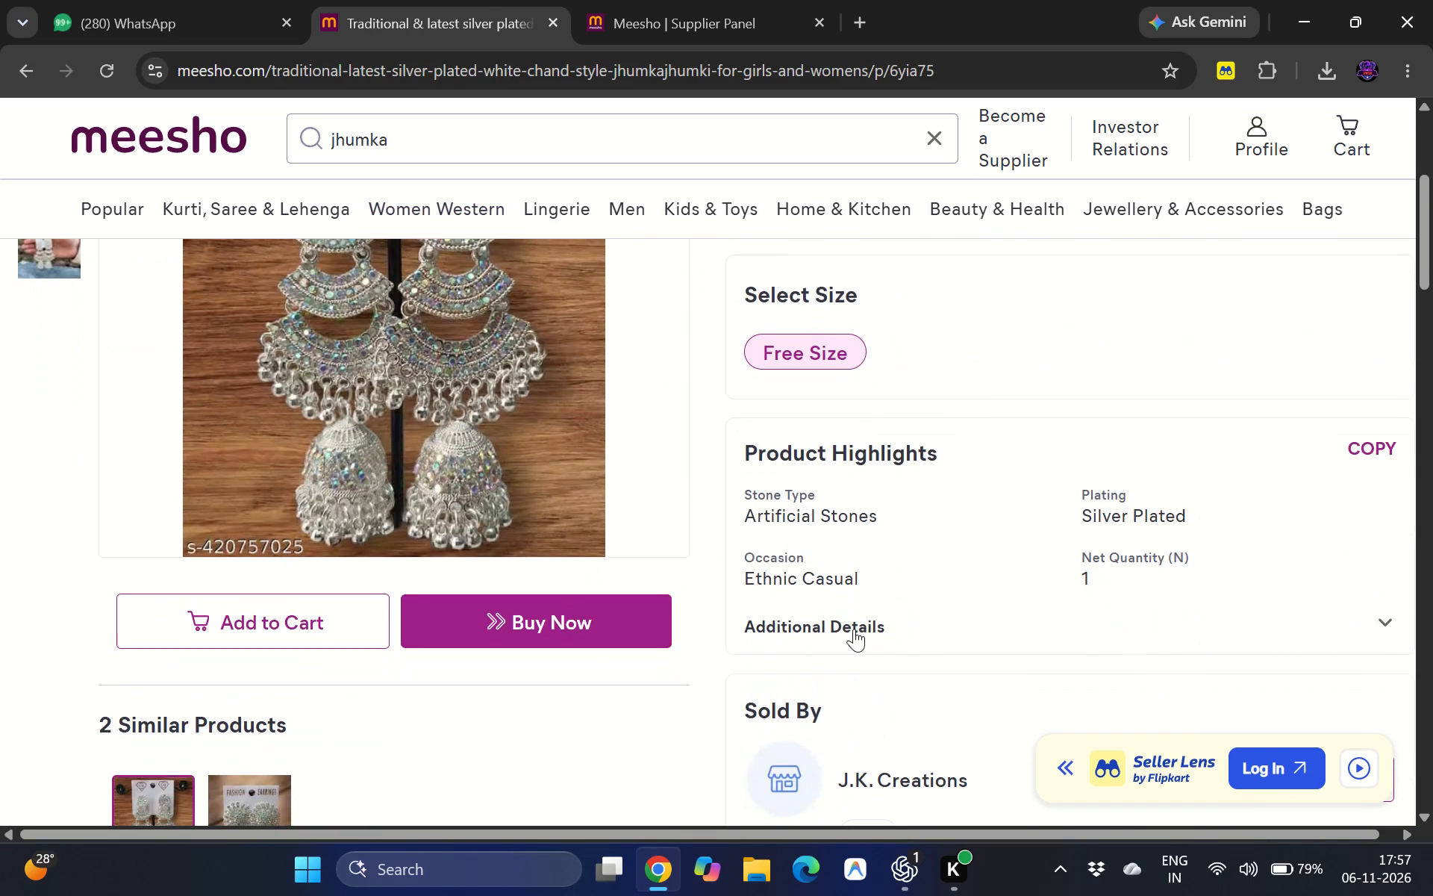
scroll(854, 629, down, 2)
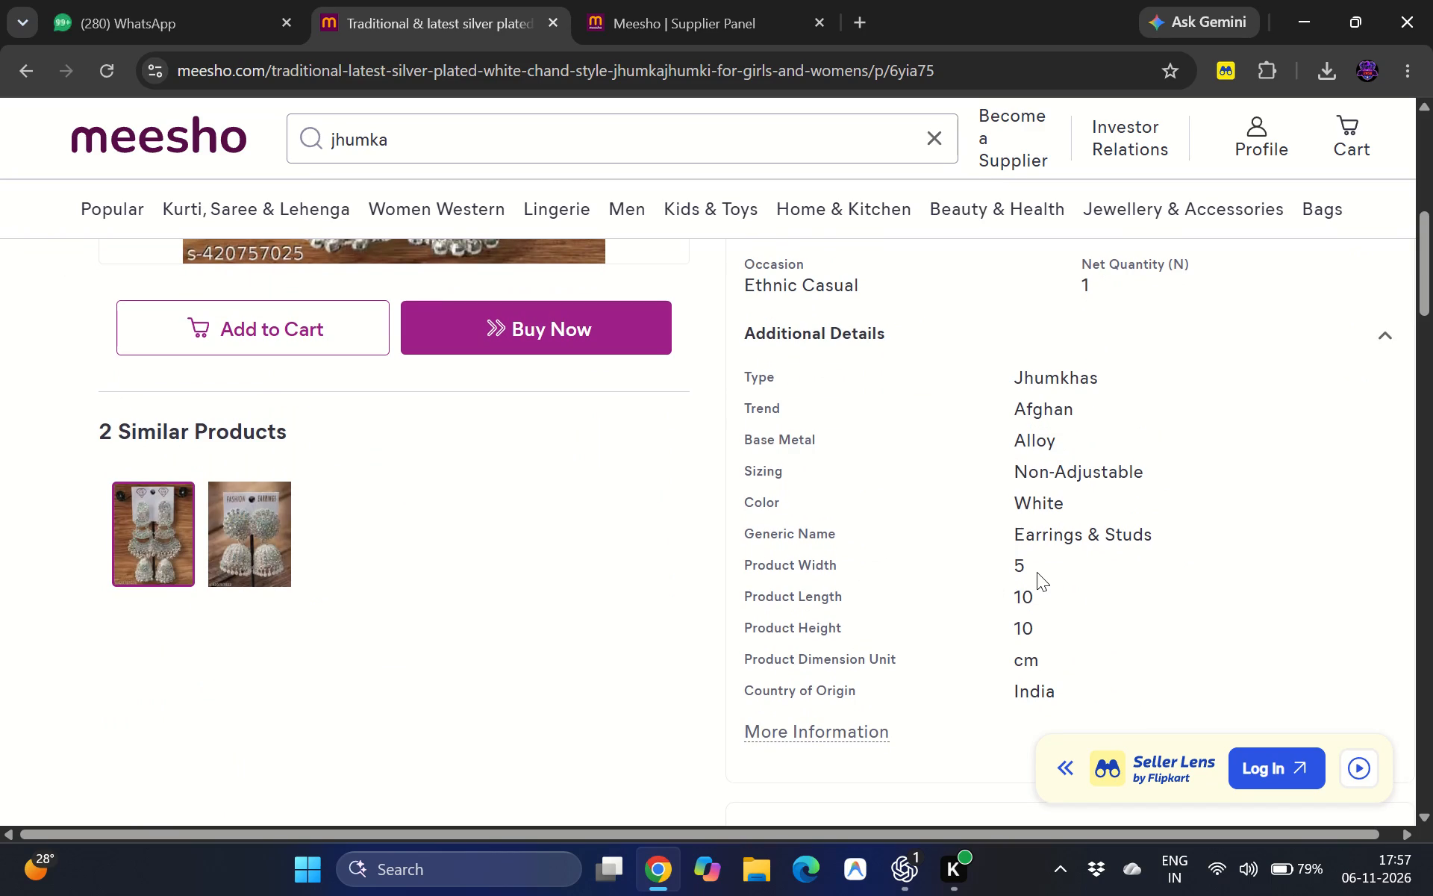
scroll(1000, 611, right, 1)
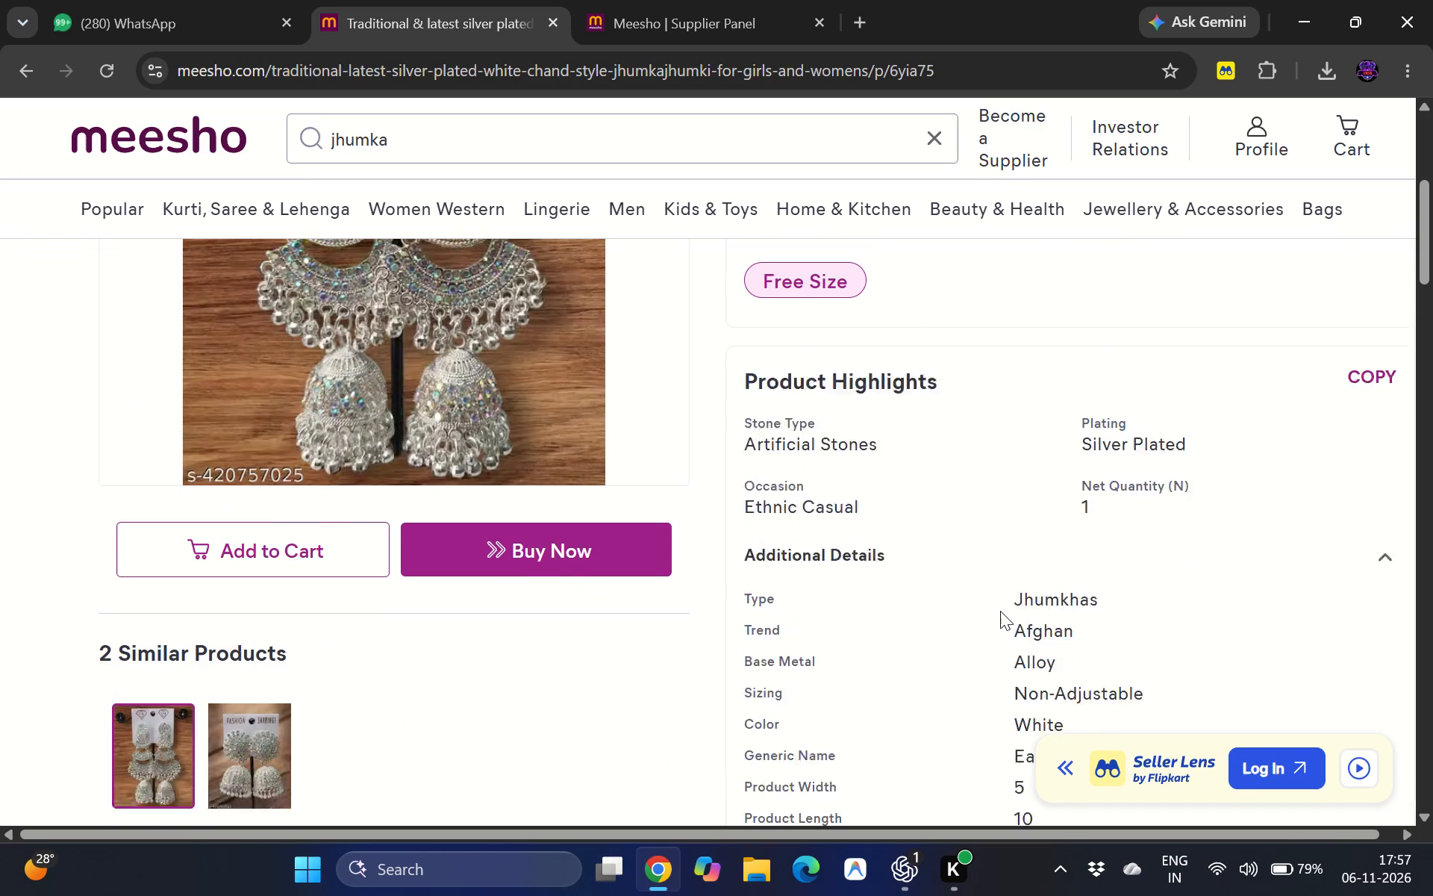
scroll(1000, 611, right, 2)
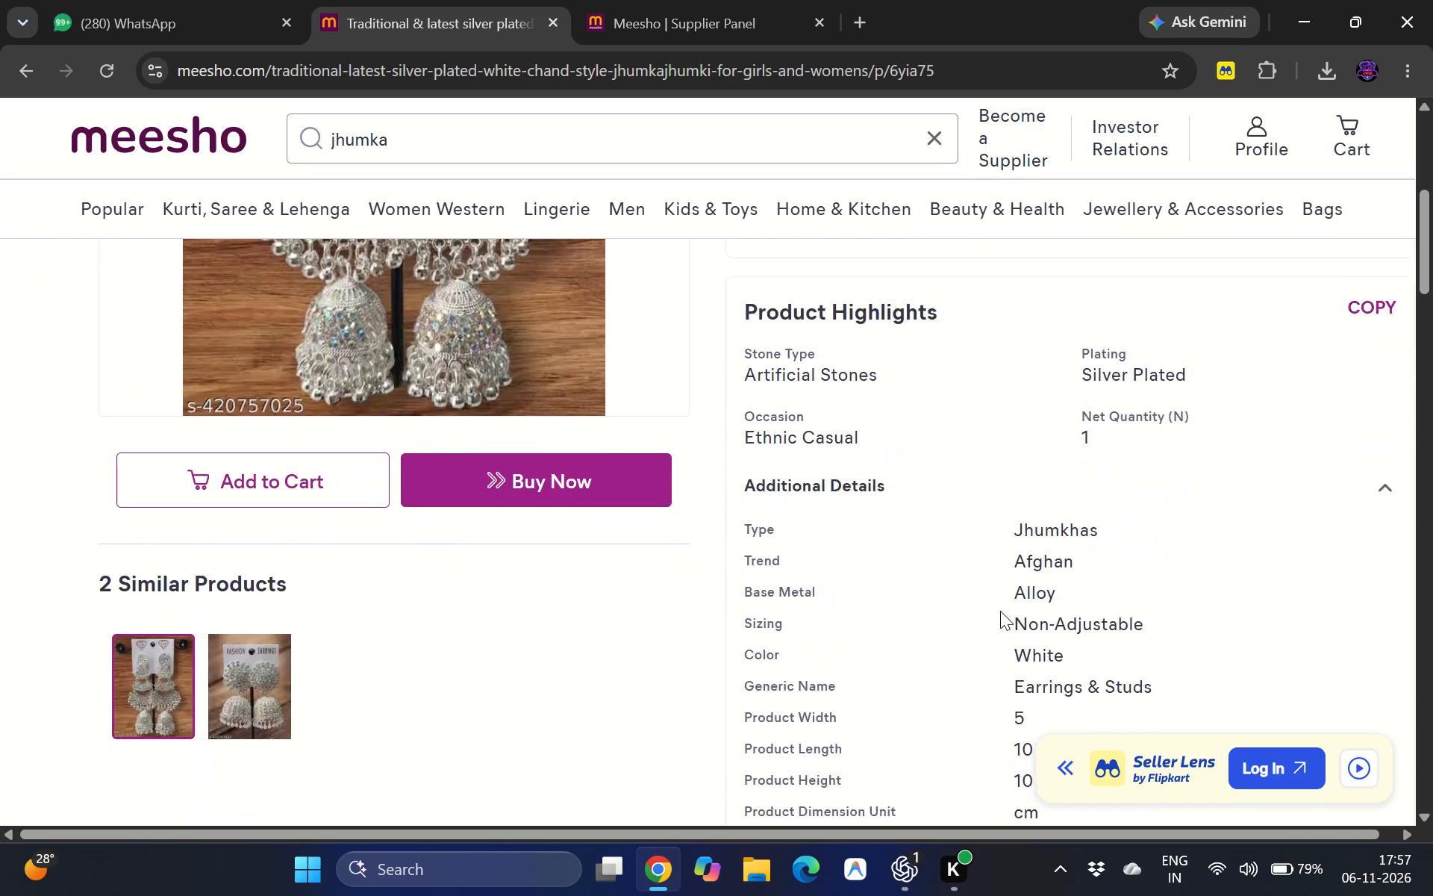
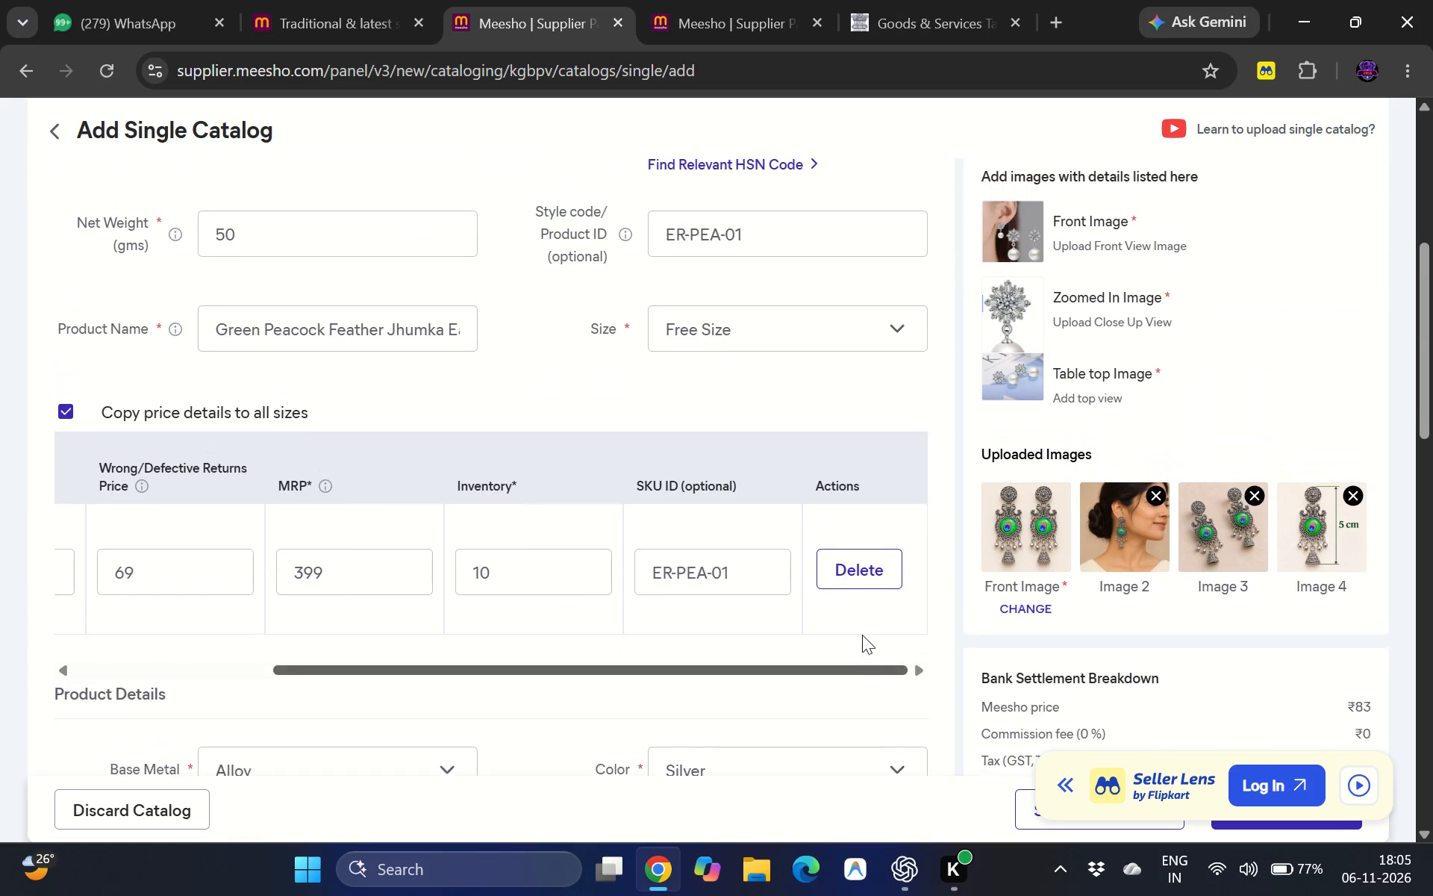
scroll(862, 635, up, 8)
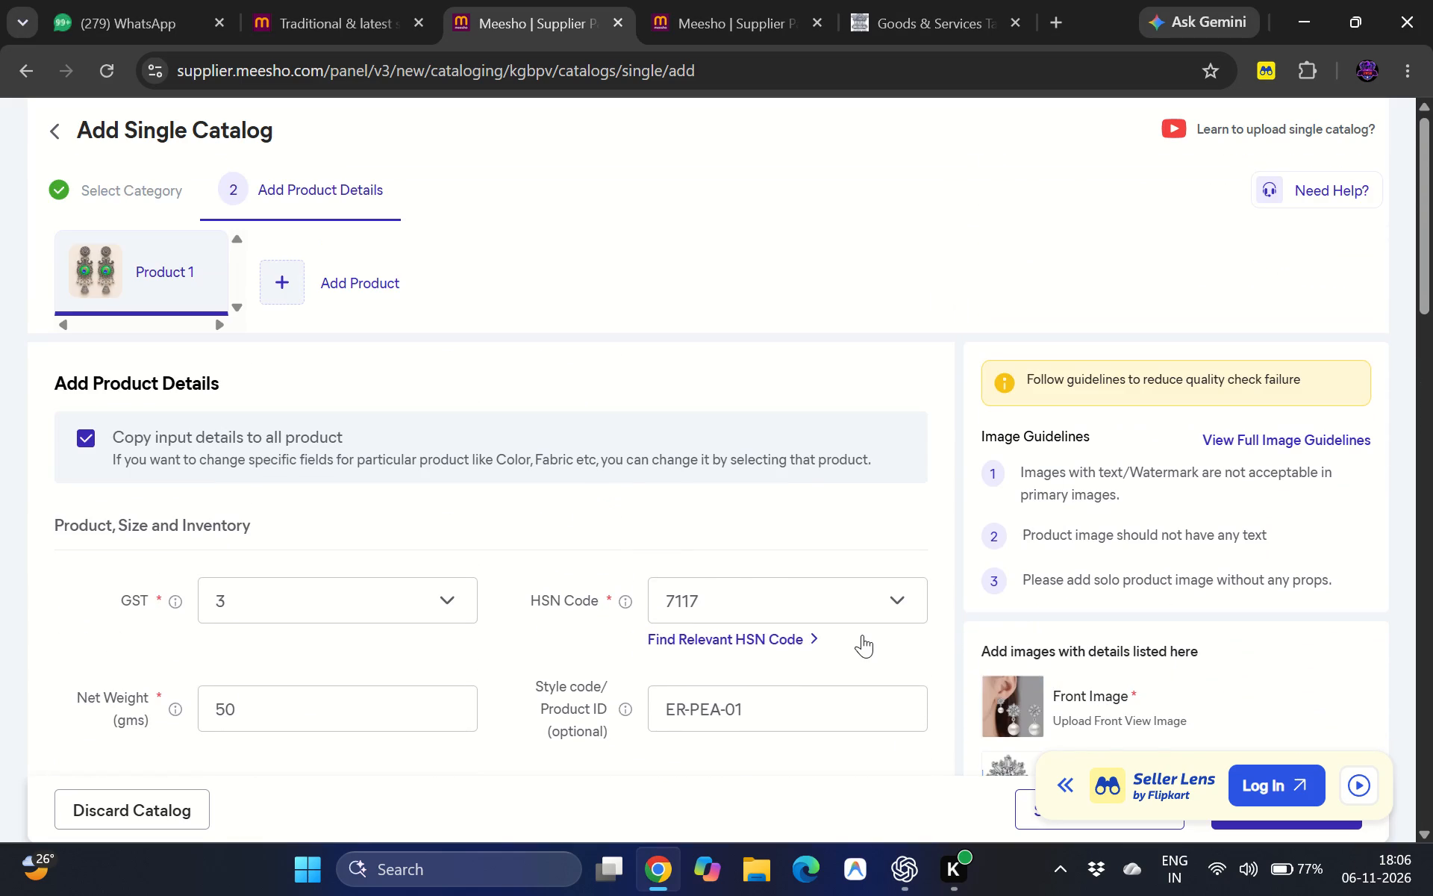
scroll(862, 635, down, 4)
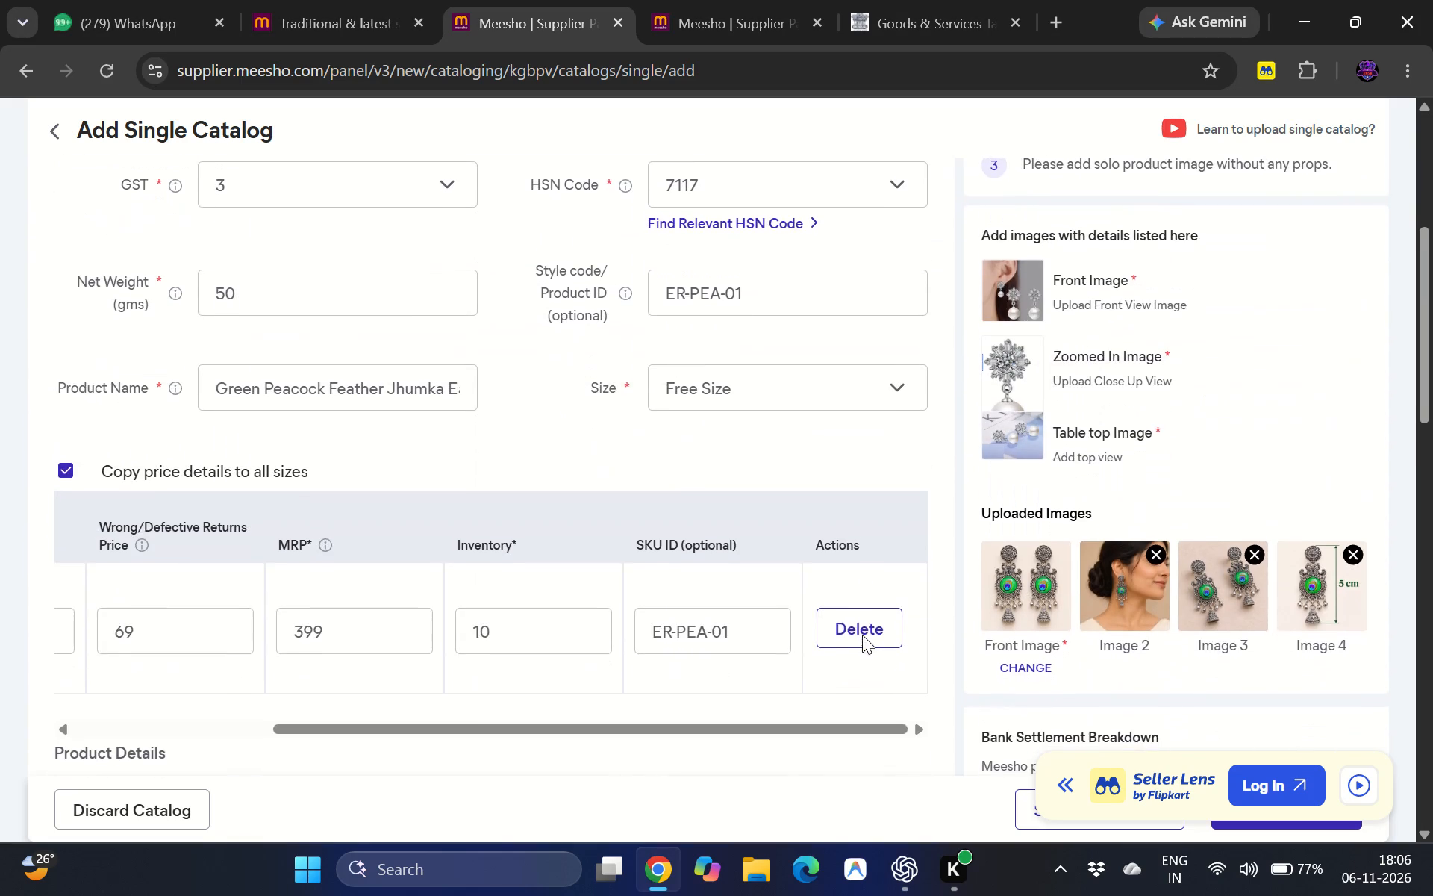
scroll(862, 635, down, 5)
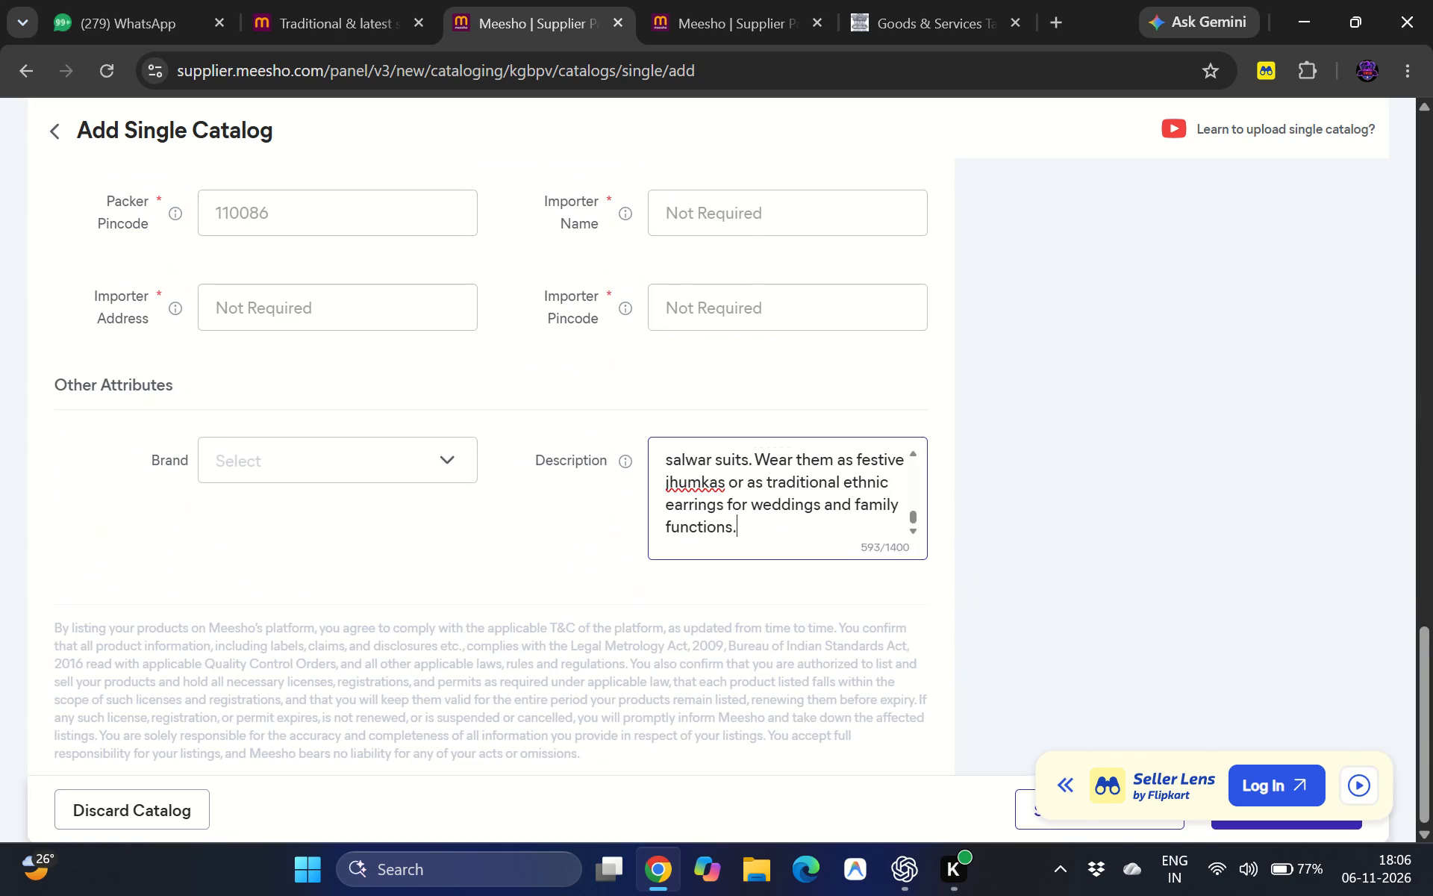
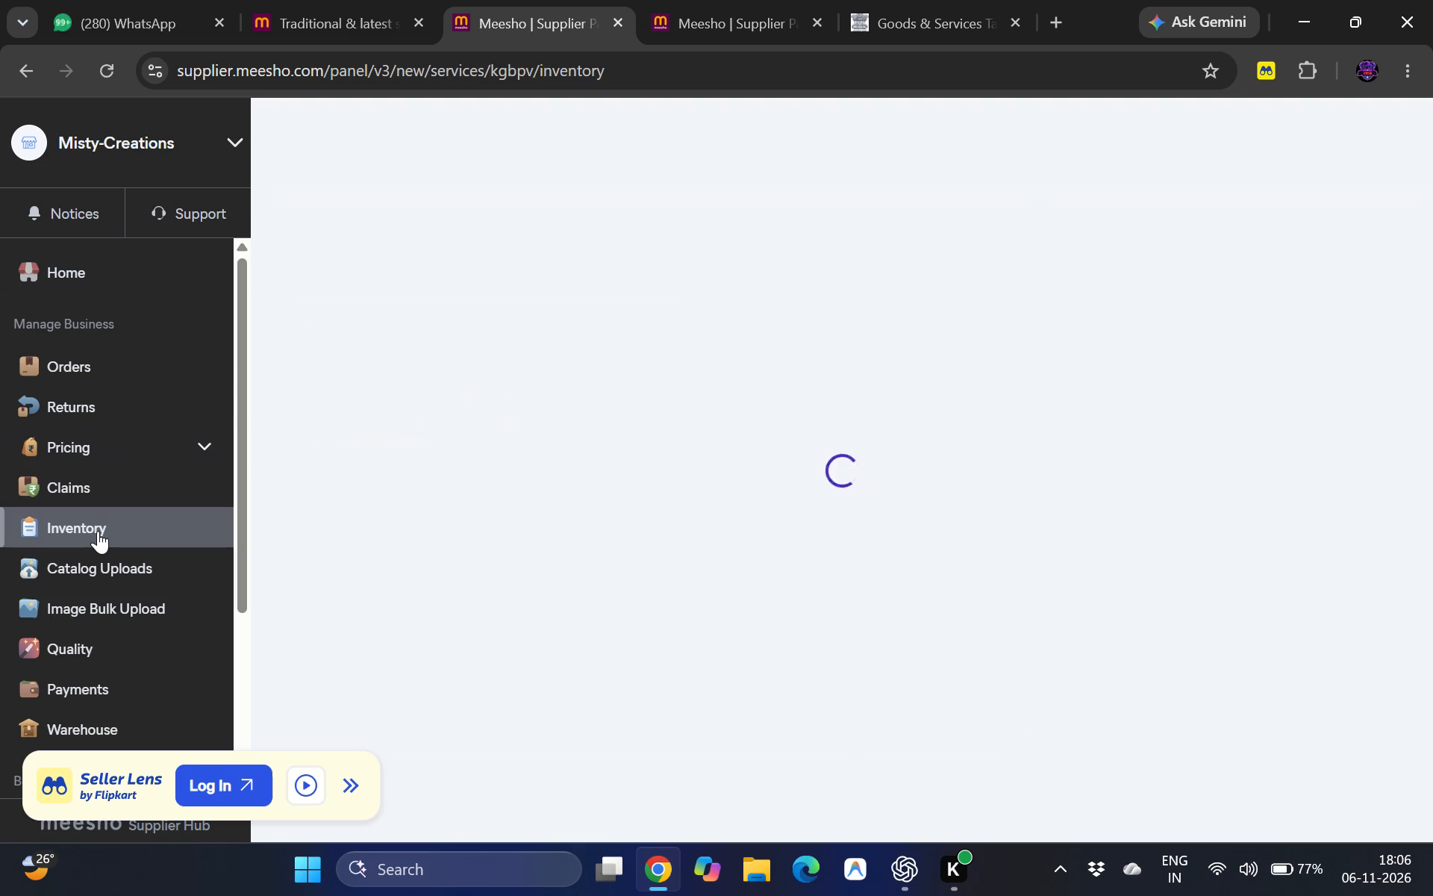
View the catalogs listed as Activation Pending in the supplier Inventory.
click(477, 348)
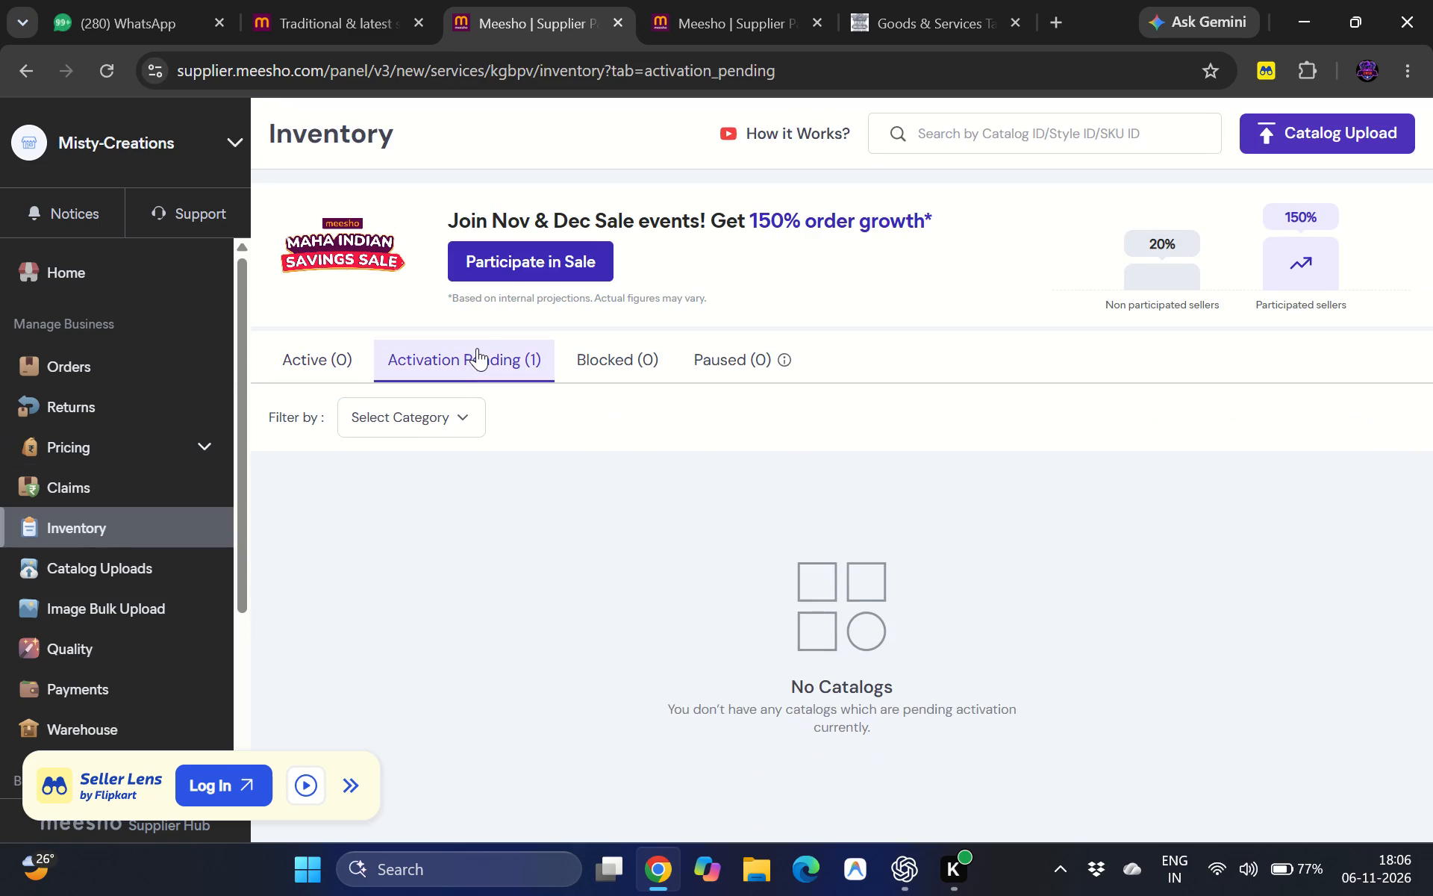
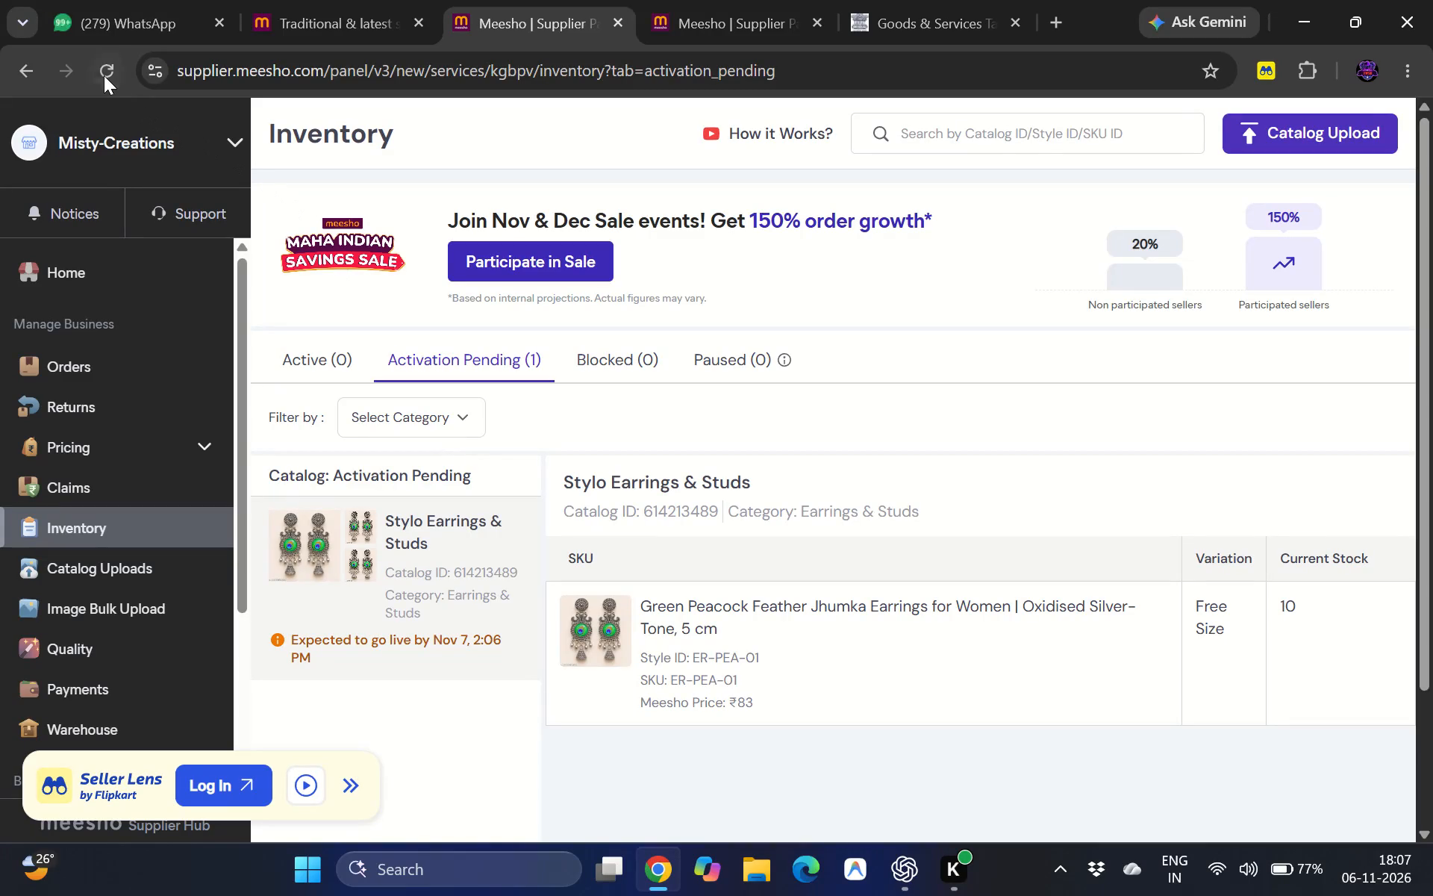
Reload the Inventory page and view the Active catalogs.
click(101, 75)
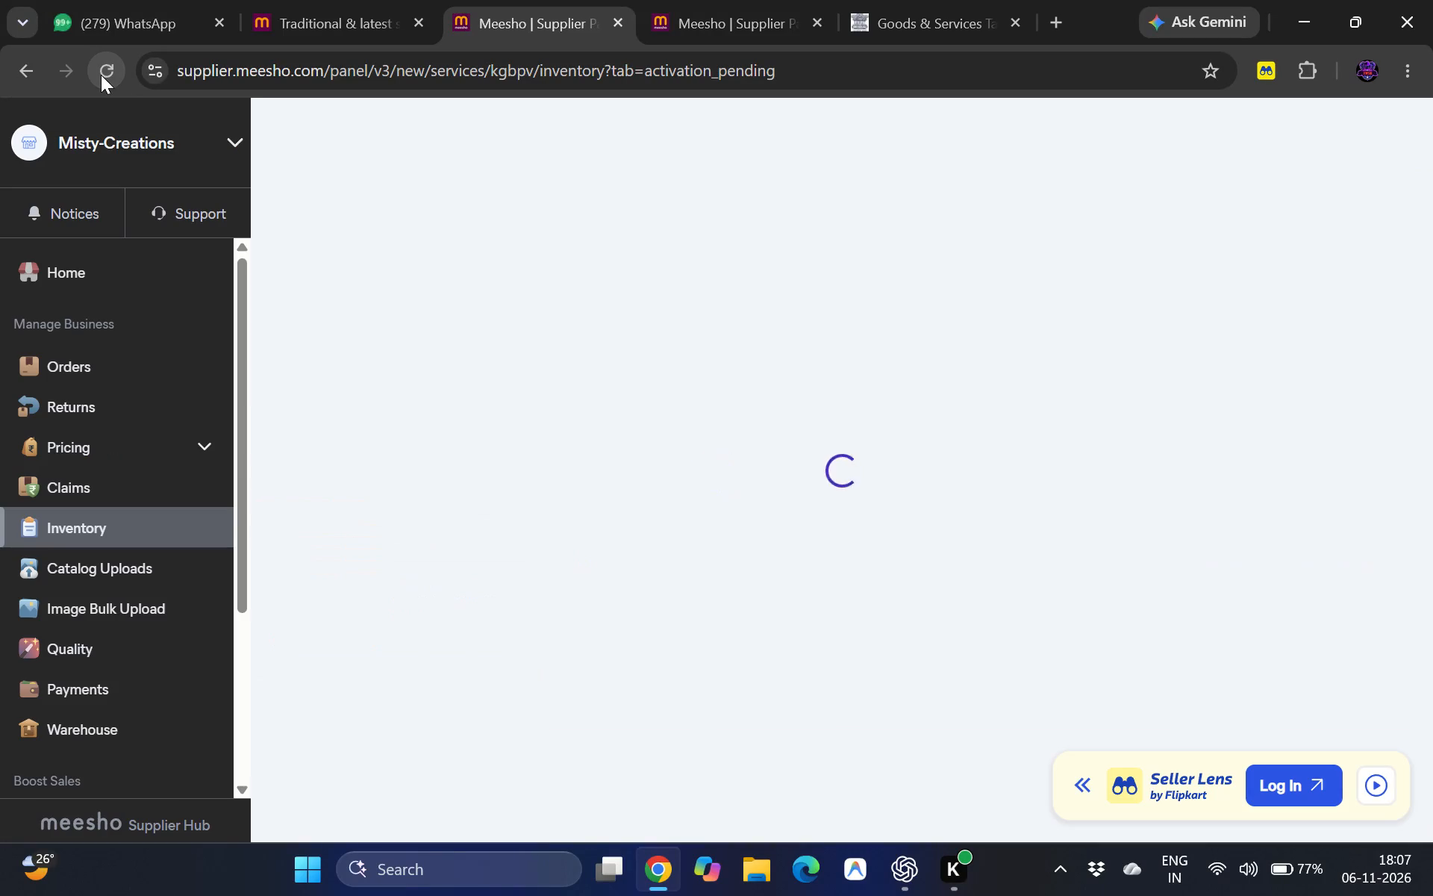
click(293, 361)
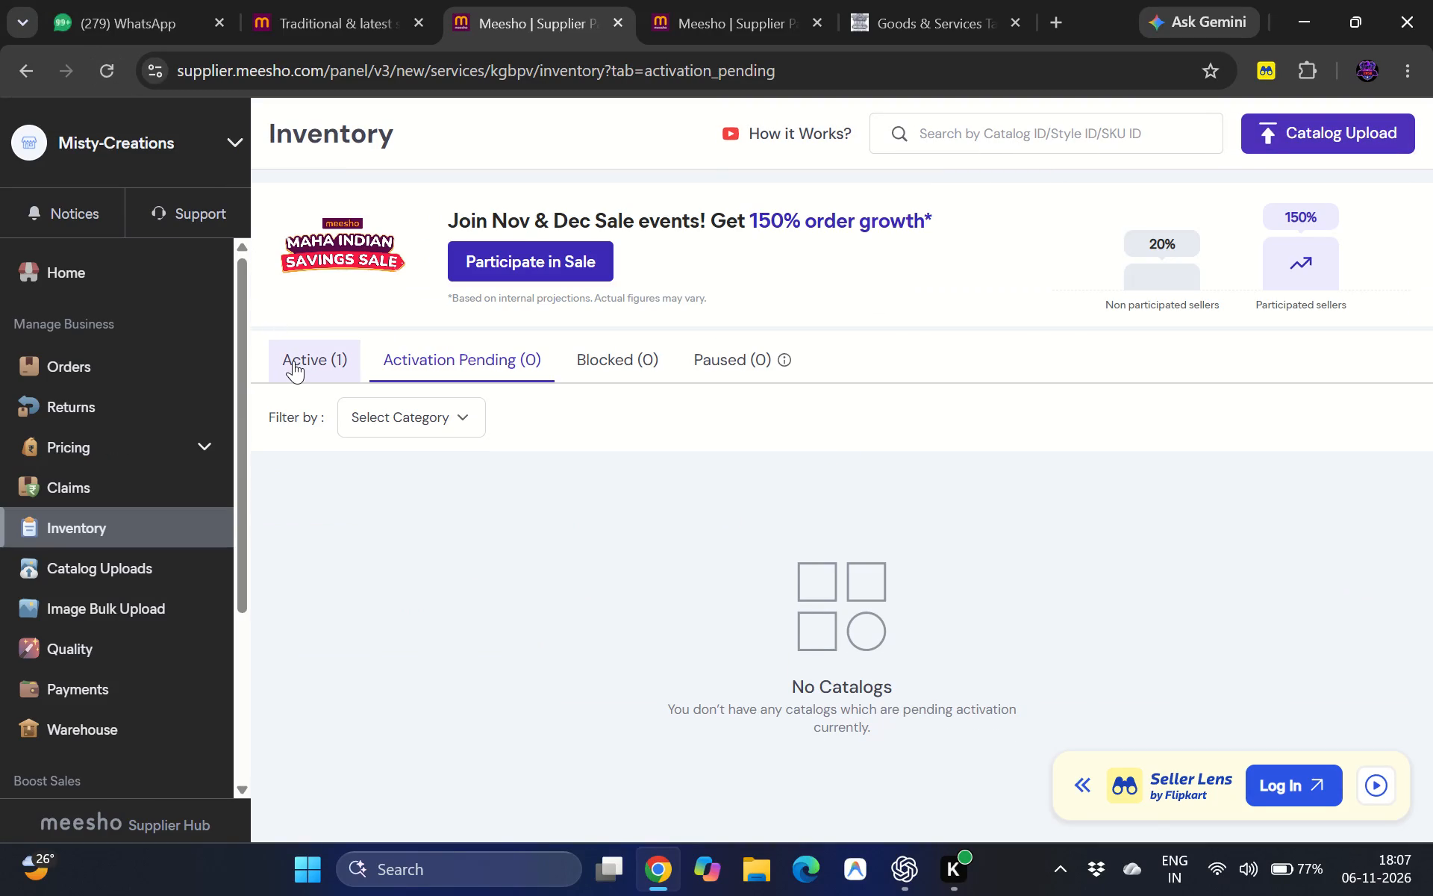
Open the product details of the green peacock jhumka earrings in the Stylo Earrings & Studs catalog and examine the enlarged product image.
click(331, 601)
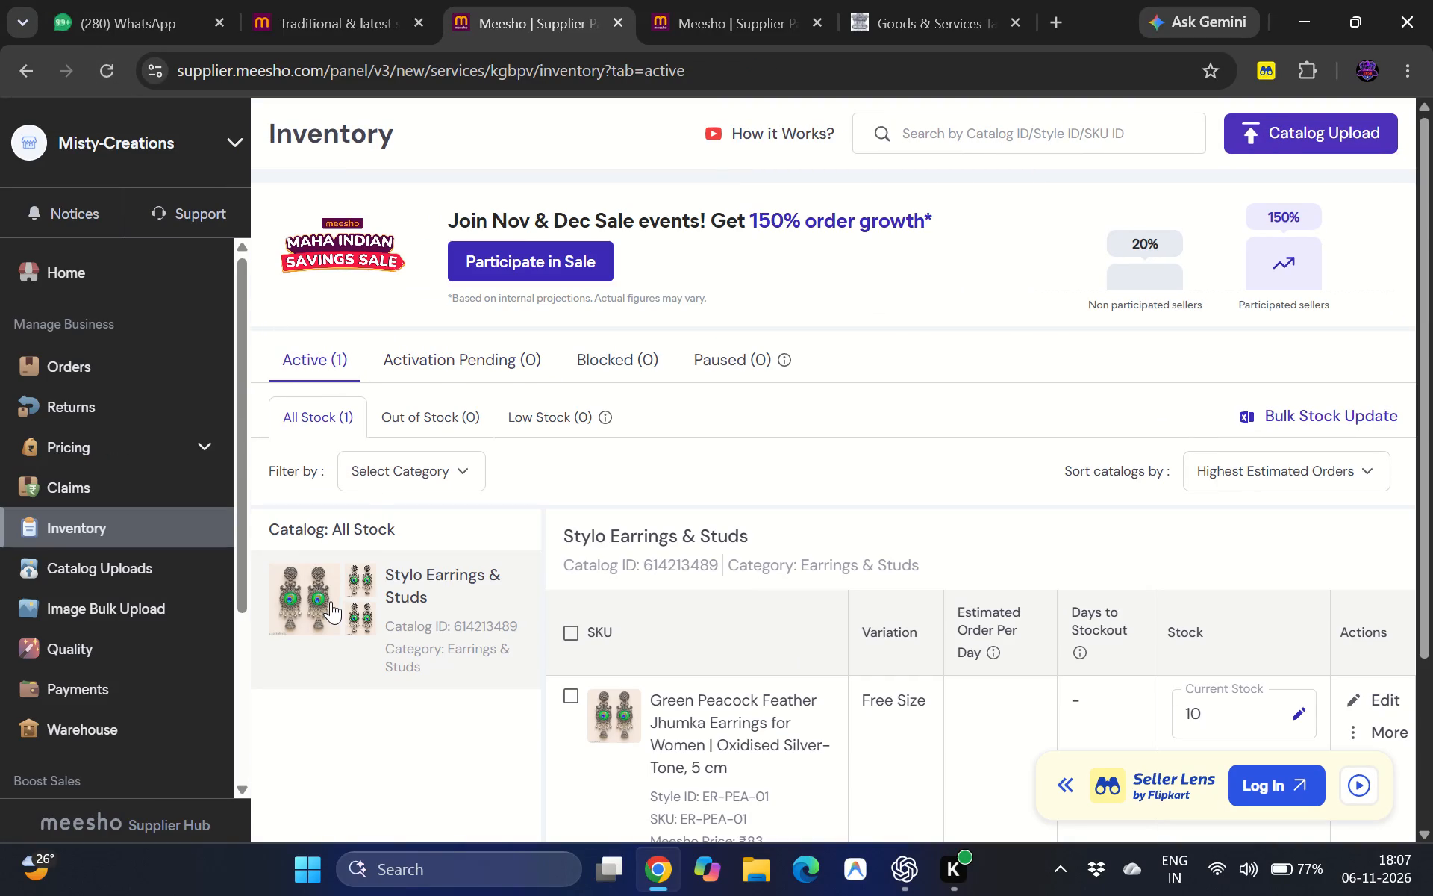
click(315, 597)
click(614, 731)
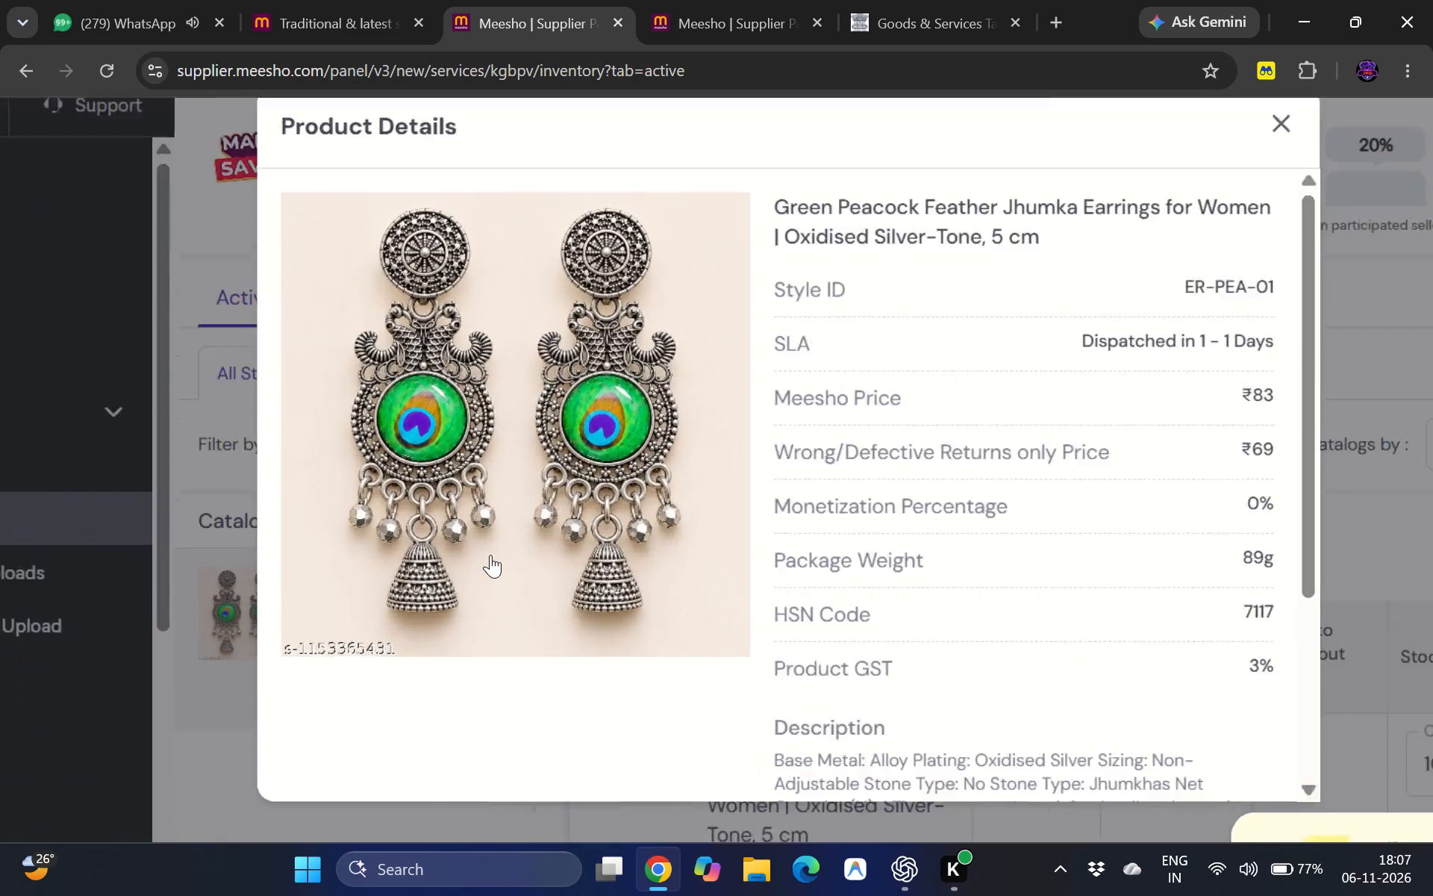
scroll(428, 676, down, 1)
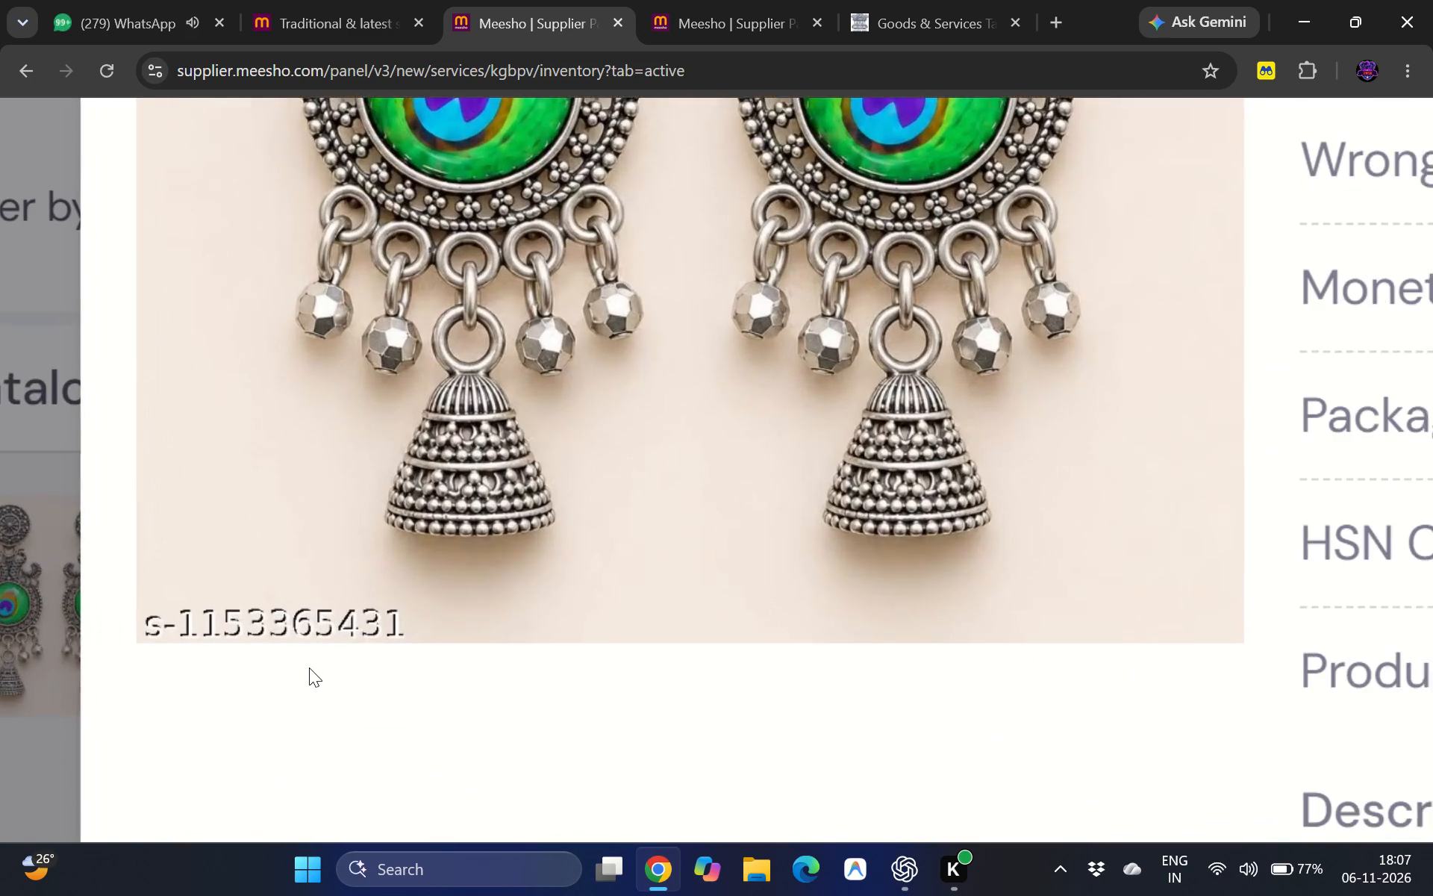
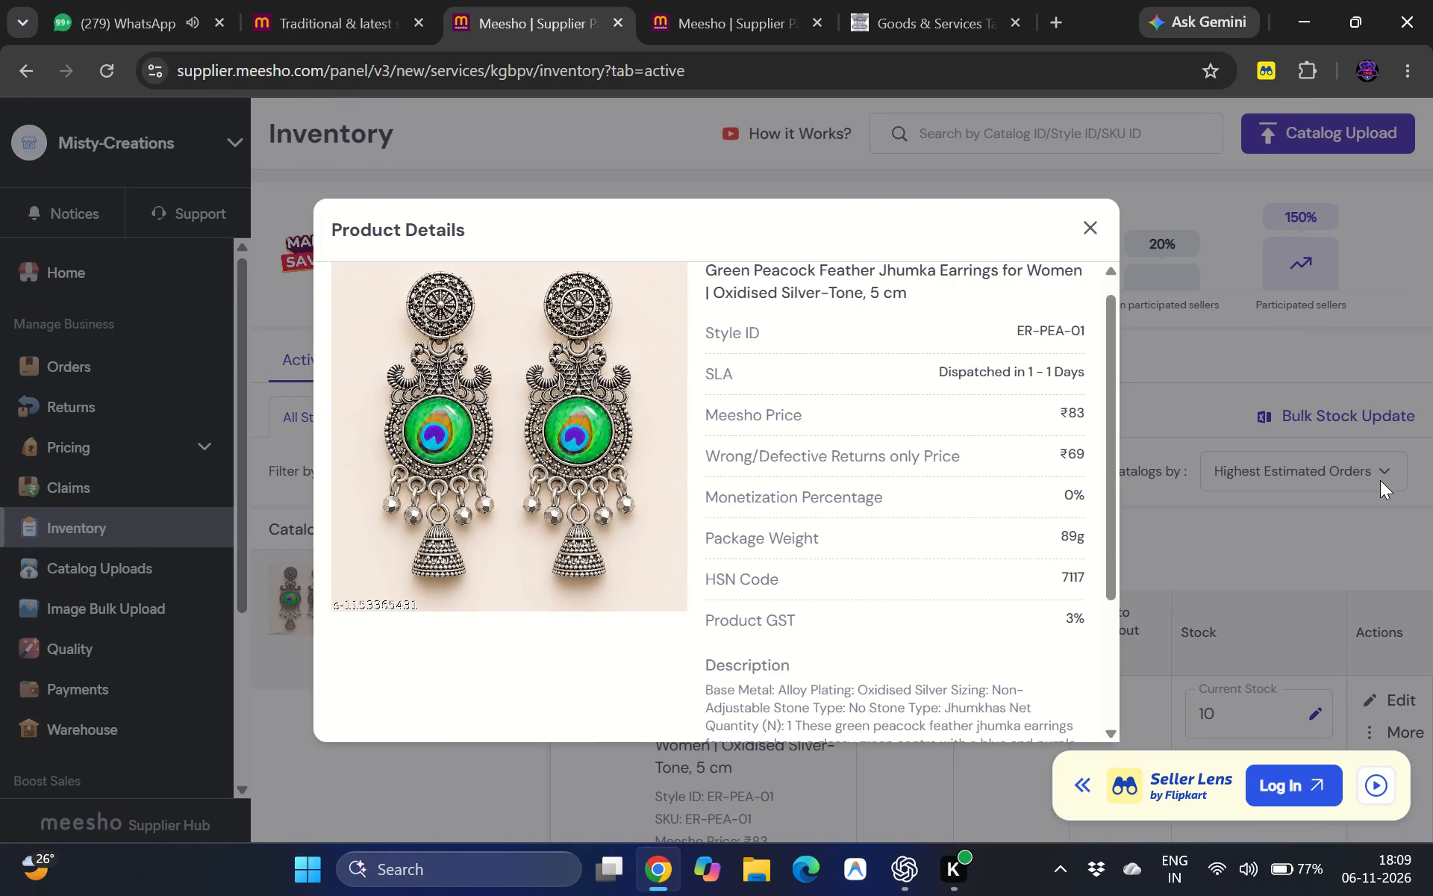
Examine the rest of the green peacock jhumka earrings' product details, down to the full description.
scroll(886, 538, down, 2)
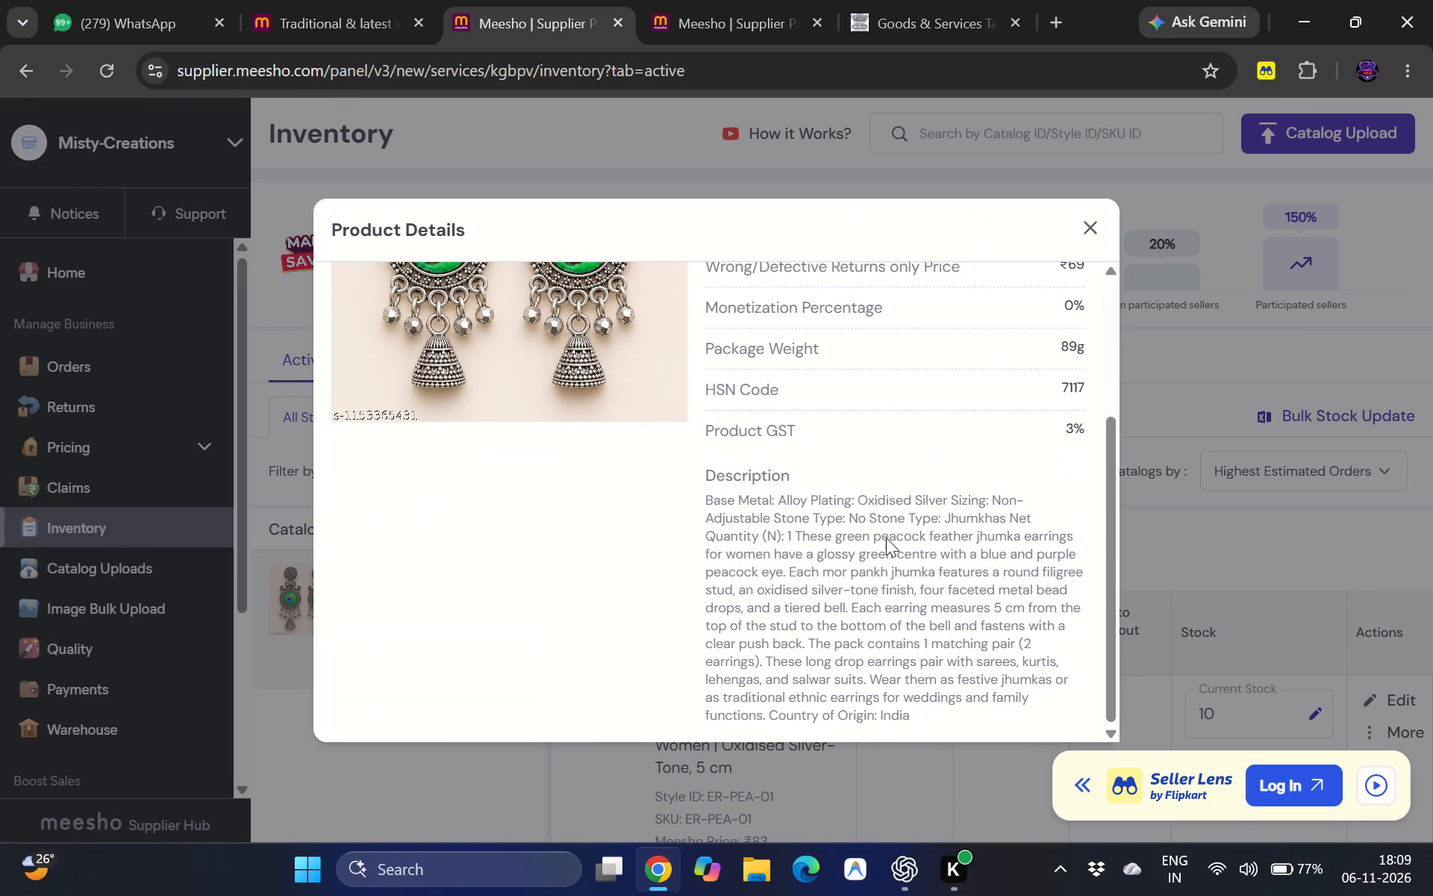
scroll(886, 538, down, 2)
click(1270, 524)
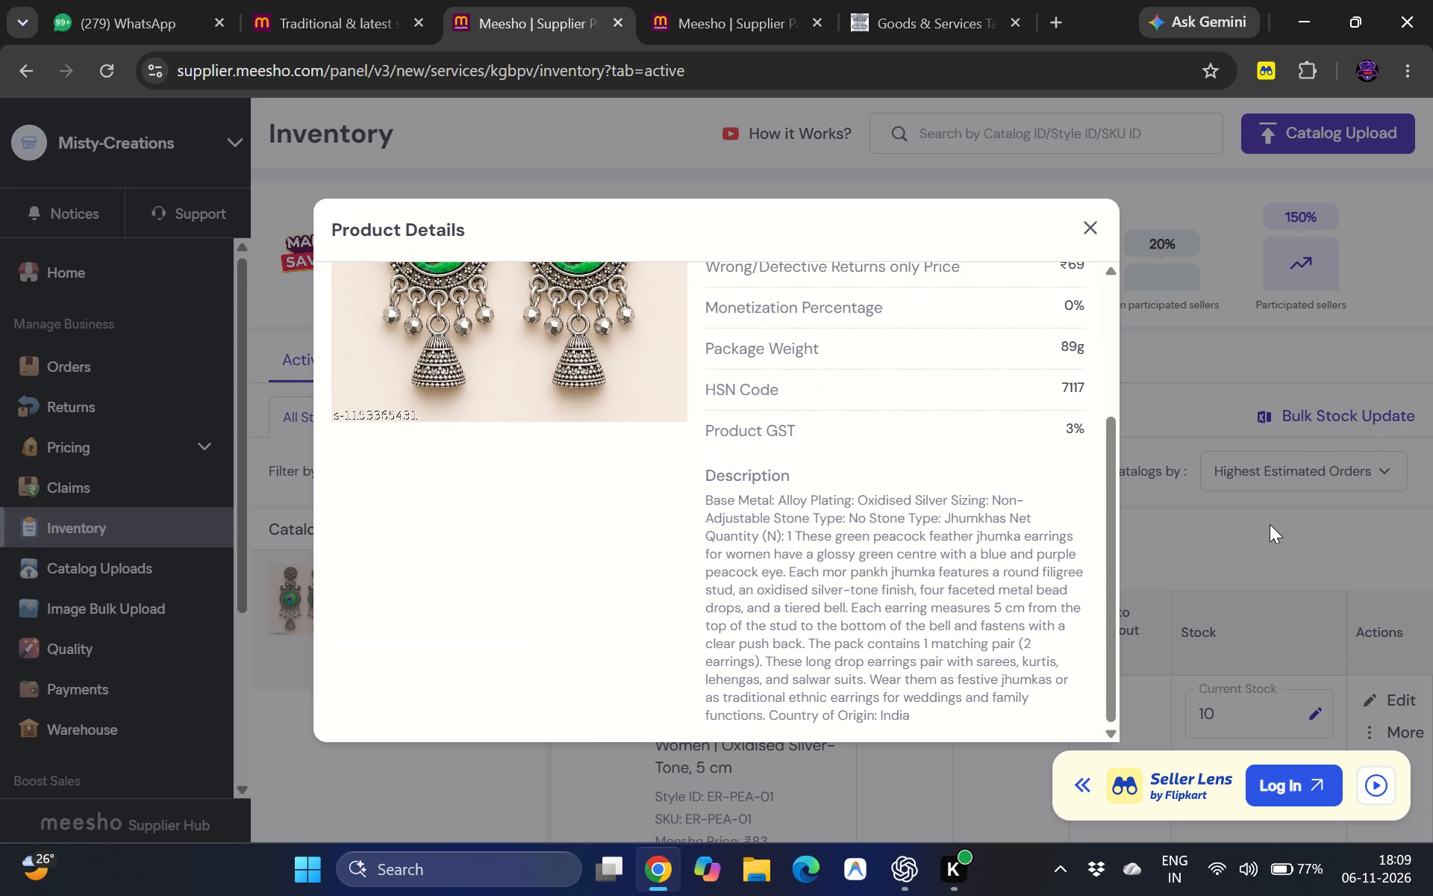
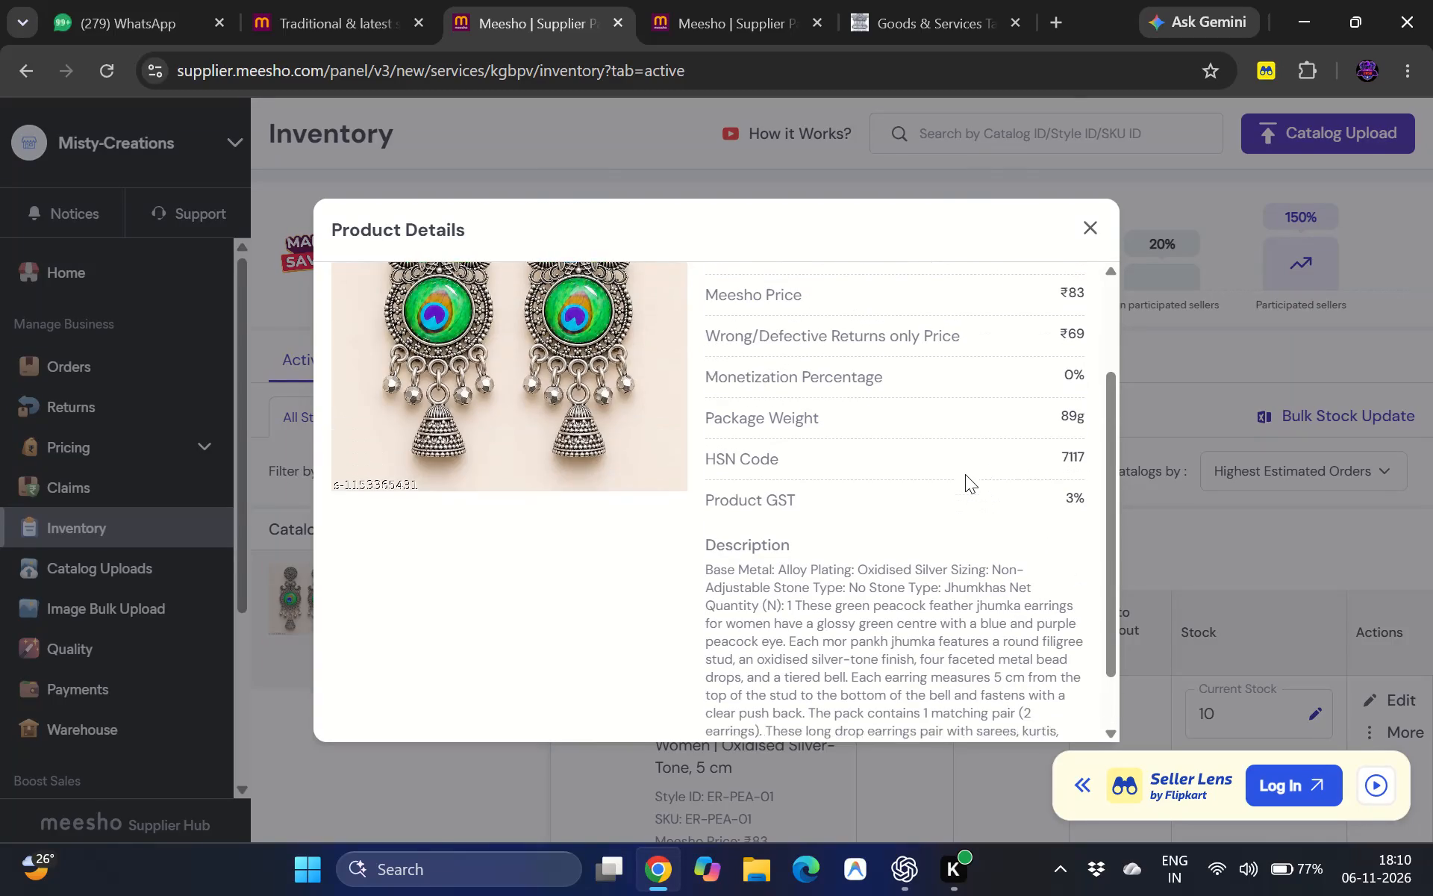
Finish reviewing the green peacock jhumka earrings' product details and close them to return to the Inventory list.
scroll(965, 474, up, 1)
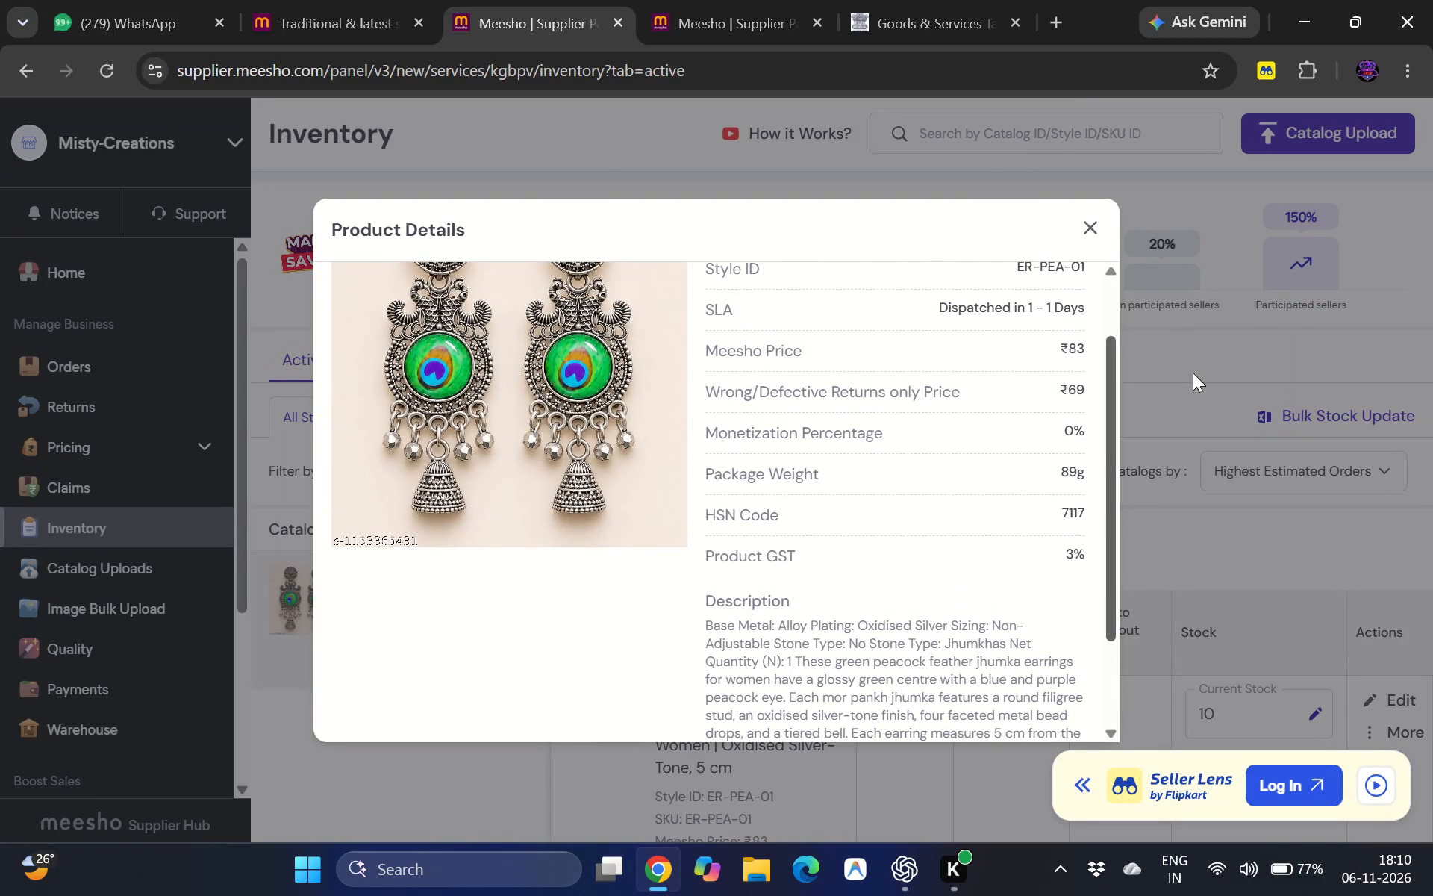
click(1090, 229)
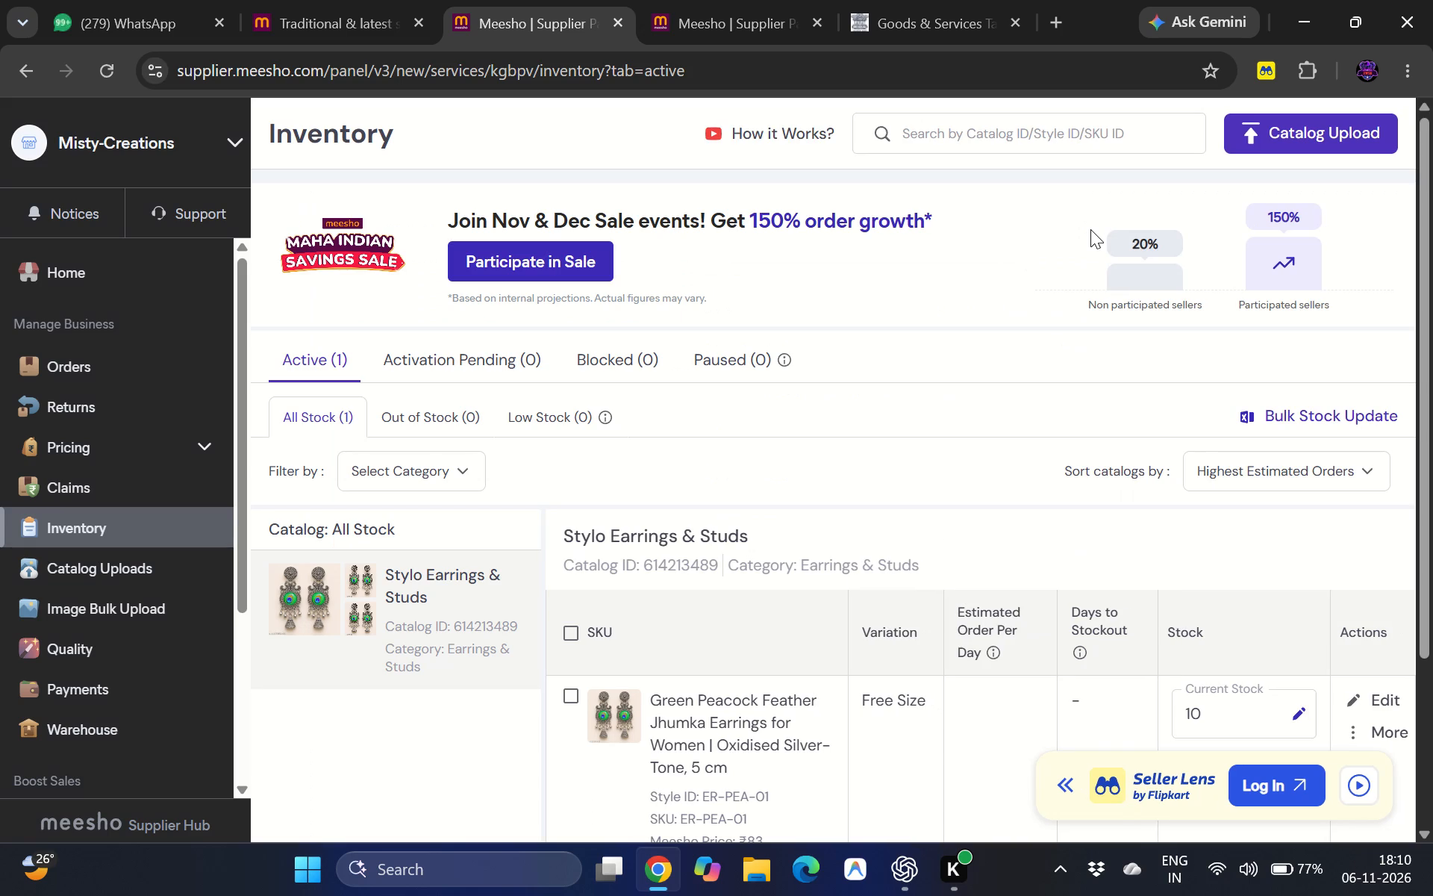
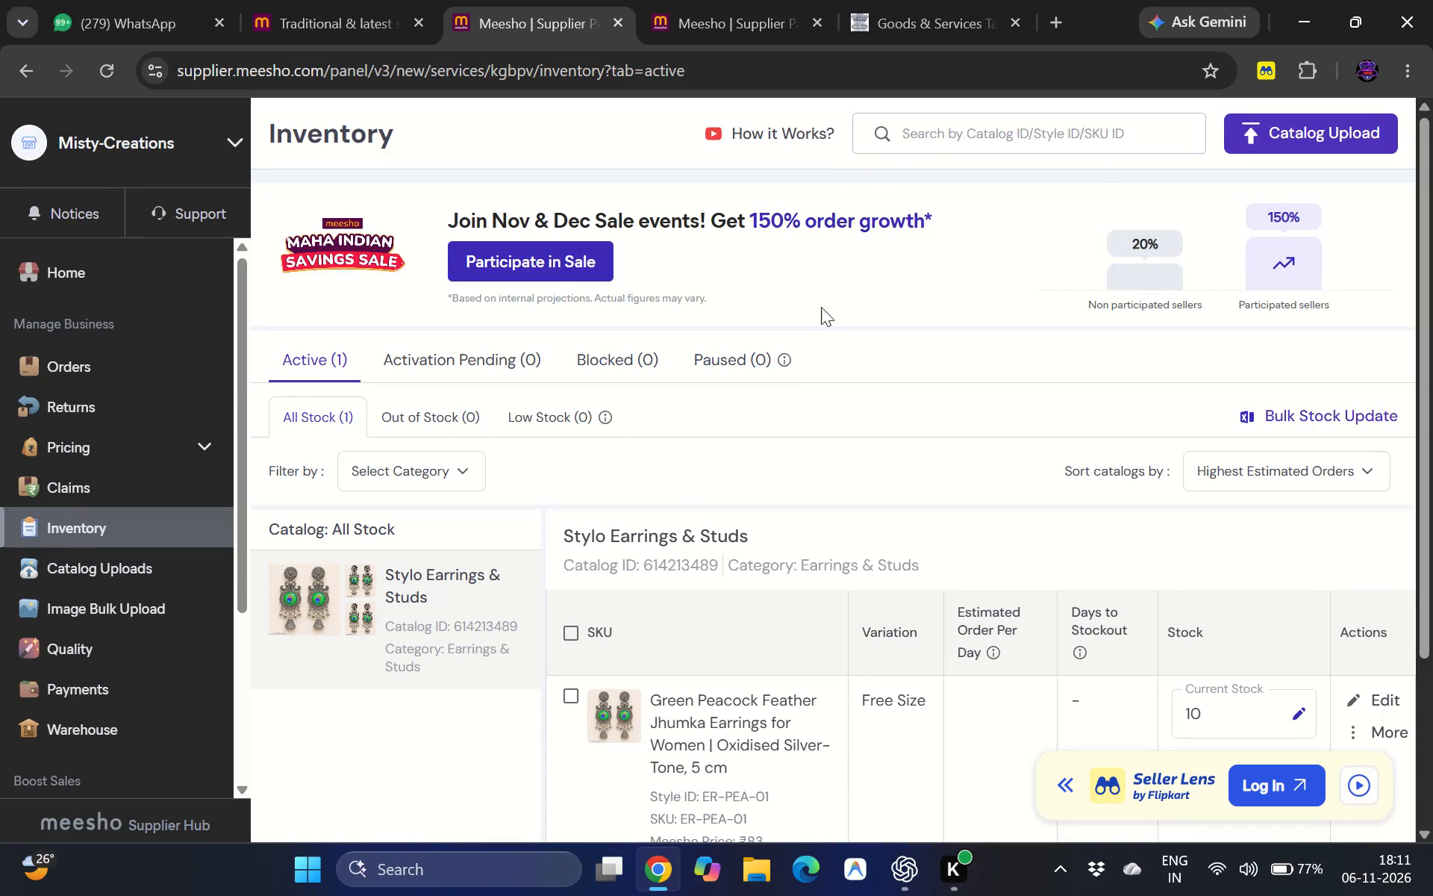
Open the green peacock jhumka earrings for editing and review the selling price breakdown in the price calculator.
scroll(463, 573, down, 1)
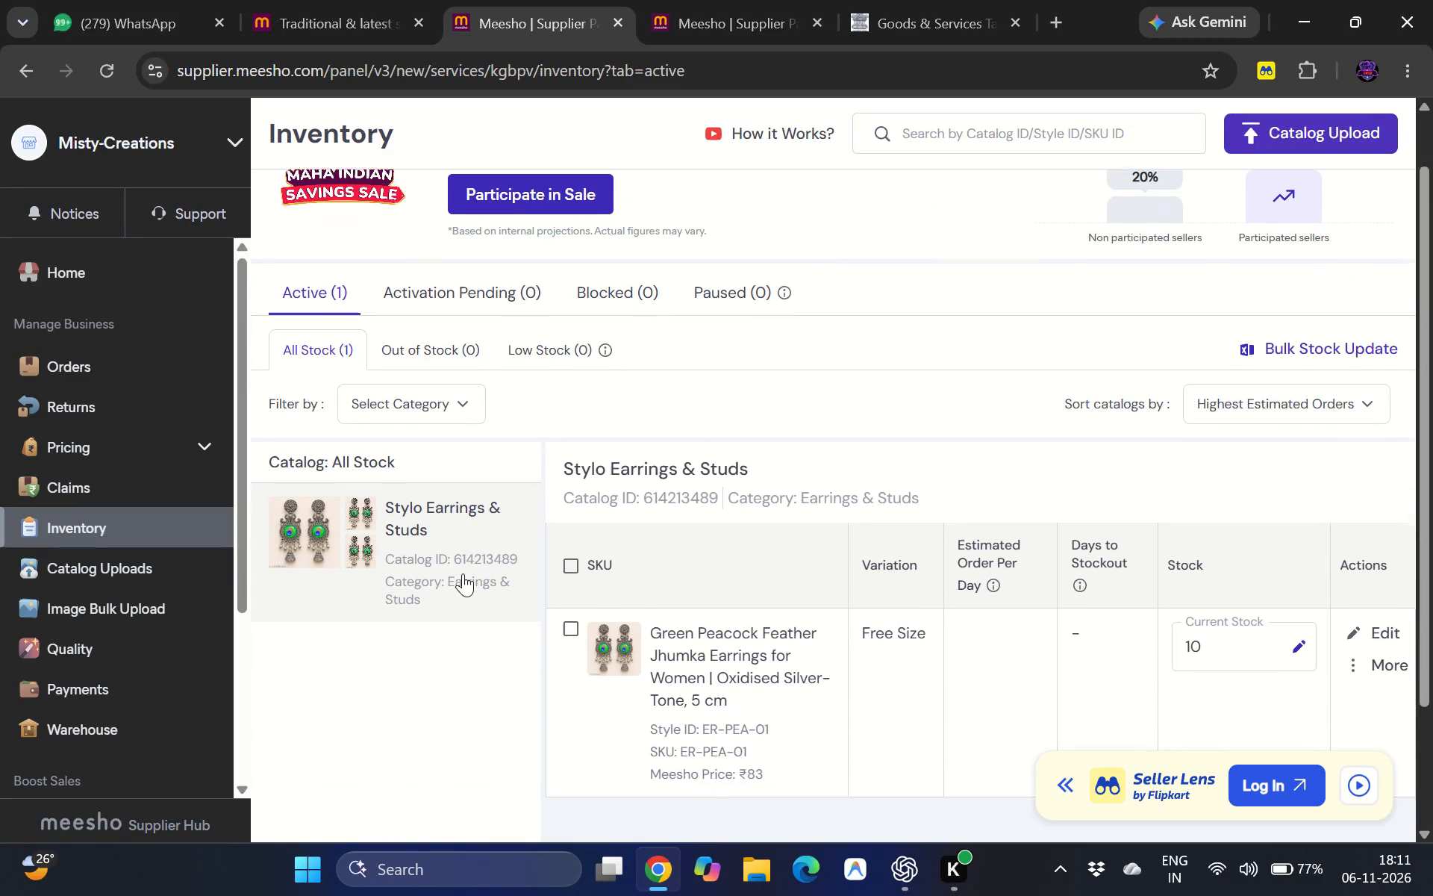
scroll(463, 573, down, 1)
click(343, 526)
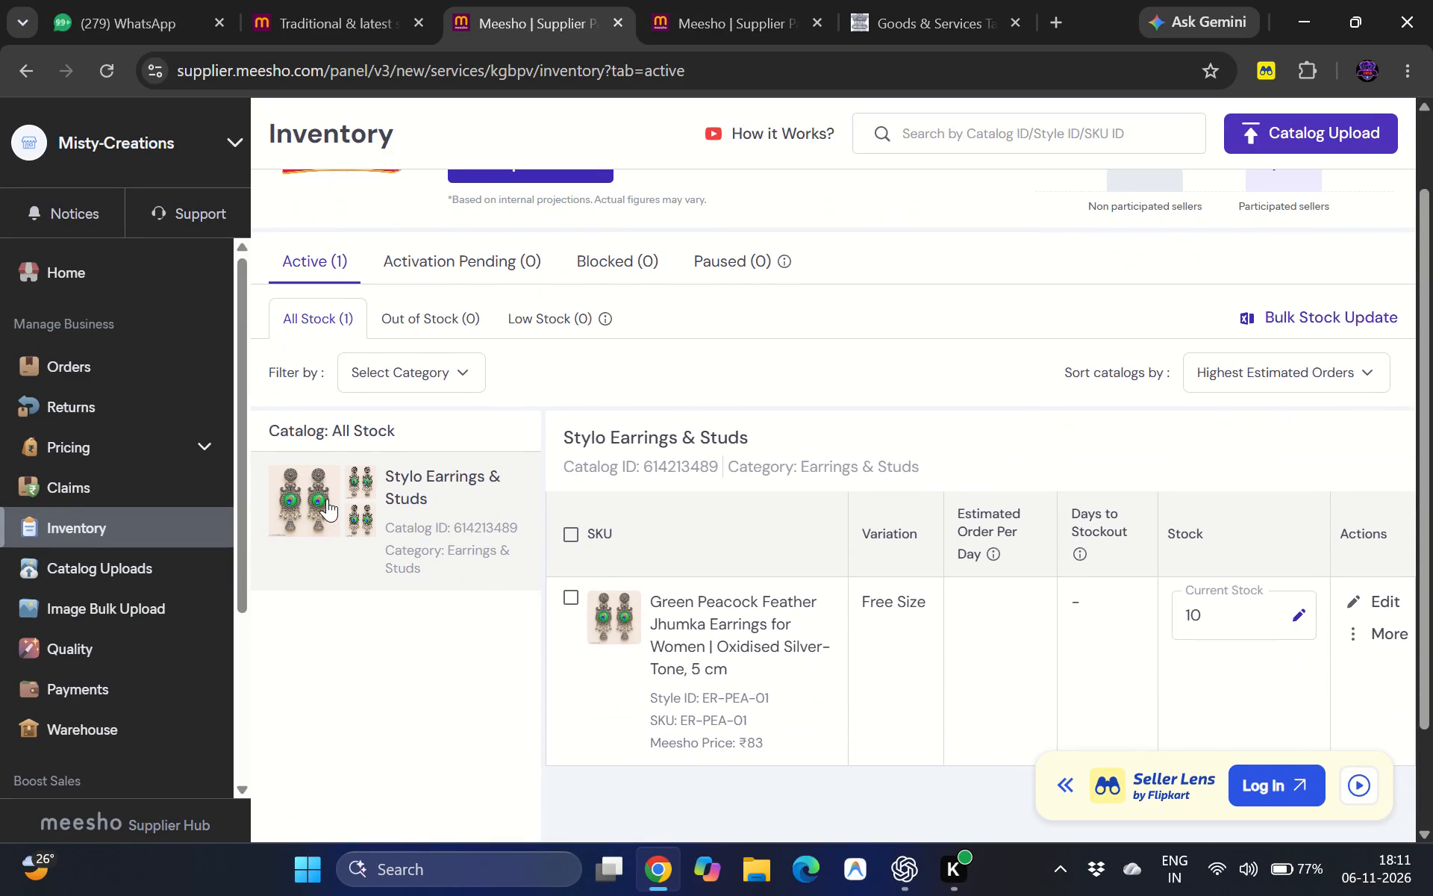
click(327, 499)
scroll(420, 580, up, 2)
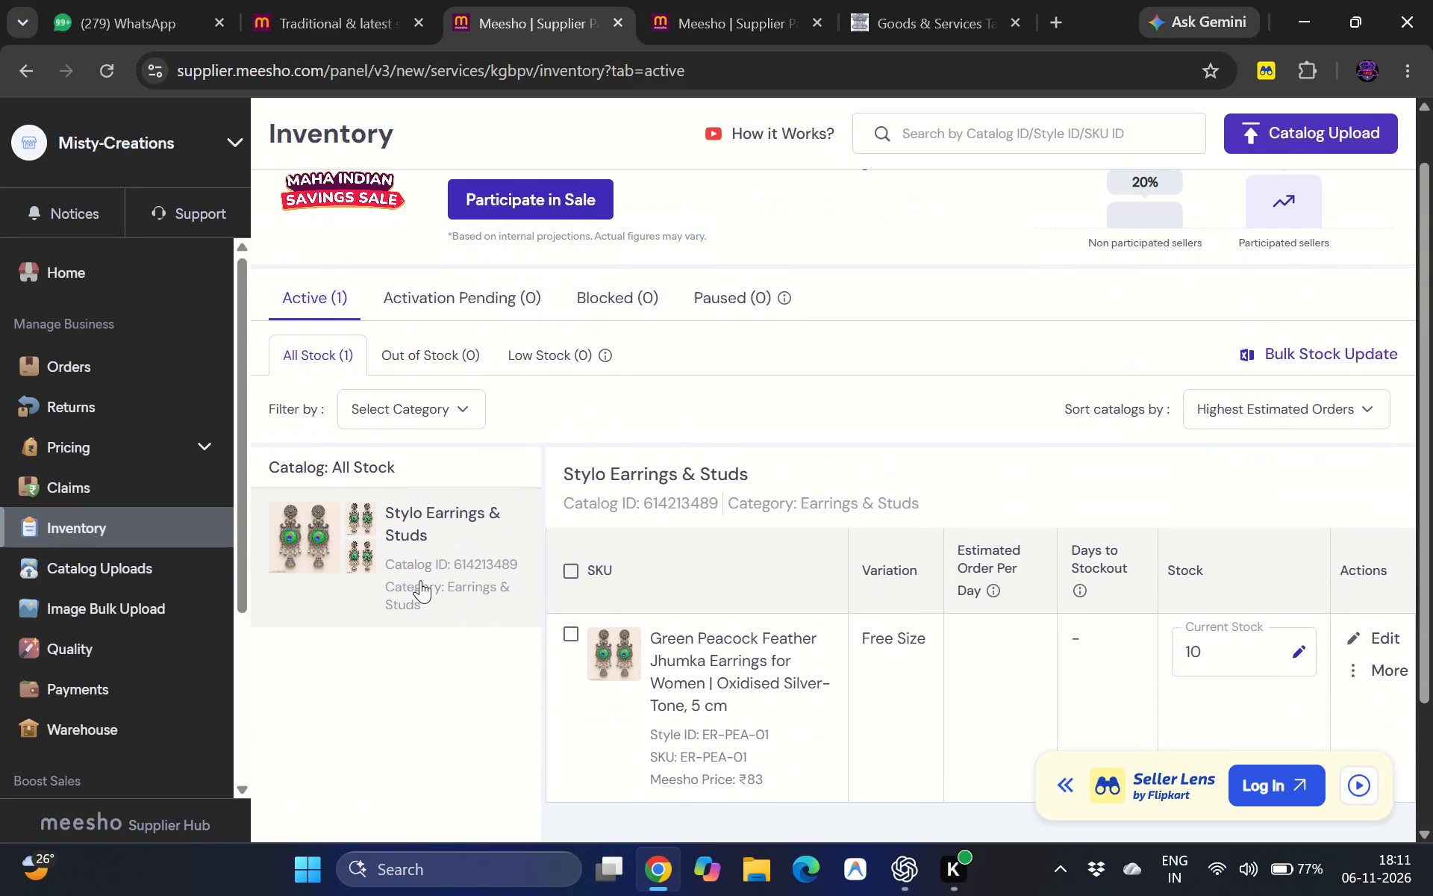
scroll(420, 580, down, 2)
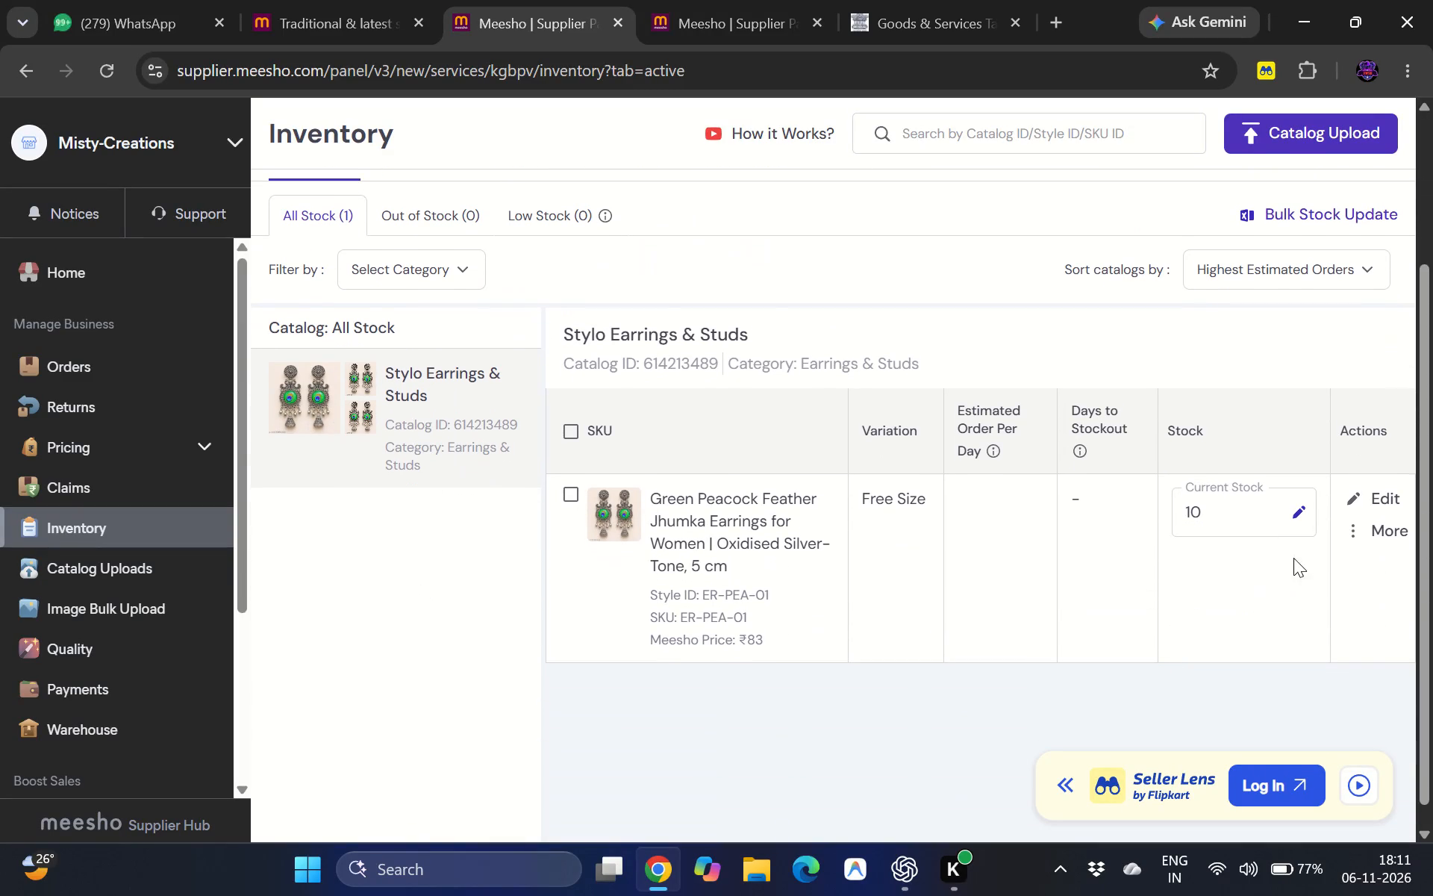
click(1358, 505)
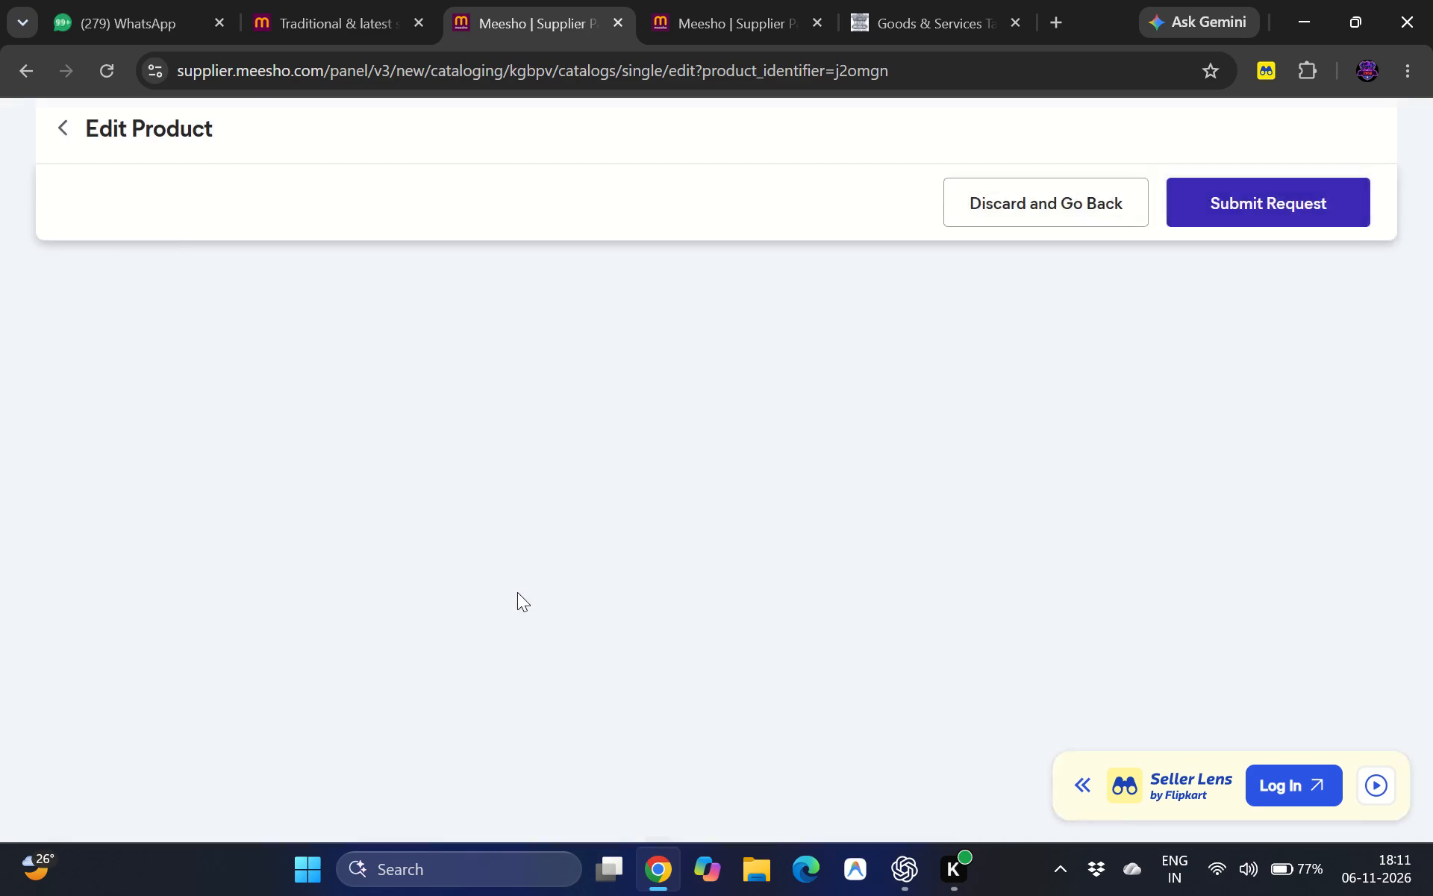
scroll(455, 635, down, 3)
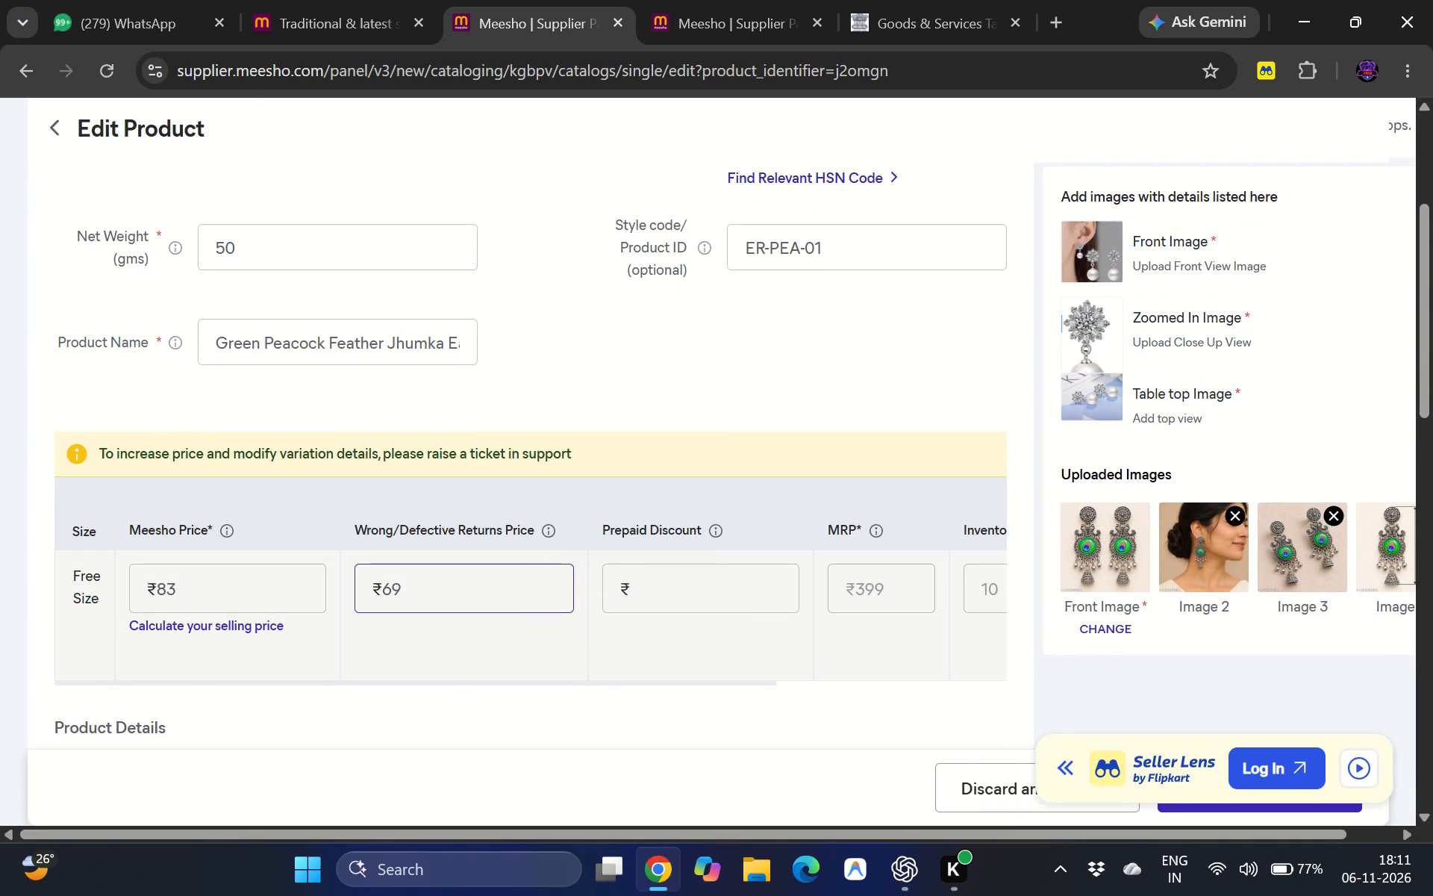
click(241, 628)
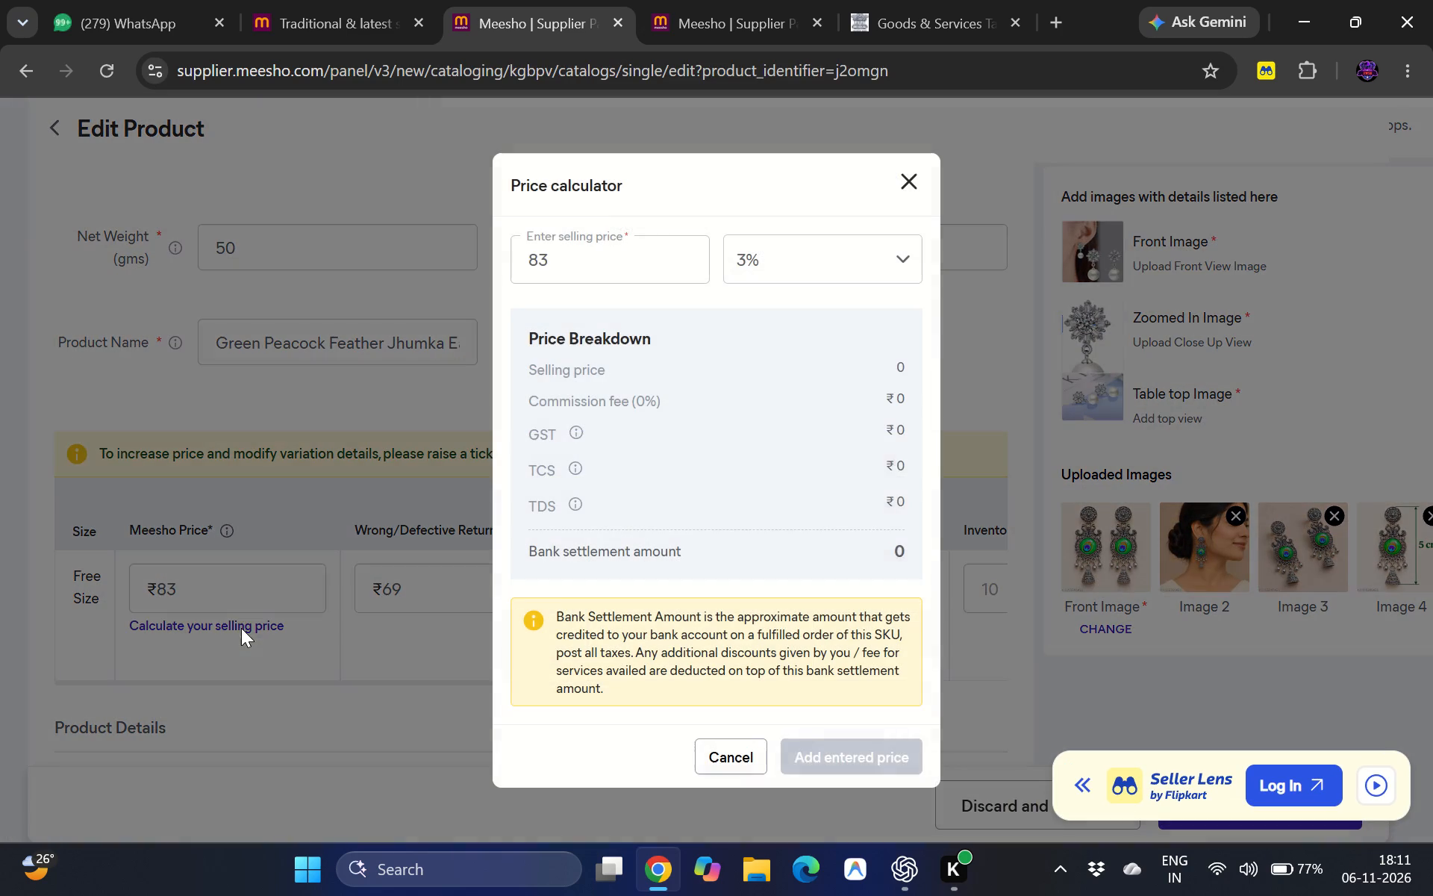
click(908, 183)
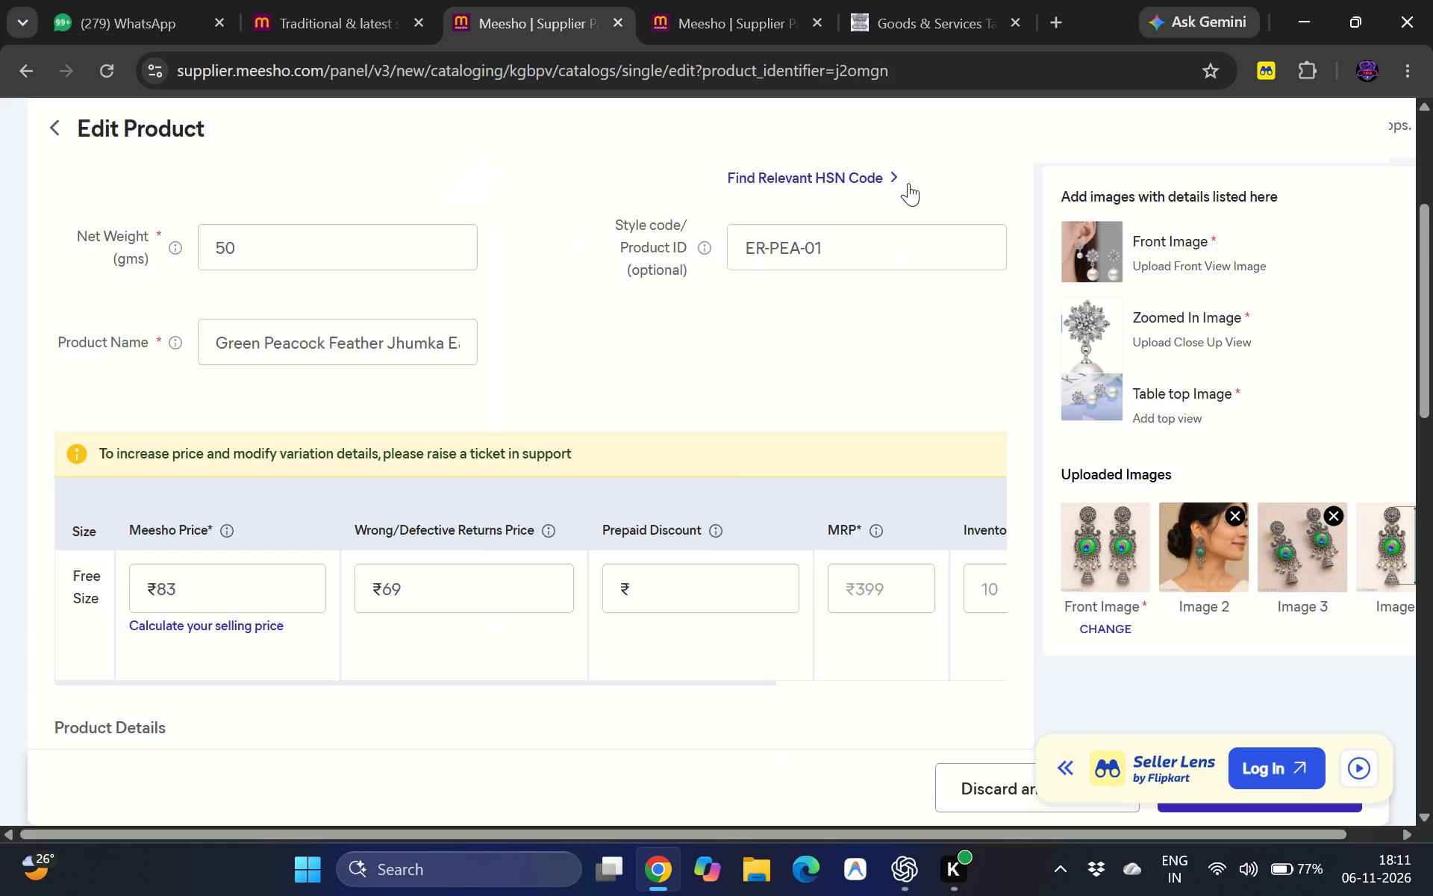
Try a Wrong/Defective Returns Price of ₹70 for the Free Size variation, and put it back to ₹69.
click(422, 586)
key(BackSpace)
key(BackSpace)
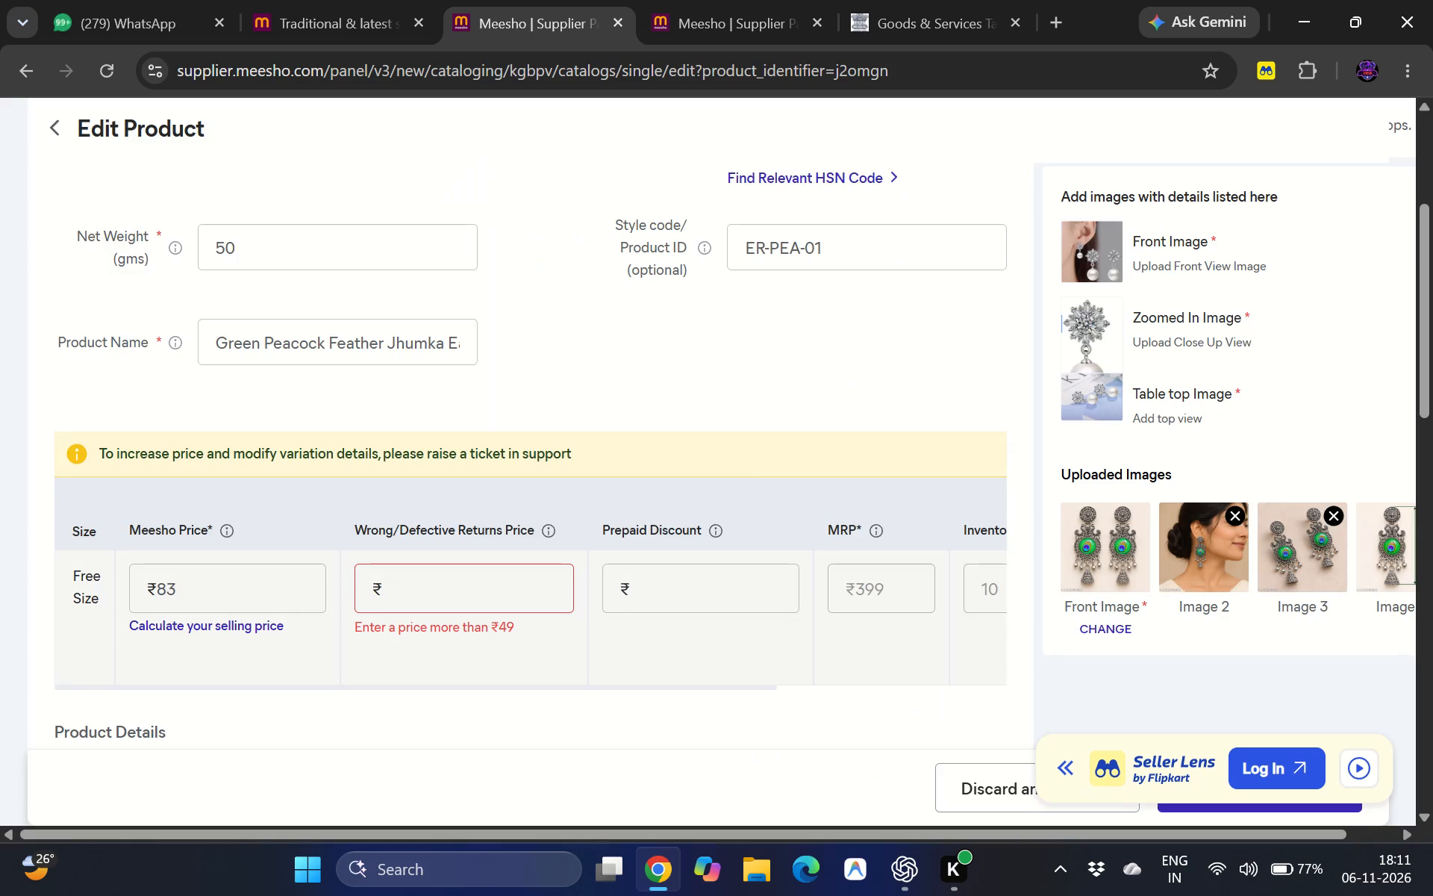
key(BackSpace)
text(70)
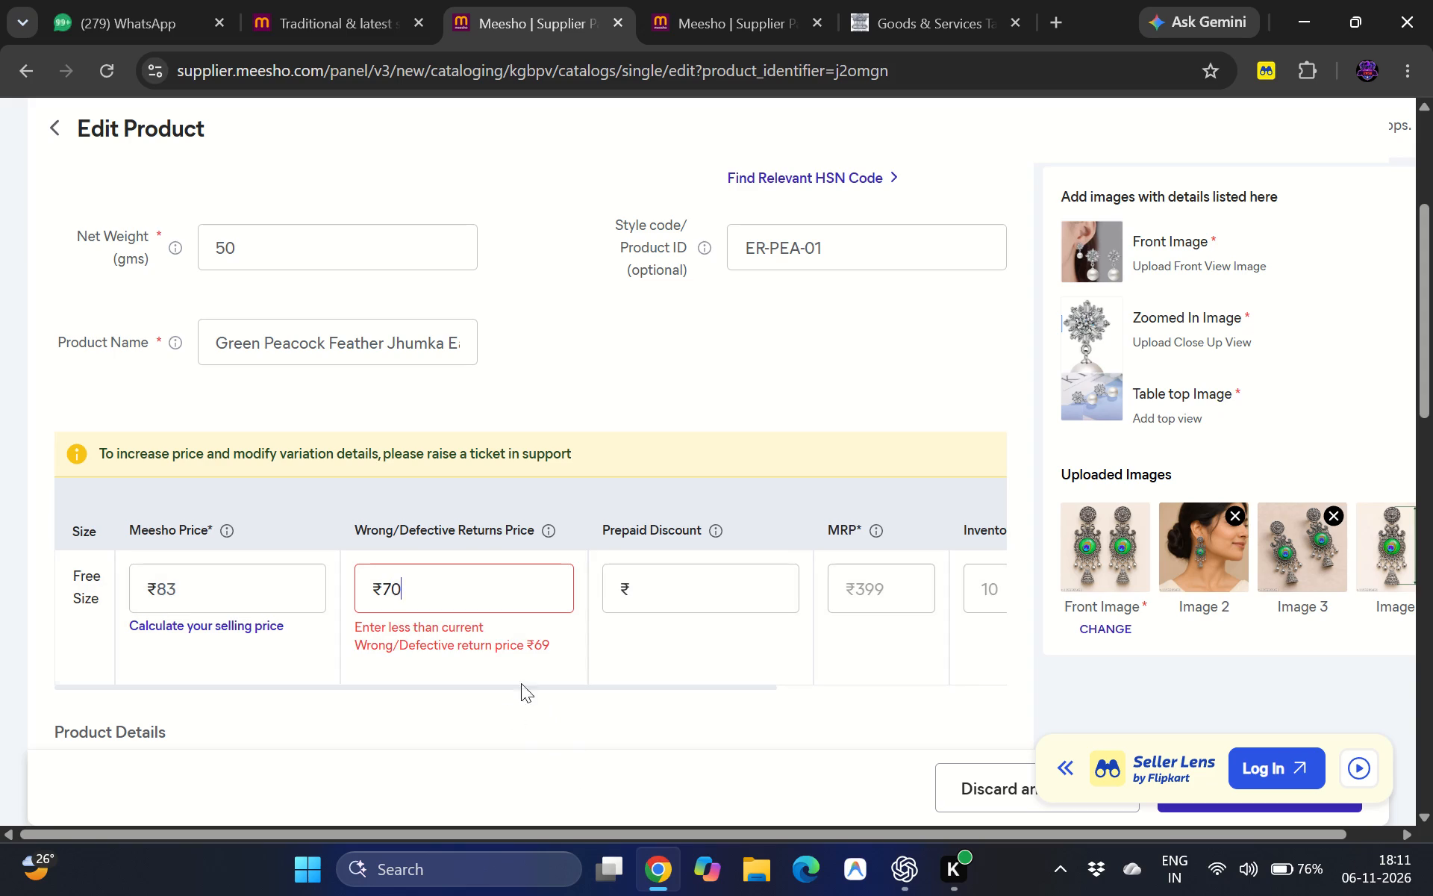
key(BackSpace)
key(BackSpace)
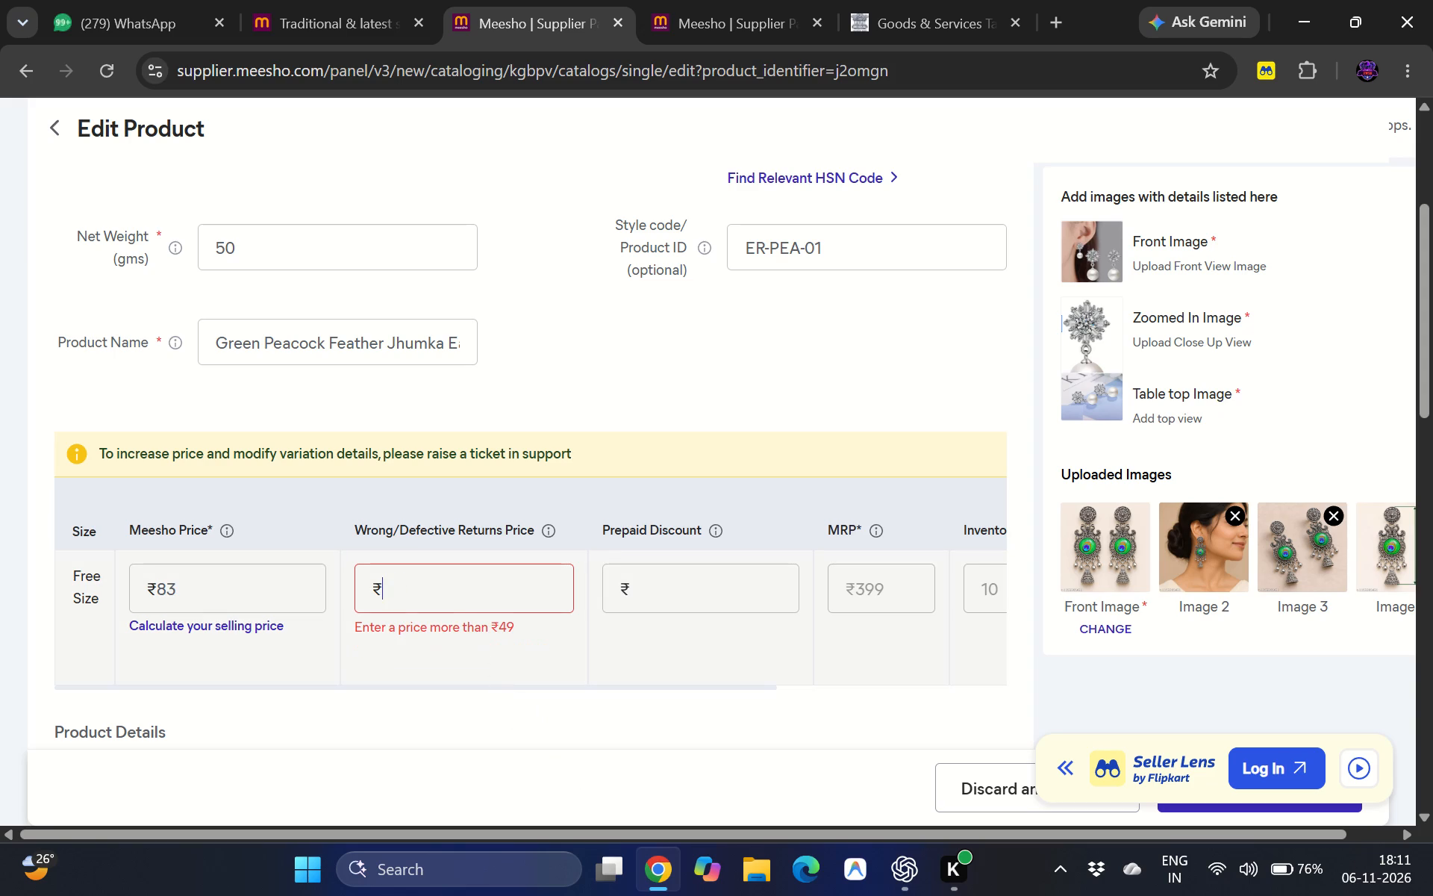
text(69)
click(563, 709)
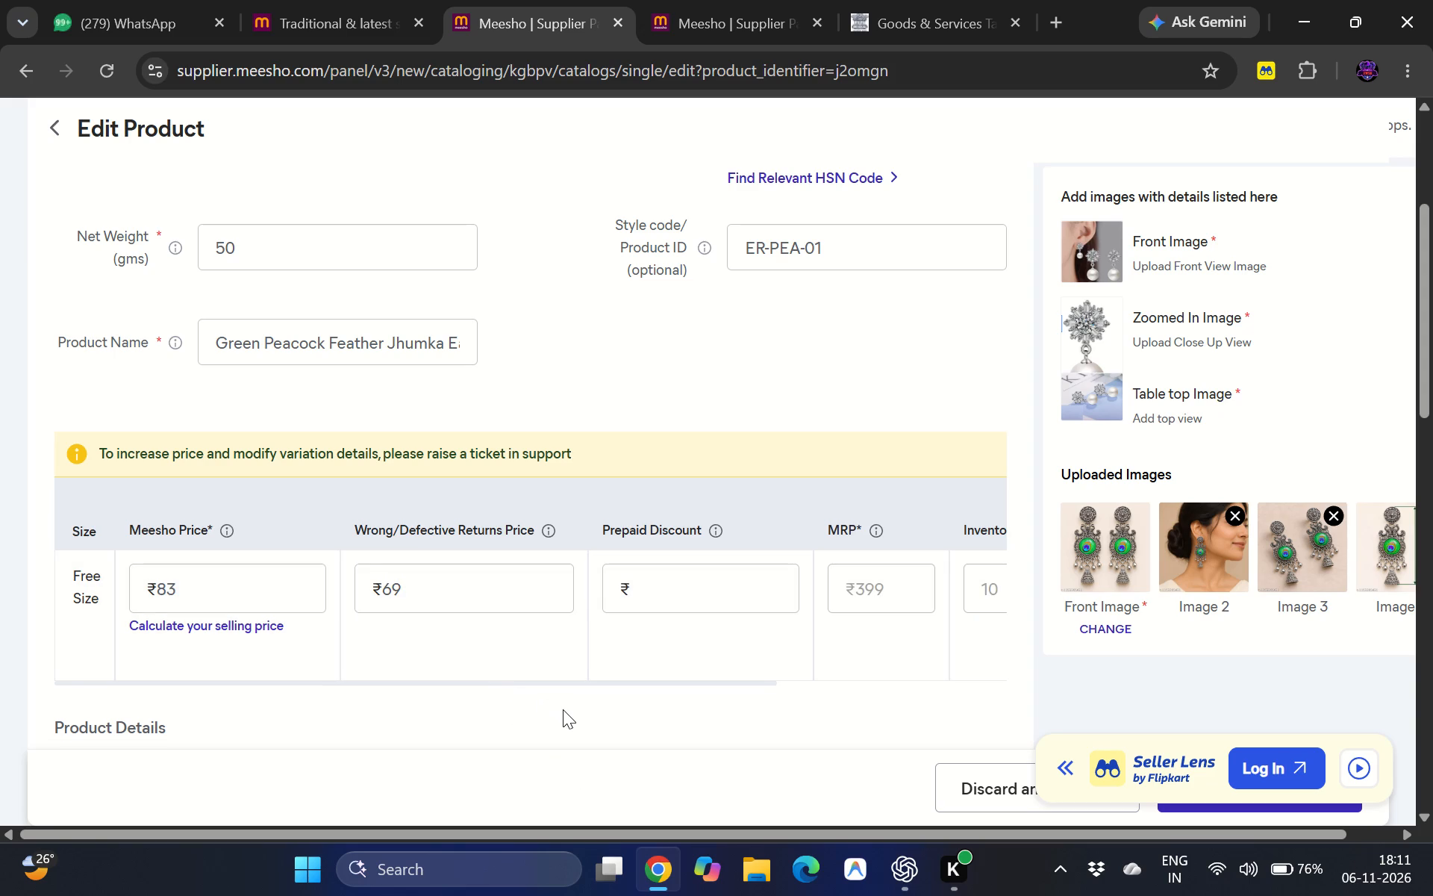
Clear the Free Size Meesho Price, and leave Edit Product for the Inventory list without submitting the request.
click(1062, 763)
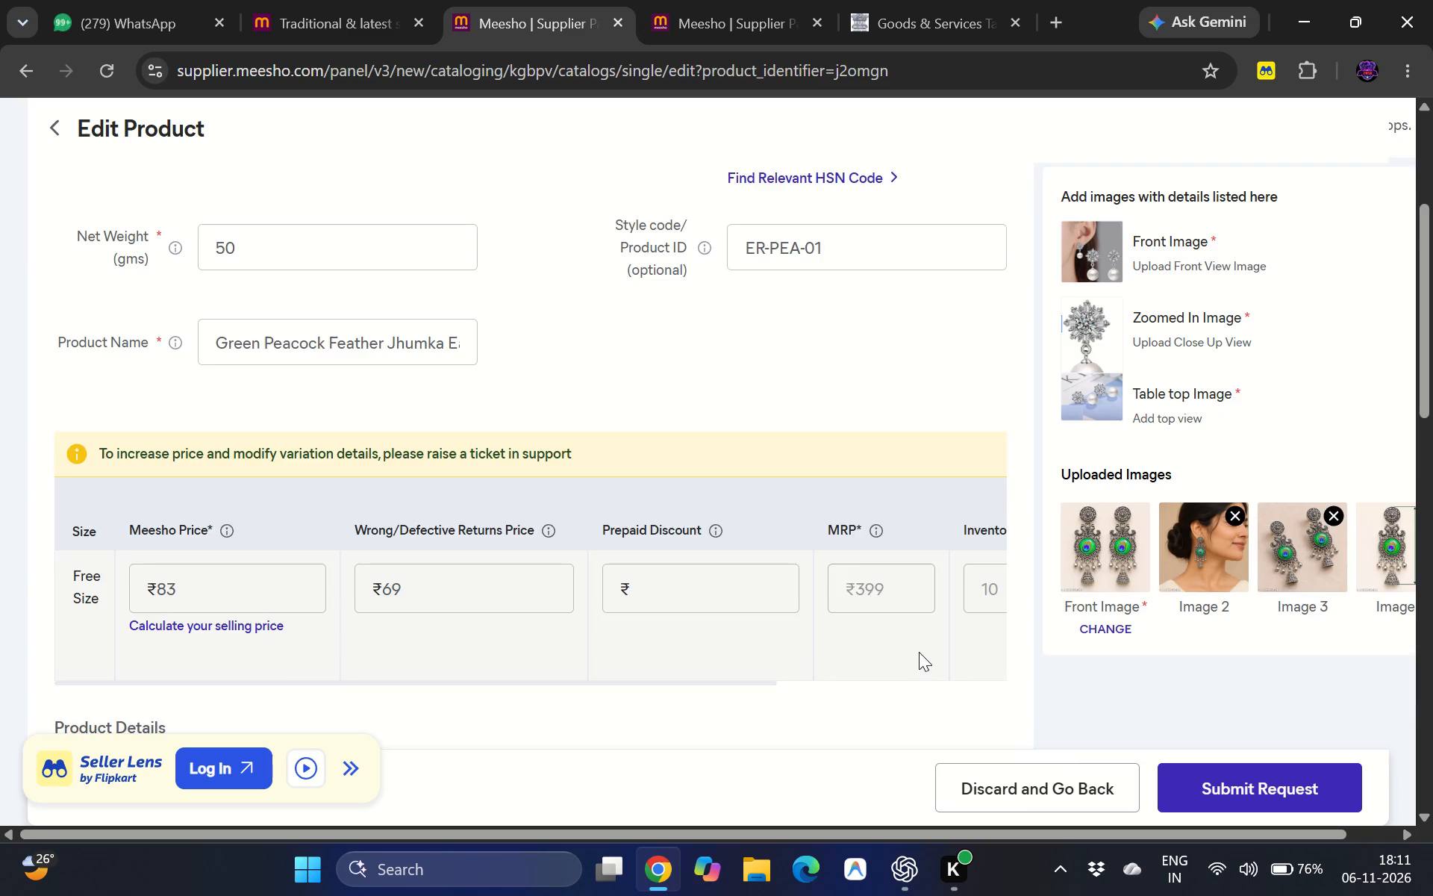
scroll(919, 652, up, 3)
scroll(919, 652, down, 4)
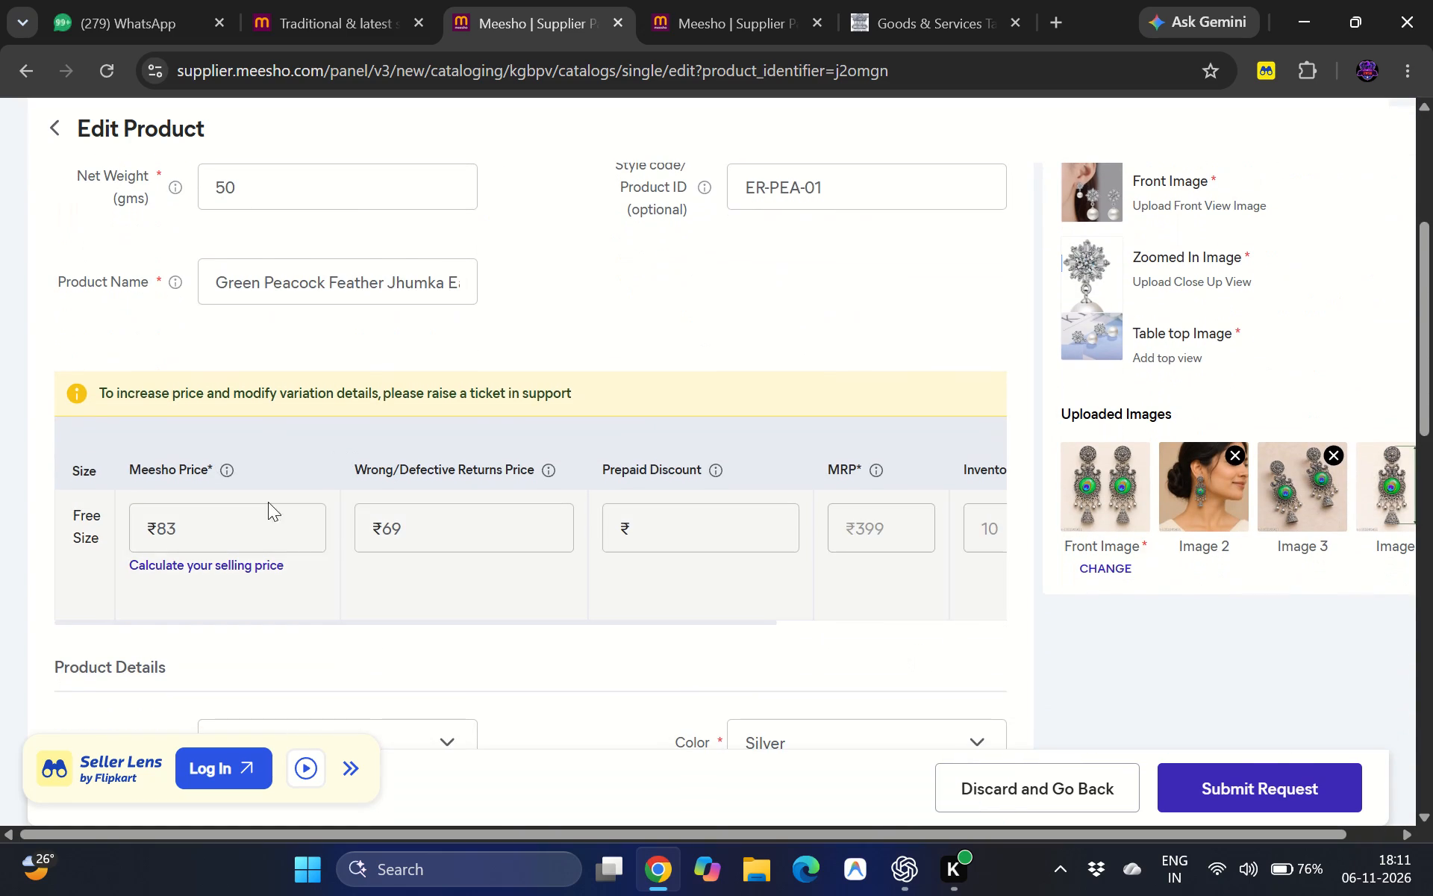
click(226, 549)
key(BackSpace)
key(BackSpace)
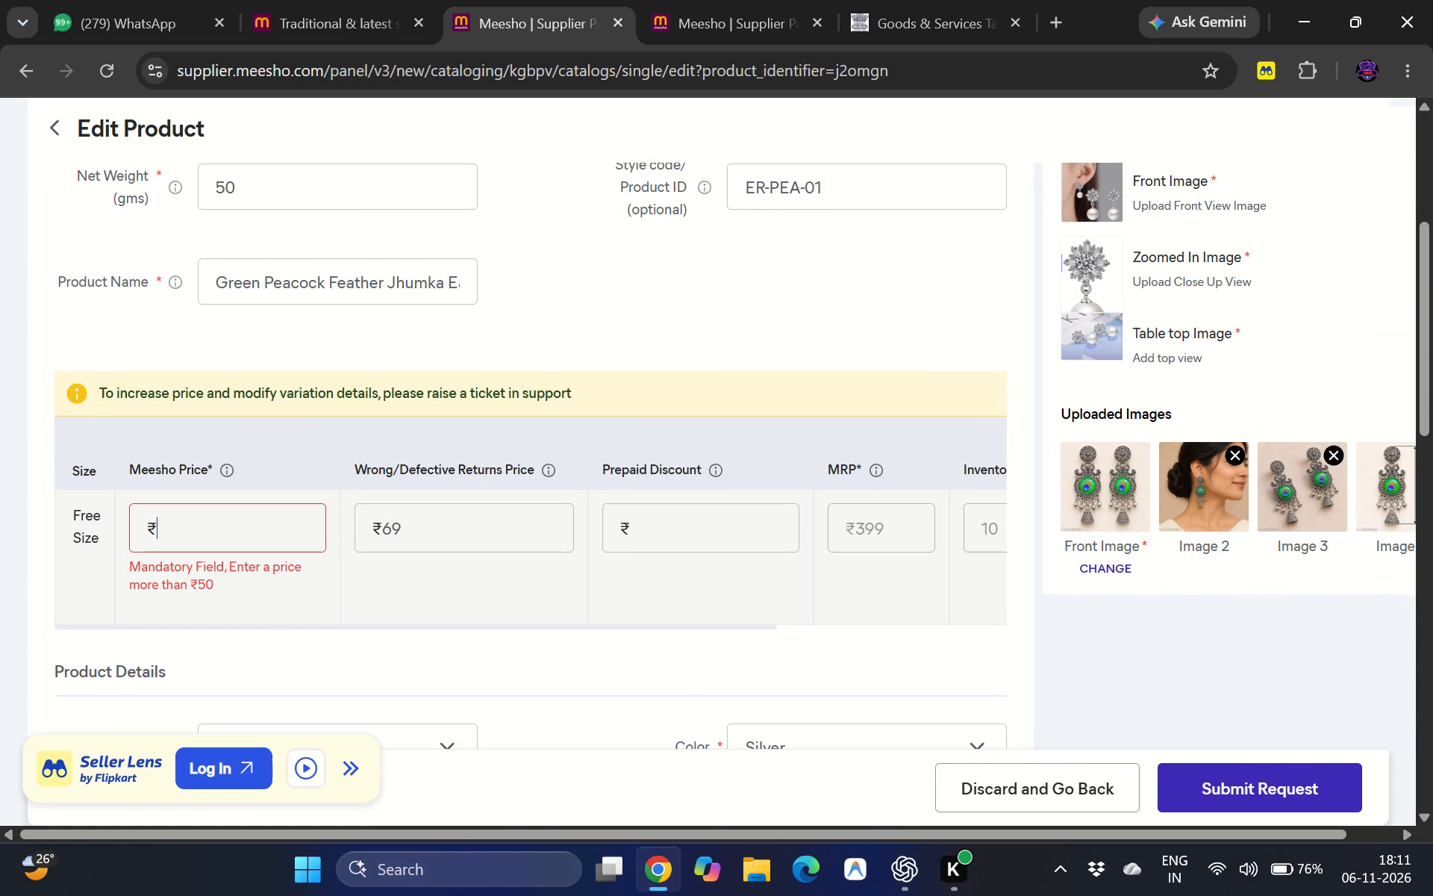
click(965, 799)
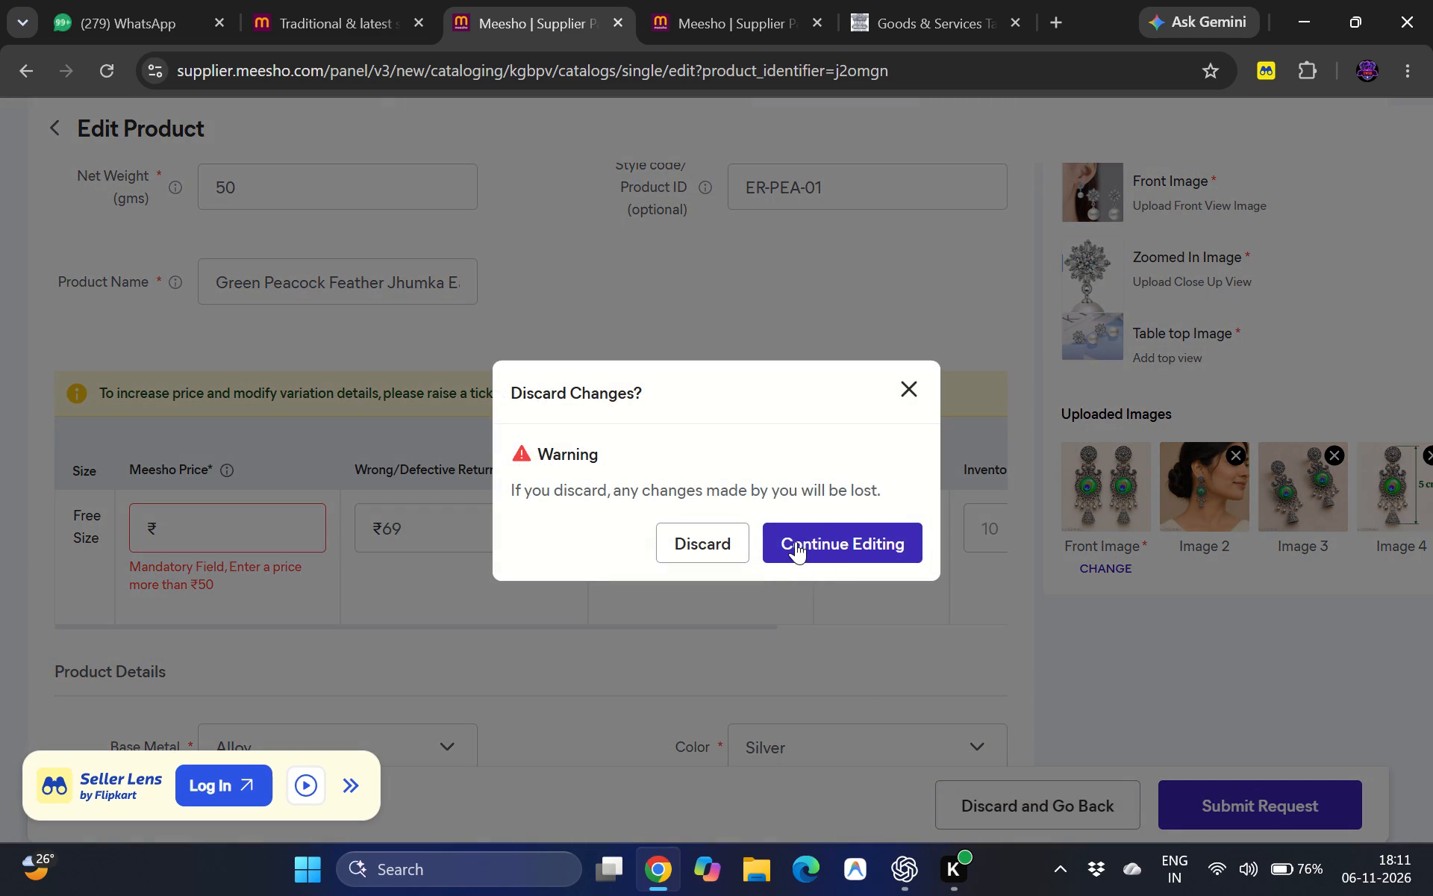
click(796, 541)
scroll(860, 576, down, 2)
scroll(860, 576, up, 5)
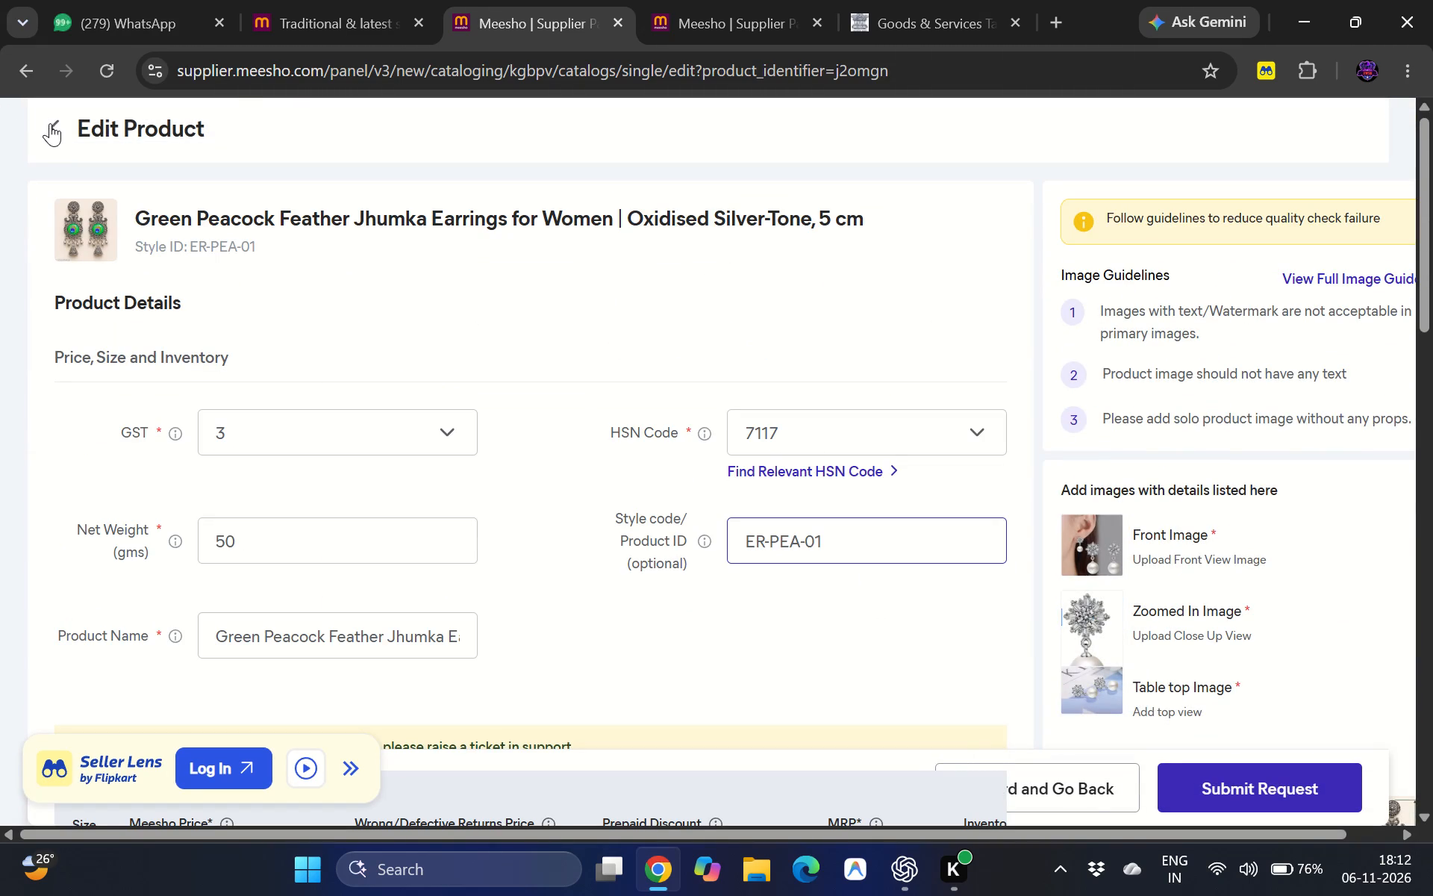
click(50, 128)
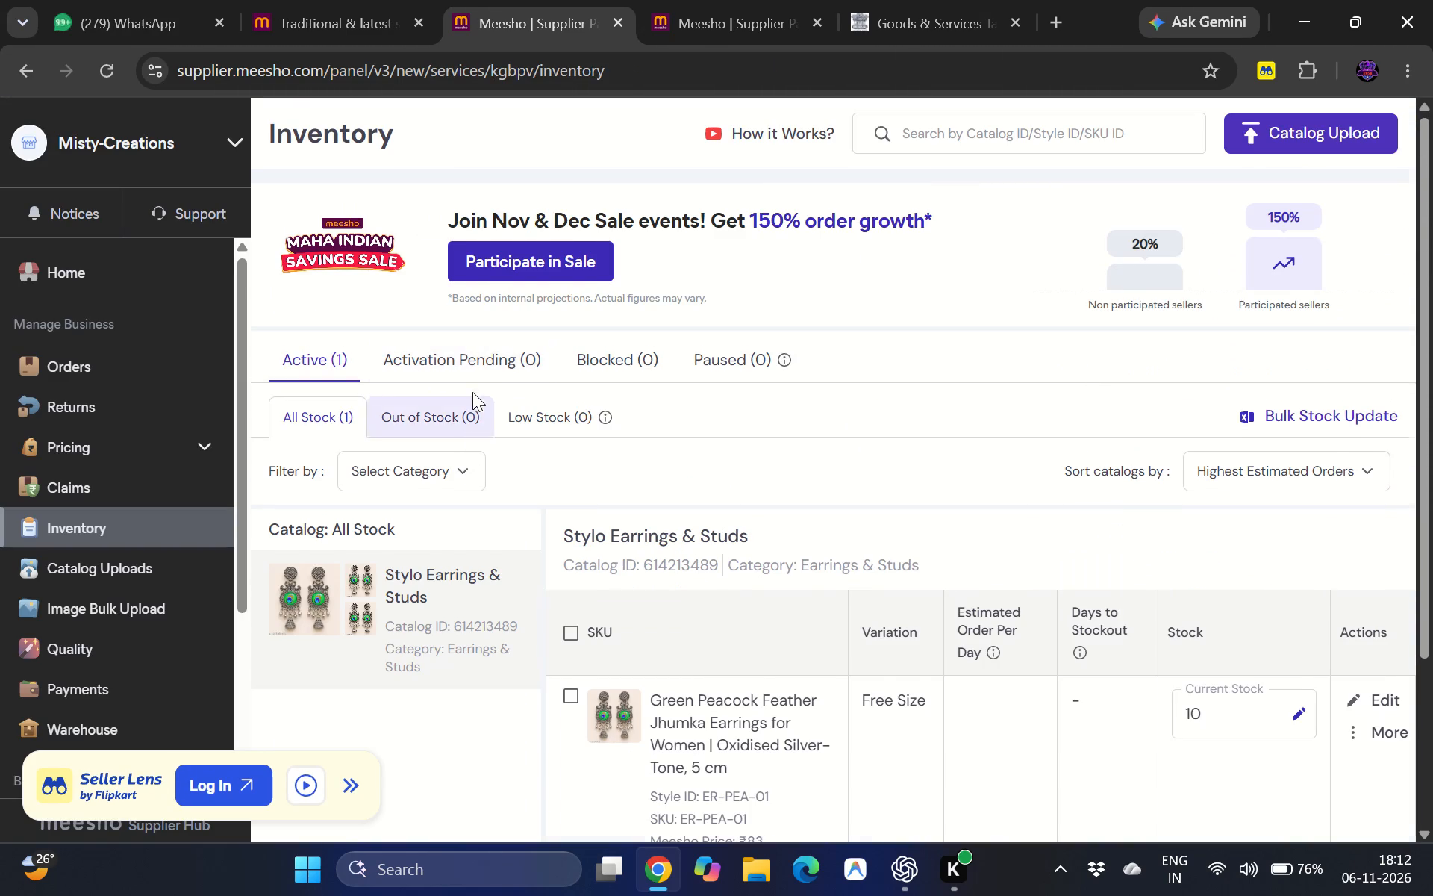
Go to the supplier Home page and check the live status of the uploaded earrings catalog.
scroll(716, 582, up, 1)
scroll(555, 482, up, 2)
click(46, 273)
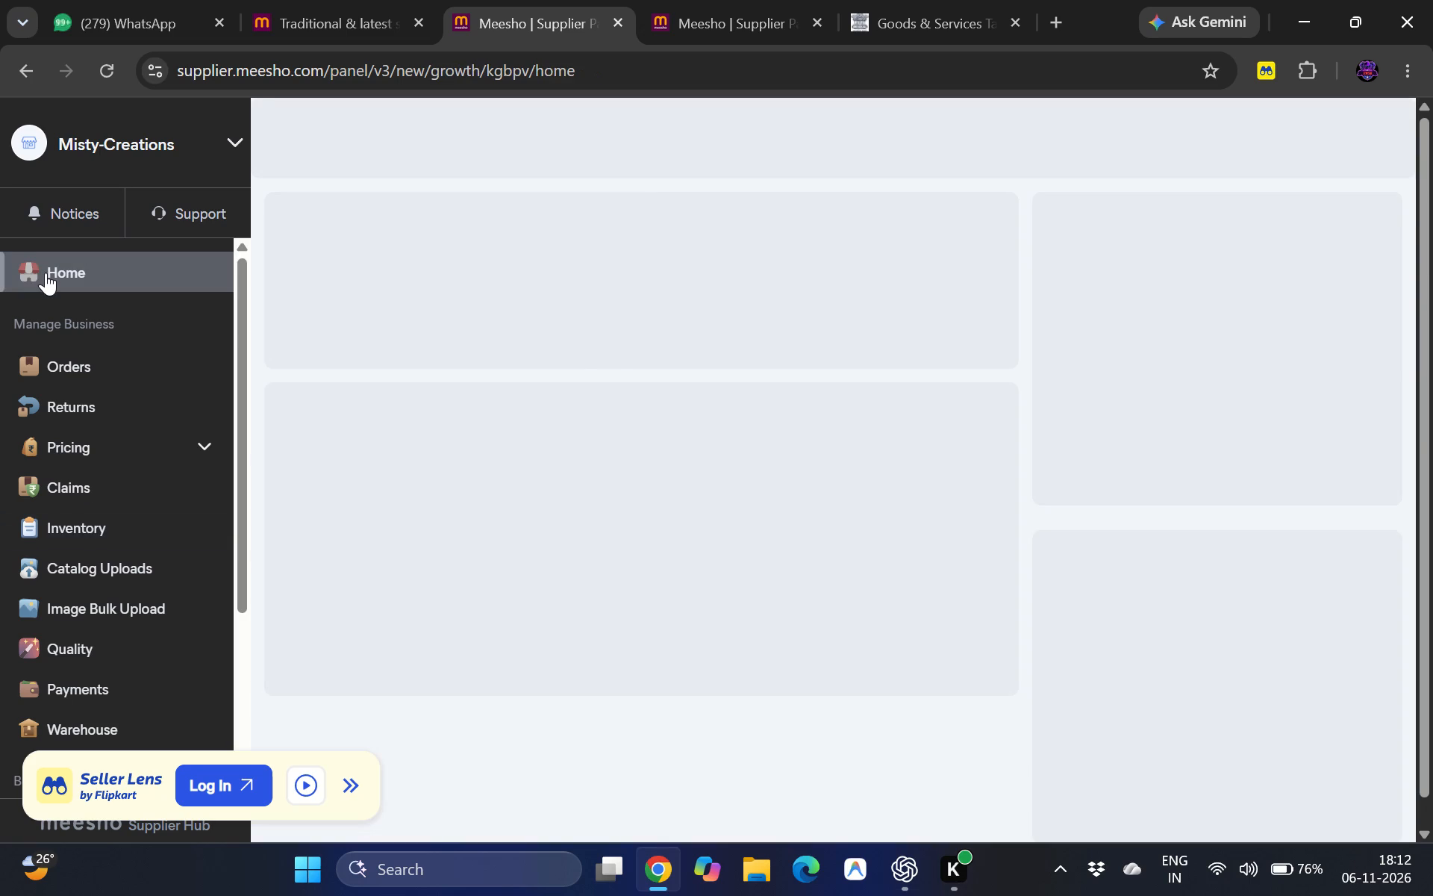
scroll(649, 501, down, 2)
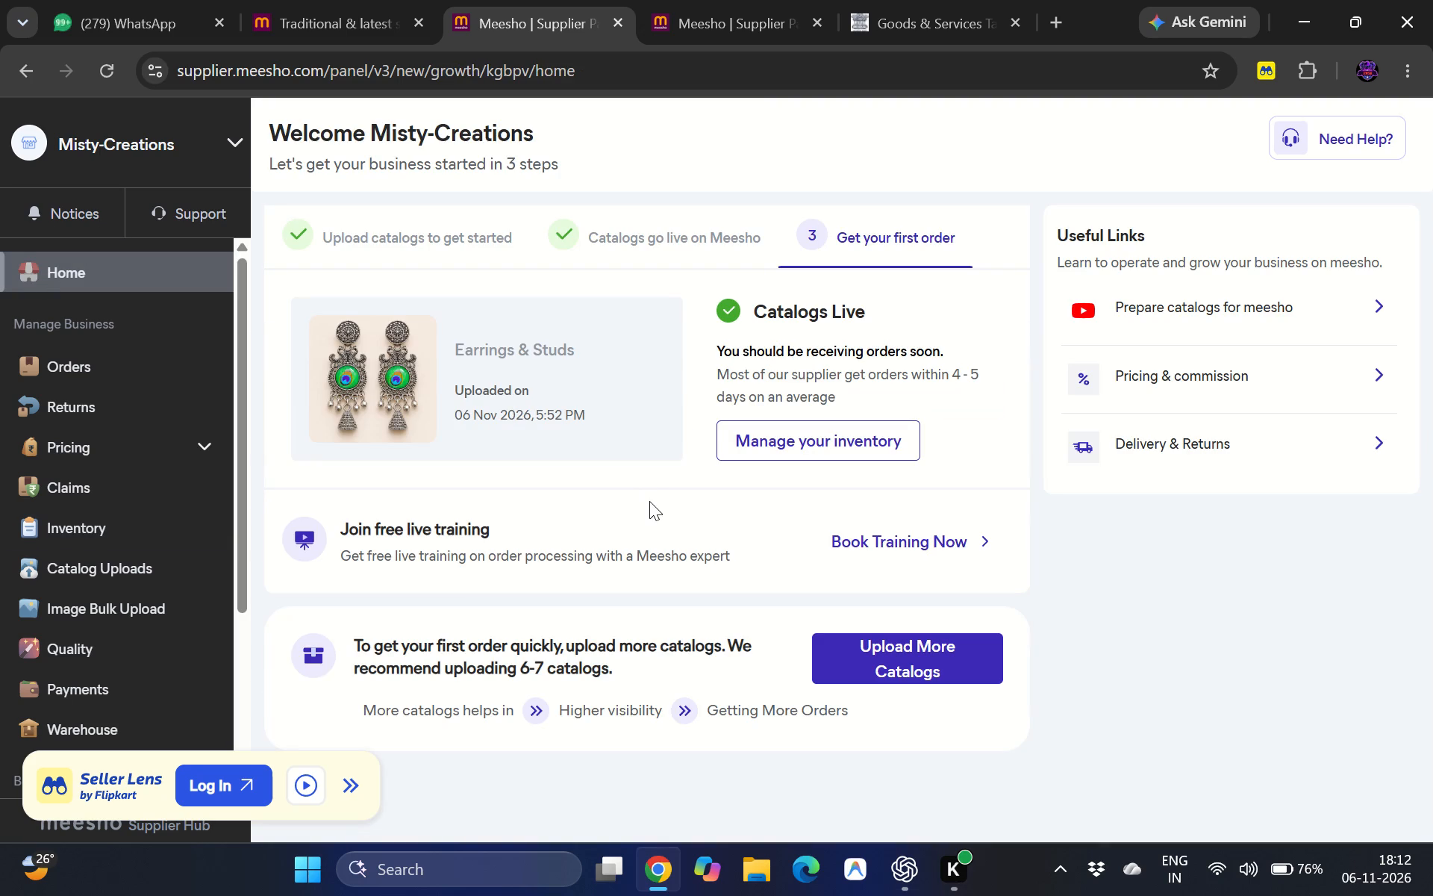
Move the Seller Lens widget off the navigation and check the free credits on the Advertisement page.
click(344, 789)
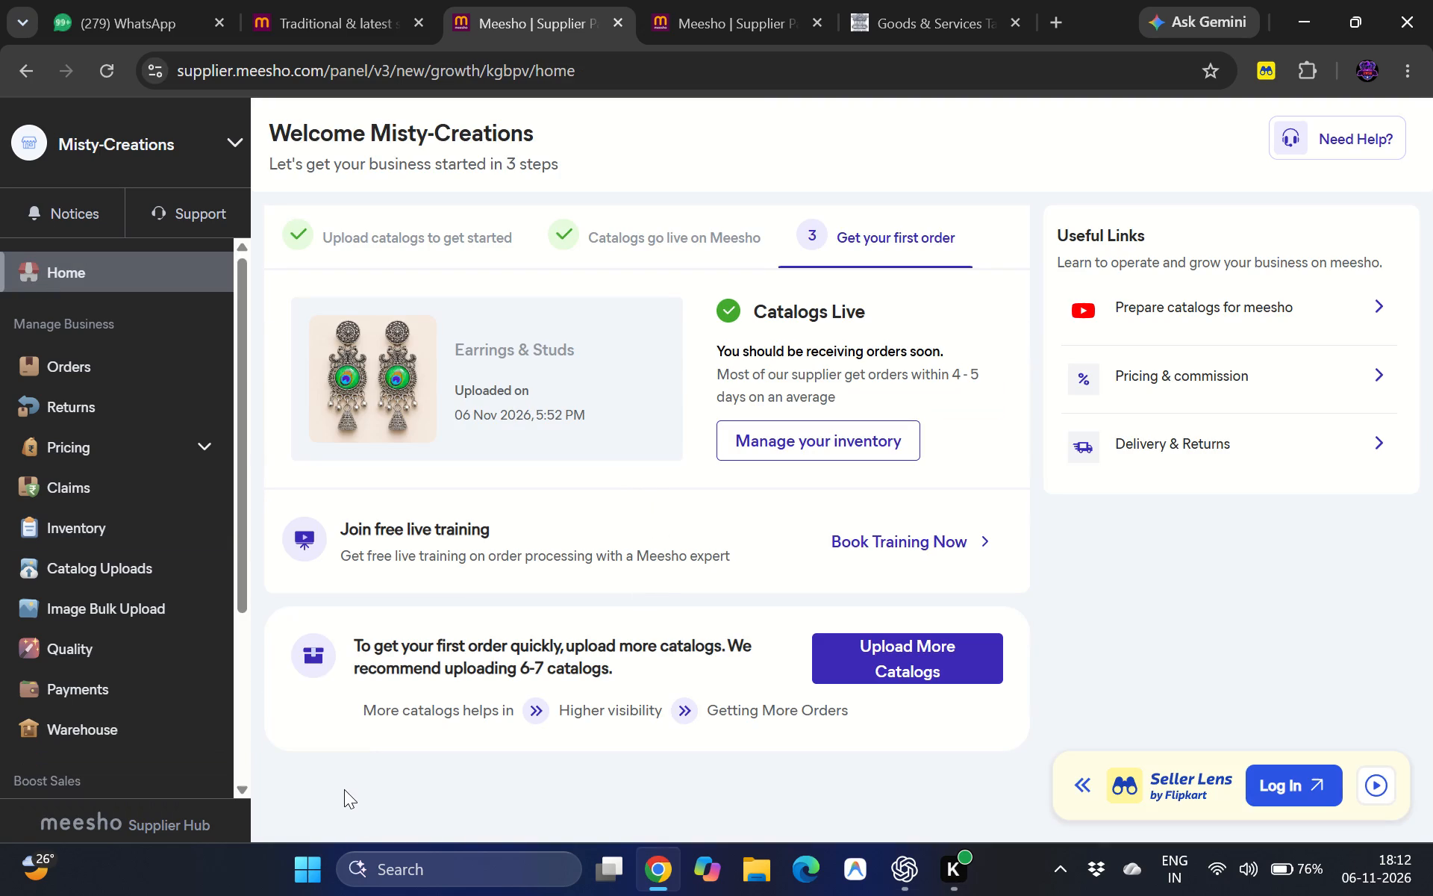
scroll(95, 707, down, 2)
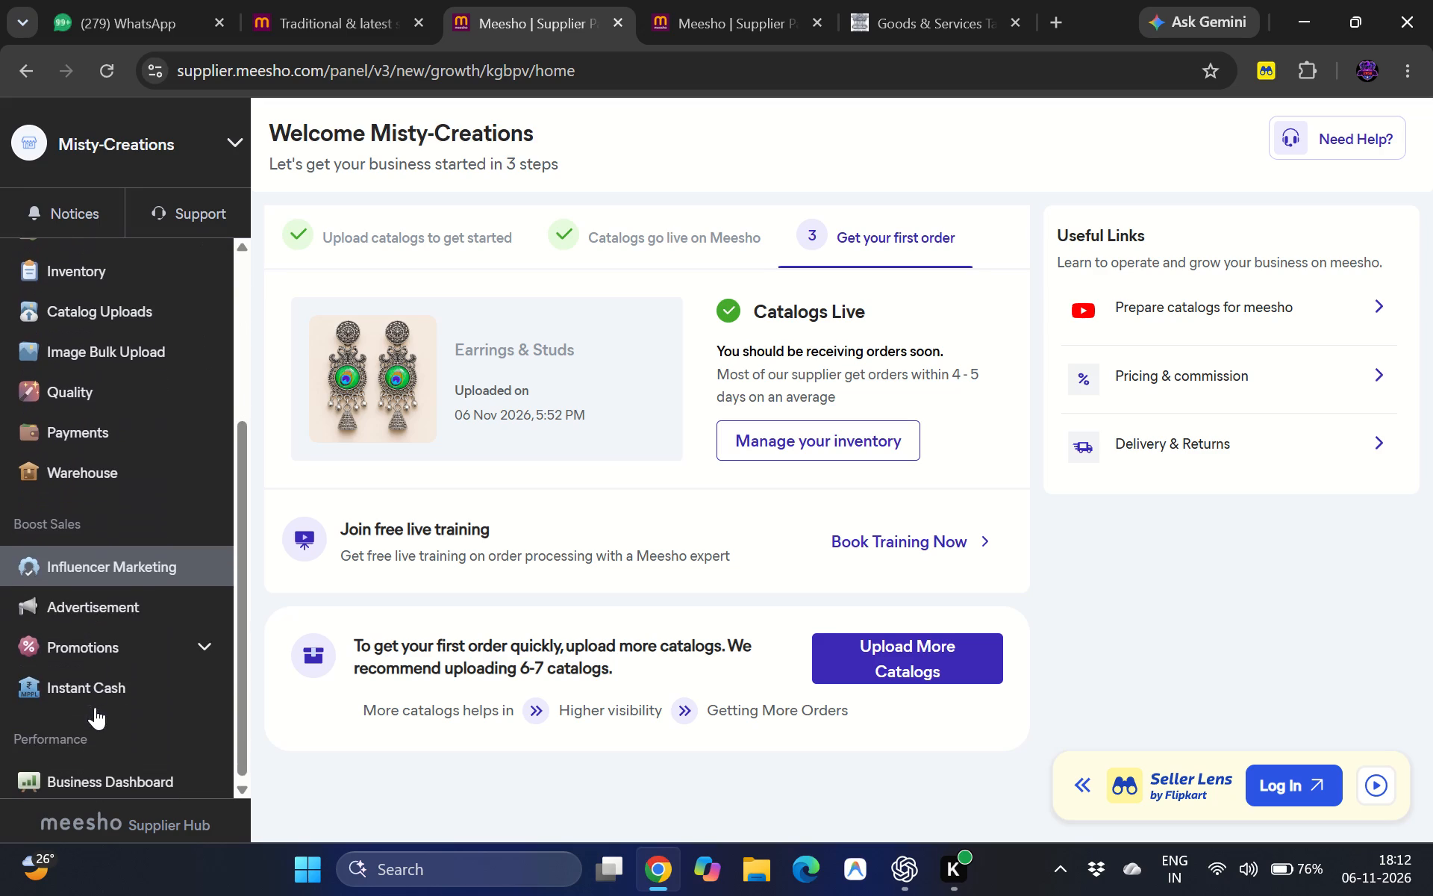
scroll(95, 707, down, 1)
scroll(104, 609, down, 1)
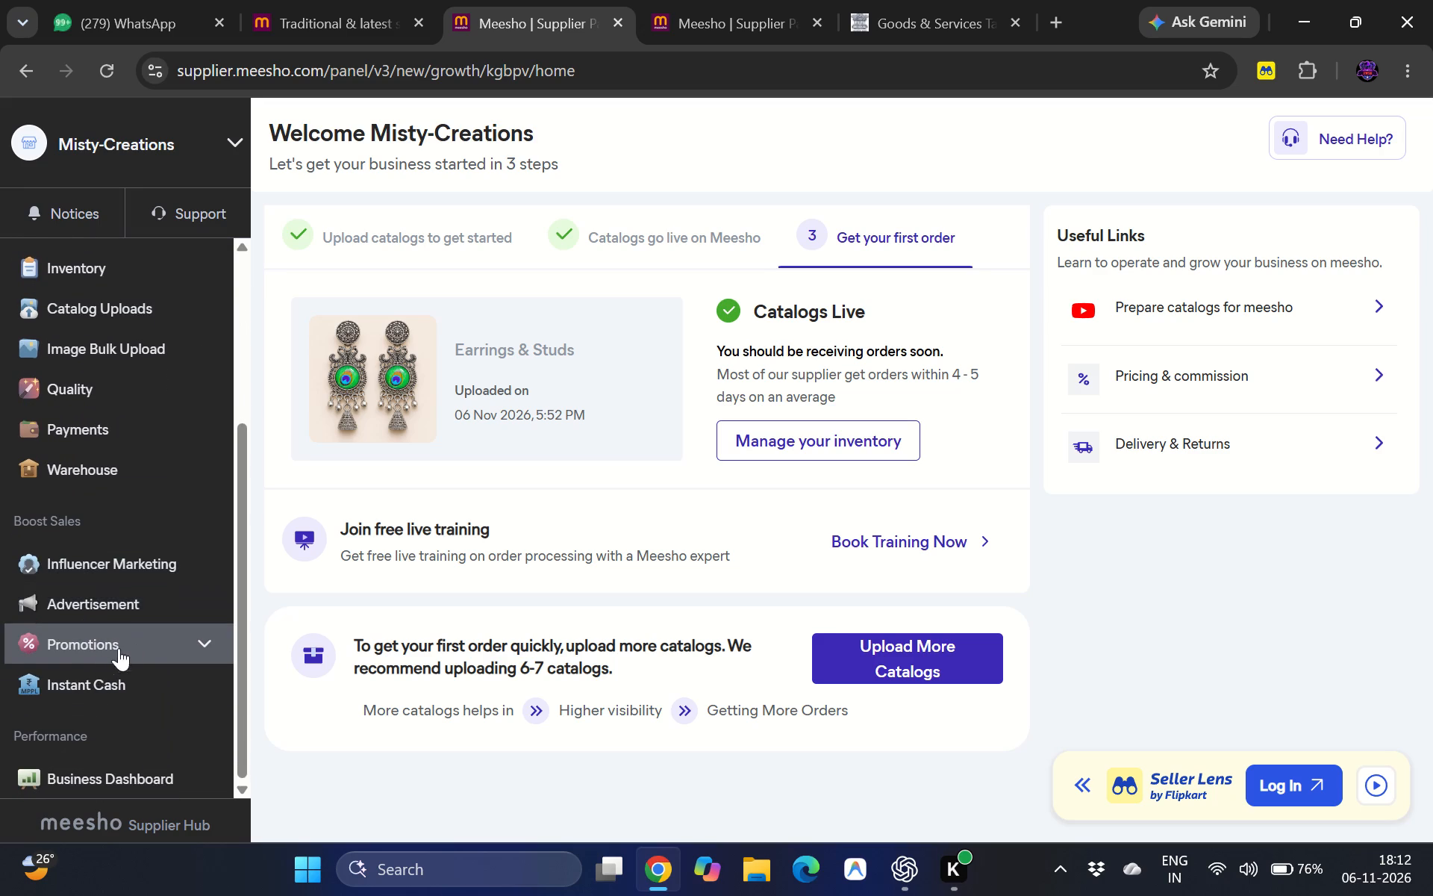
click(160, 619)
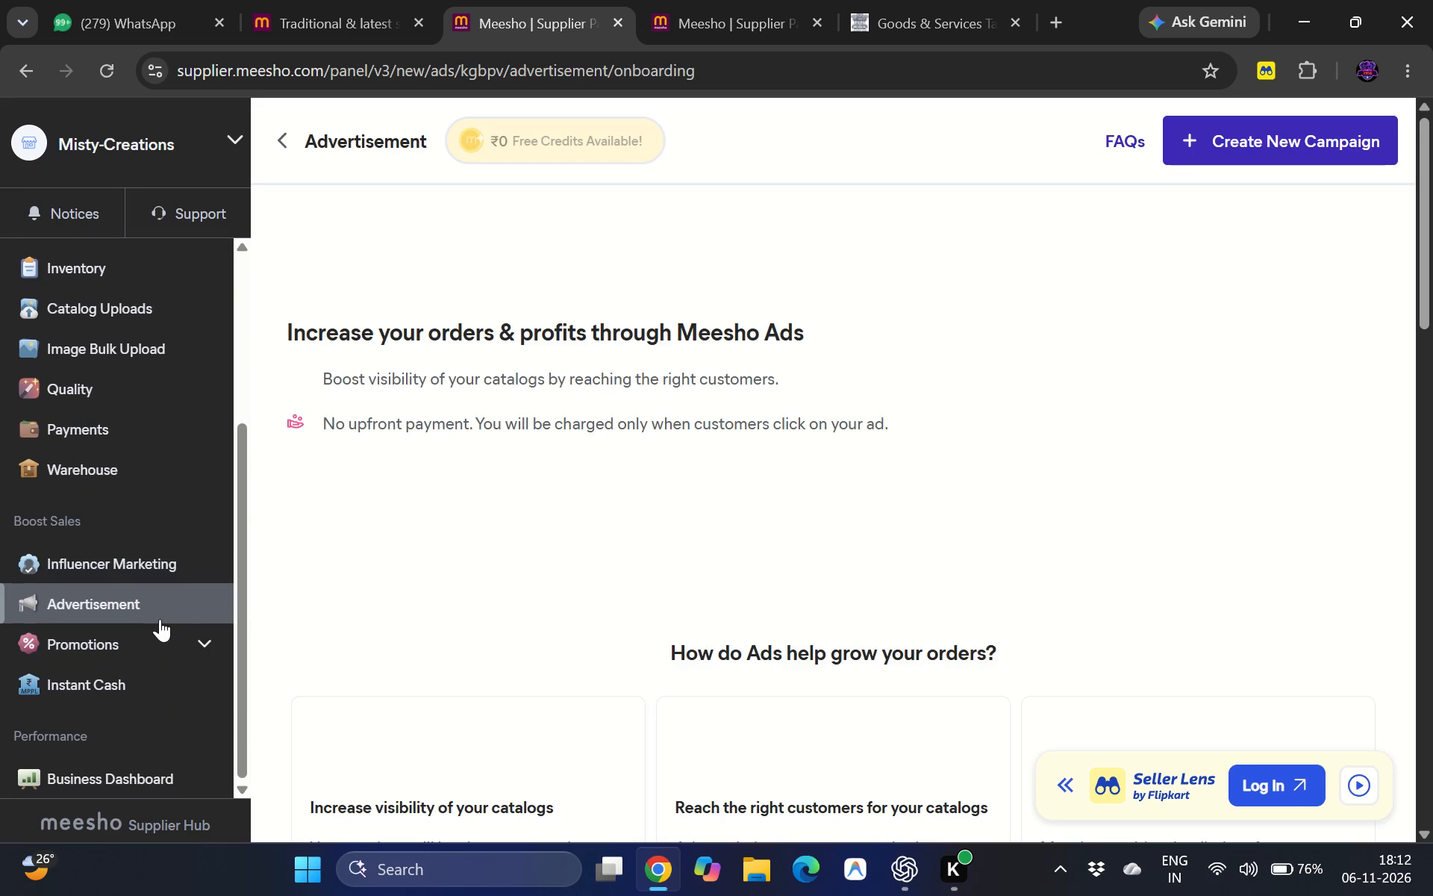
click(540, 151)
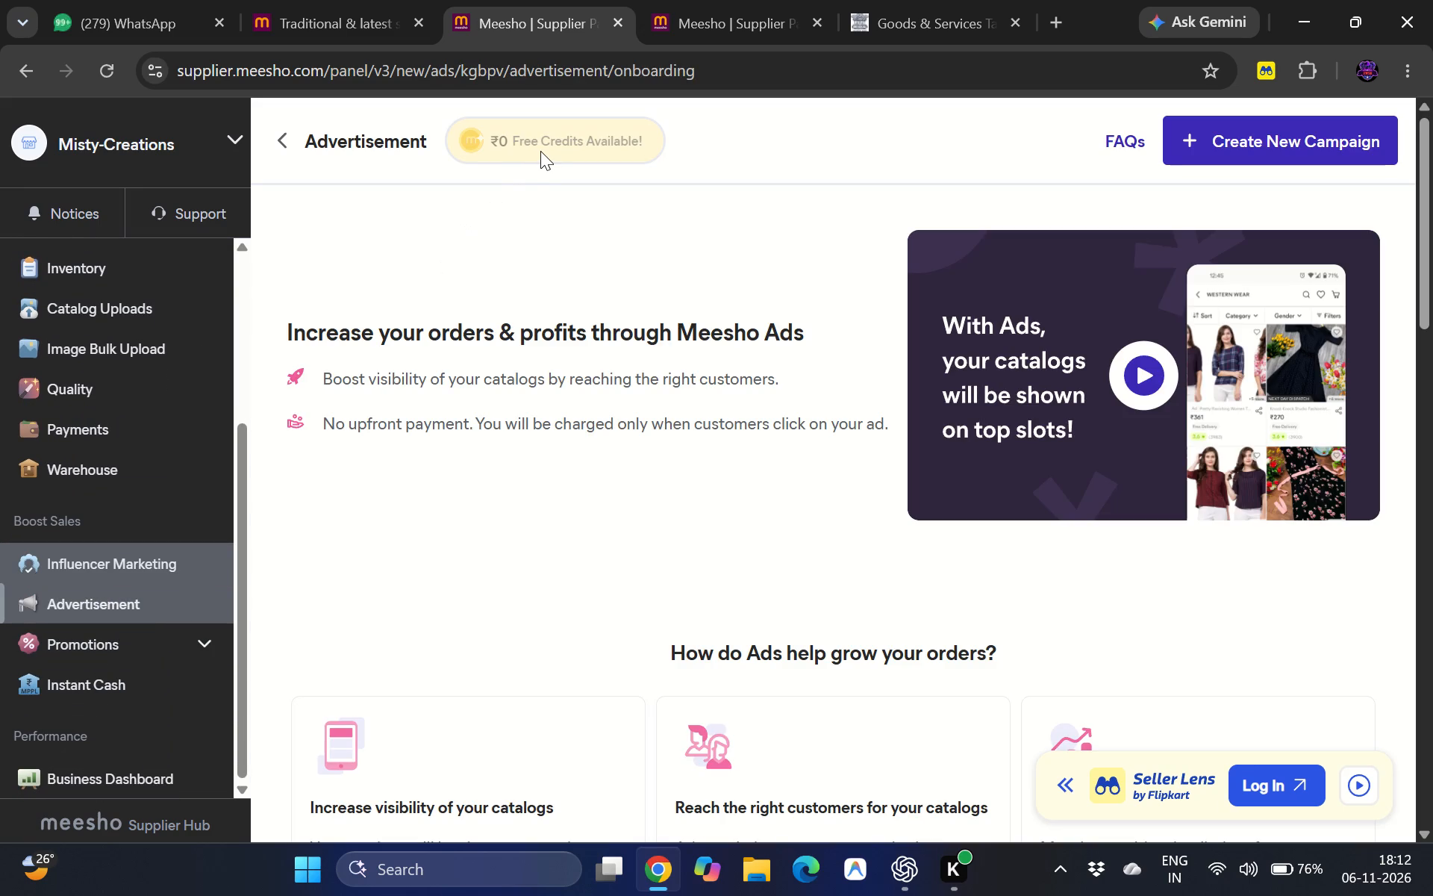
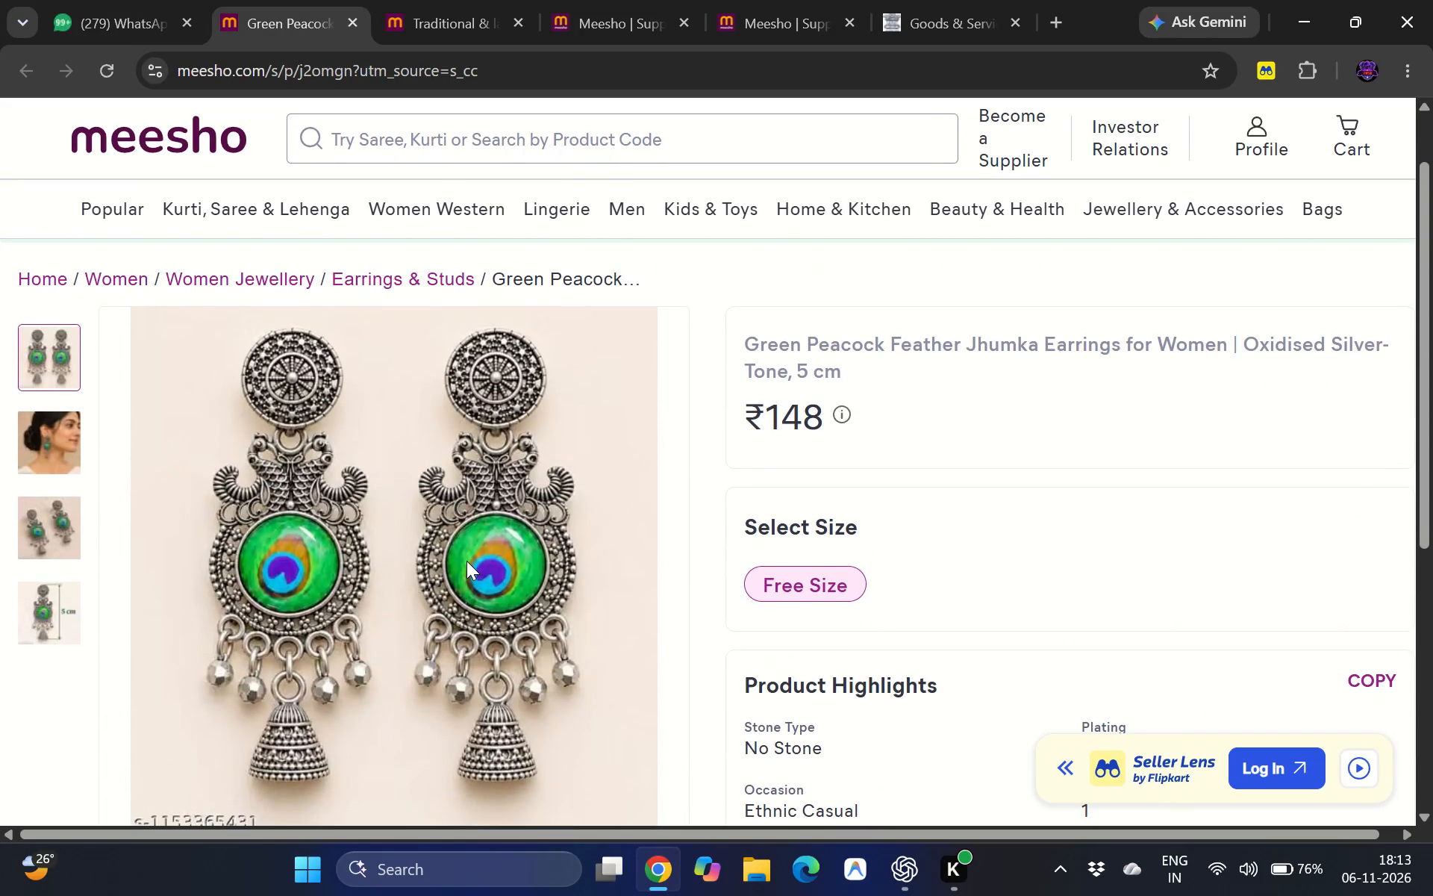
Look through the product images of the live green peacock feather jhumka earrings listing, including the one with the size marking.
click(419, 458)
click(325, 524)
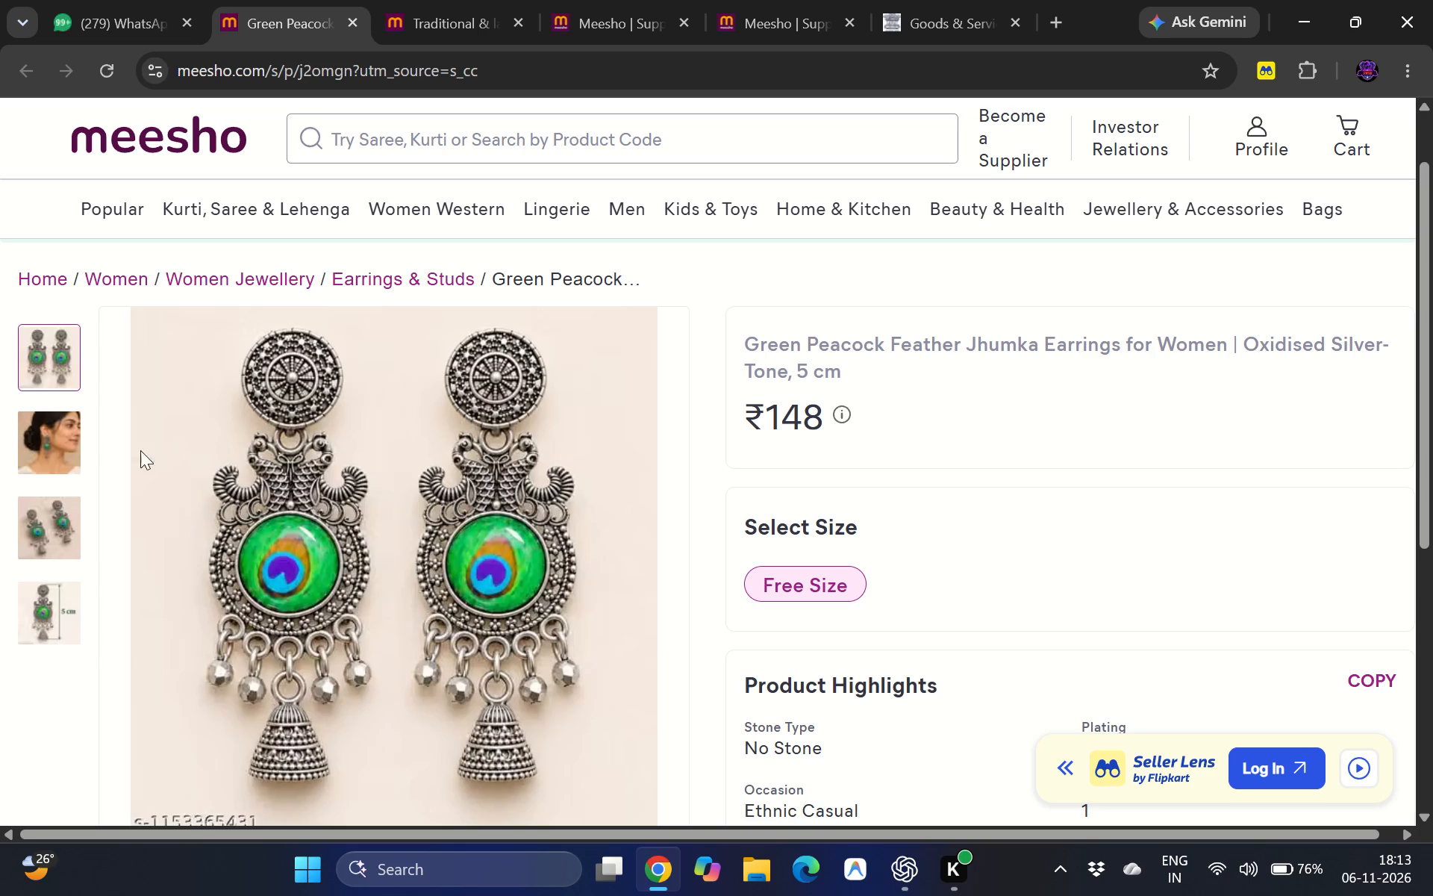
click(47, 429)
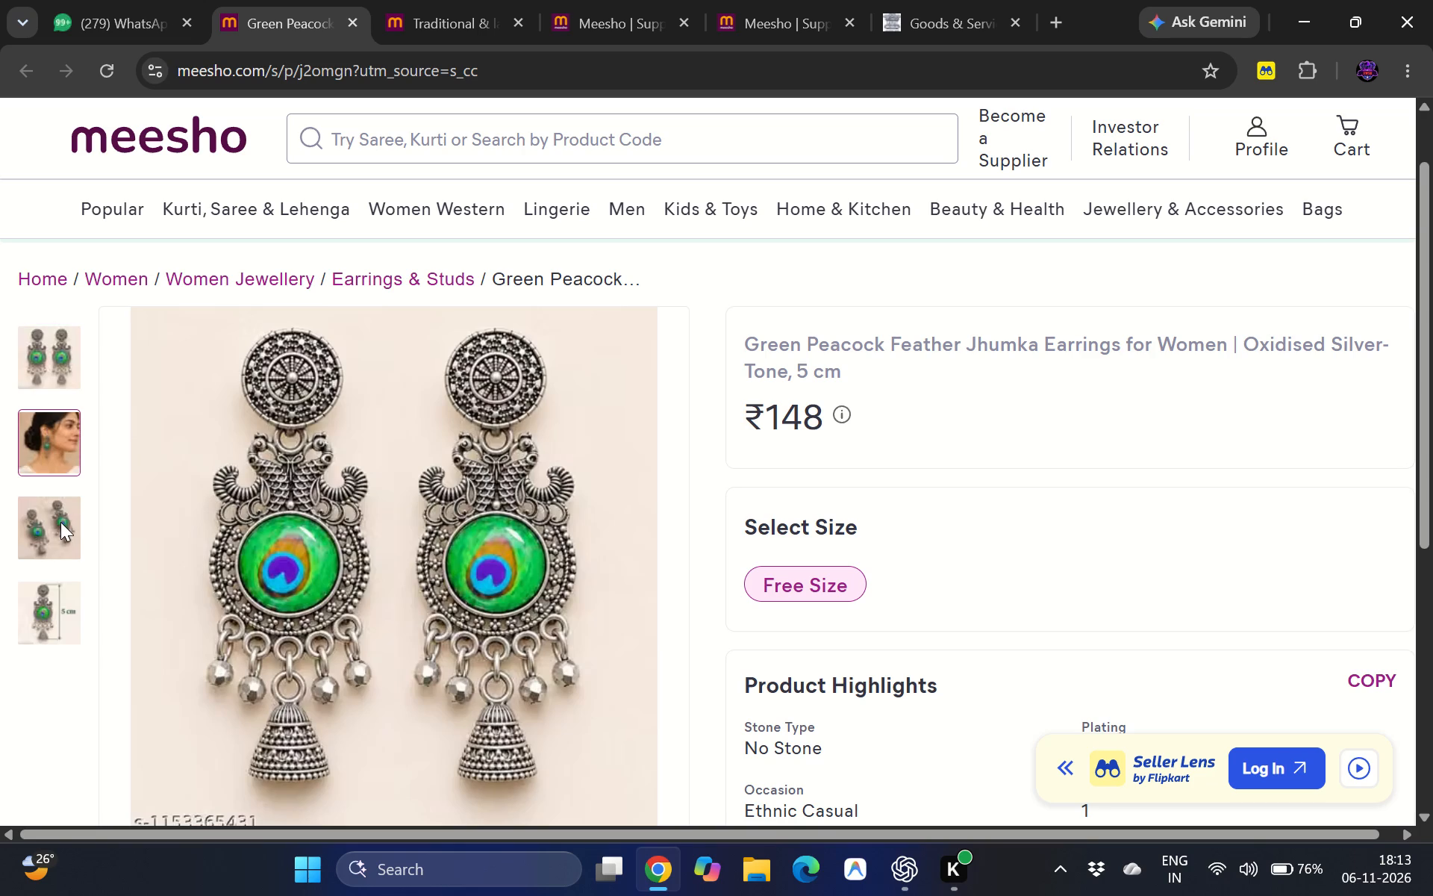
click(60, 522)
click(56, 597)
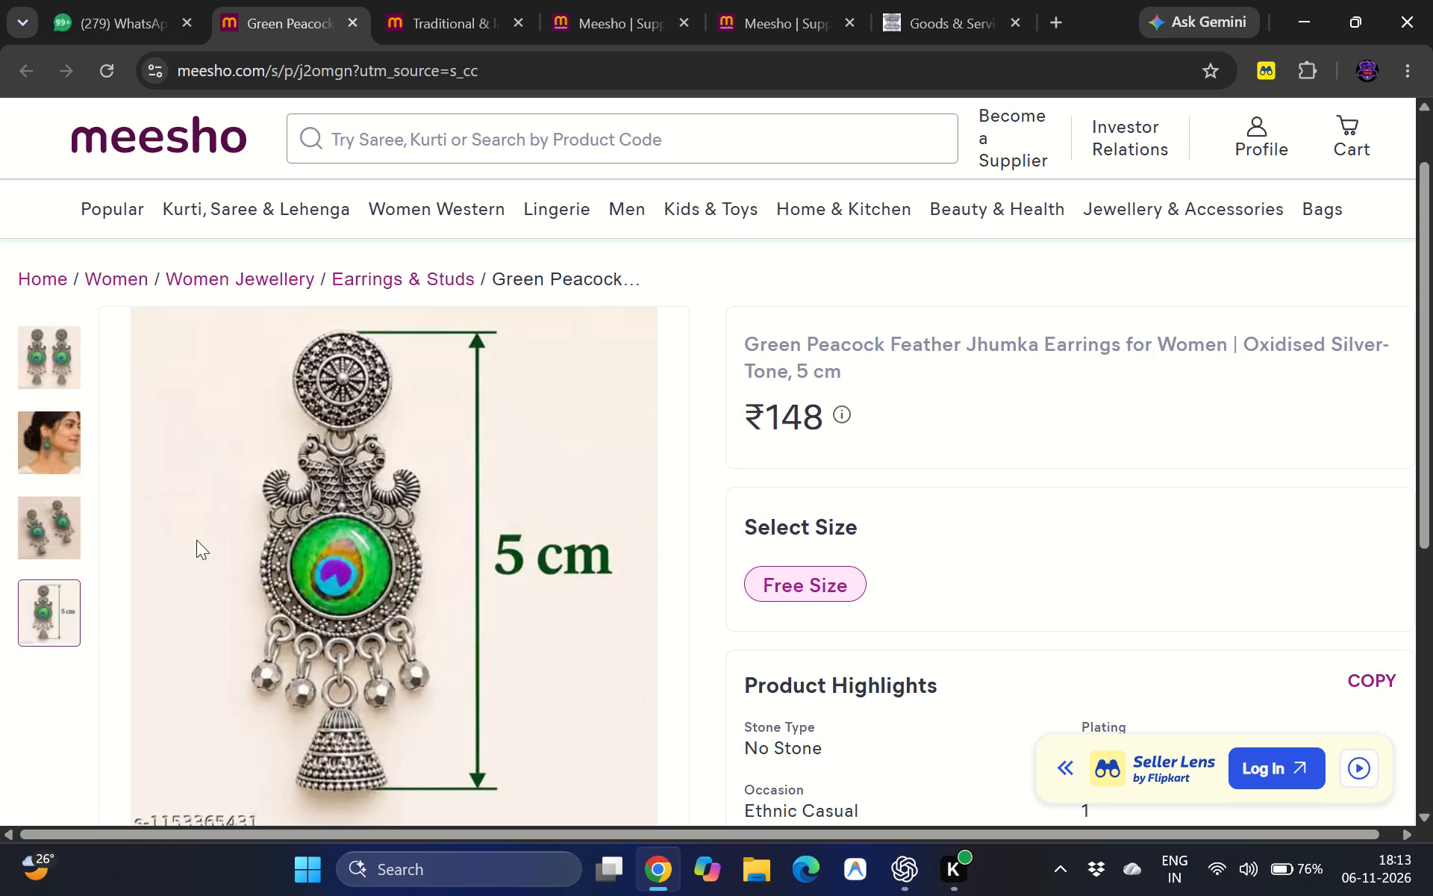
scroll(495, 507, right, 1)
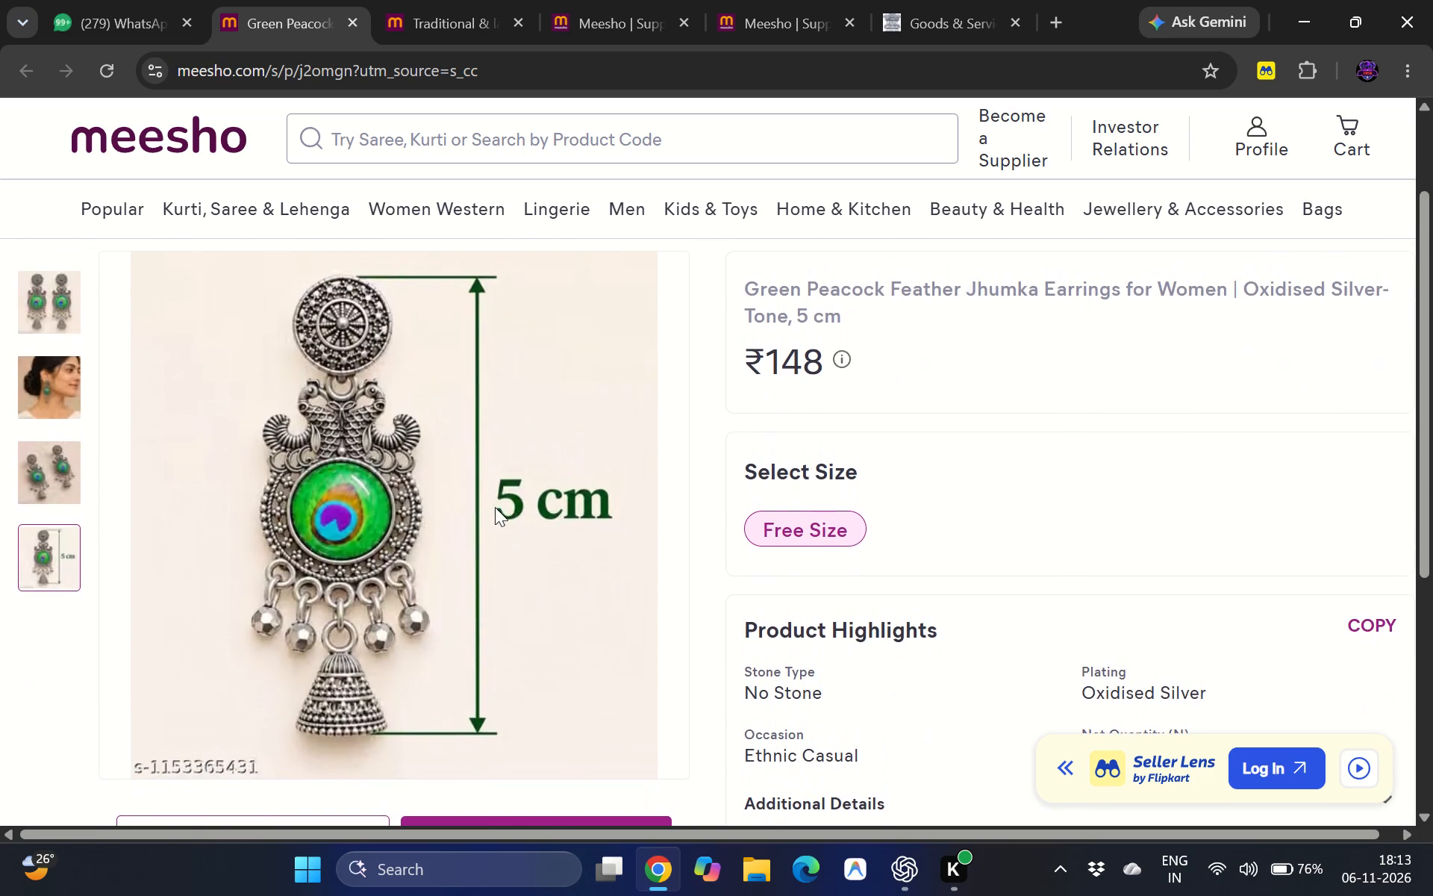
scroll(495, 507, right, 2)
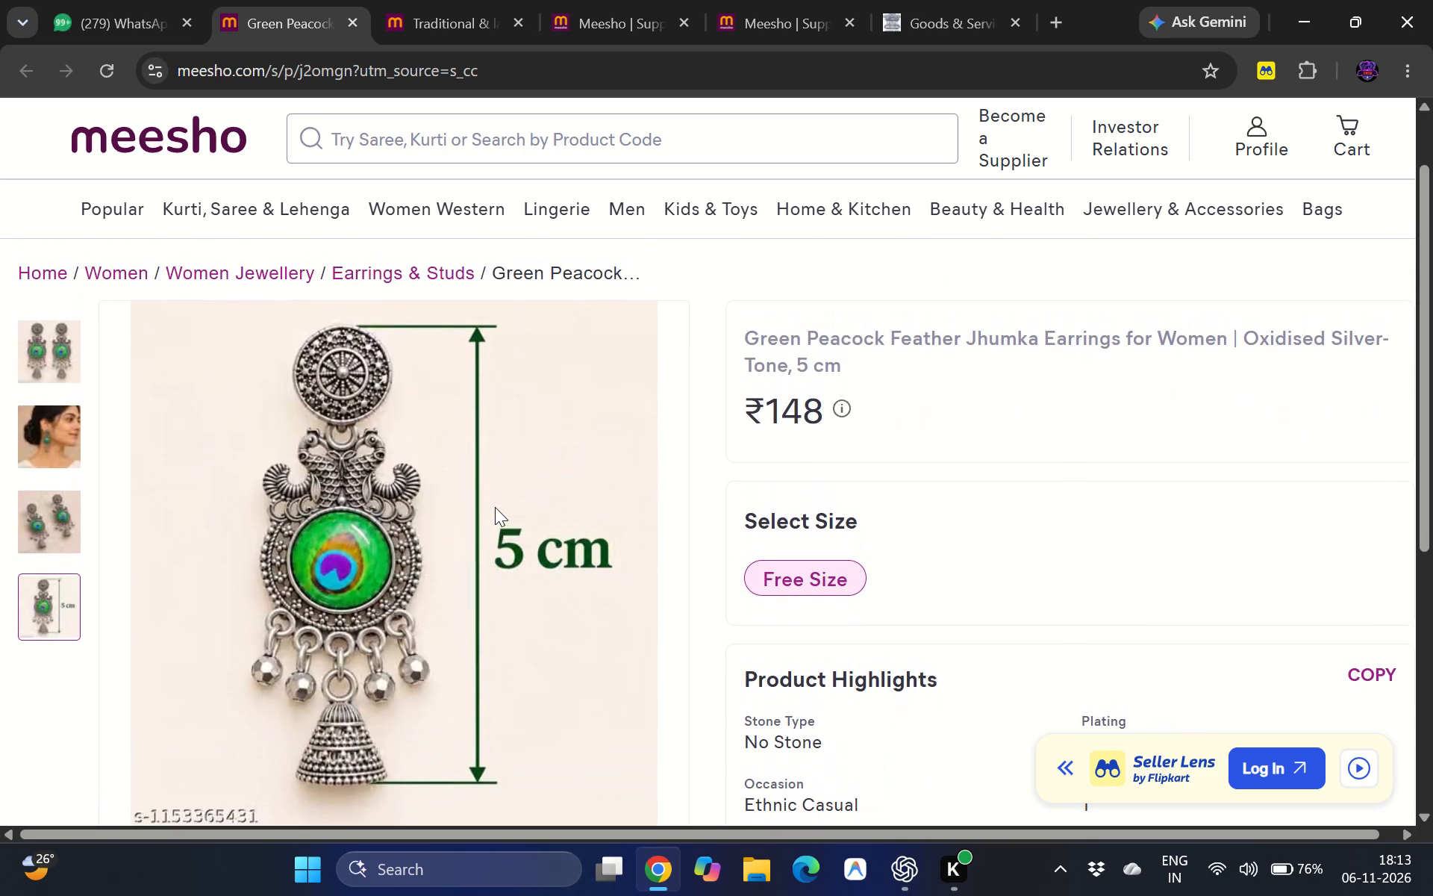
scroll(495, 507, right, 2)
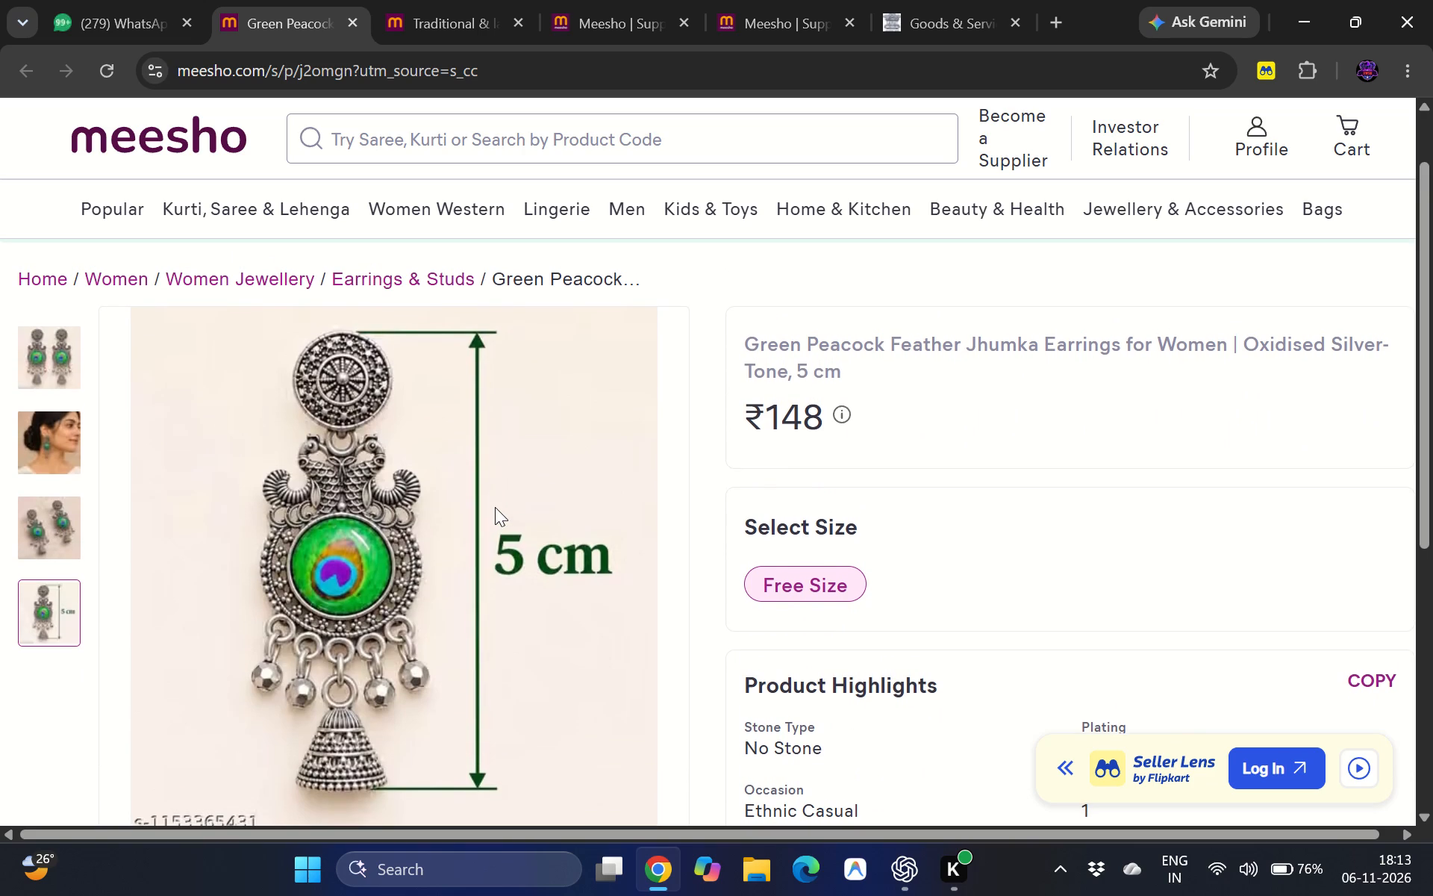
scroll(495, 507, right, 3)
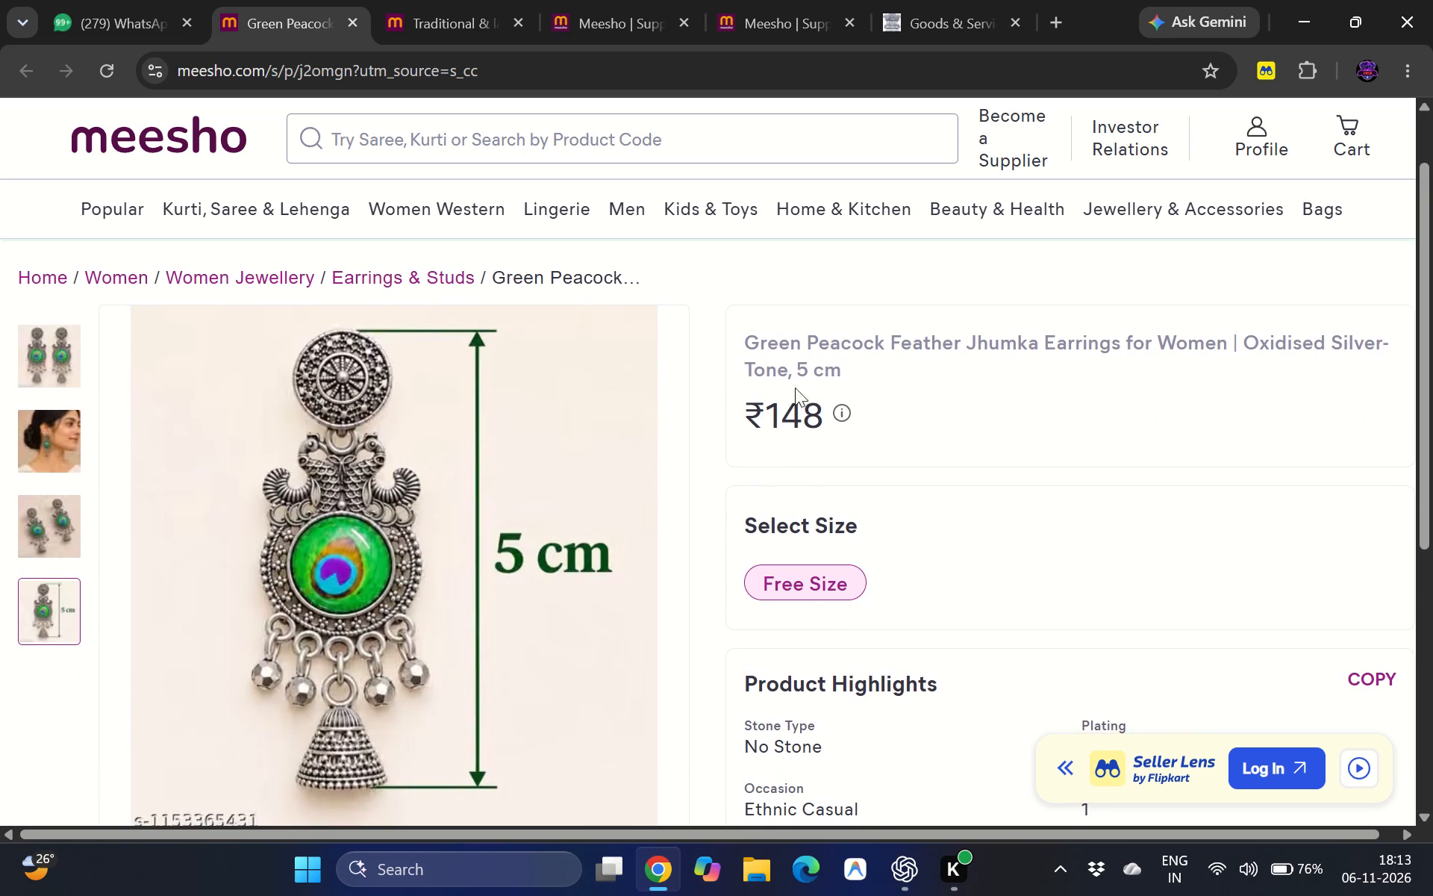
Expand the listing's Additional Details and review the product specifications and the Sold By section.
scroll(790, 449, down, 2)
scroll(794, 407, up, 1)
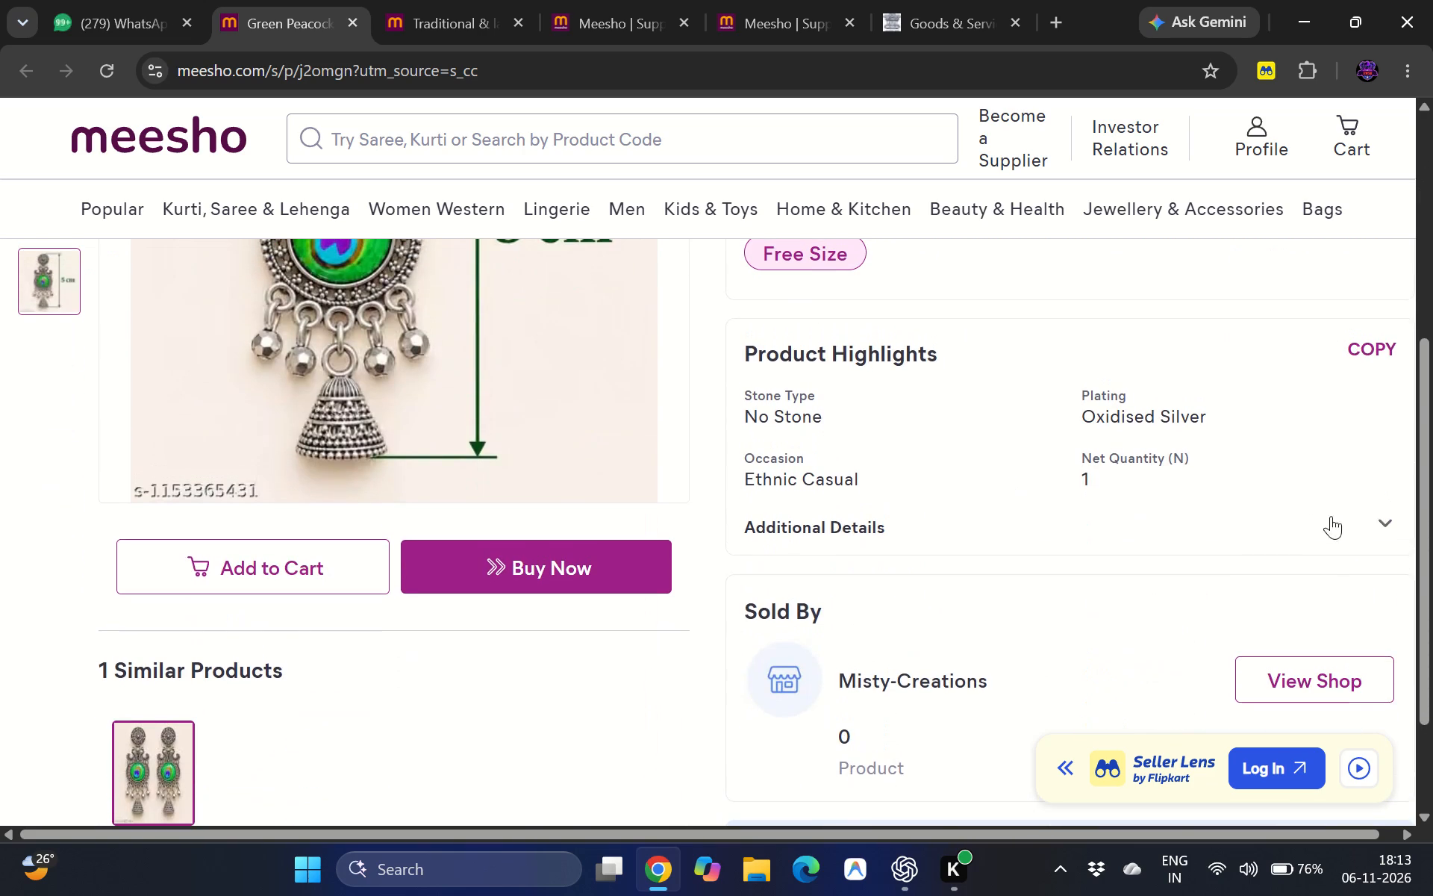
click(1369, 532)
scroll(1195, 541, down, 2)
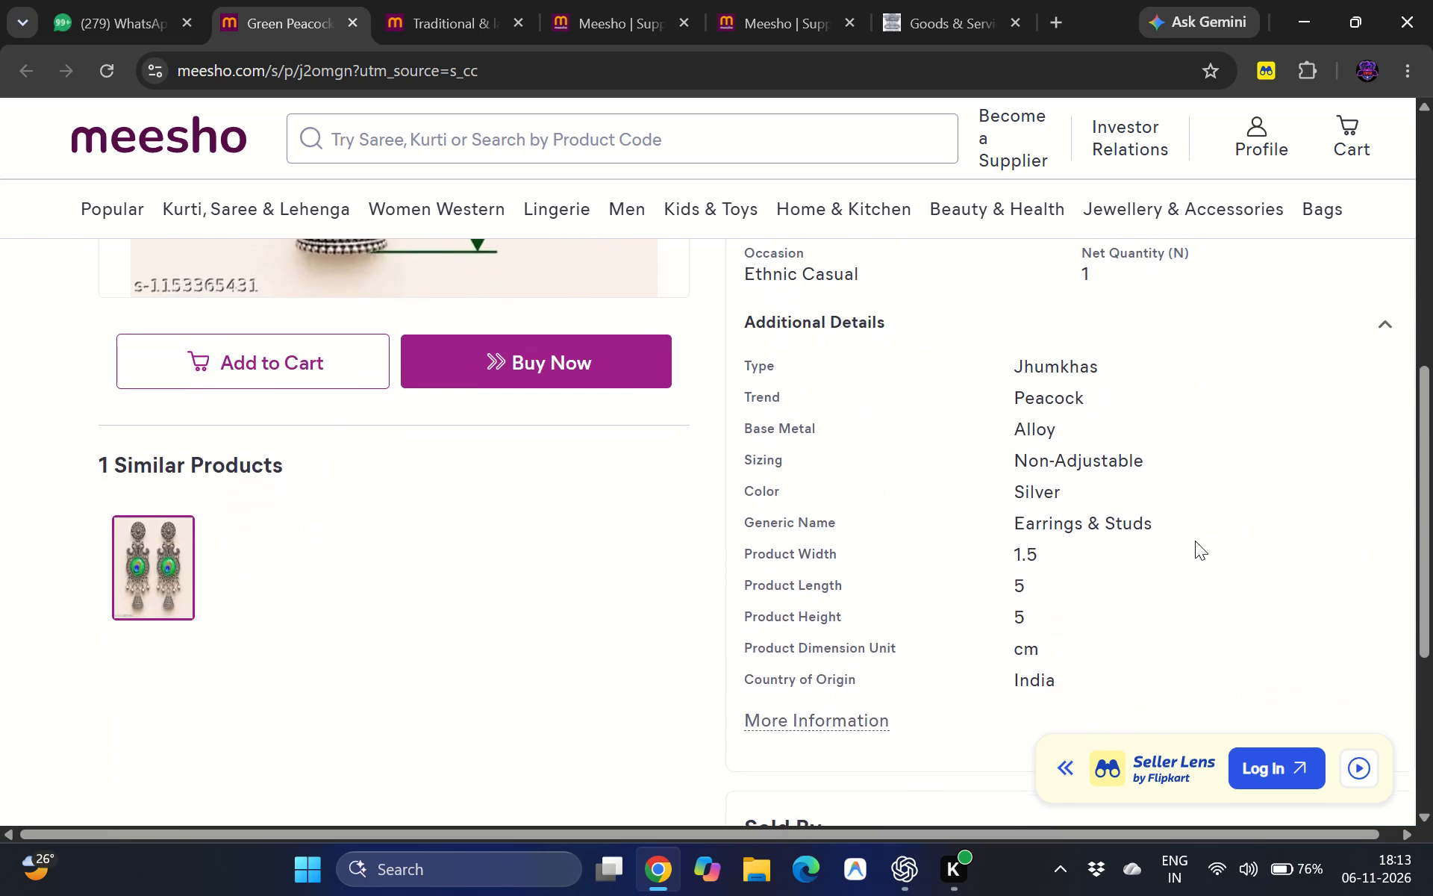
scroll(1195, 541, down, 4)
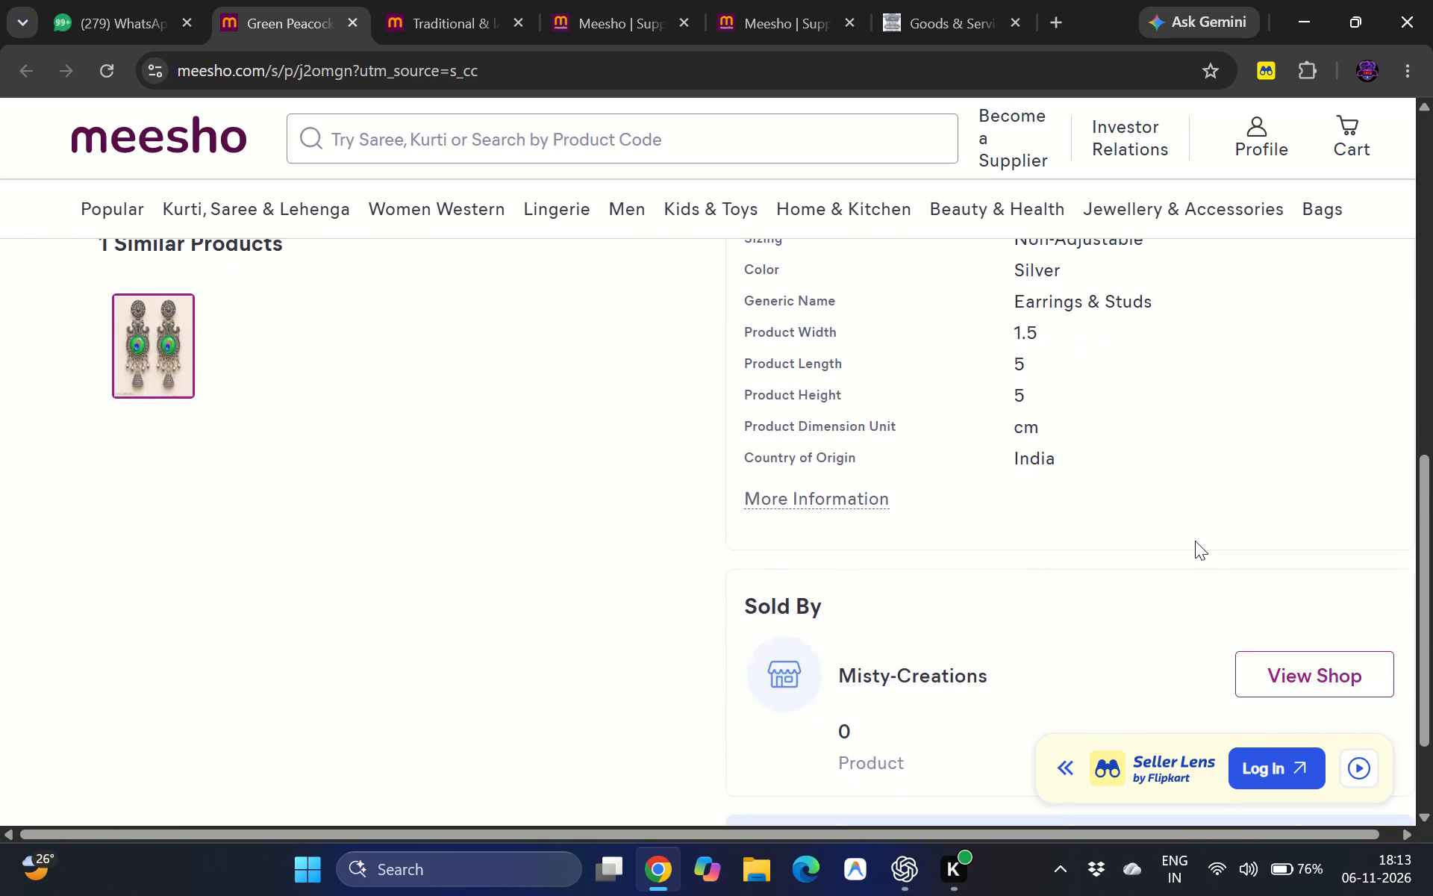
scroll(1195, 541, down, 3)
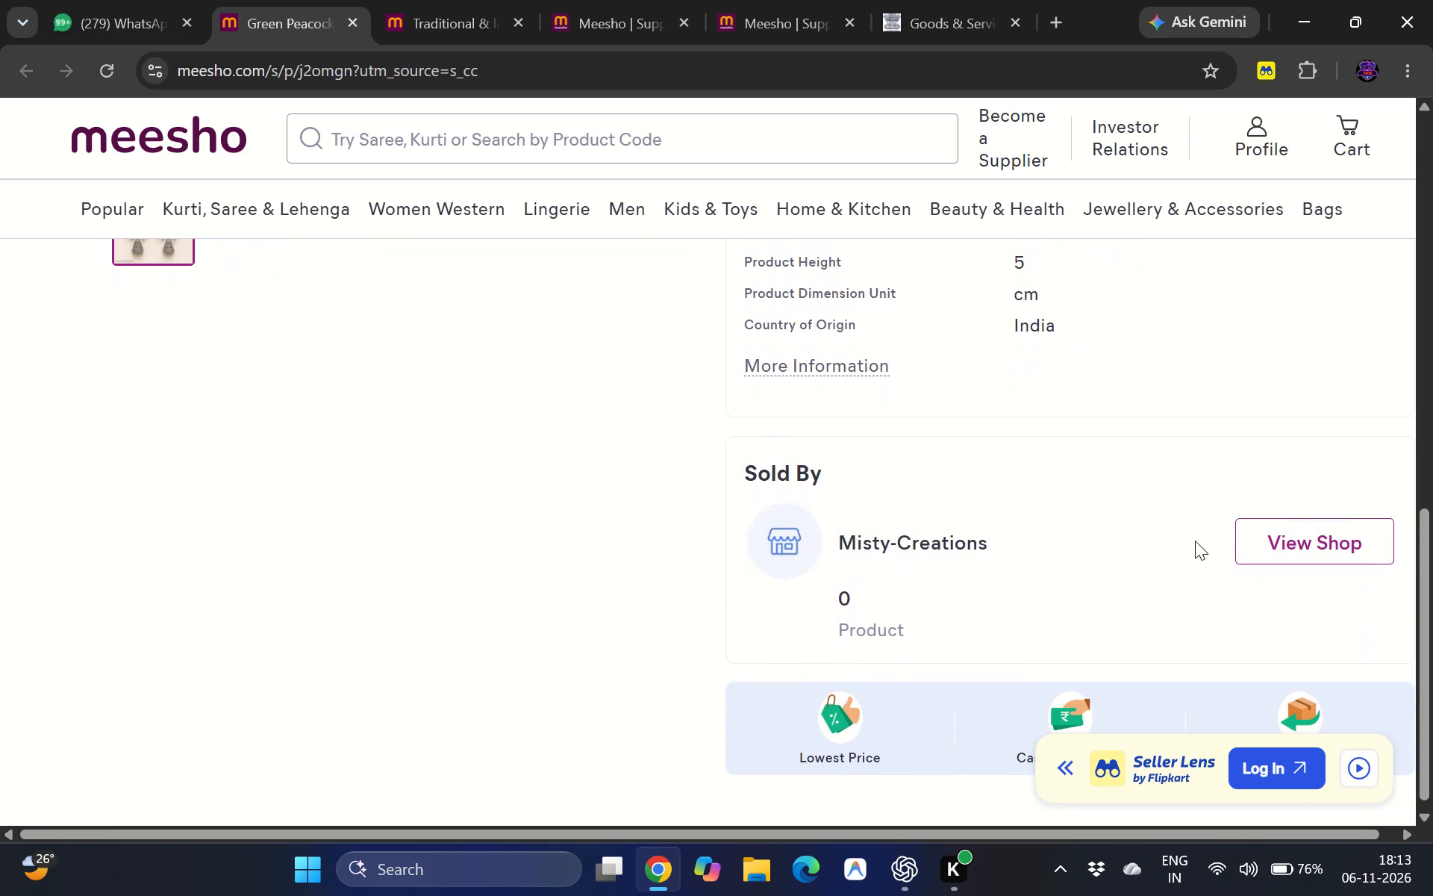
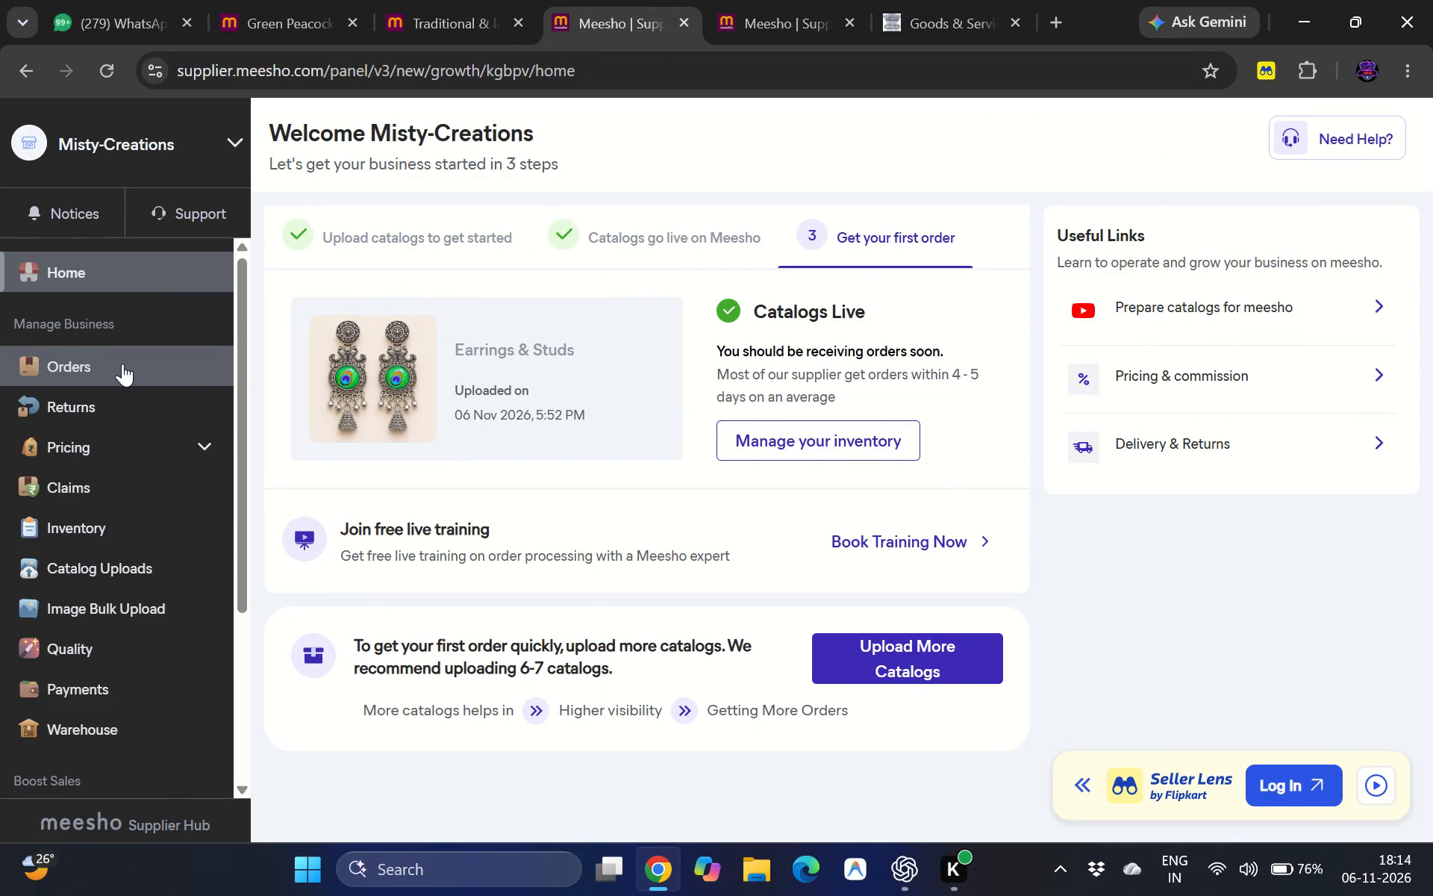
Open the Inventory list and view the stock entry for the green peacock feather jhumka earrings.
click(107, 523)
scroll(714, 559, down, 2)
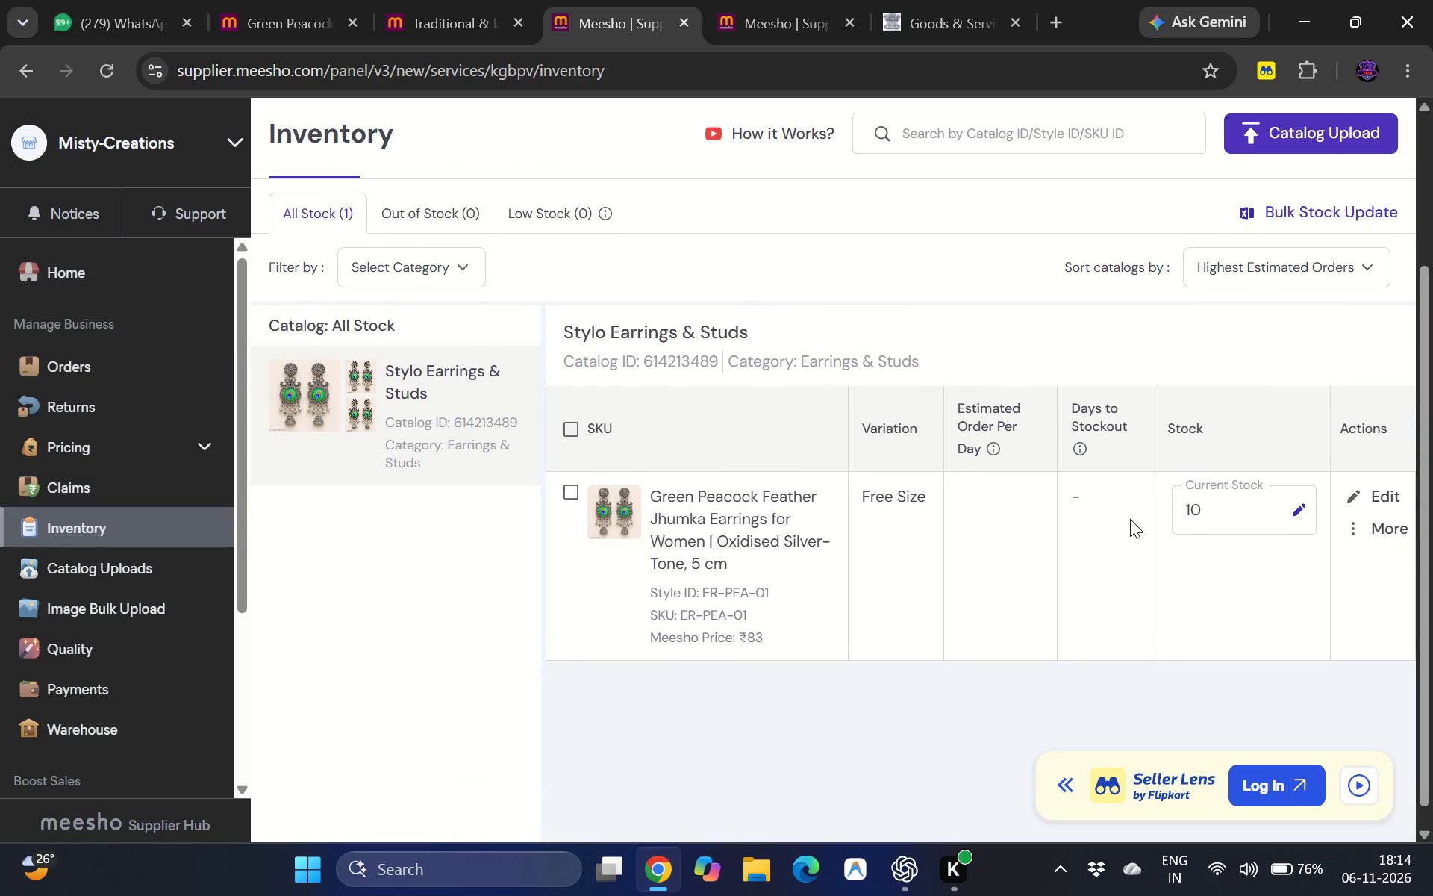
Open the peacock jhumka earrings in Edit Product, return without changes, and look over their Inventory entry.
click(1365, 492)
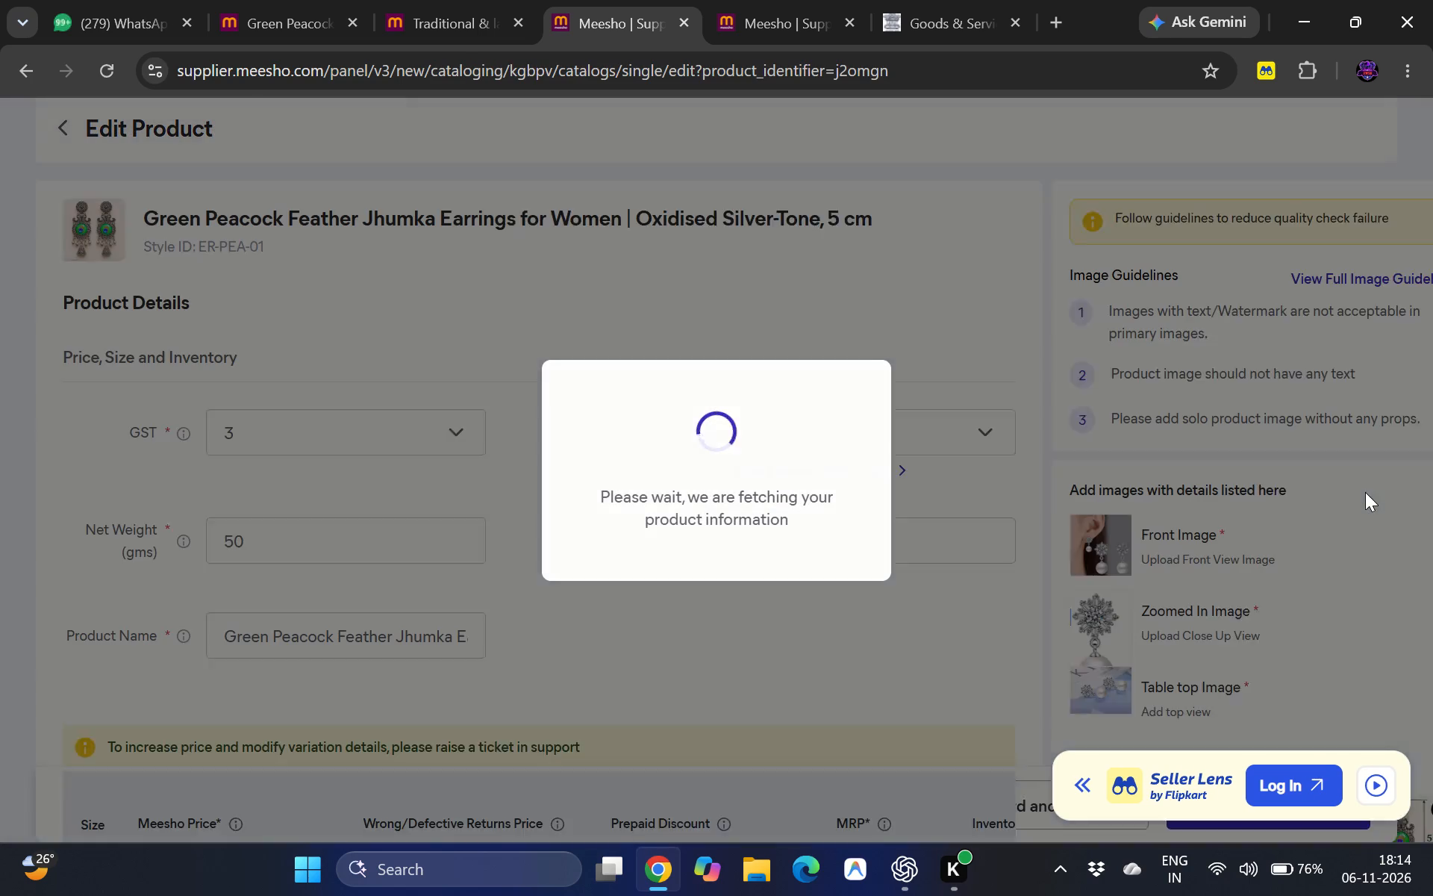
click(353, 538)
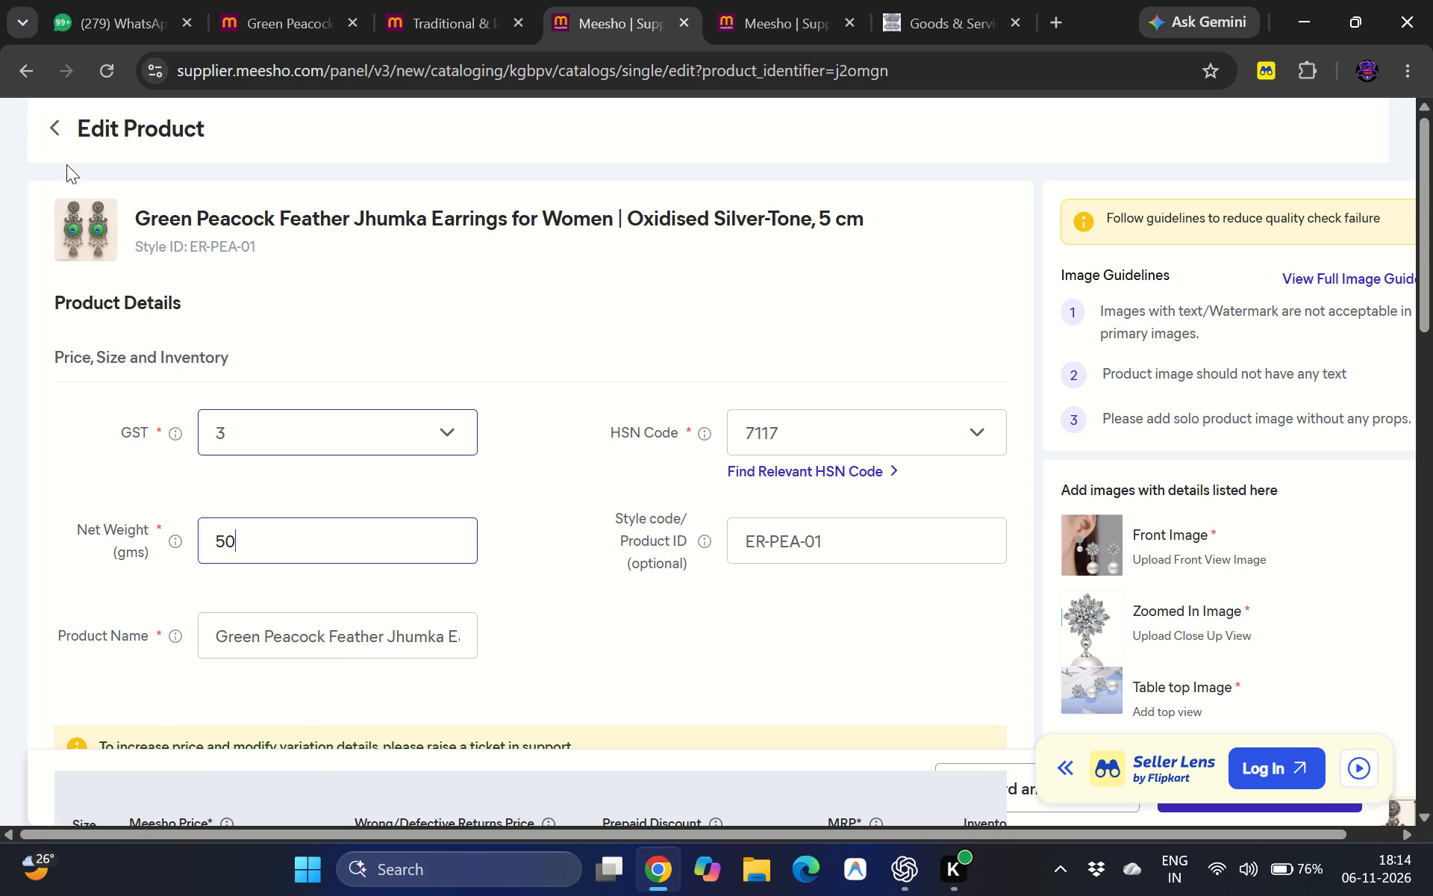
click(52, 128)
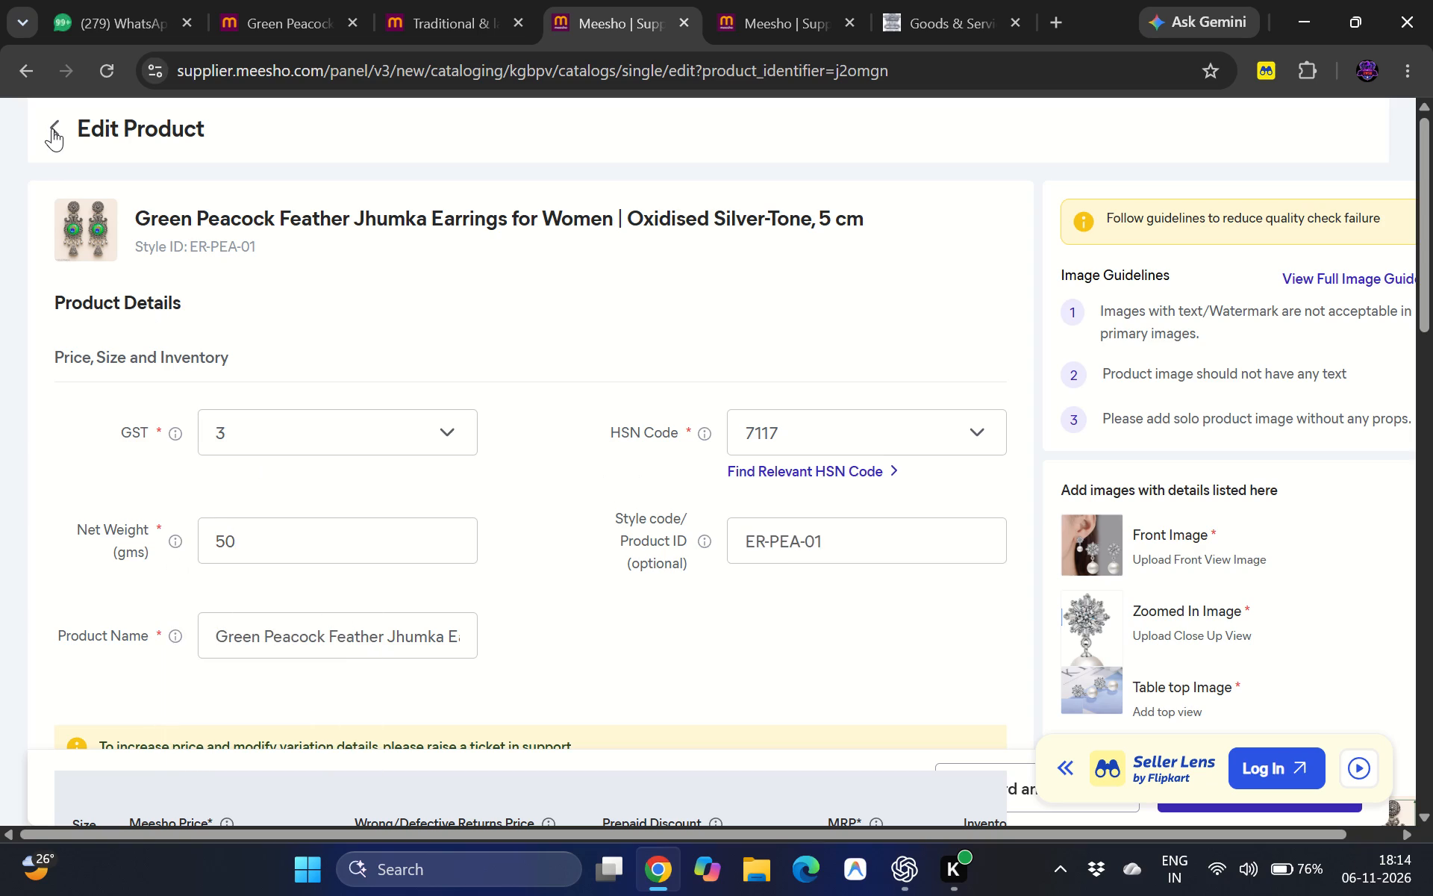
click(52, 128)
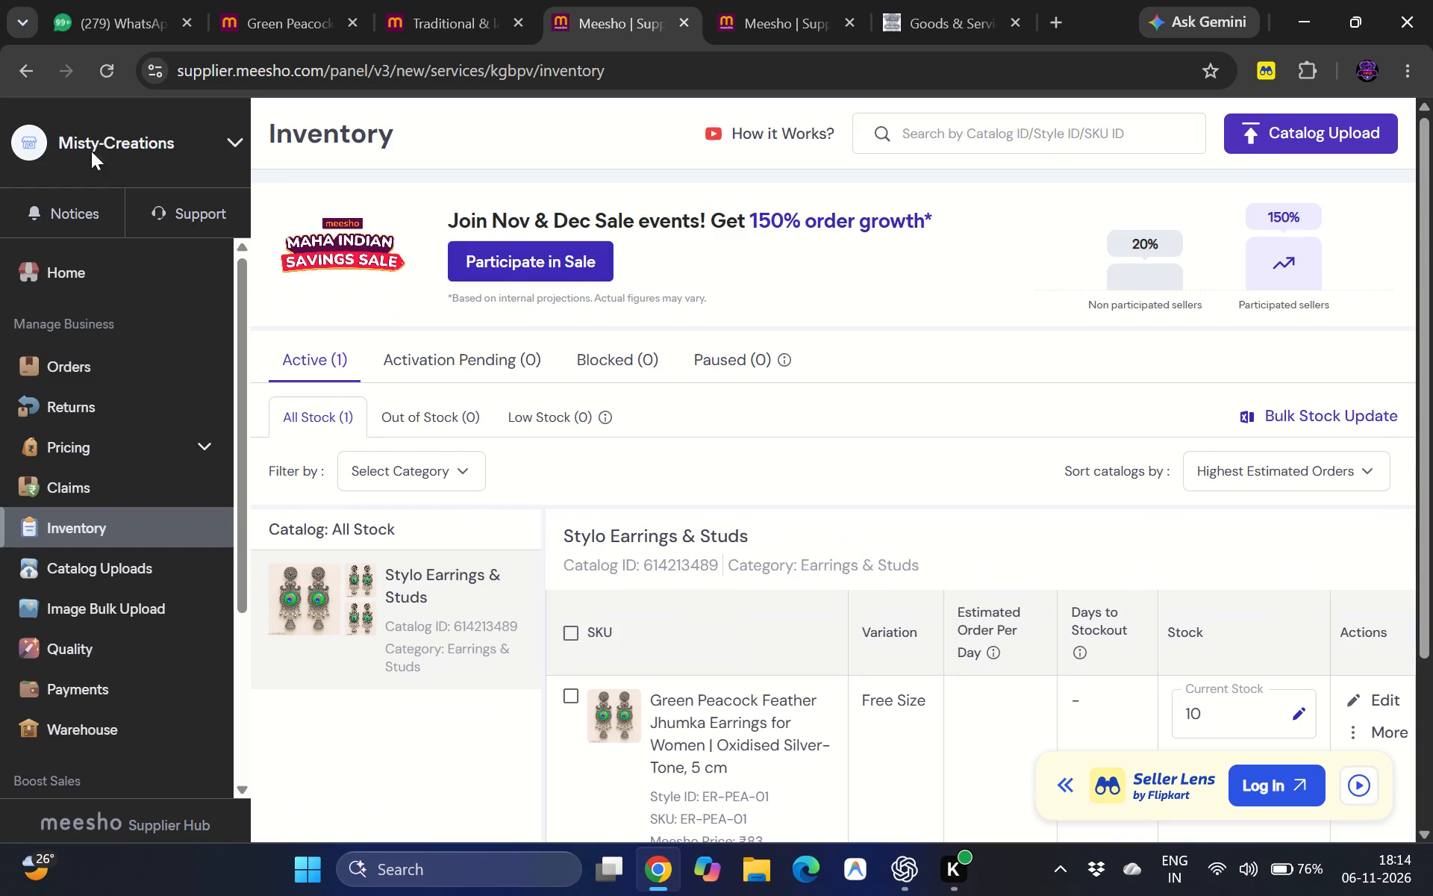
scroll(634, 479, down, 1)
scroll(634, 479, up, 4)
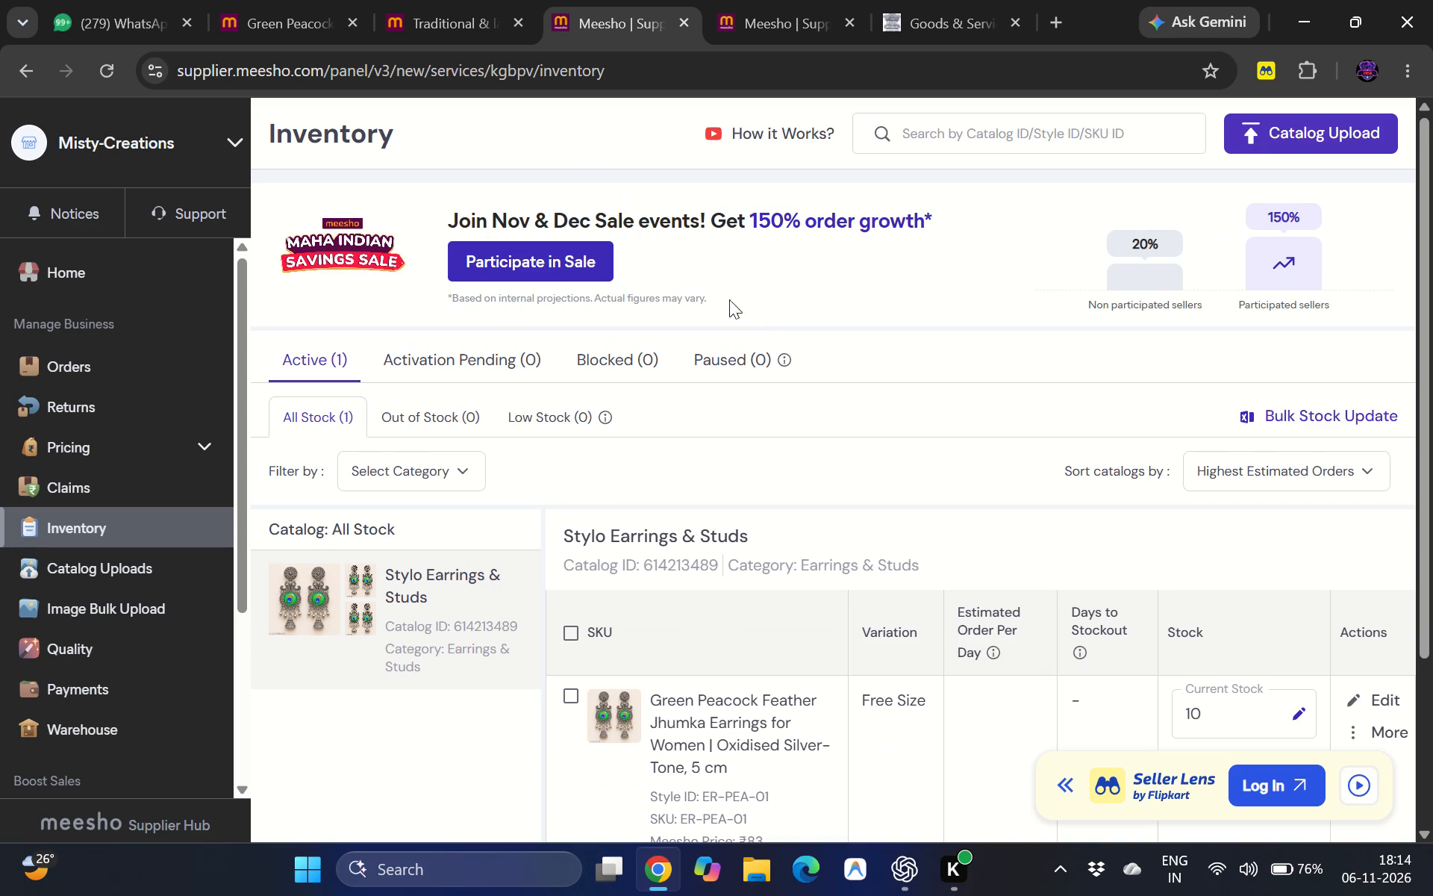
scroll(843, 266, down, 1)
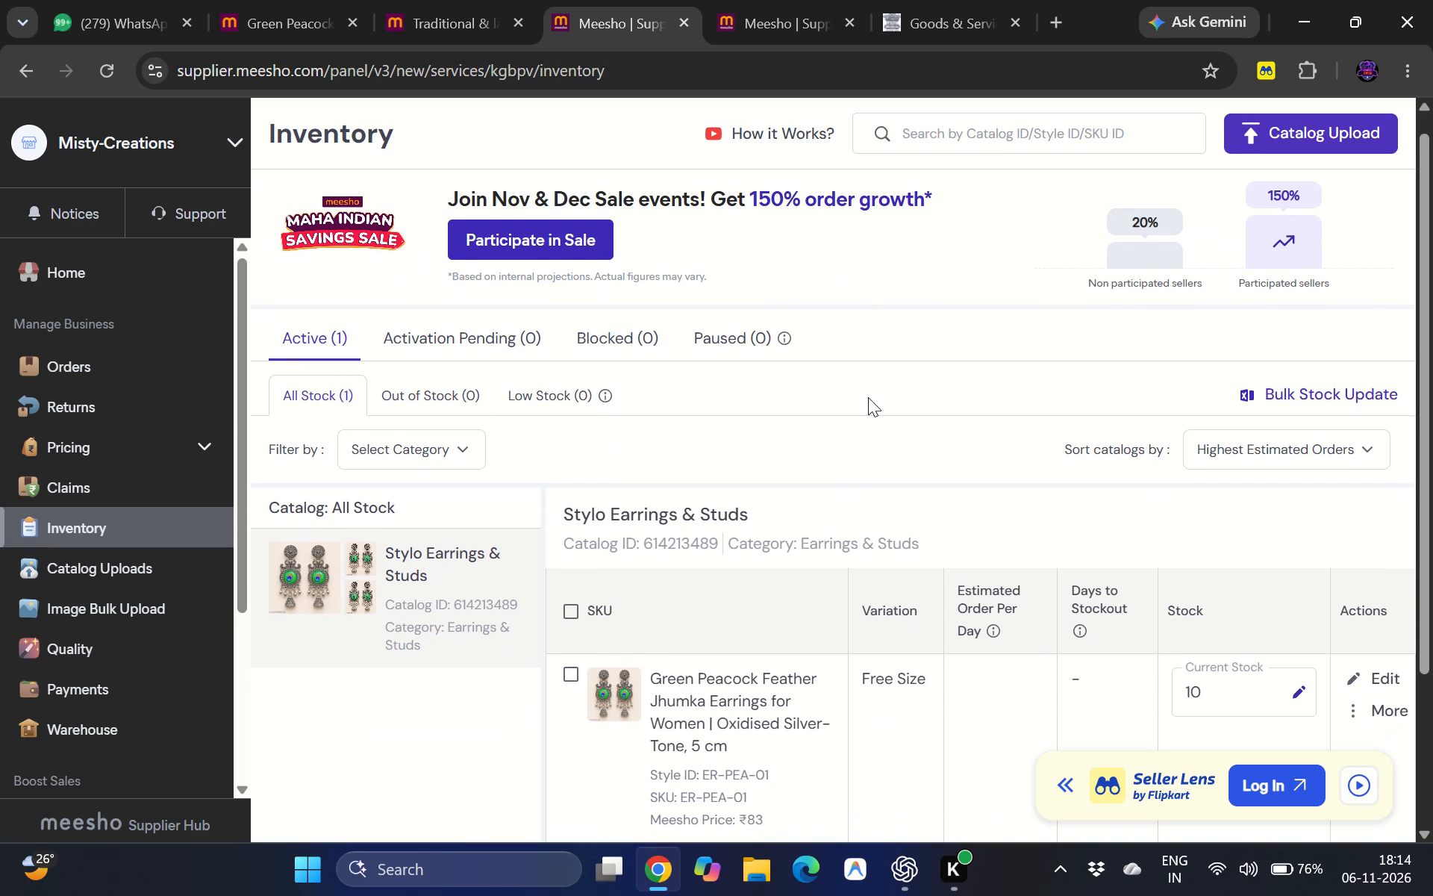
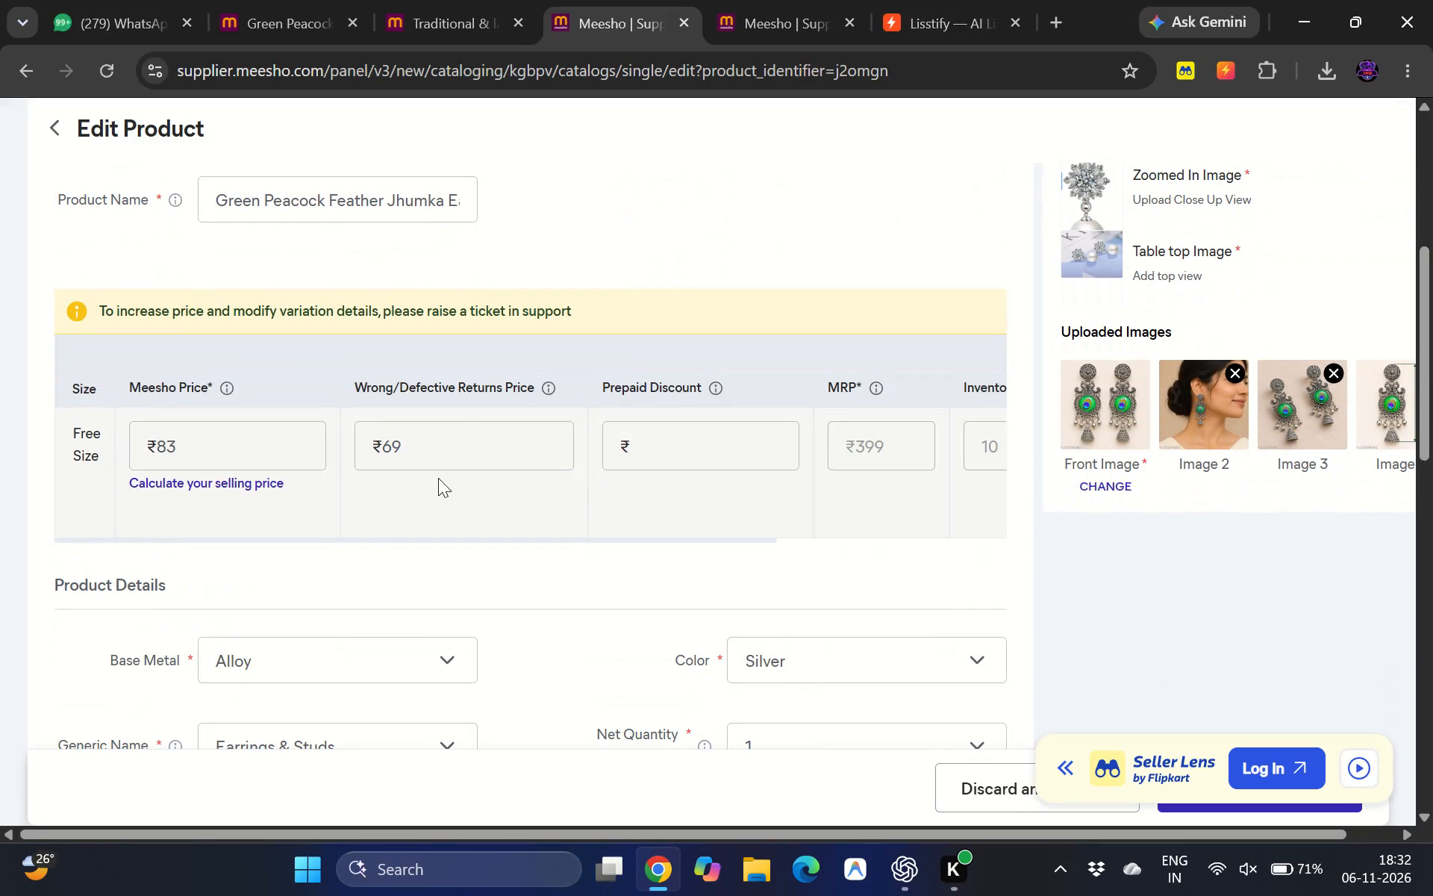
Set the wrong/defective returns price to 85 in the new single catalog, after checking the existing green peacock listing's pricing.
click(411, 455)
click(815, 0)
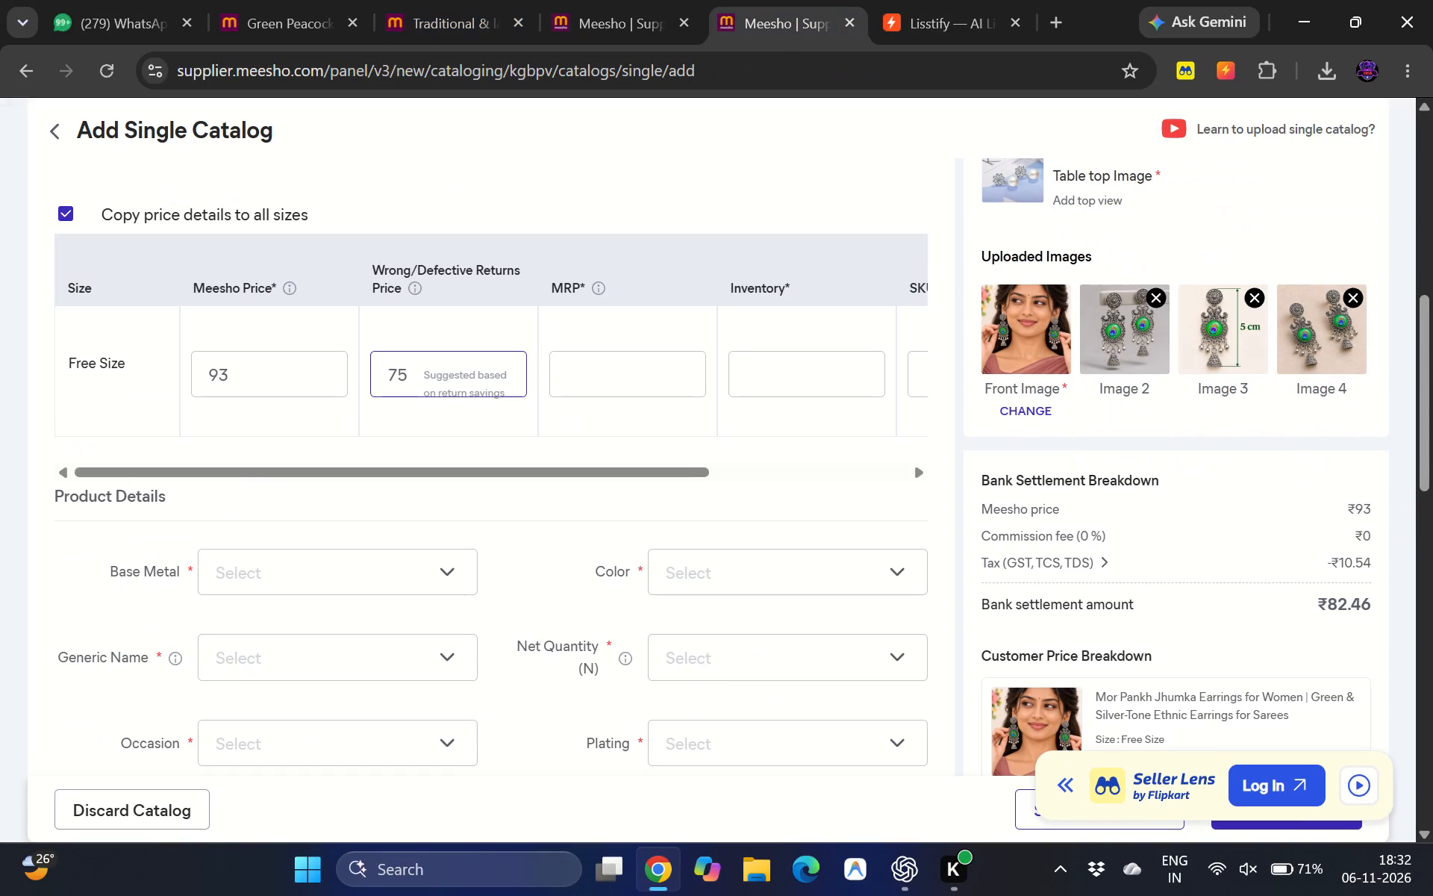
click(409, 378)
key(BackSpace)
key(BackSpace)
key(BackSpace)
key(BackSpace)
key(8)
key(5)
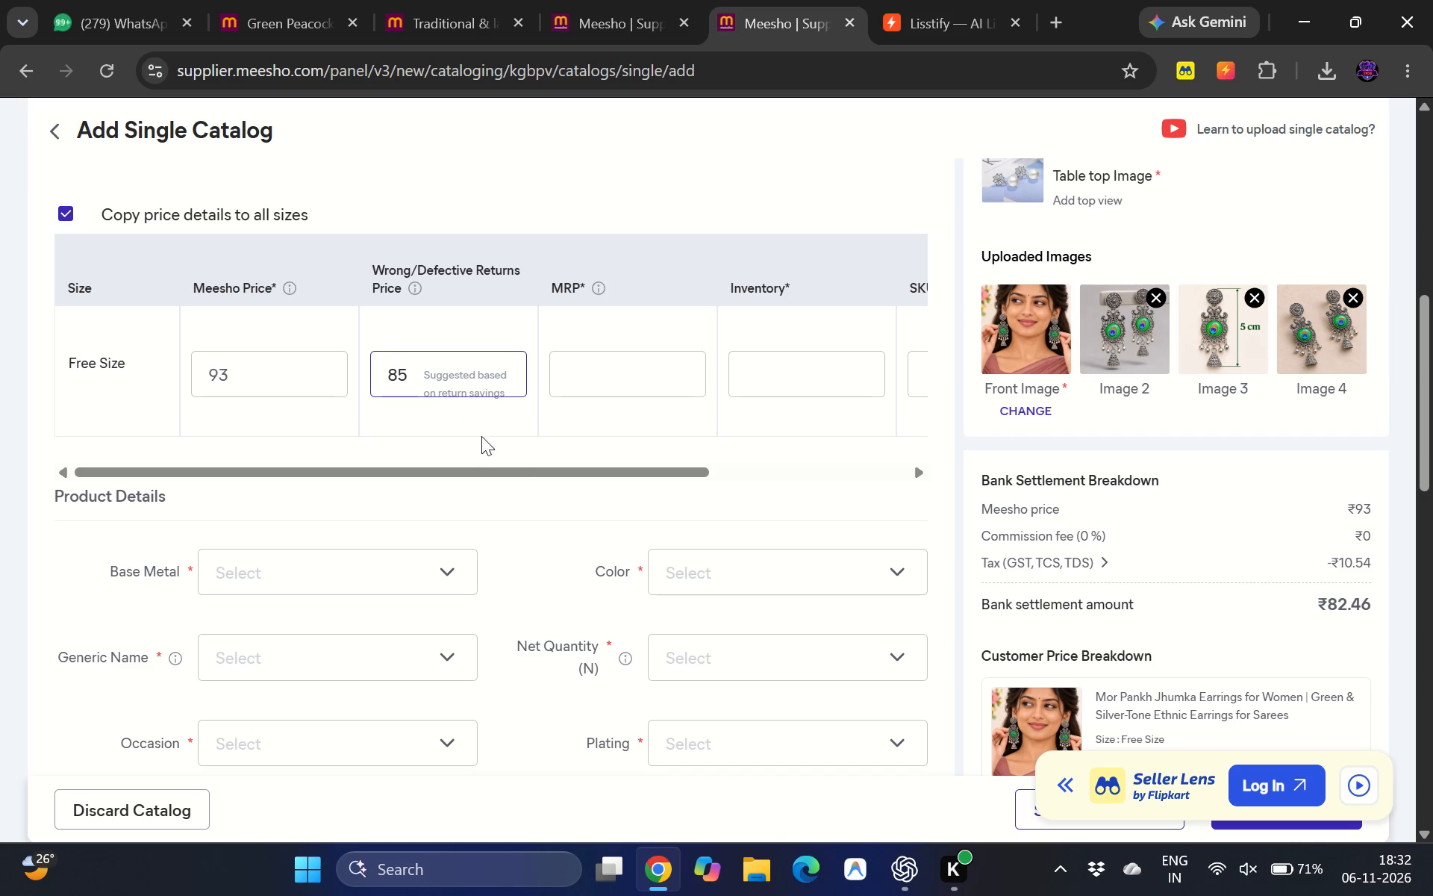
click(516, 463)
Enter an MRP of 499 and an inventory of 5 for the Free Size row.
click(609, 386)
text(499)
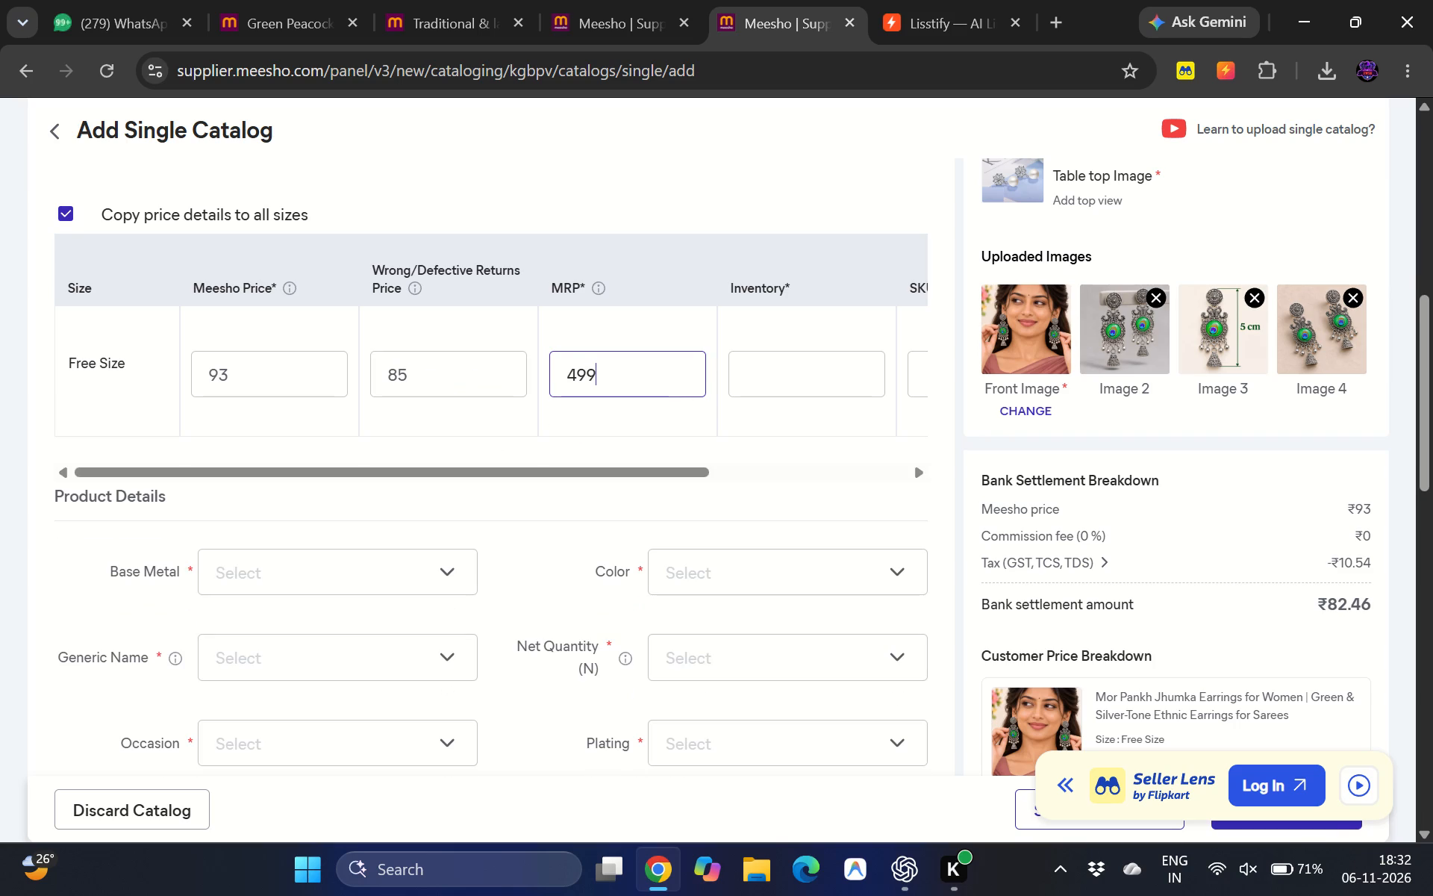
click(790, 367)
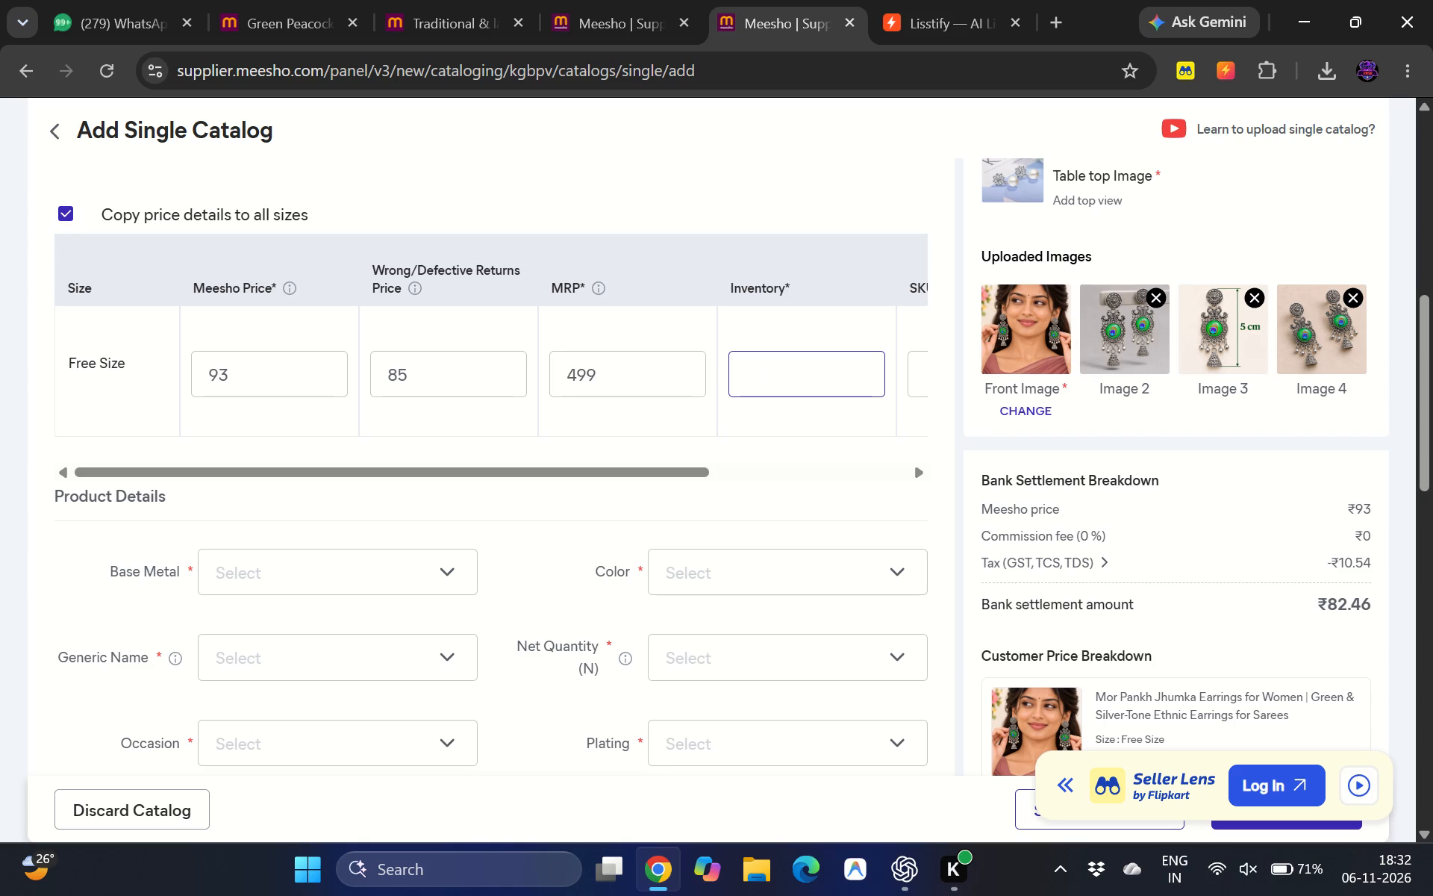
key(5)
Copy the style code ER-PEA-01-01 into the SKU ID of the Free Size row.
scroll(765, 285, left, 3)
click(708, 387)
scroll(708, 387, up, 2)
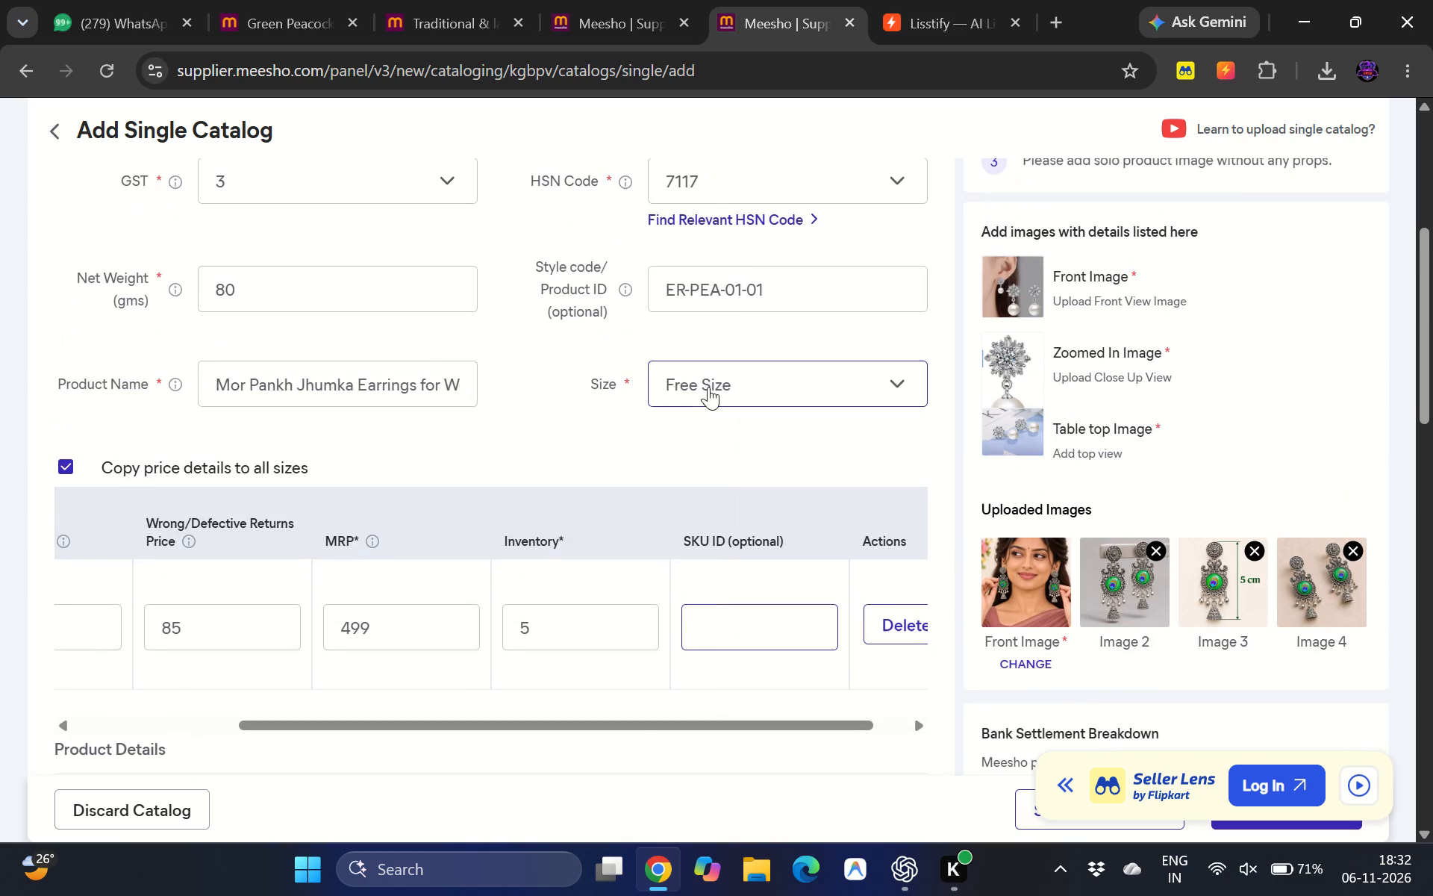
ctrl+click(768, 302)
key(ctrl+a)
key(ctrl+c)
key(ctrl+c)
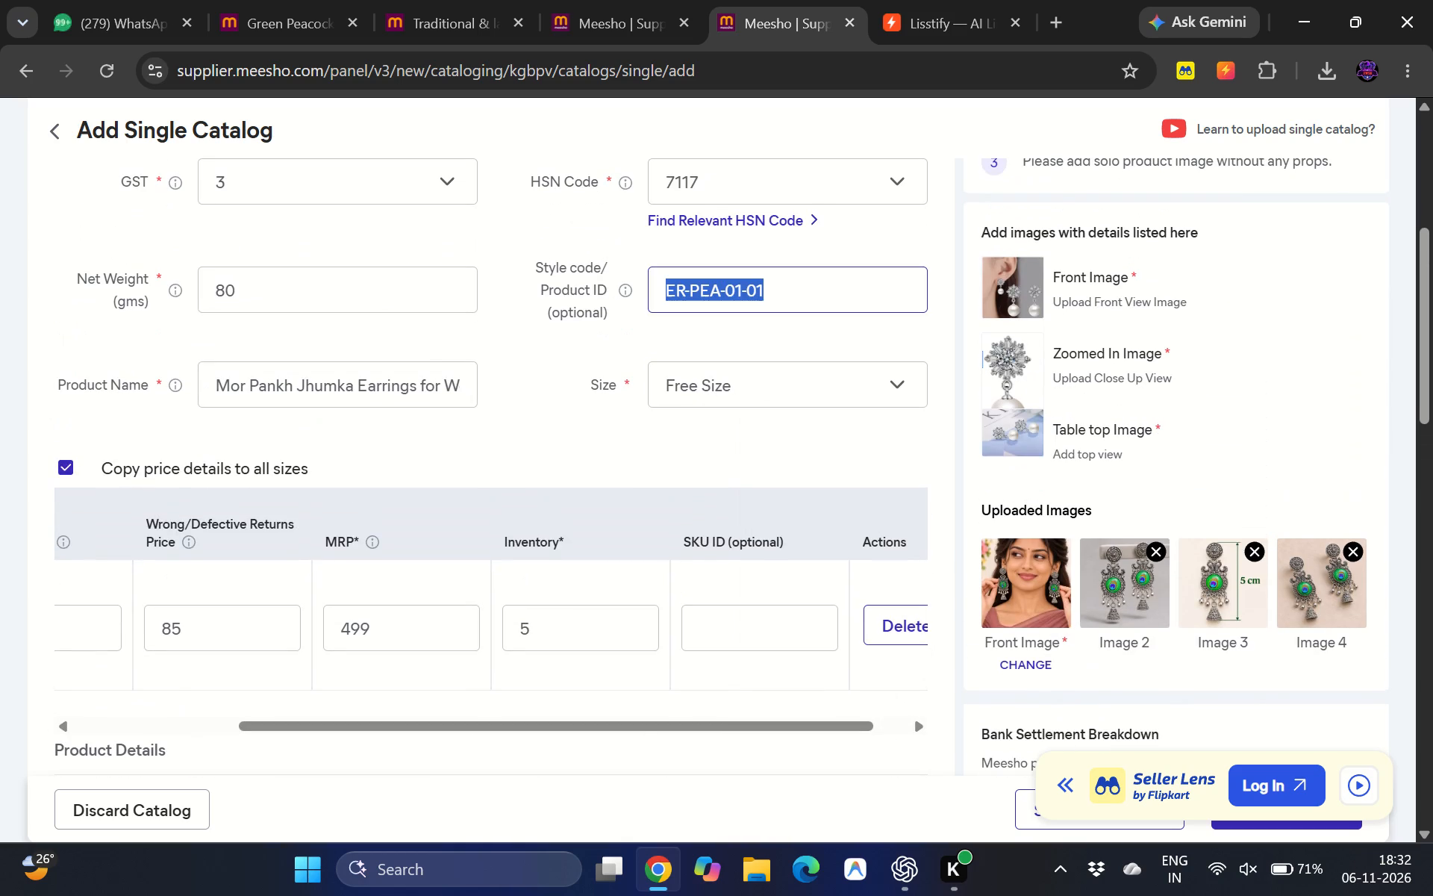
click(725, 641)
key(ctrl+v)
scroll(640, 661, down, 1)
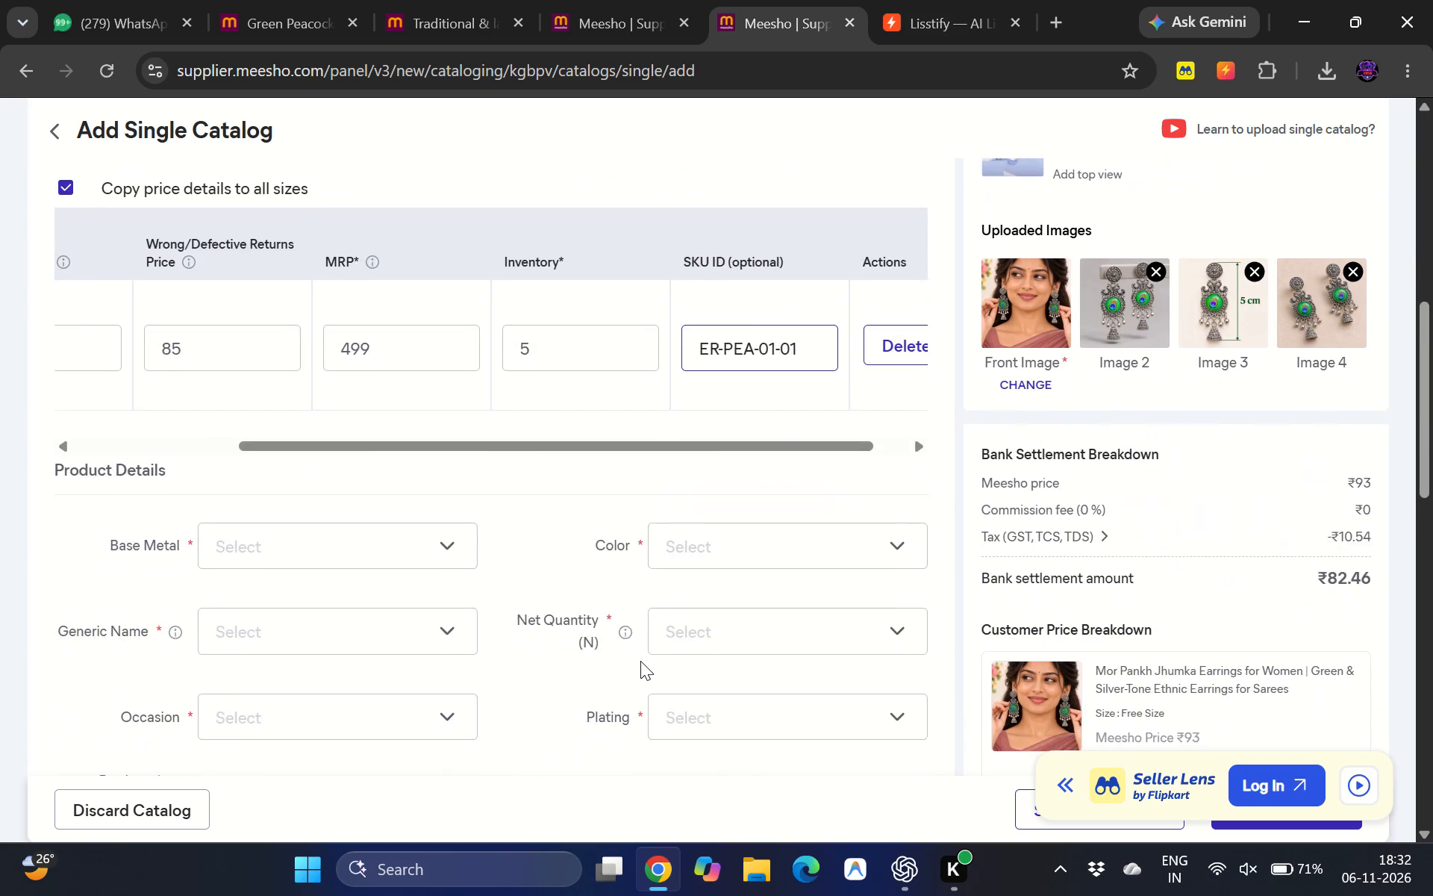
scroll(640, 661, down, 2)
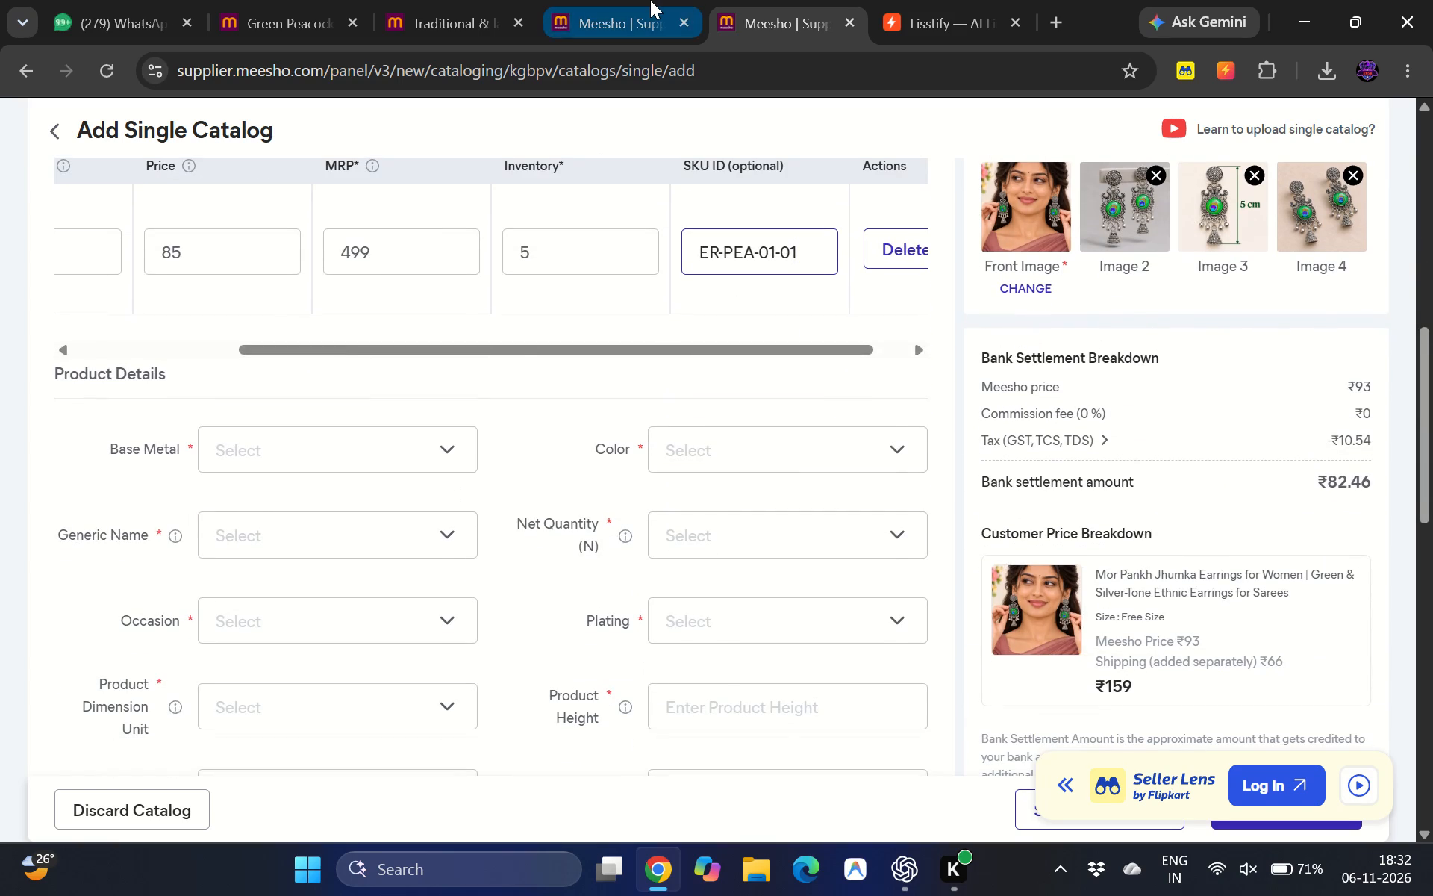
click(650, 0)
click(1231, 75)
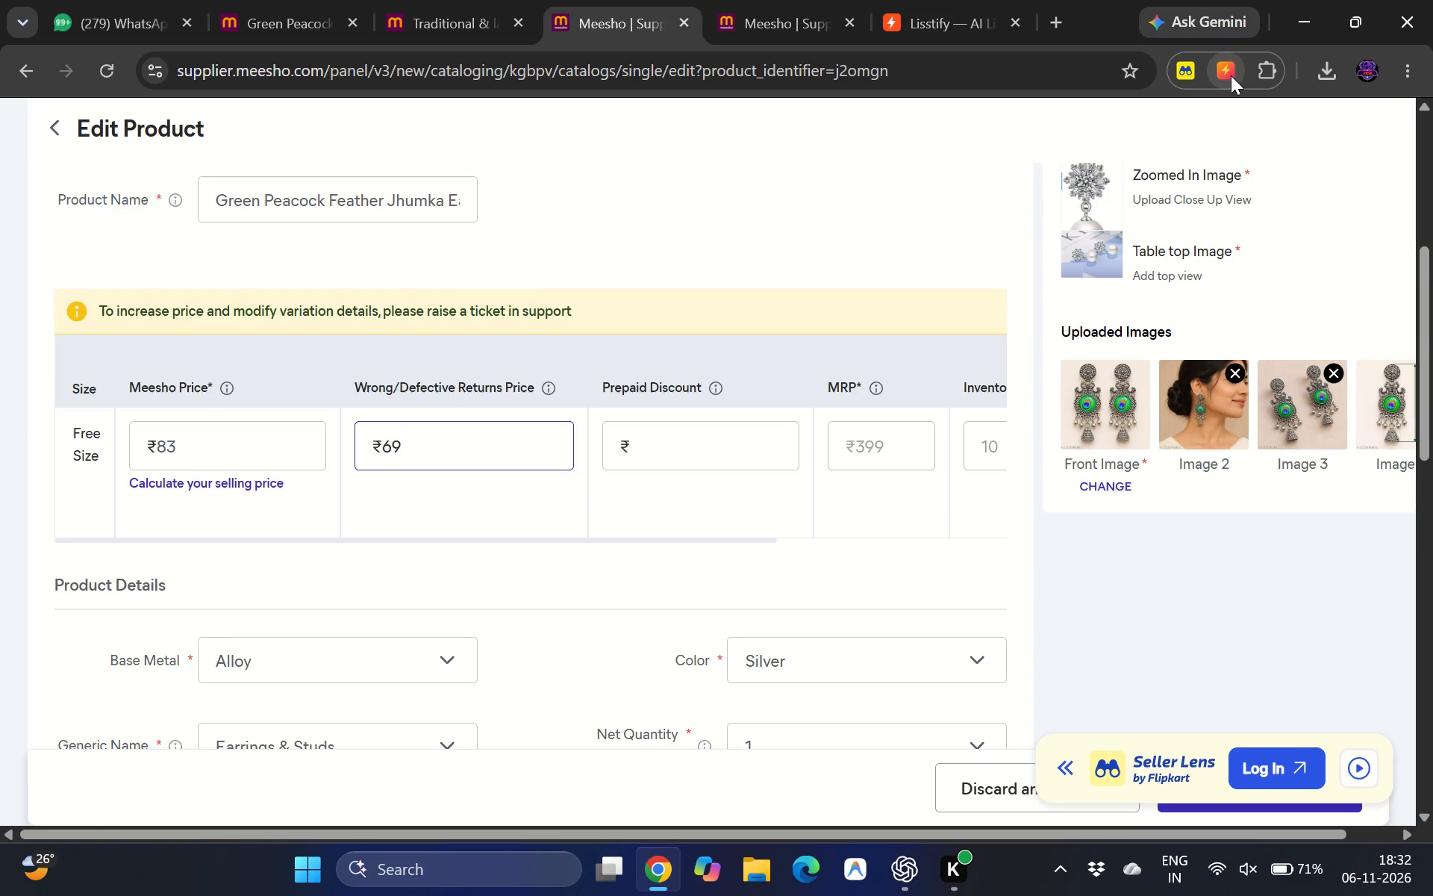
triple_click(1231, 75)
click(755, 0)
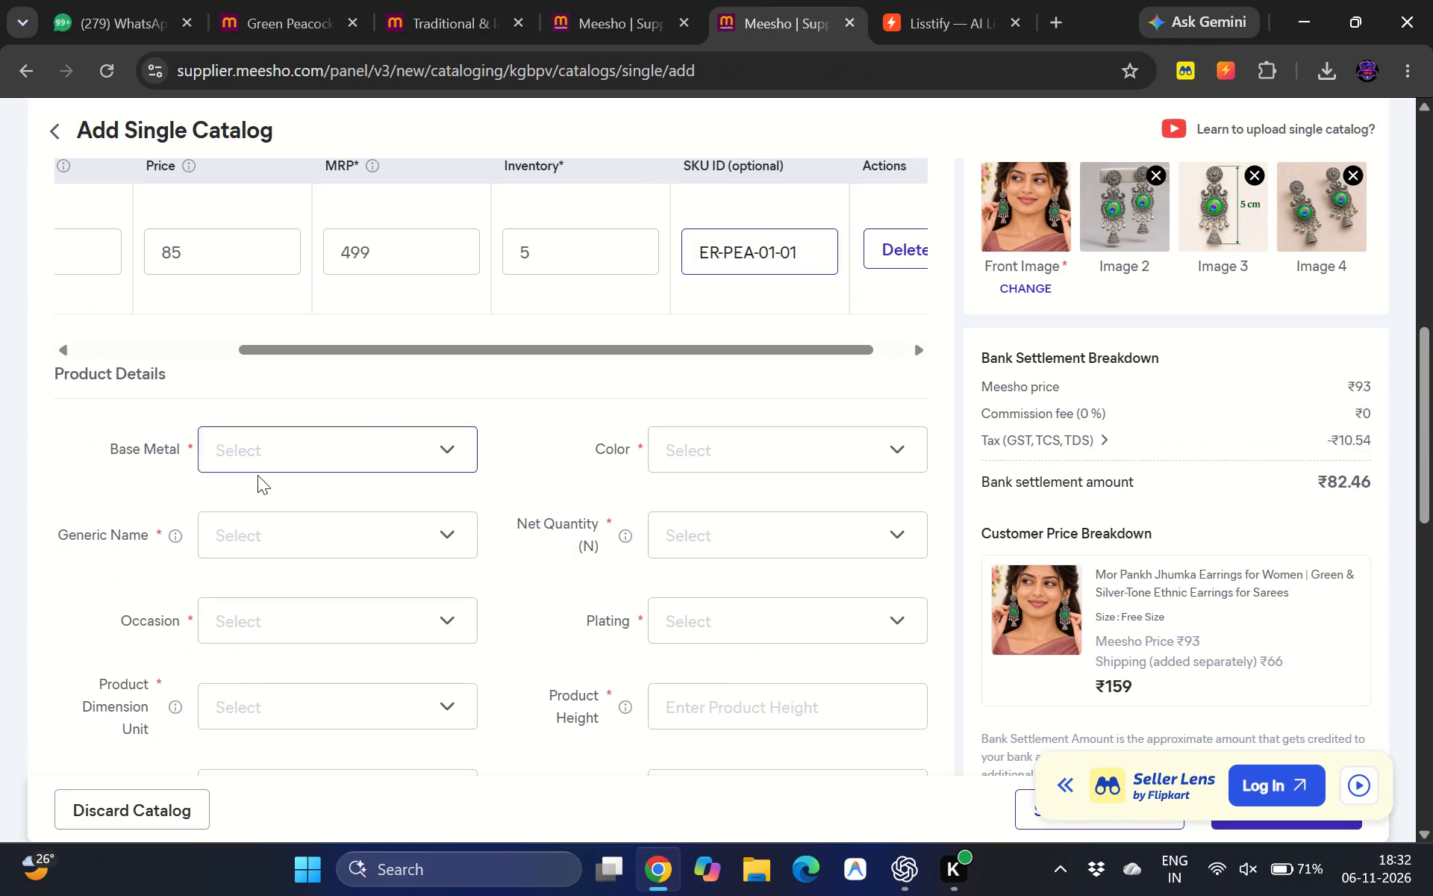
Set the base metal to Alloy in the product details.
click(310, 449)
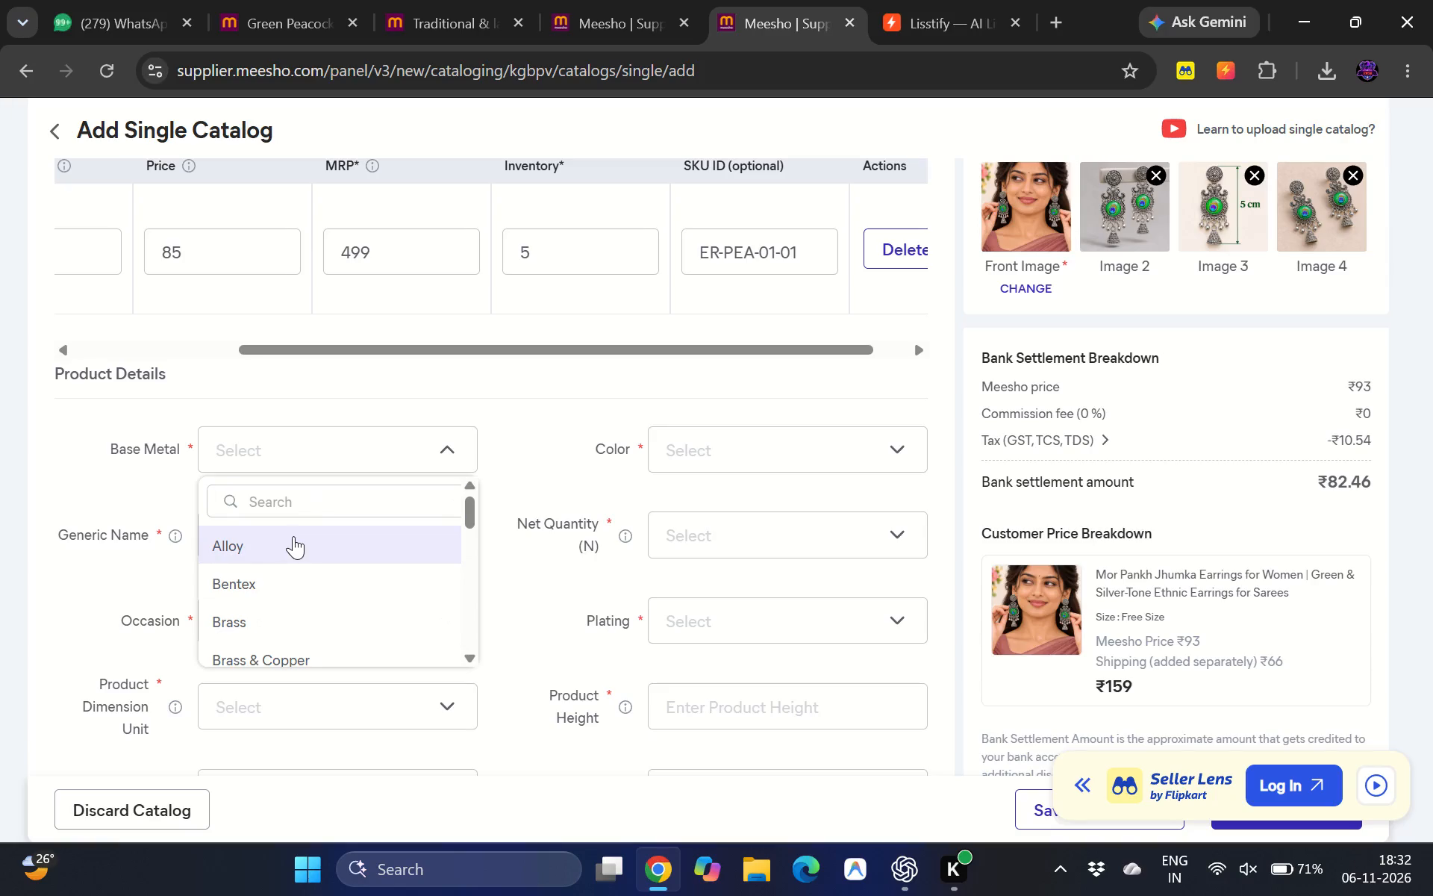
click(287, 541)
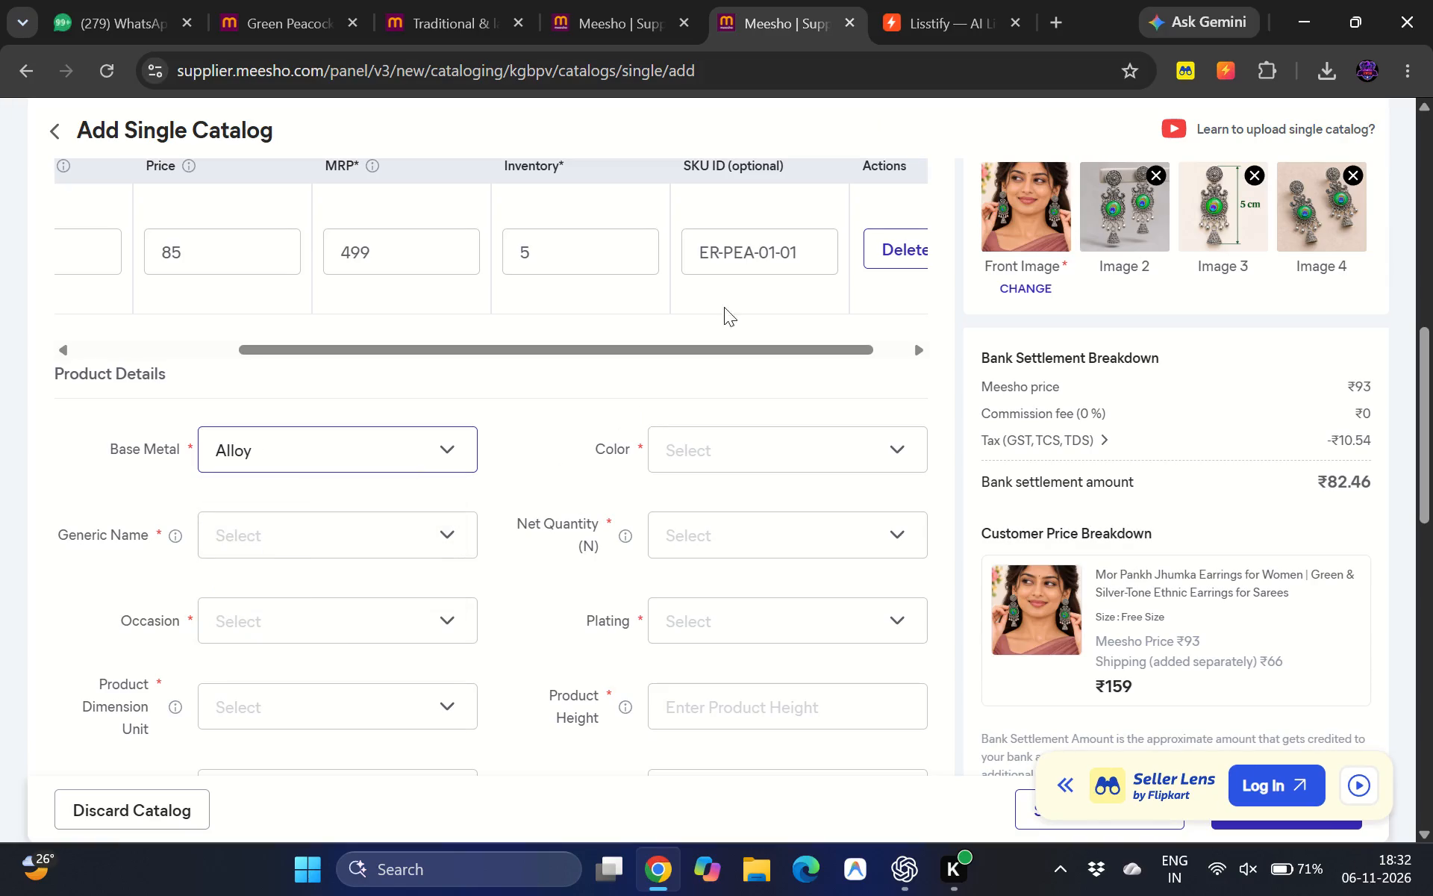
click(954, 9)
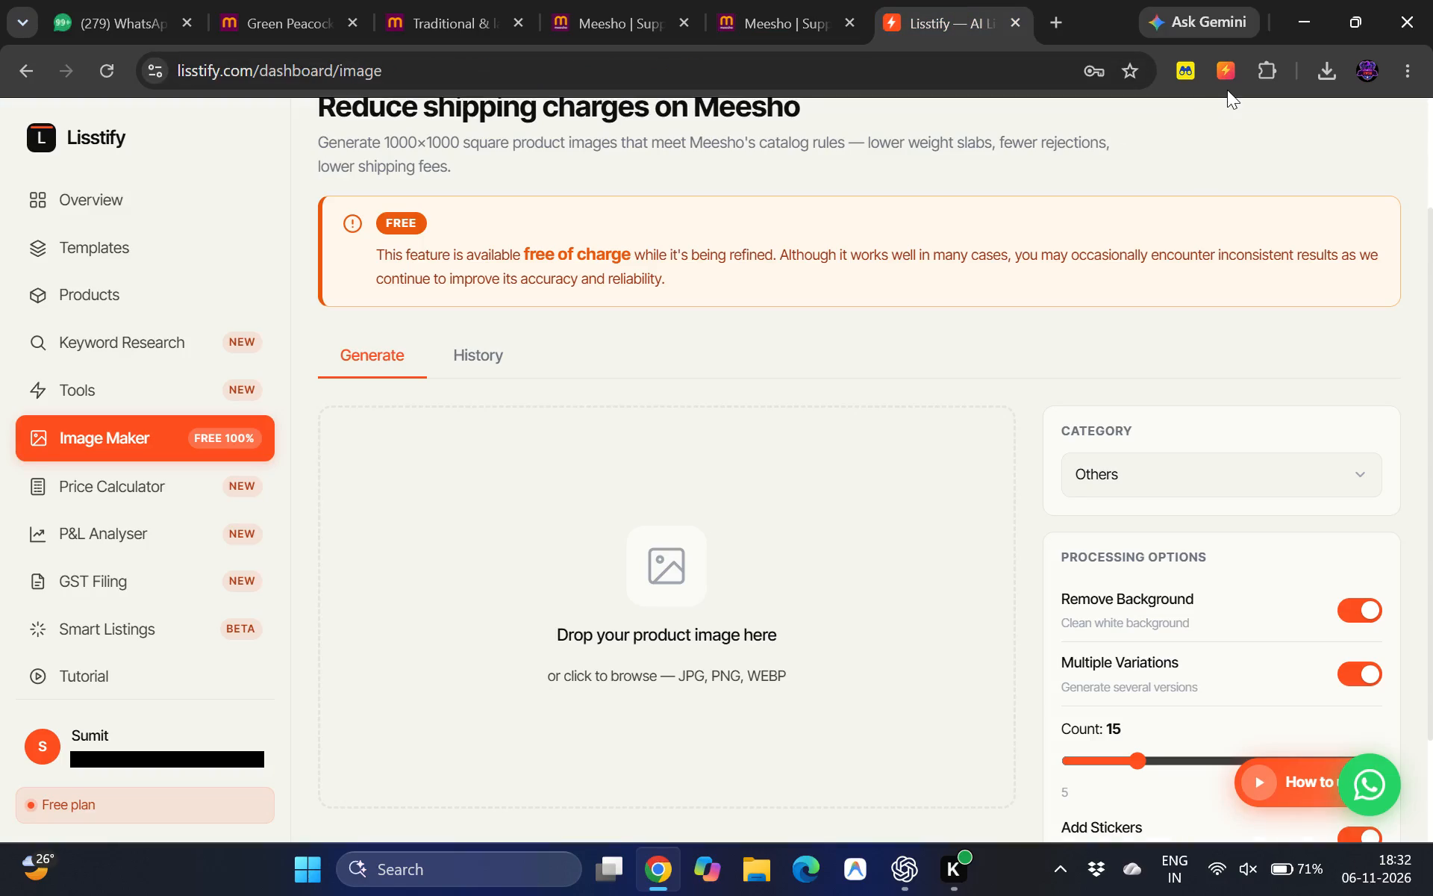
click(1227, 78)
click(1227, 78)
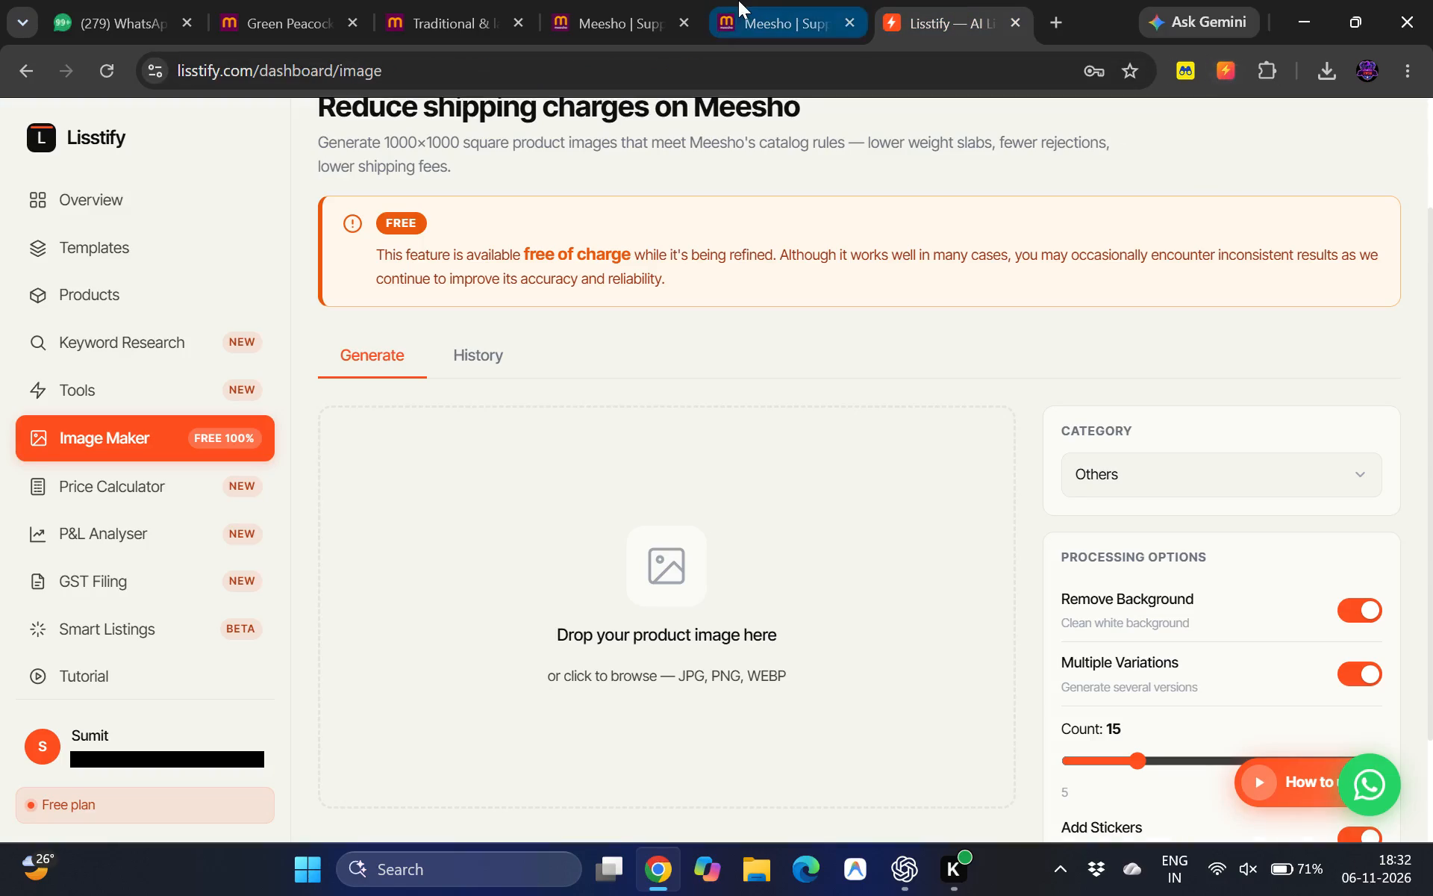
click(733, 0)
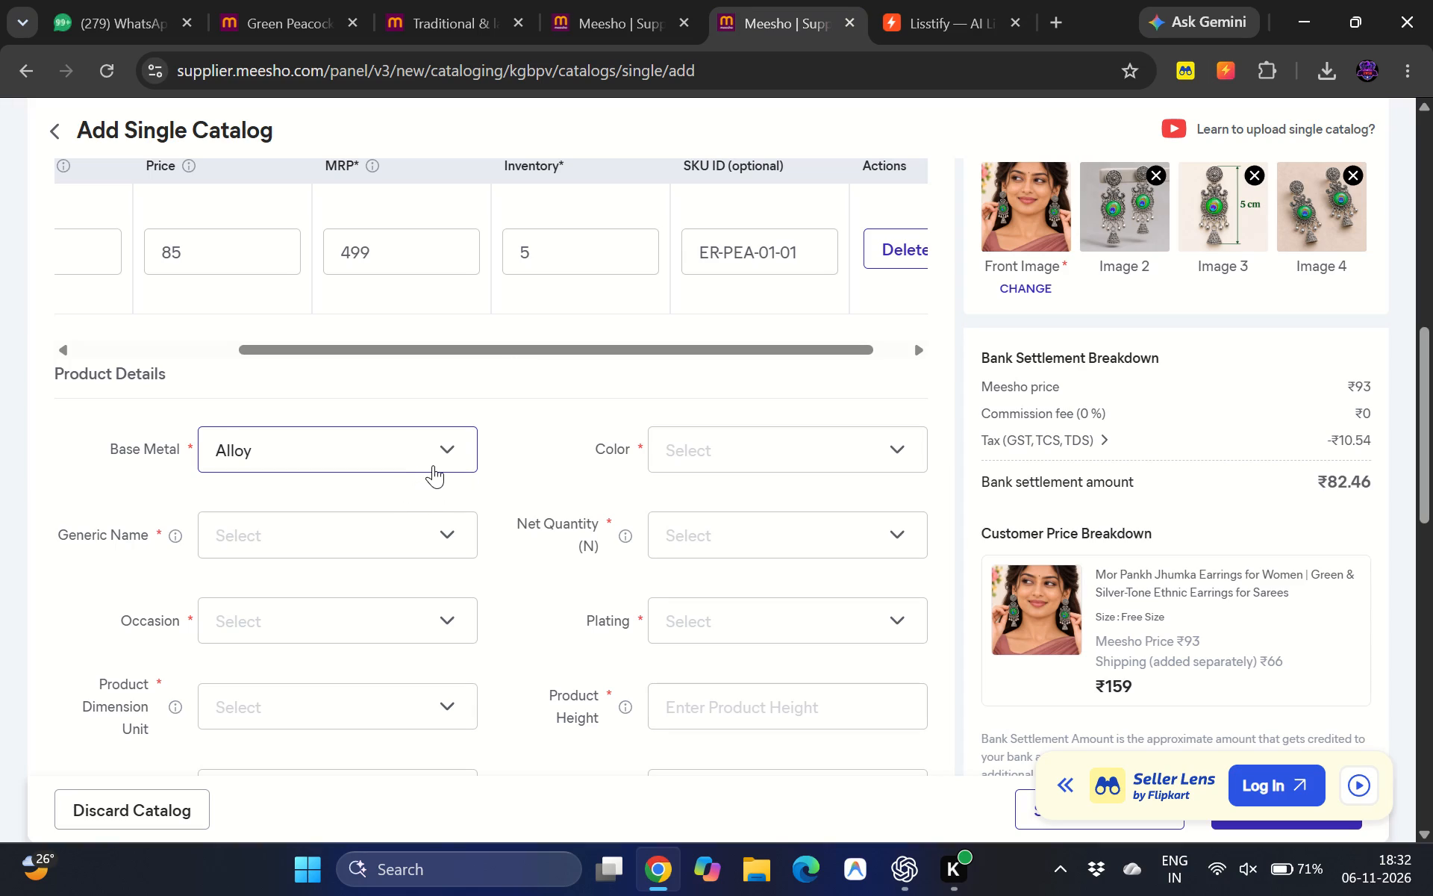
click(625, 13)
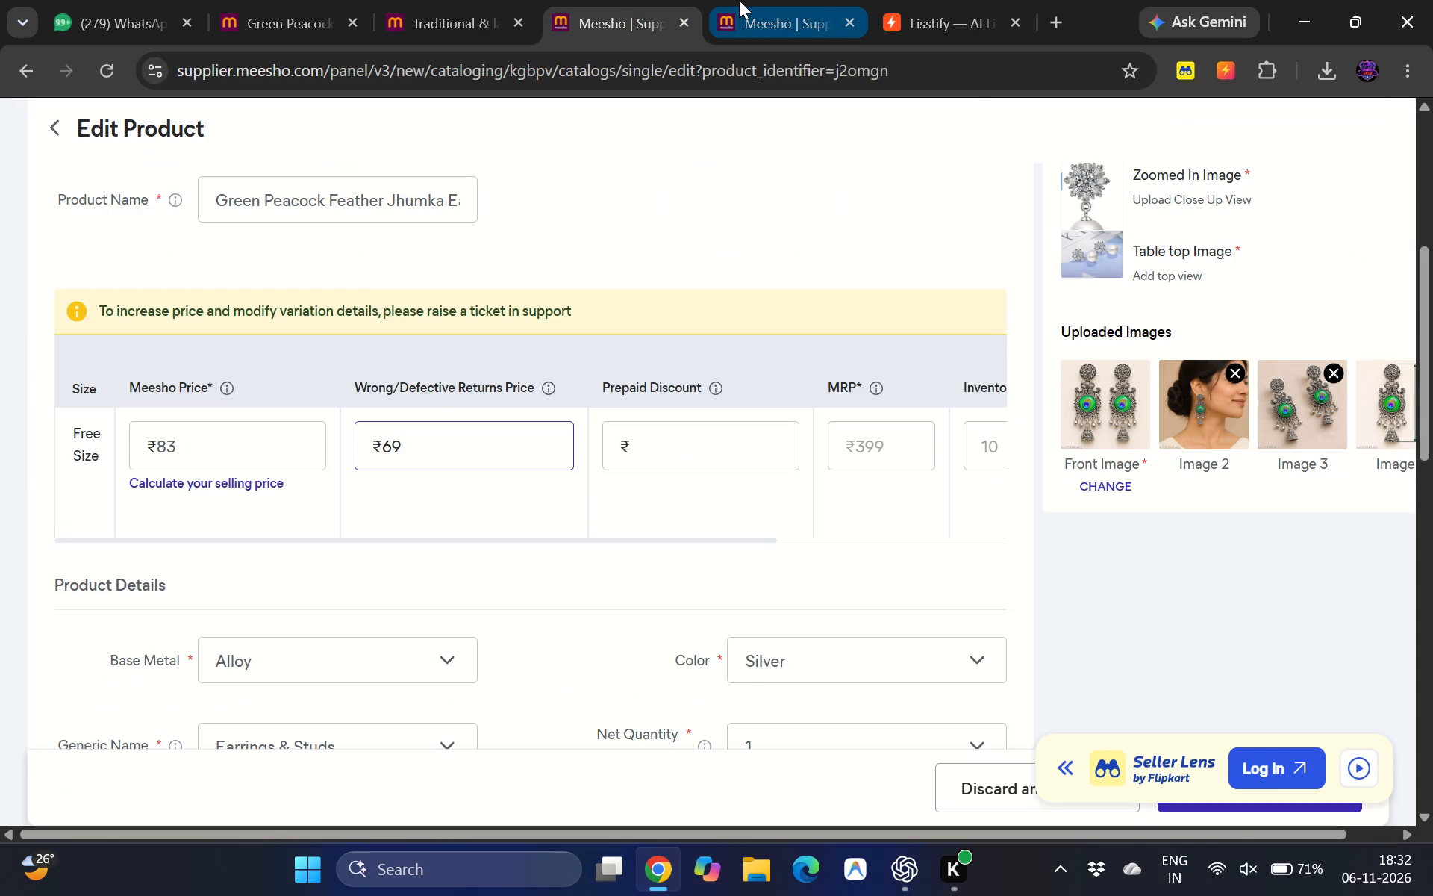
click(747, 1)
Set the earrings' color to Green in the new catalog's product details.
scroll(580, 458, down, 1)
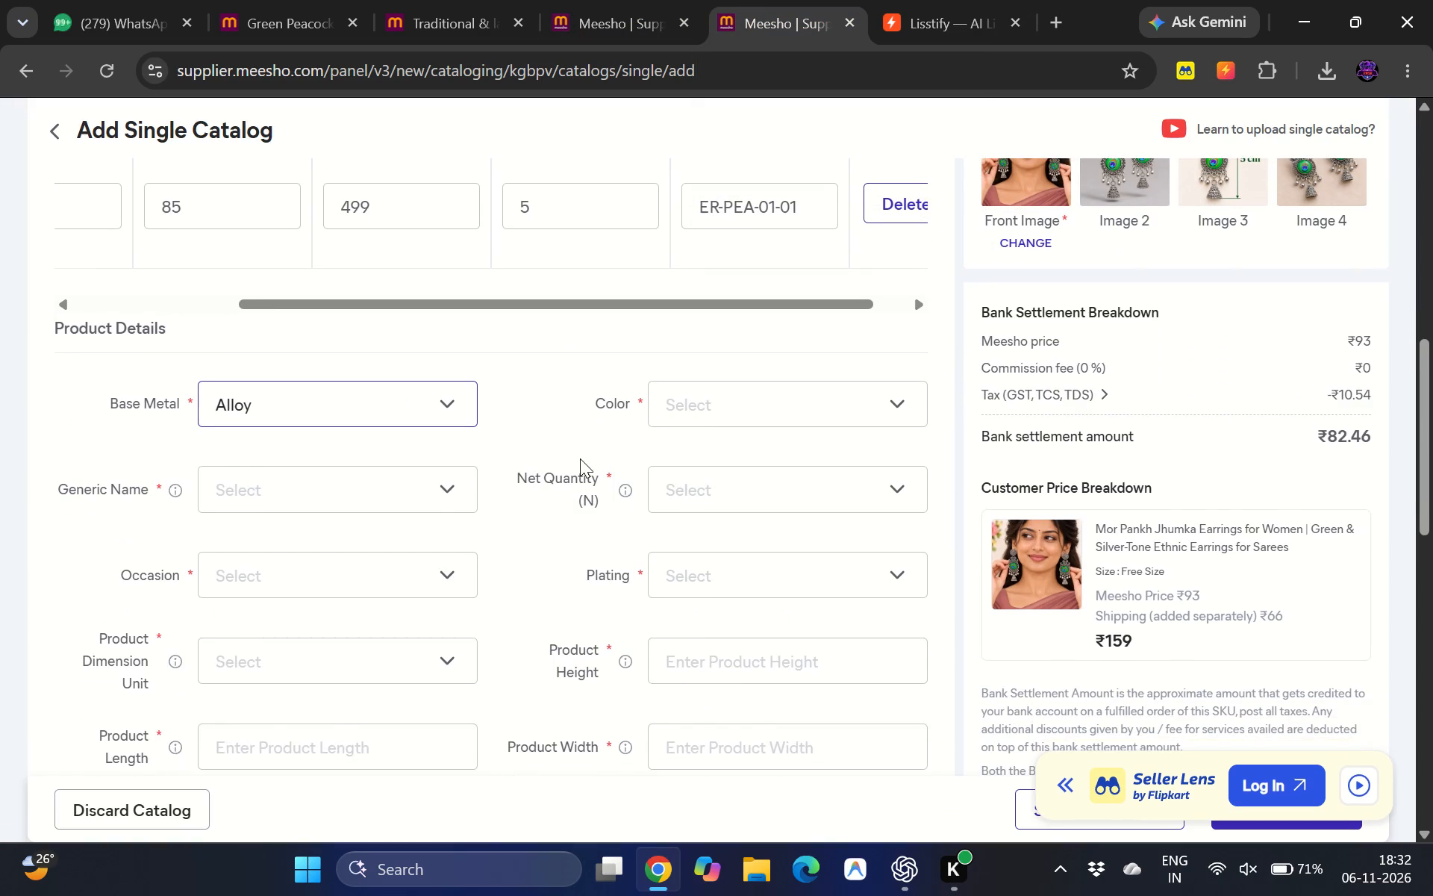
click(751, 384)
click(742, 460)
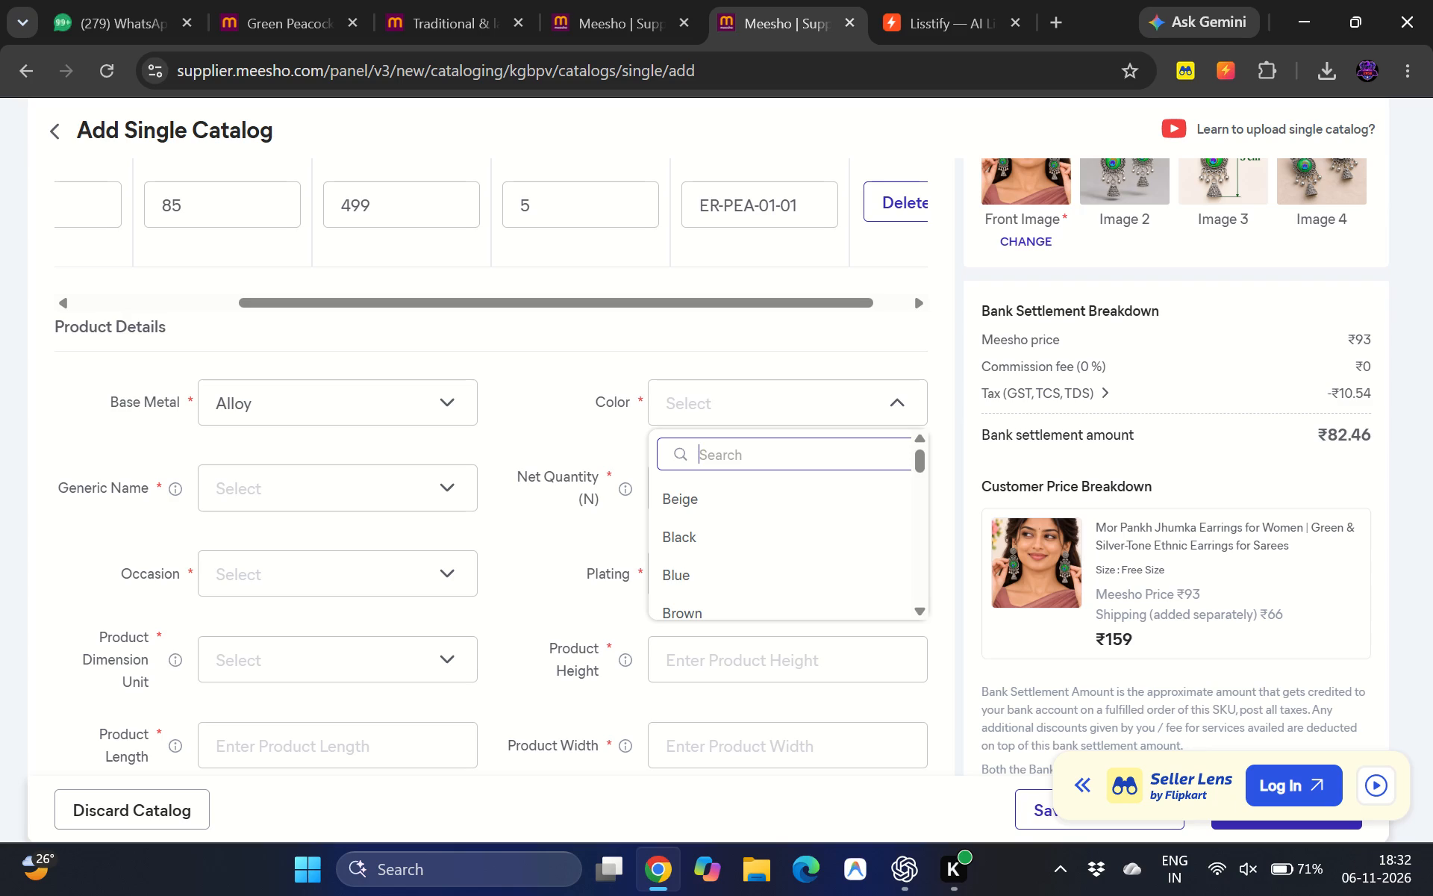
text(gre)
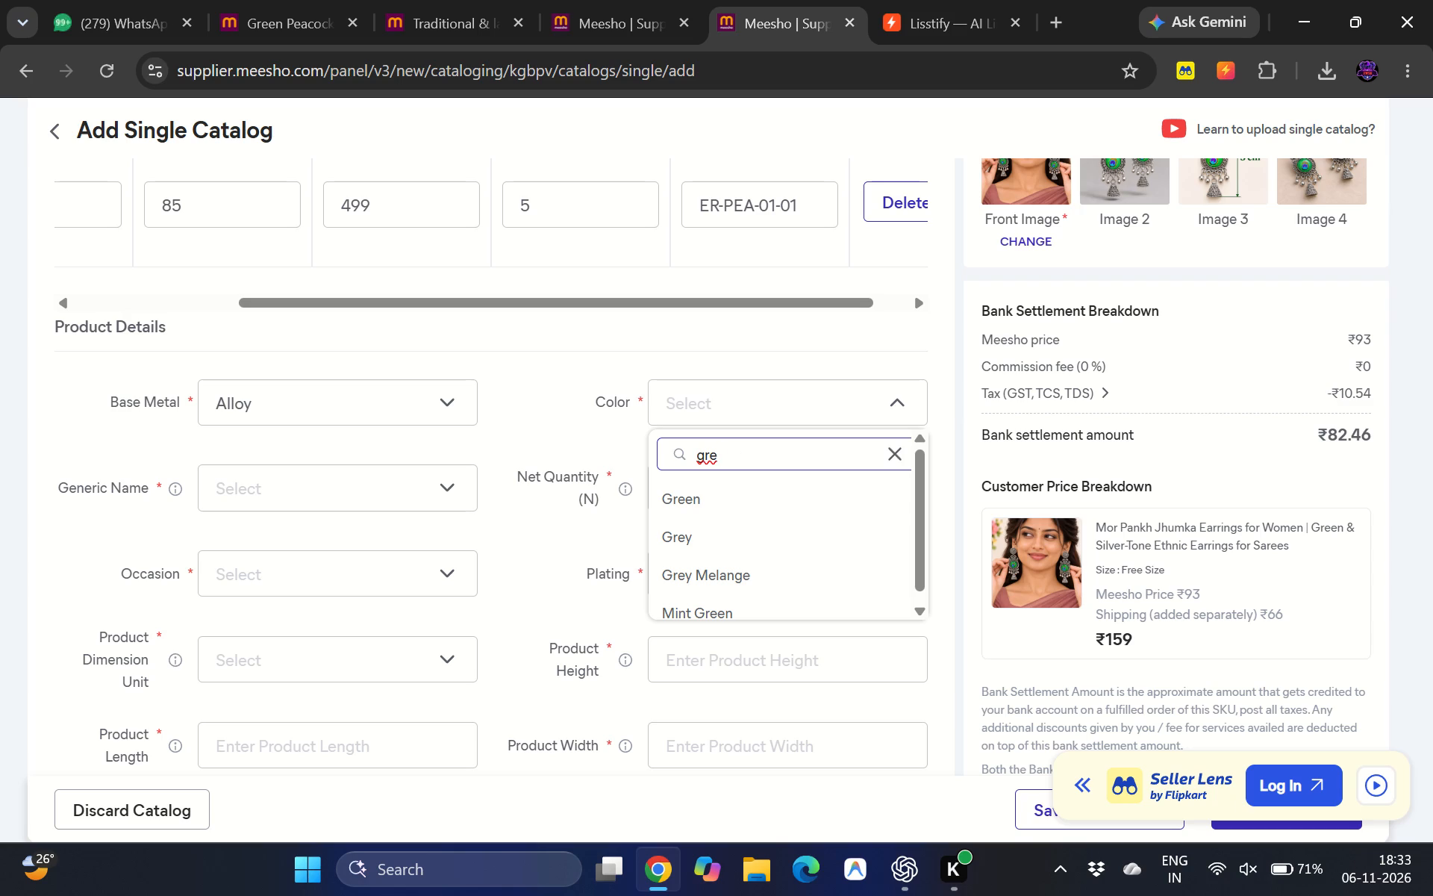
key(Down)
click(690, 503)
Set the earrings' color to Silver in the product details.
click(743, 403)
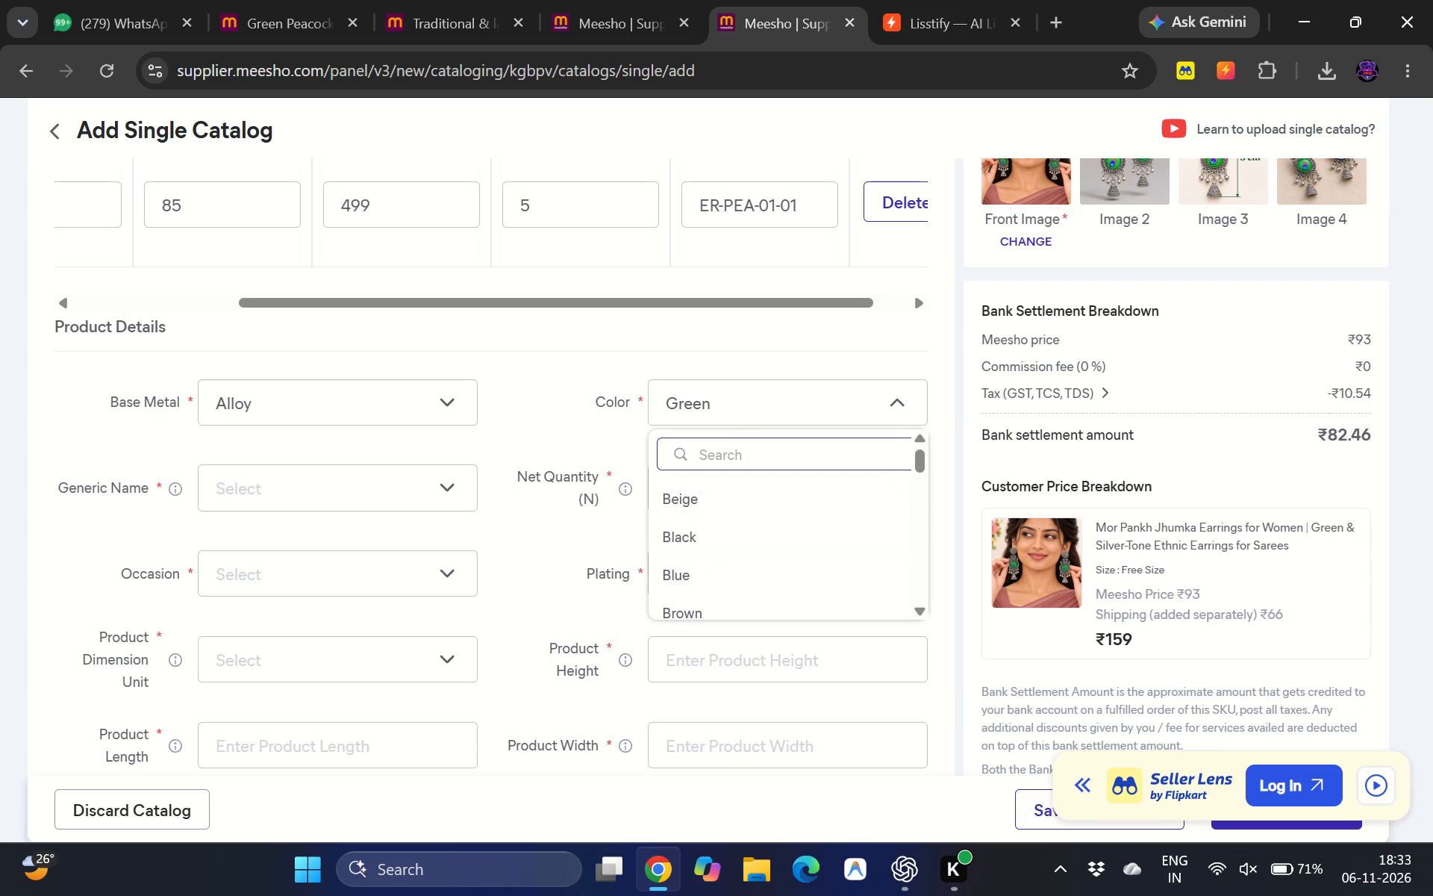
click(719, 464)
text(silver)
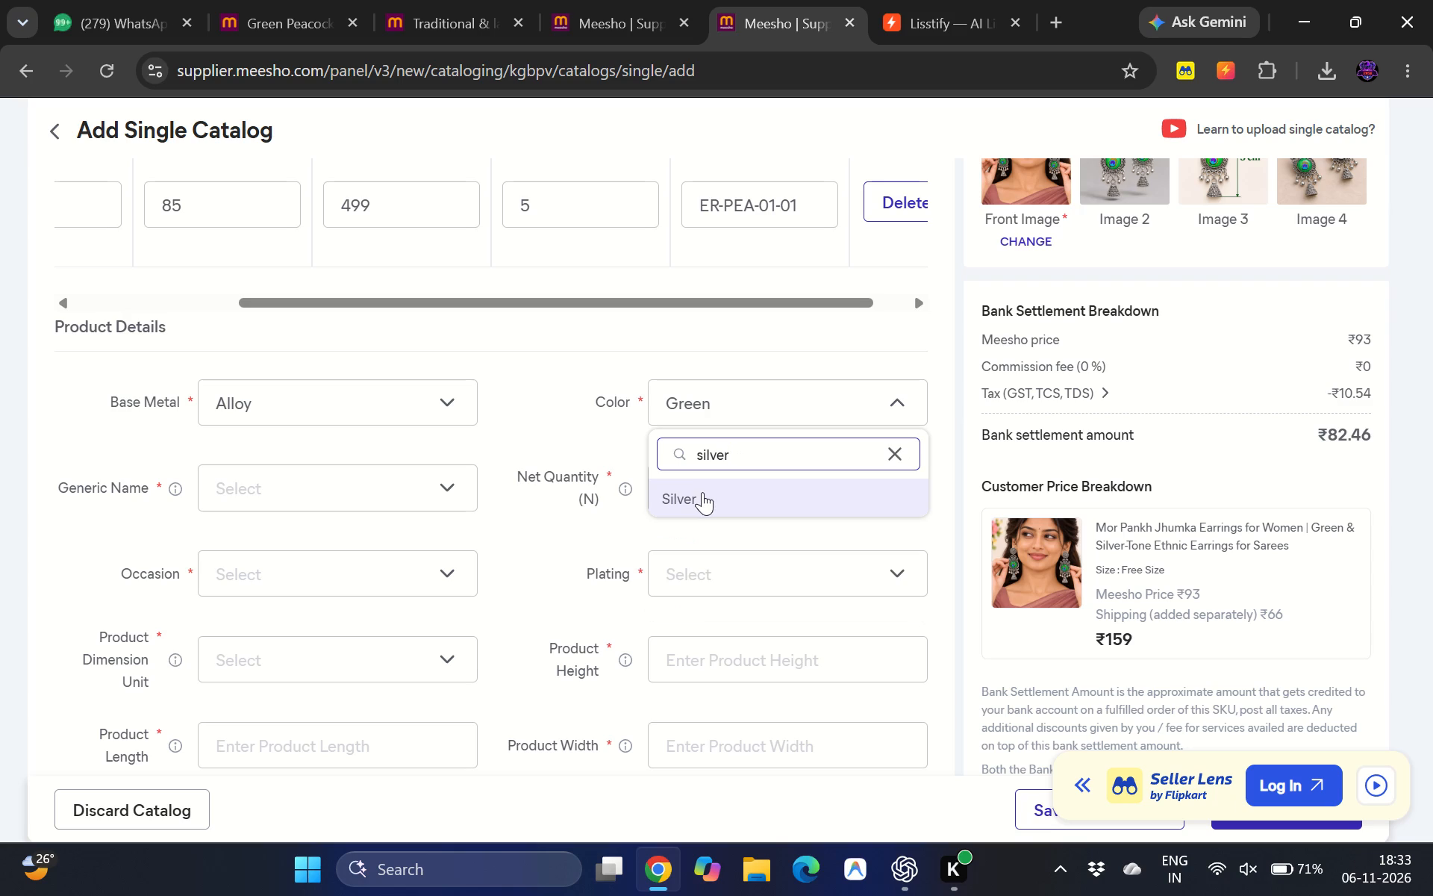
click(702, 492)
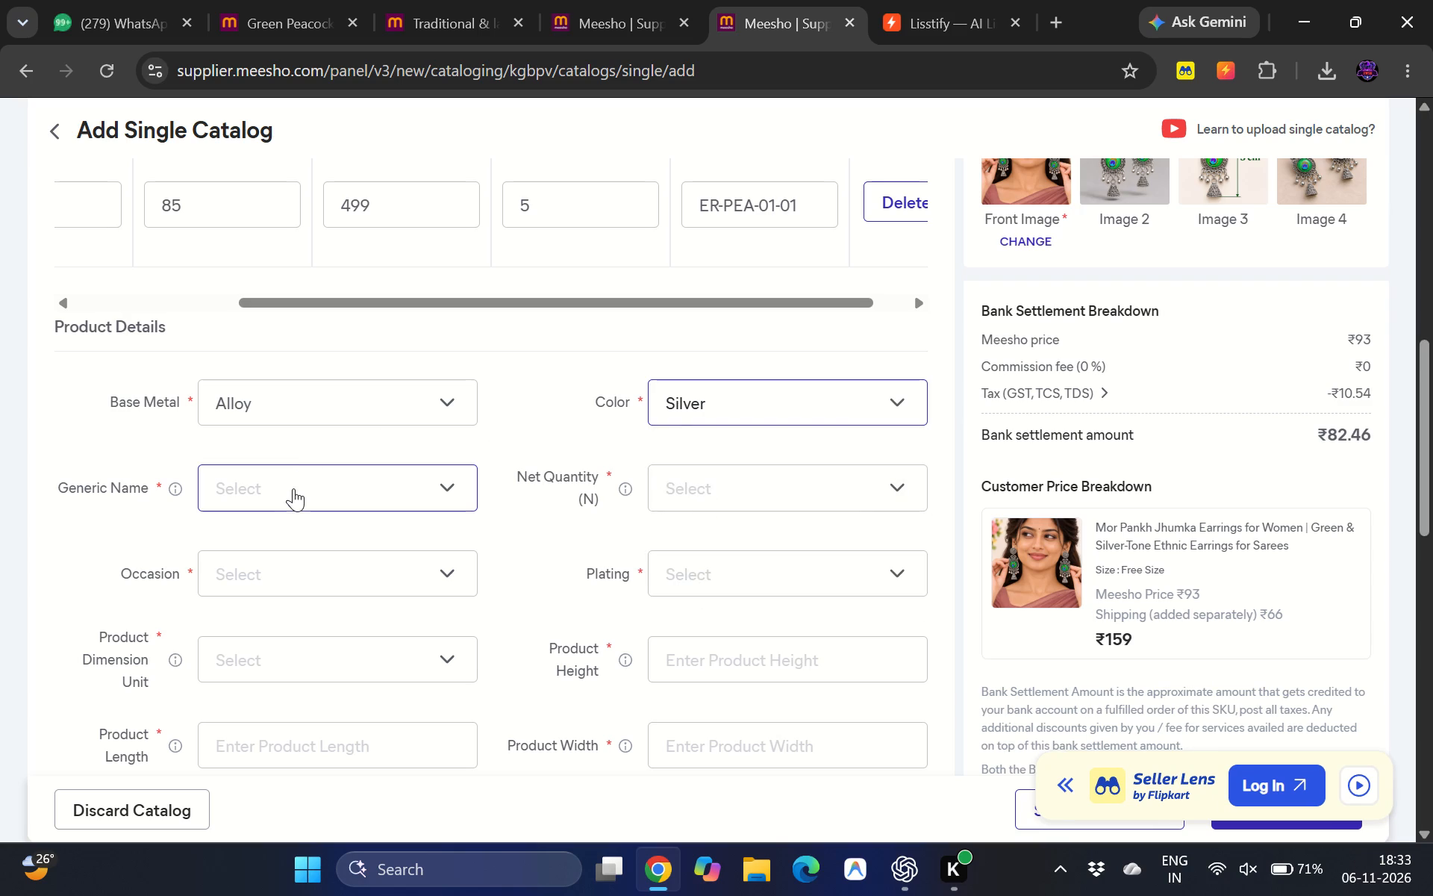
Set the generic name to Earrings & Studs and the net quantity to 1.
click(293, 488)
click(281, 668)
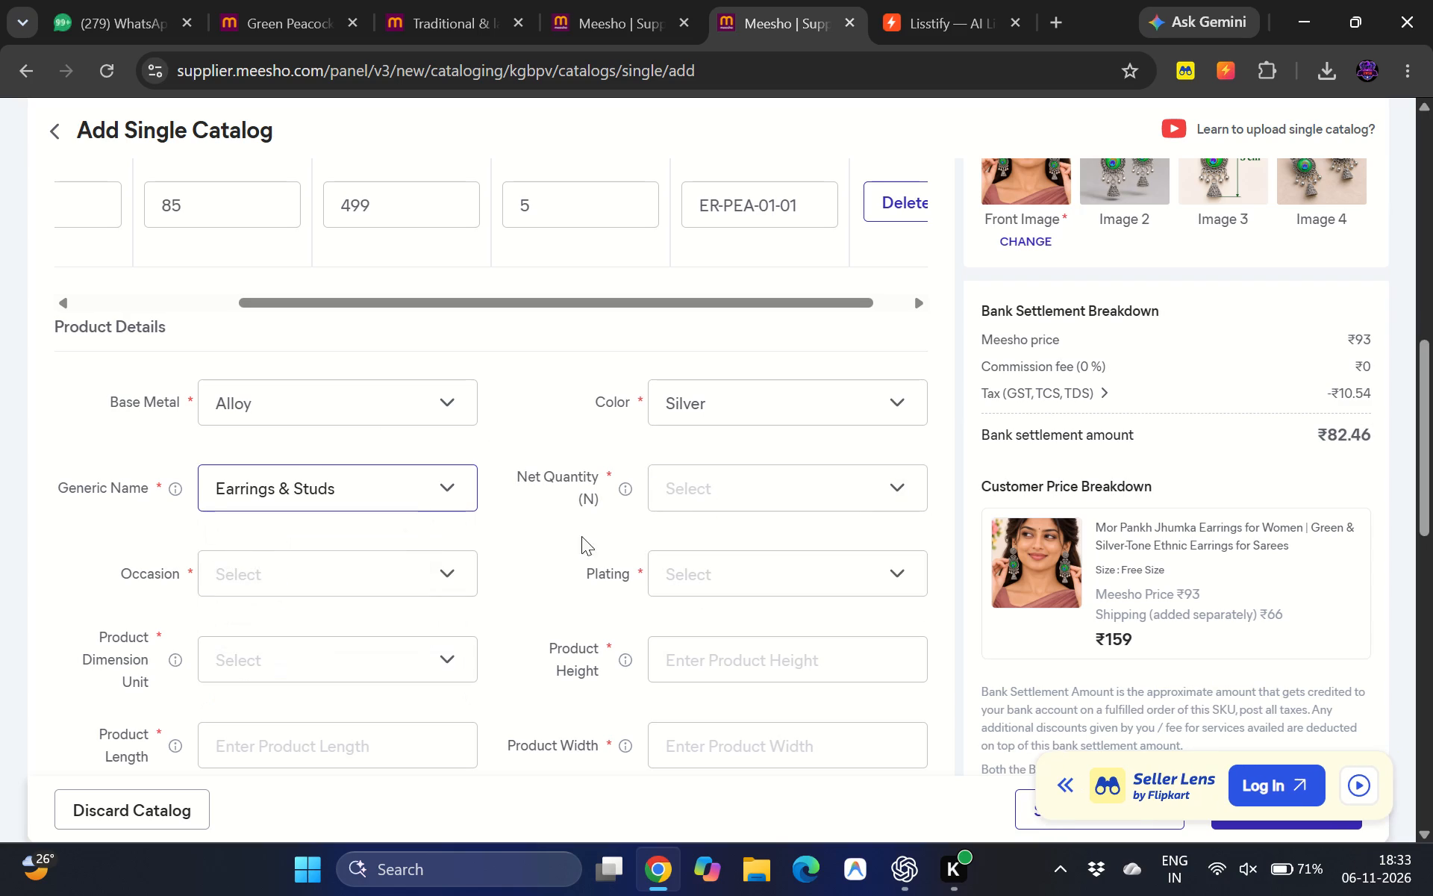
click(770, 492)
click(728, 594)
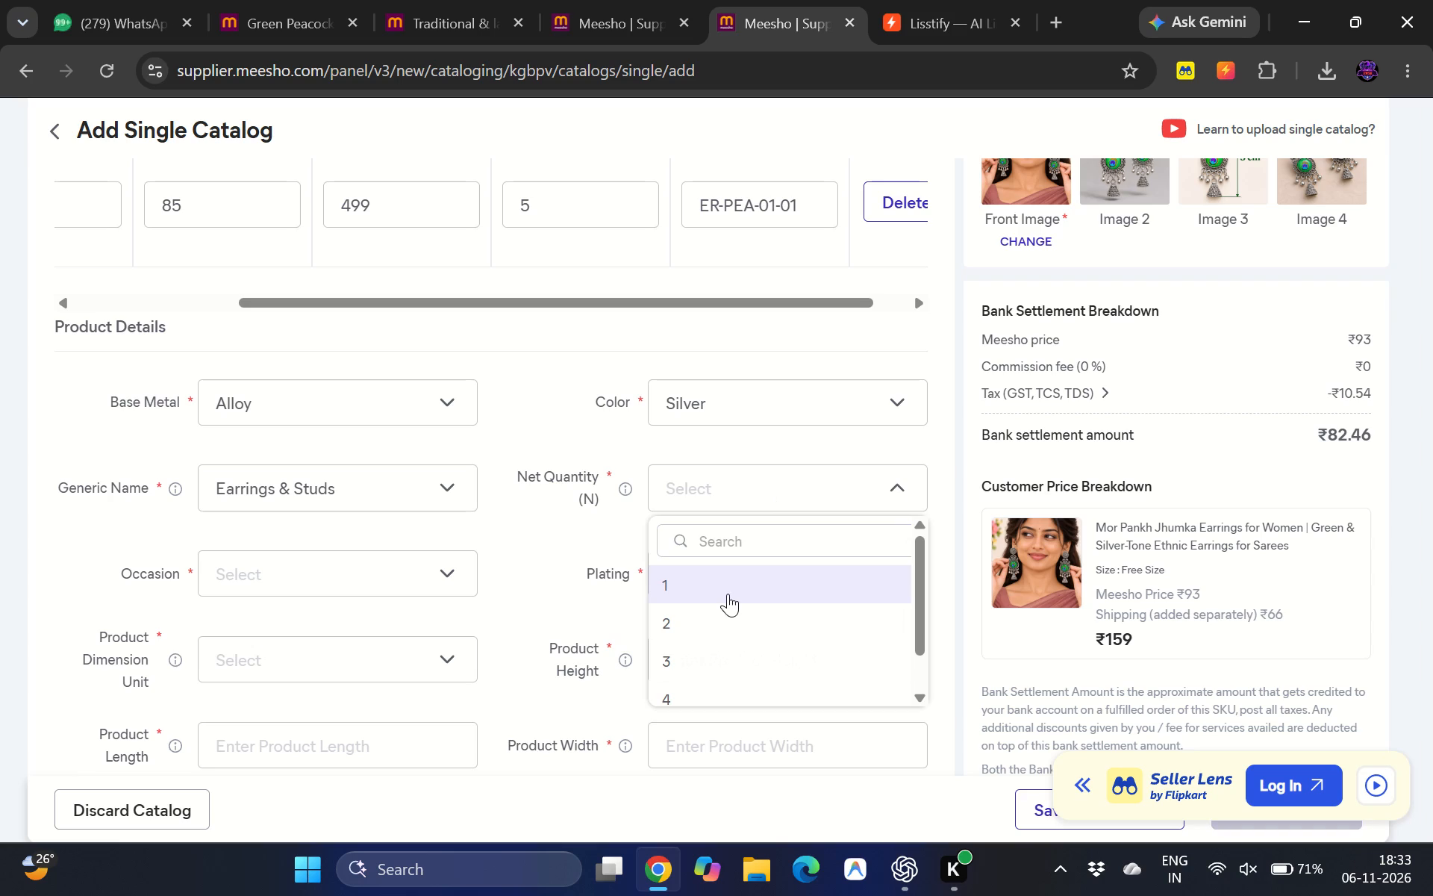
Set the occasion to Ethnic and the plating to Oxidised Silver.
click(434, 591)
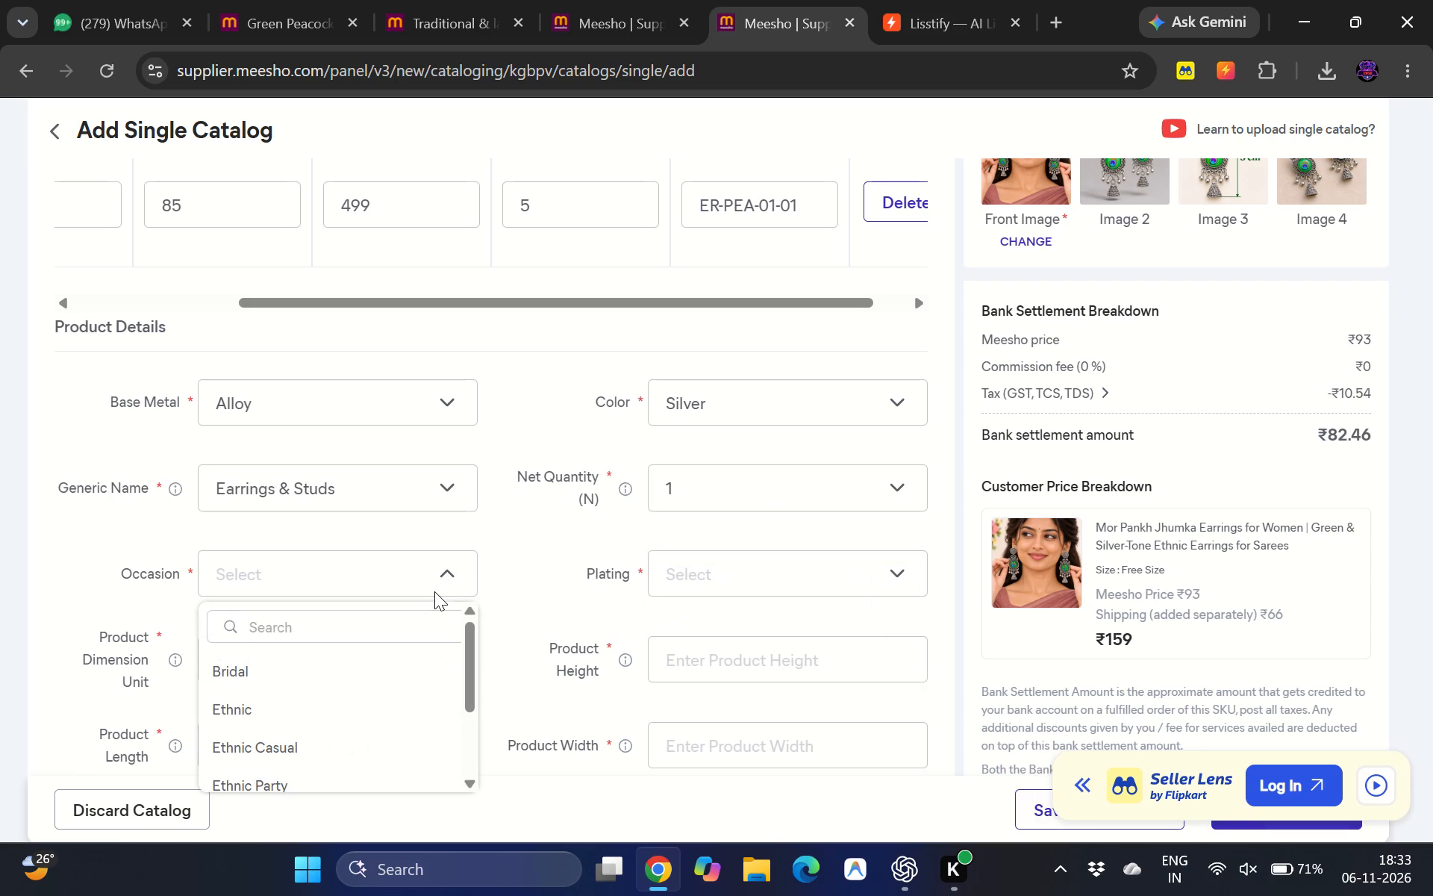
click(289, 720)
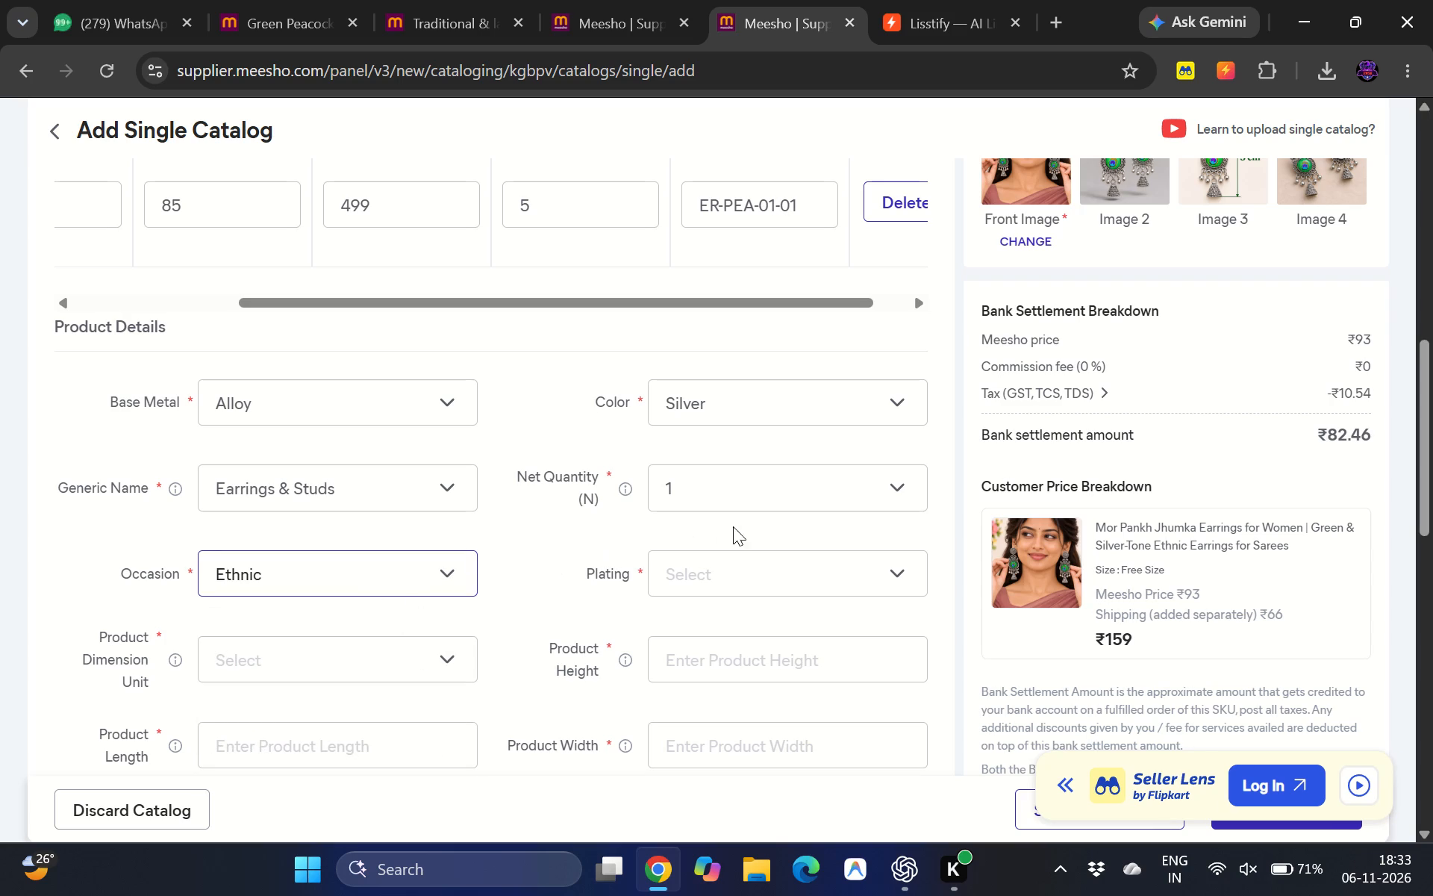
click(702, 570)
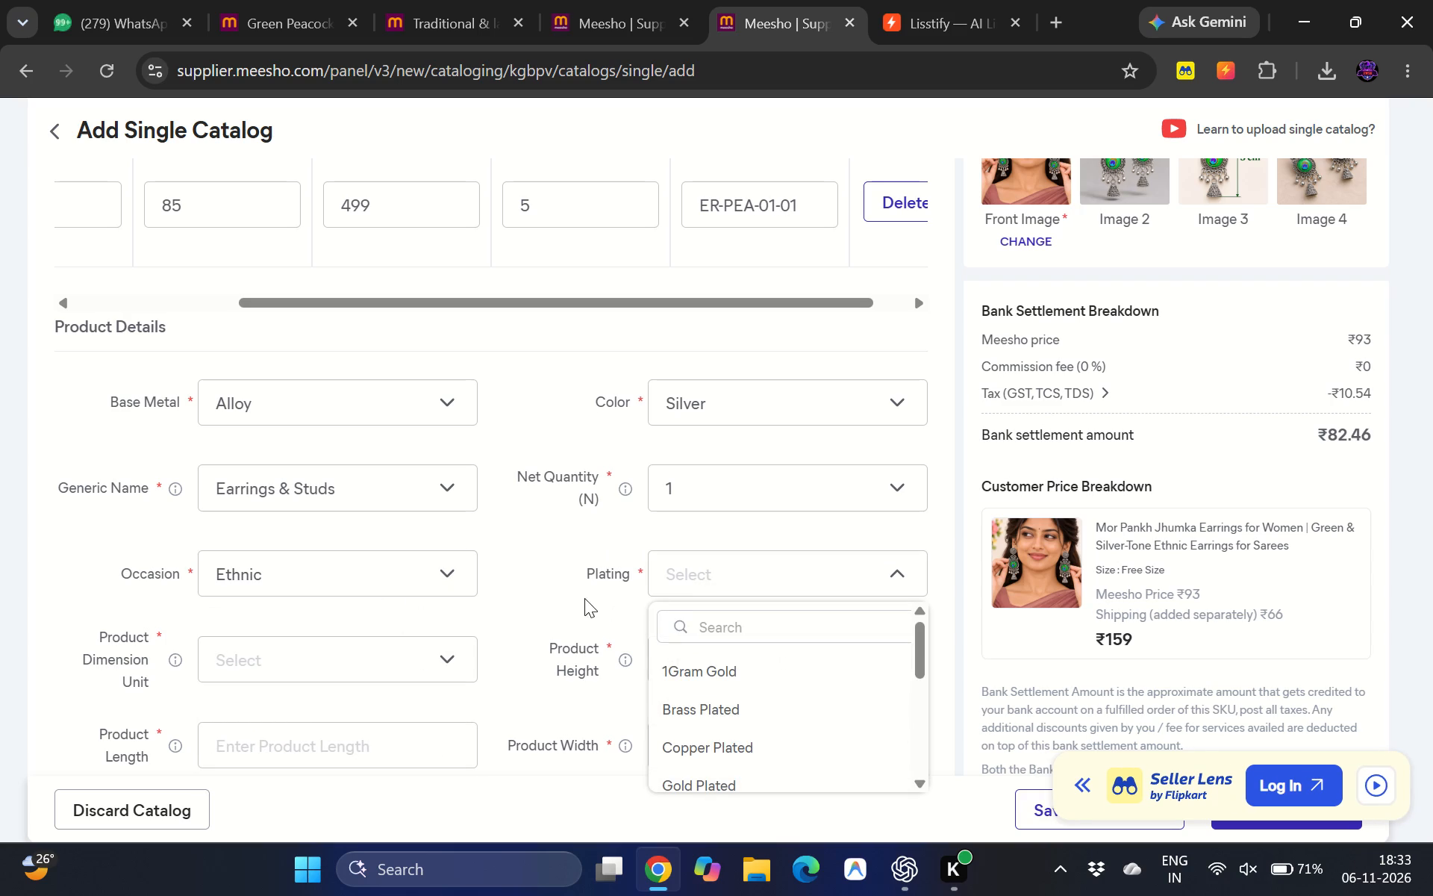
scroll(702, 710, down, 4)
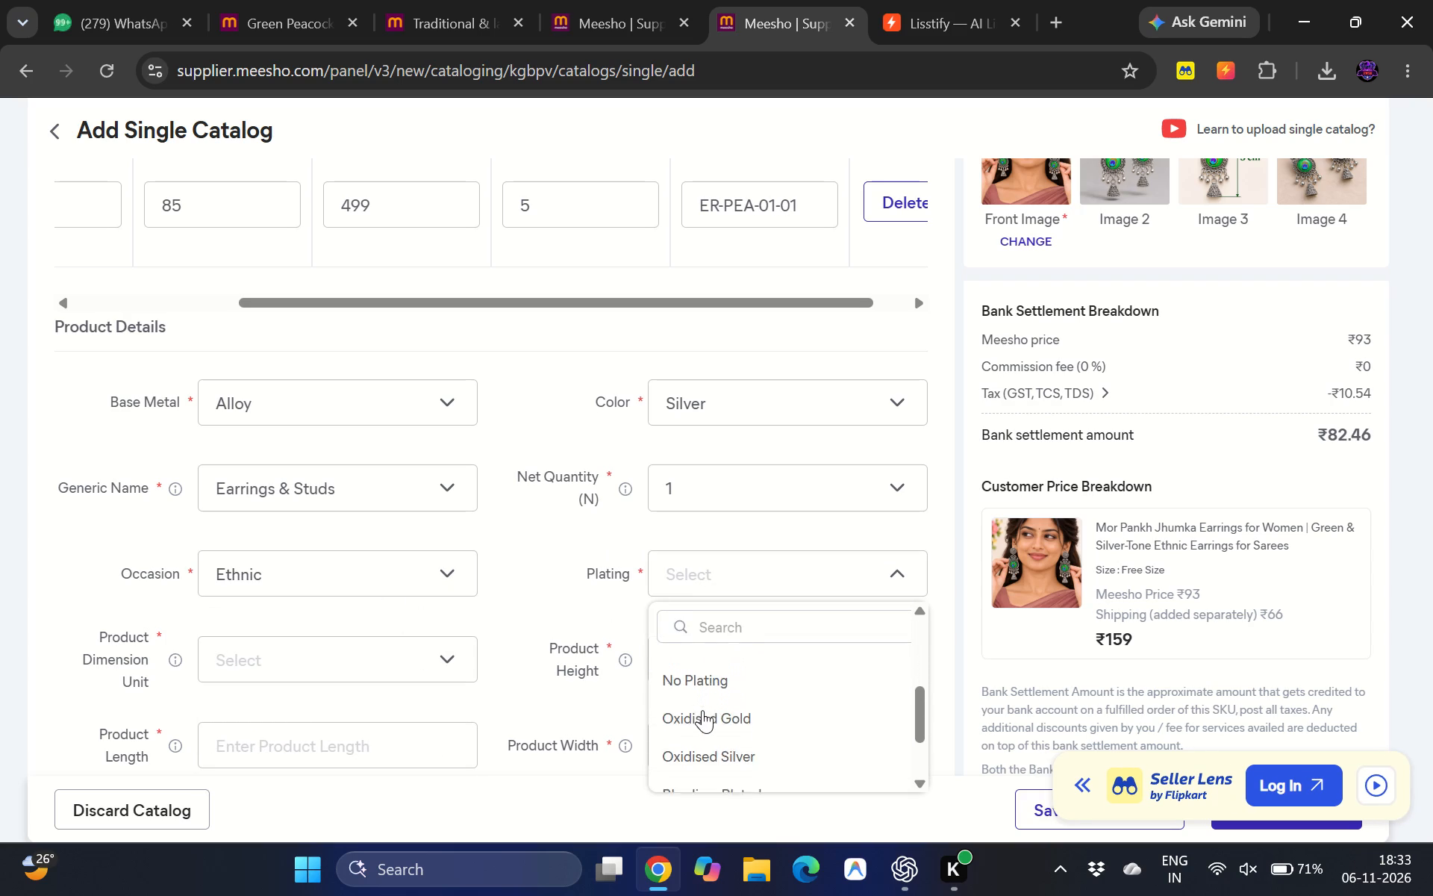
scroll(702, 710, down, 1)
click(740, 700)
Check the dimensions in the existing earrings listing and set the new catalog's product dimension unit to cm.
scroll(540, 665, down, 1)
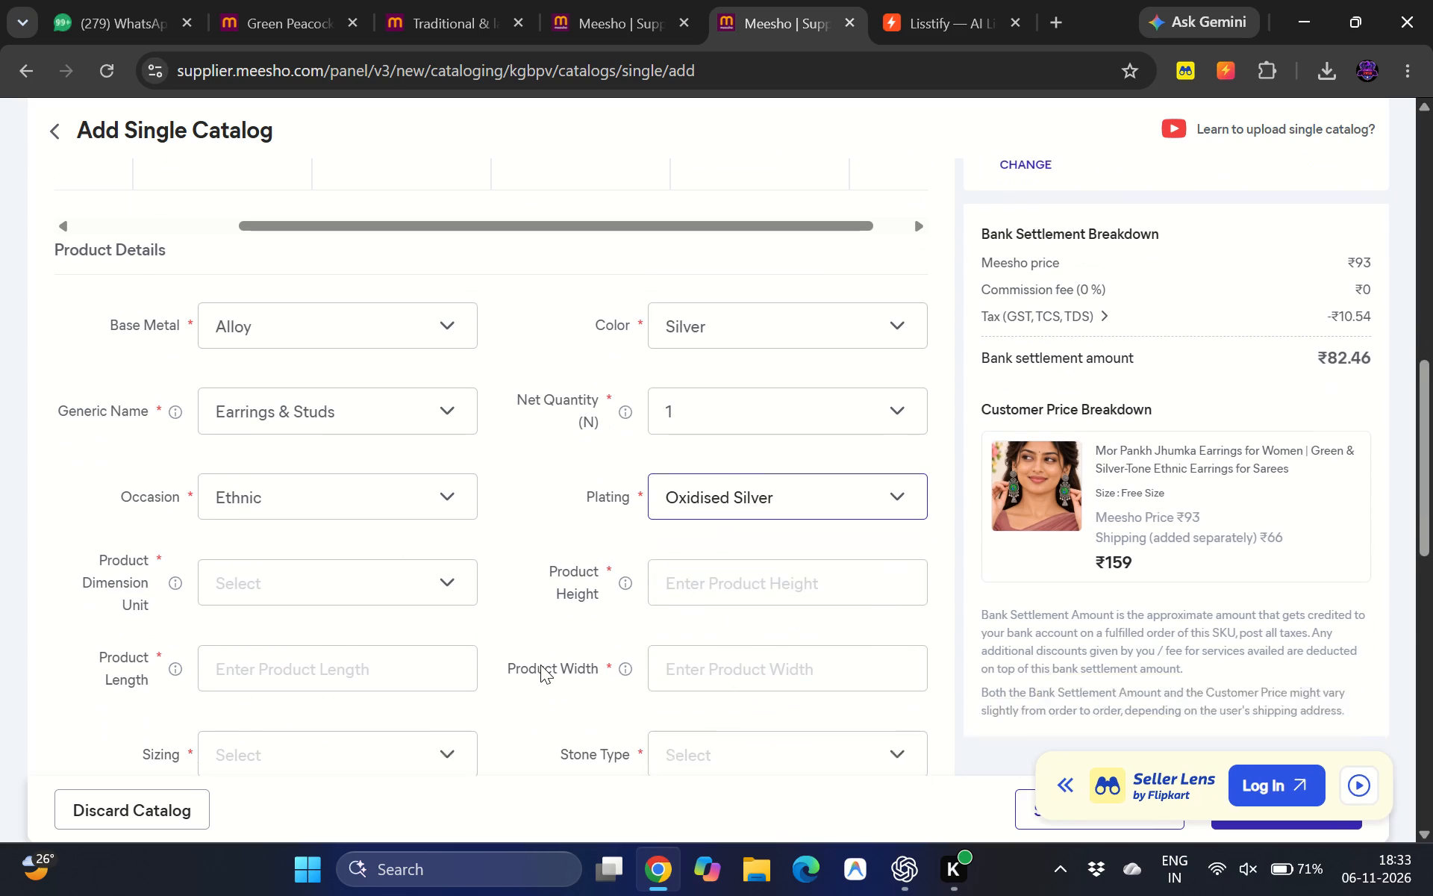
scroll(540, 665, down, 1)
click(405, 559)
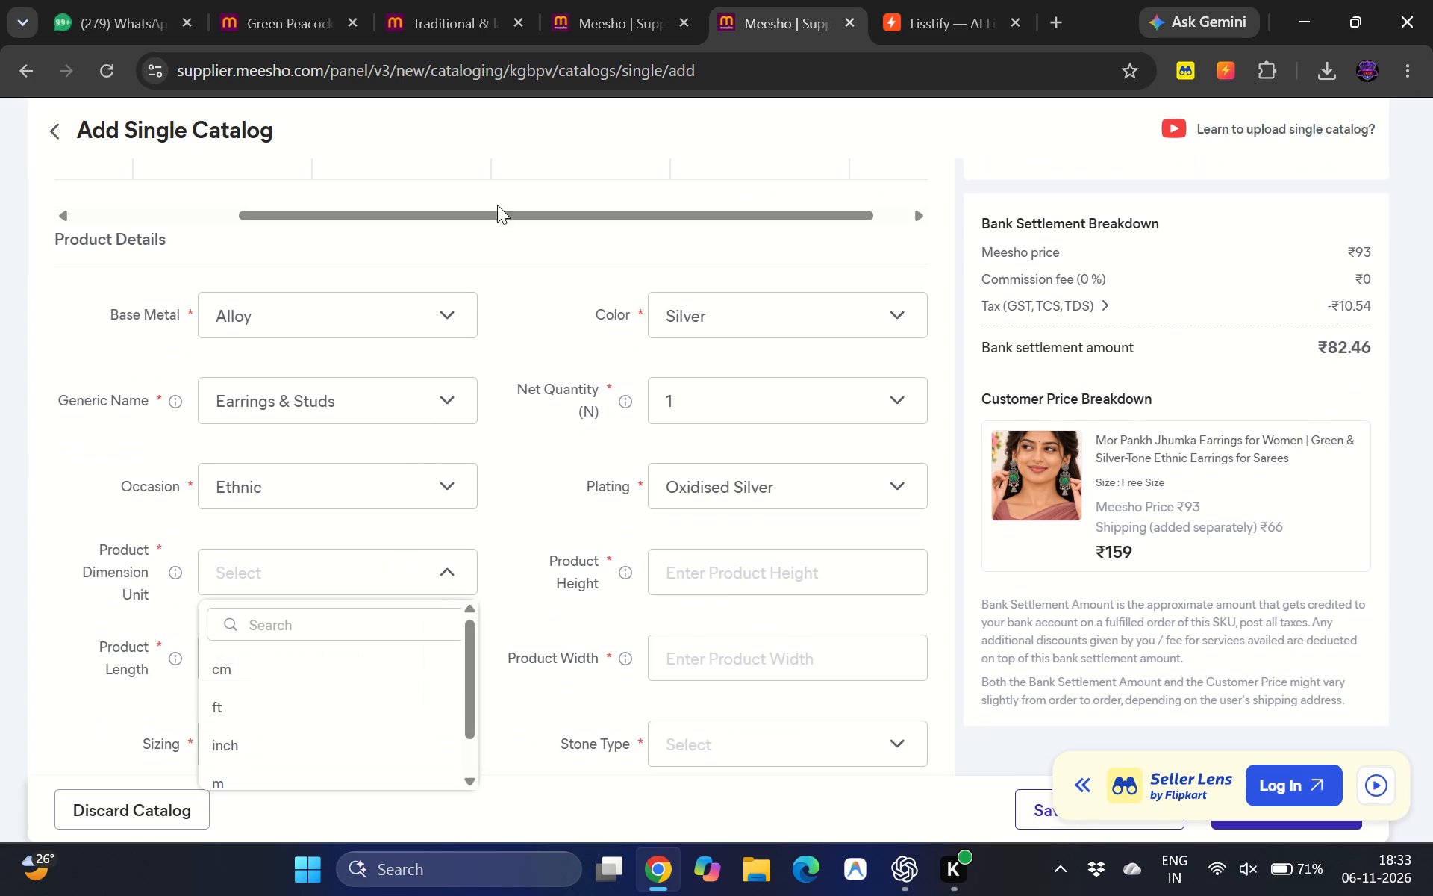
click(627, 1)
scroll(570, 412, down, 2)
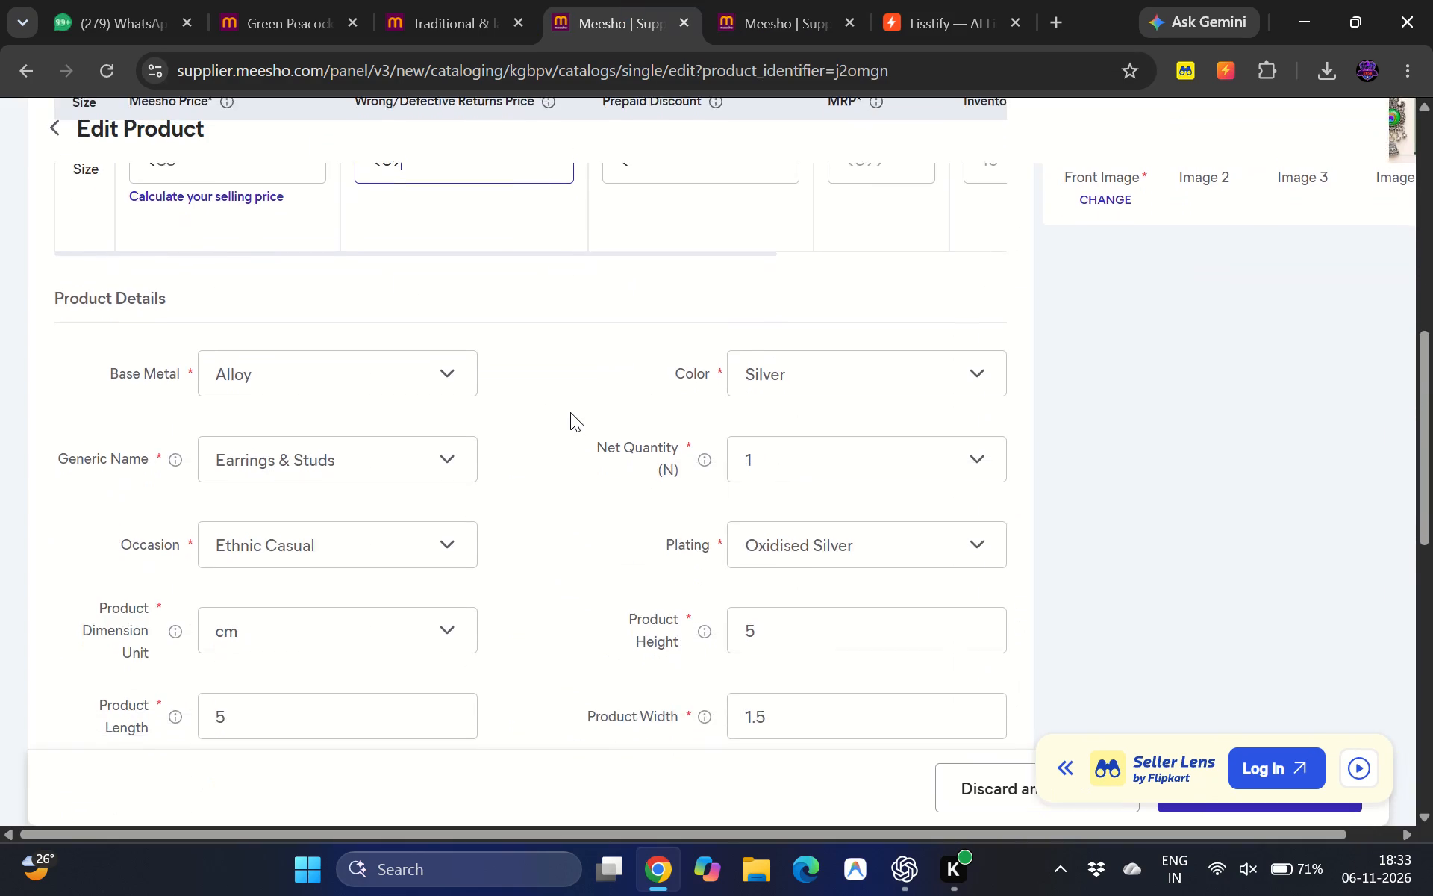
scroll(570, 412, down, 2)
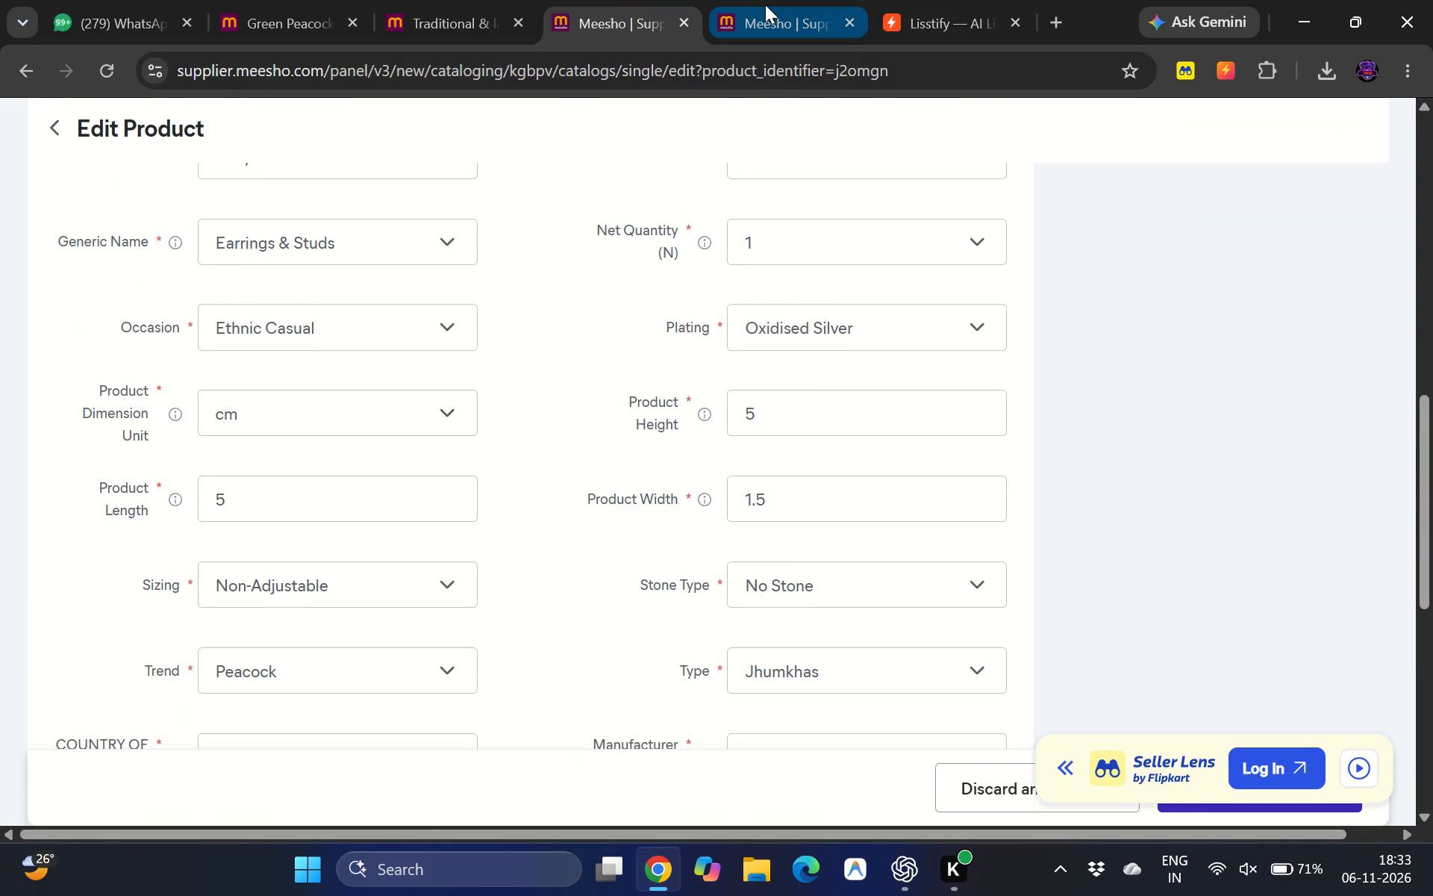
click(765, 4)
click(307, 679)
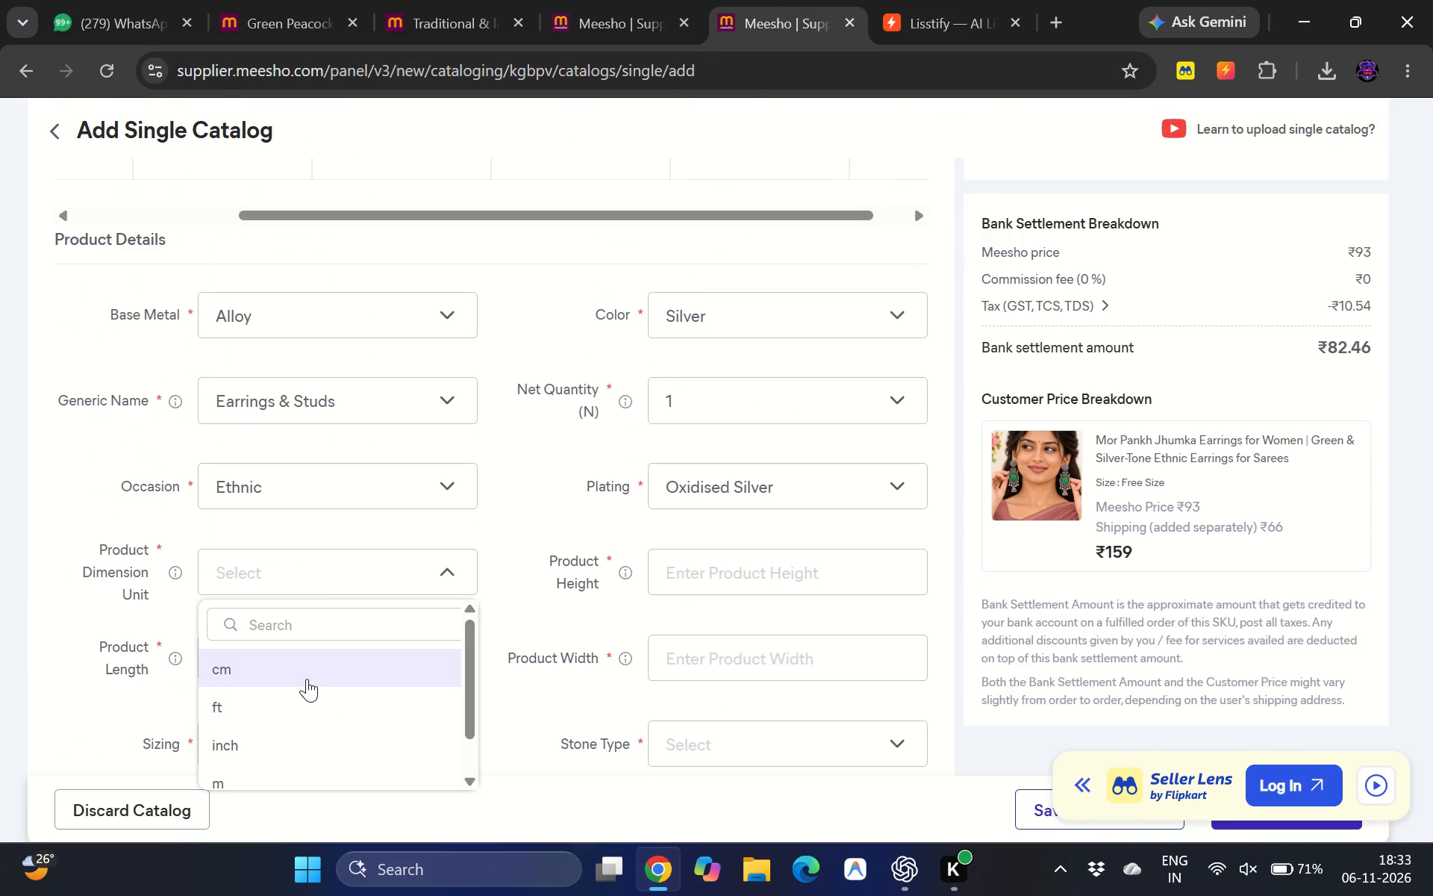
Set the product height to 5, the length to 5 and the width to 1.5.
click(731, 553)
key(5)
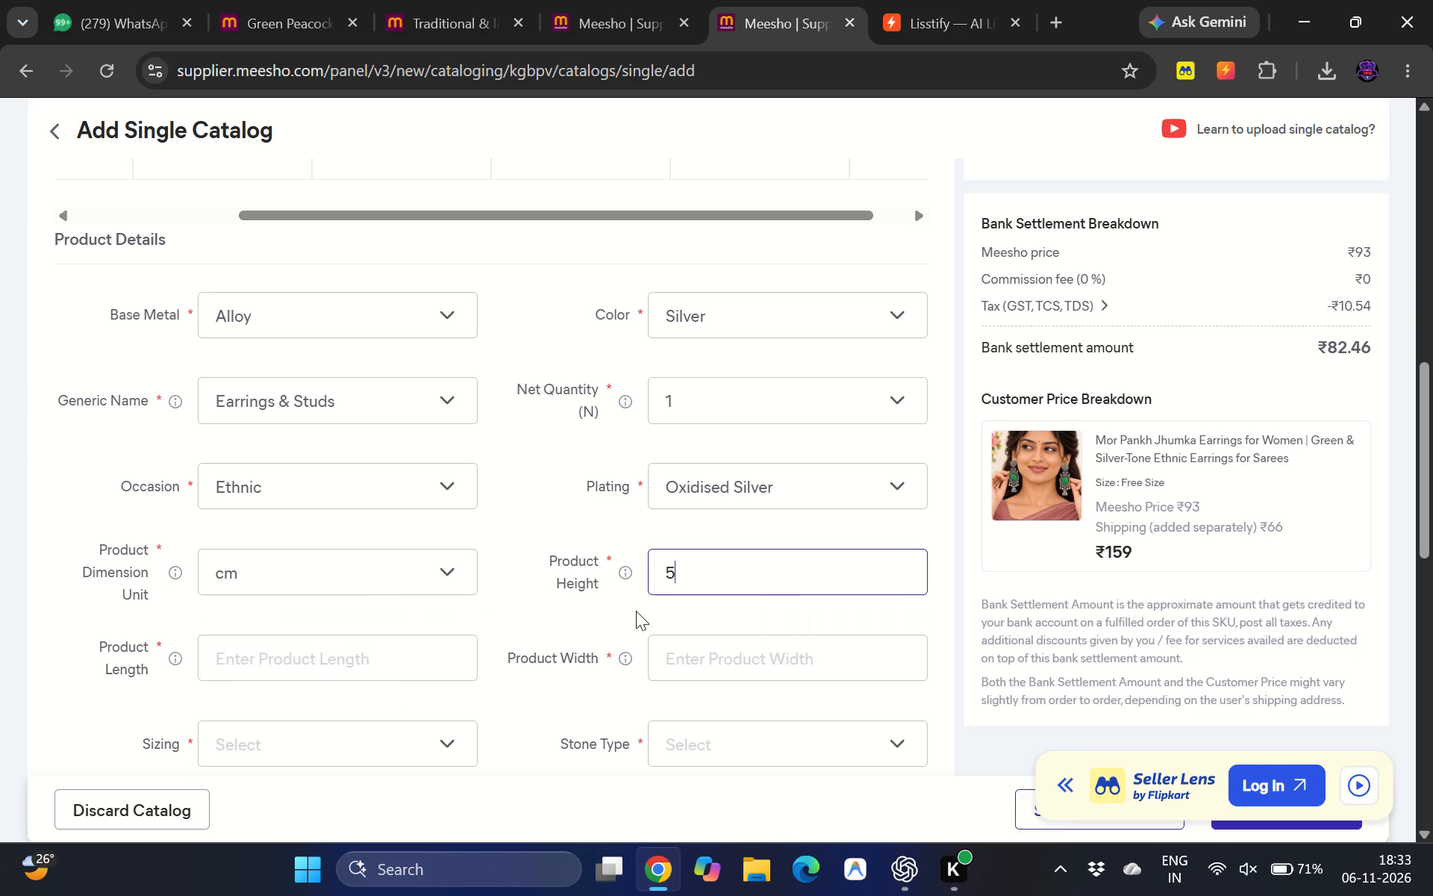
click(346, 662)
key(5)
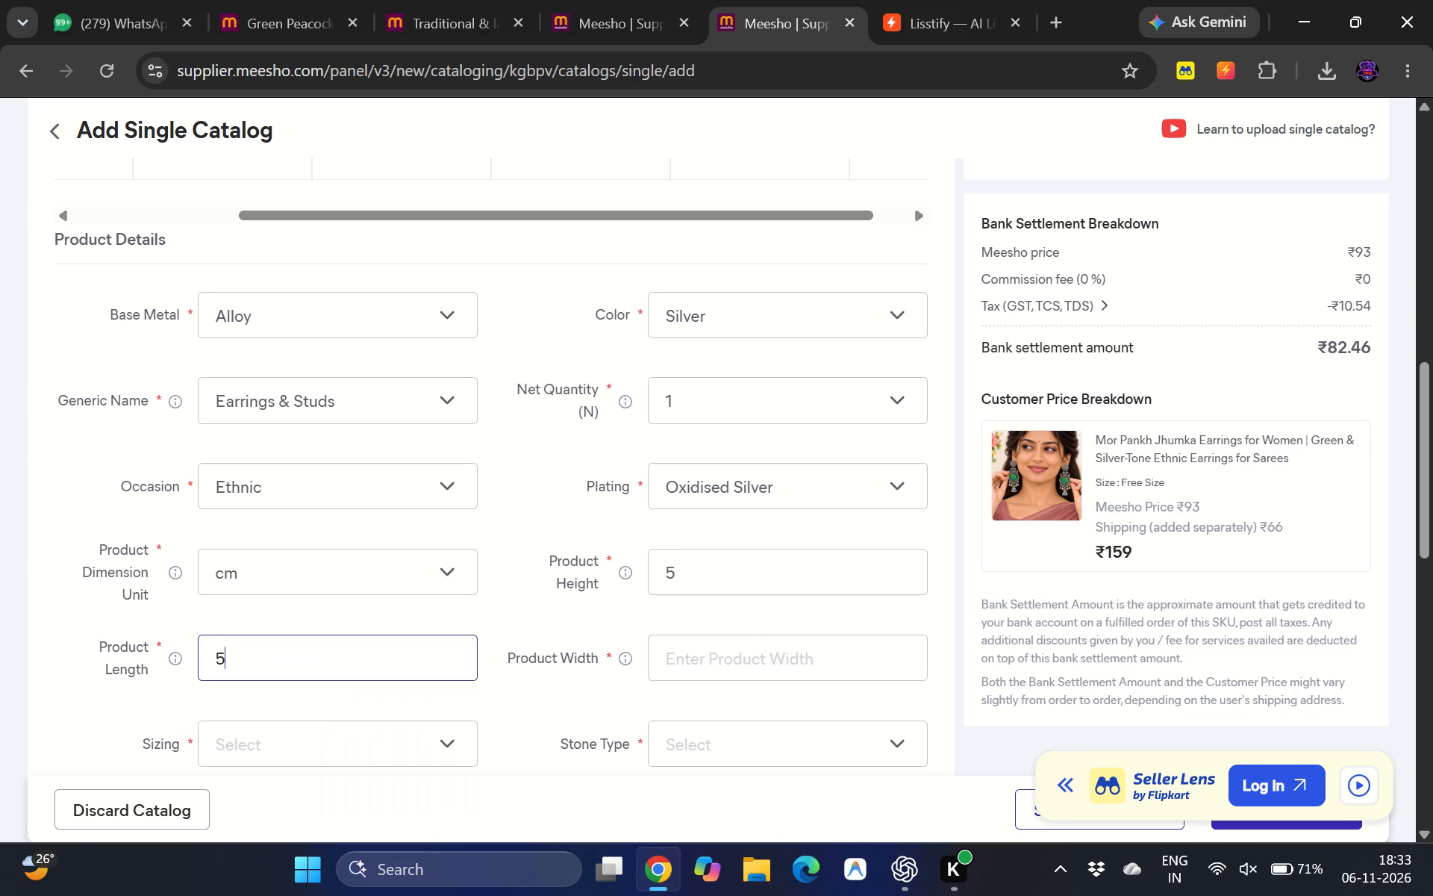
click(701, 678)
key(1)
text(.5)
click(565, 679)
Set the earrings' sizing to Non-Adjustable and the stone type to No Stone.
scroll(565, 679, down, 2)
click(443, 632)
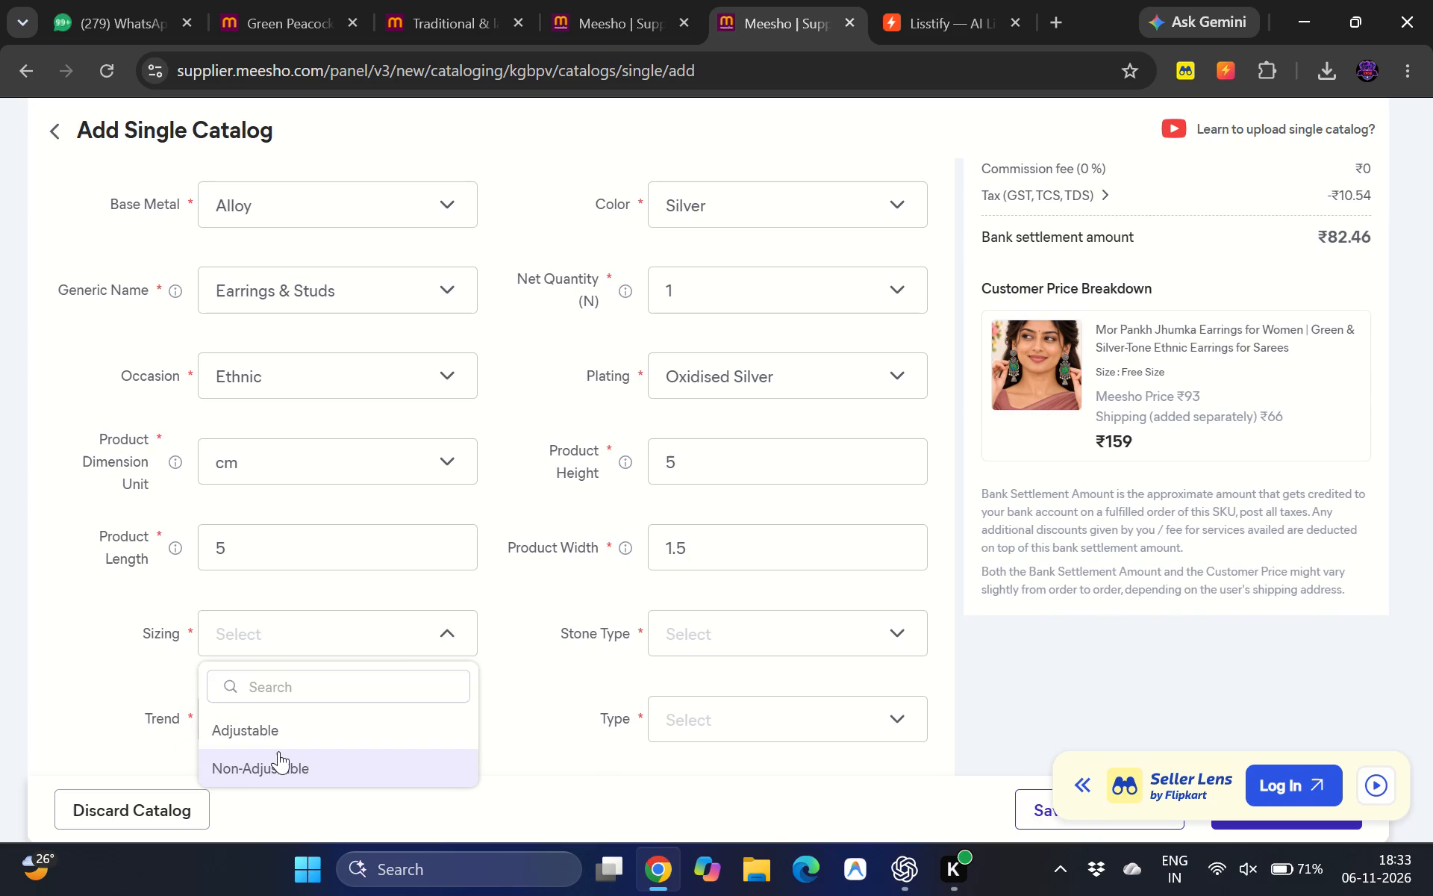
click(278, 751)
scroll(534, 599, down, 1)
click(796, 536)
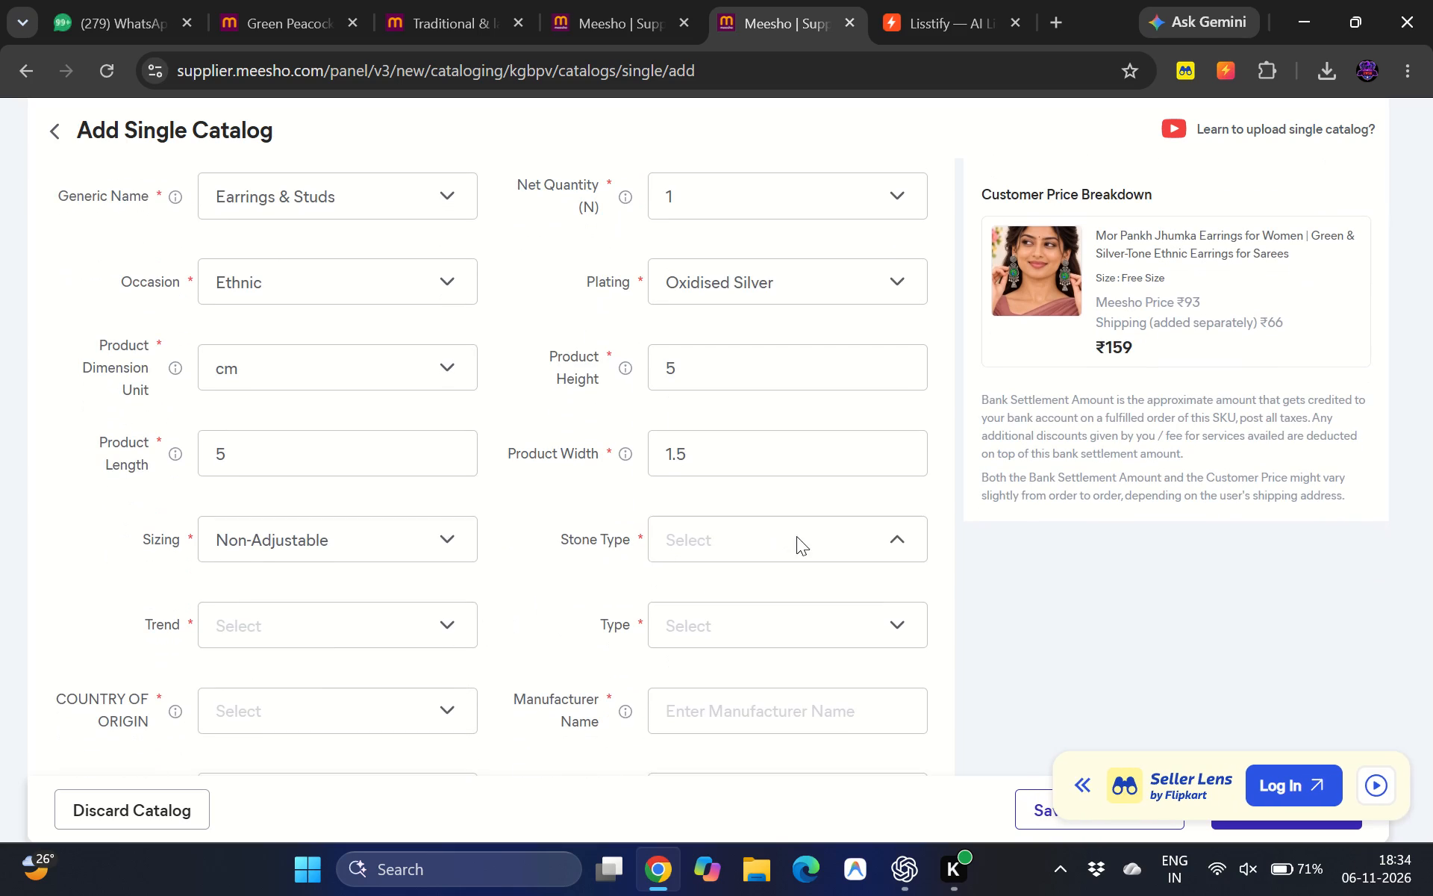
click(746, 591)
text(no)
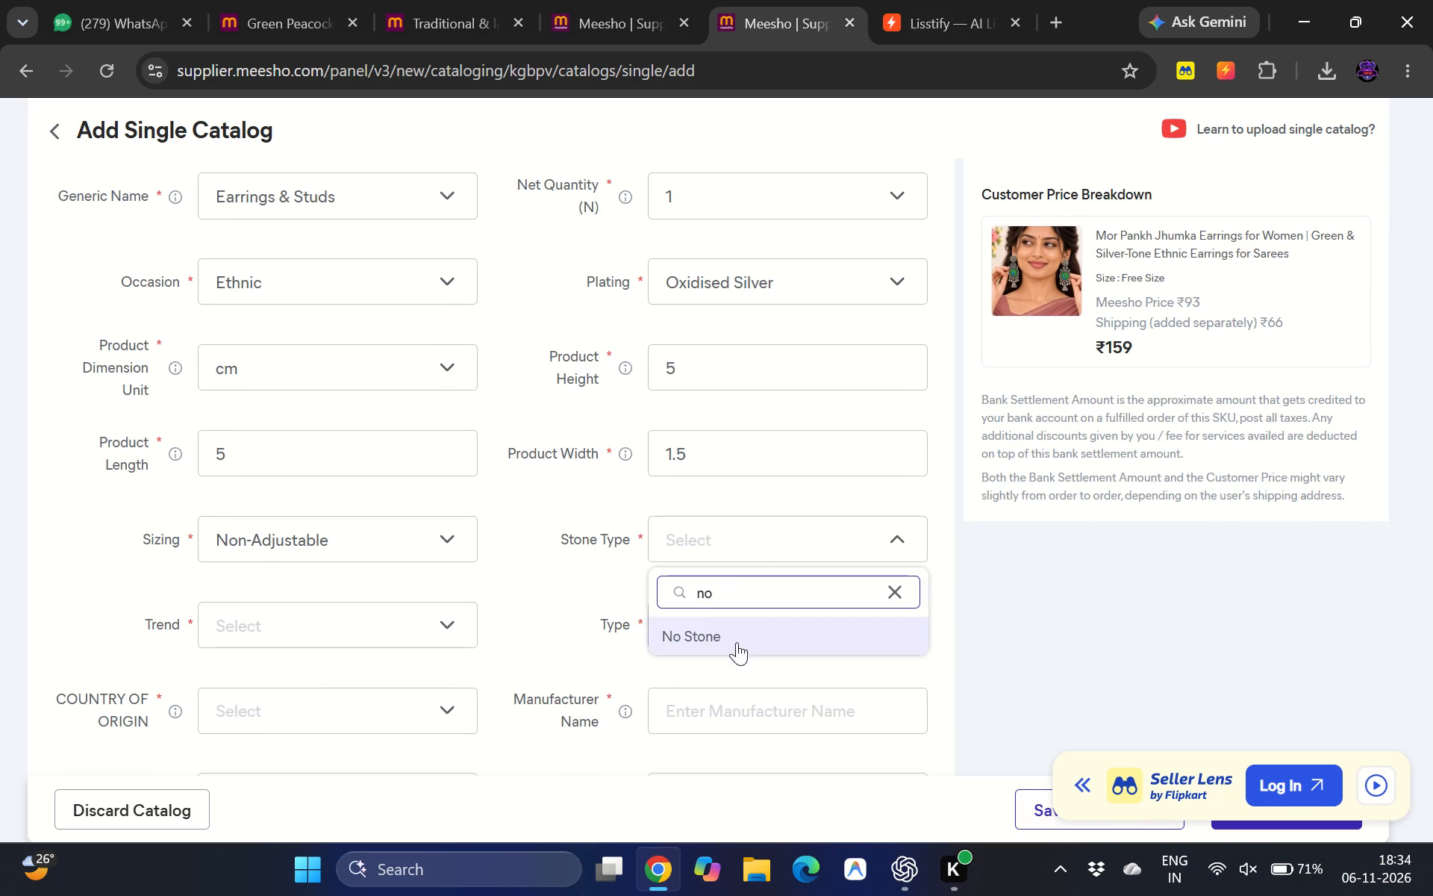
click(737, 647)
Set the earrings' trend to Peacock and the type to Jhumkhas.
scroll(561, 606, down, 1)
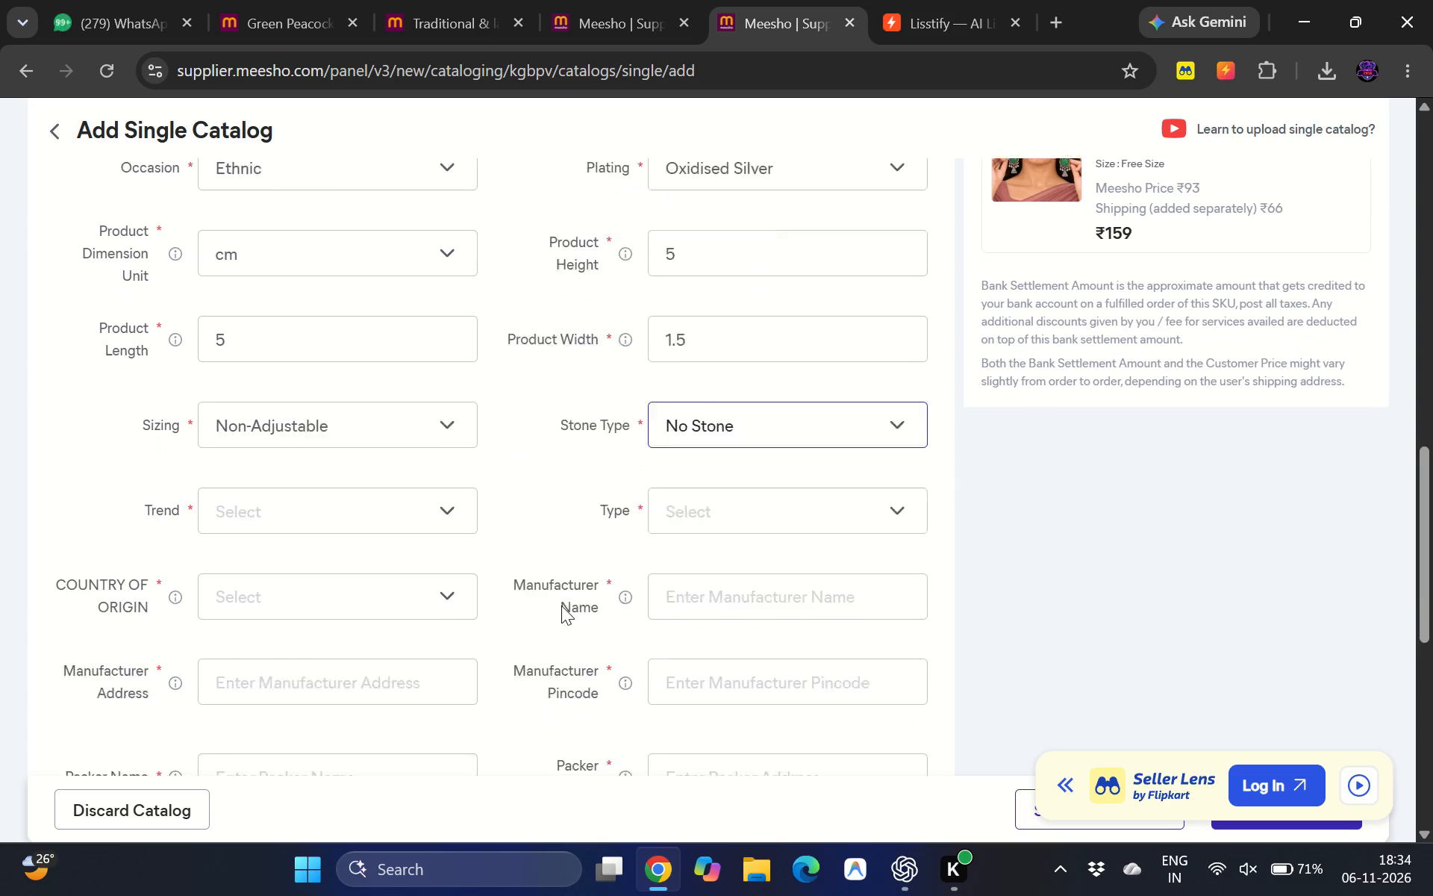
scroll(561, 606, down, 1)
click(408, 477)
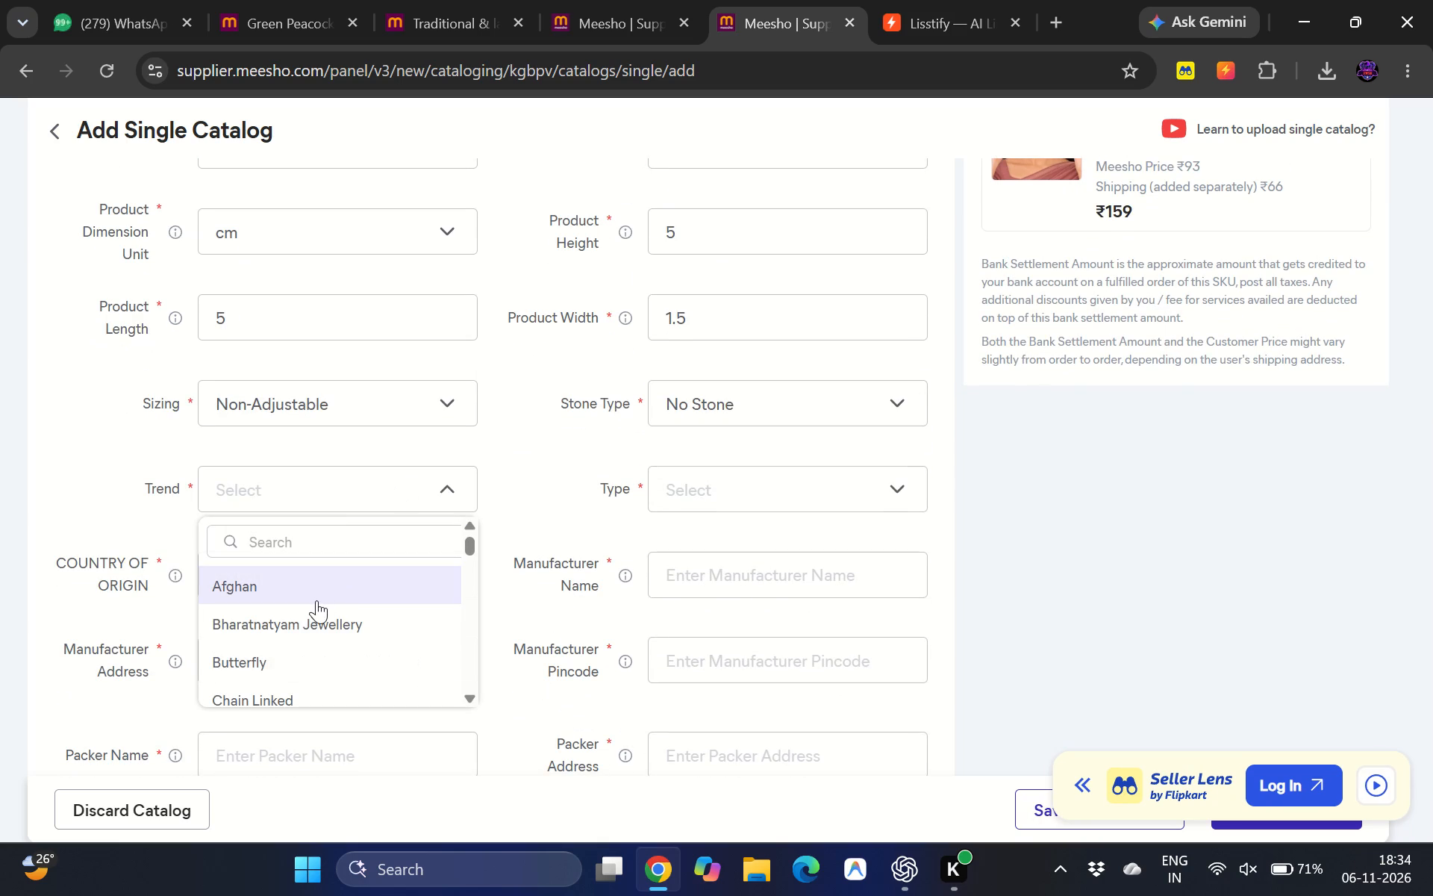
scroll(316, 600, down, 1)
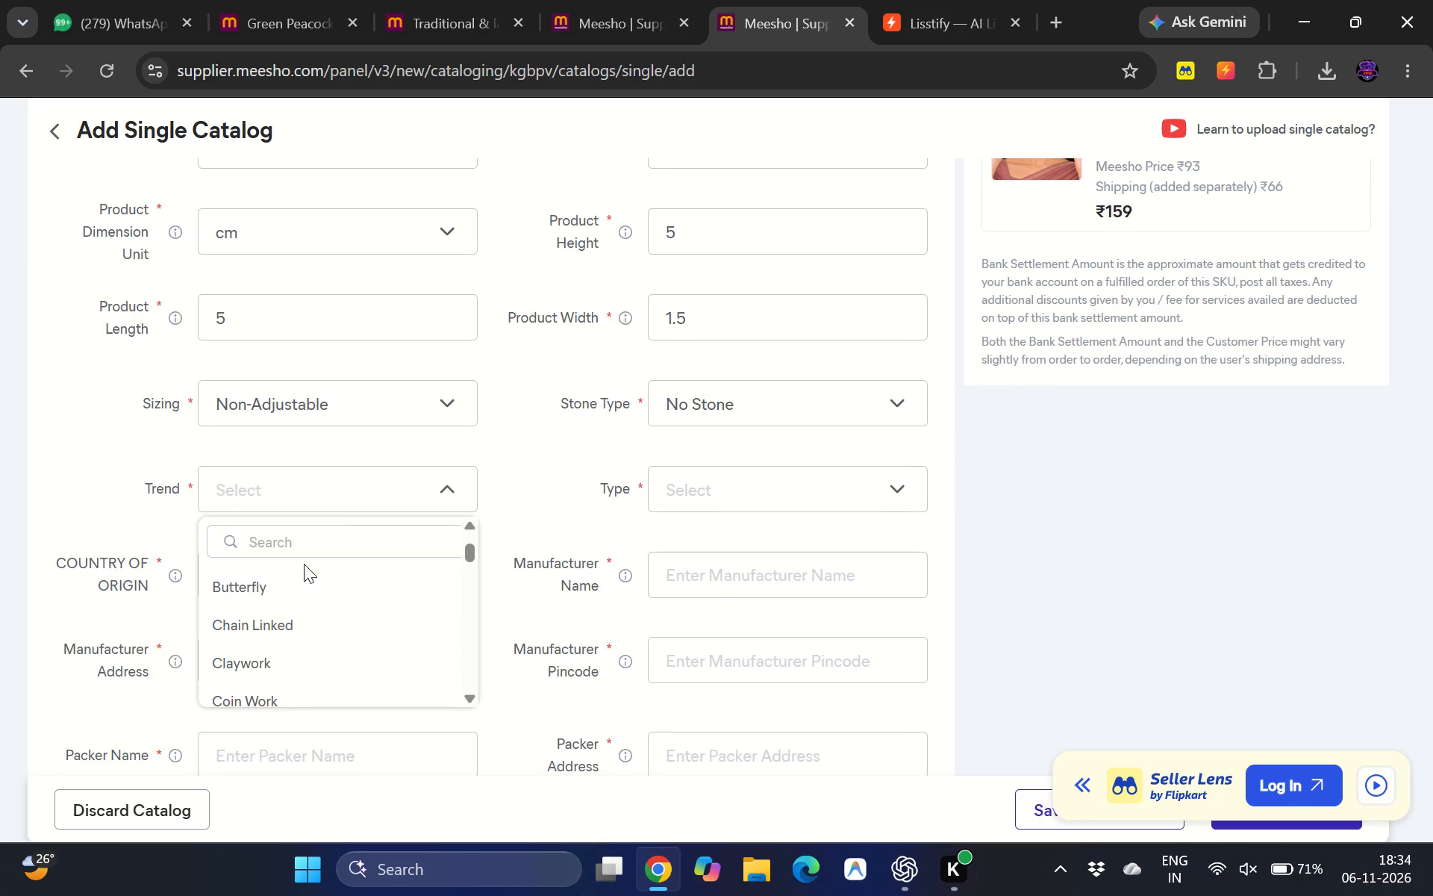
click(289, 541)
text(pe)
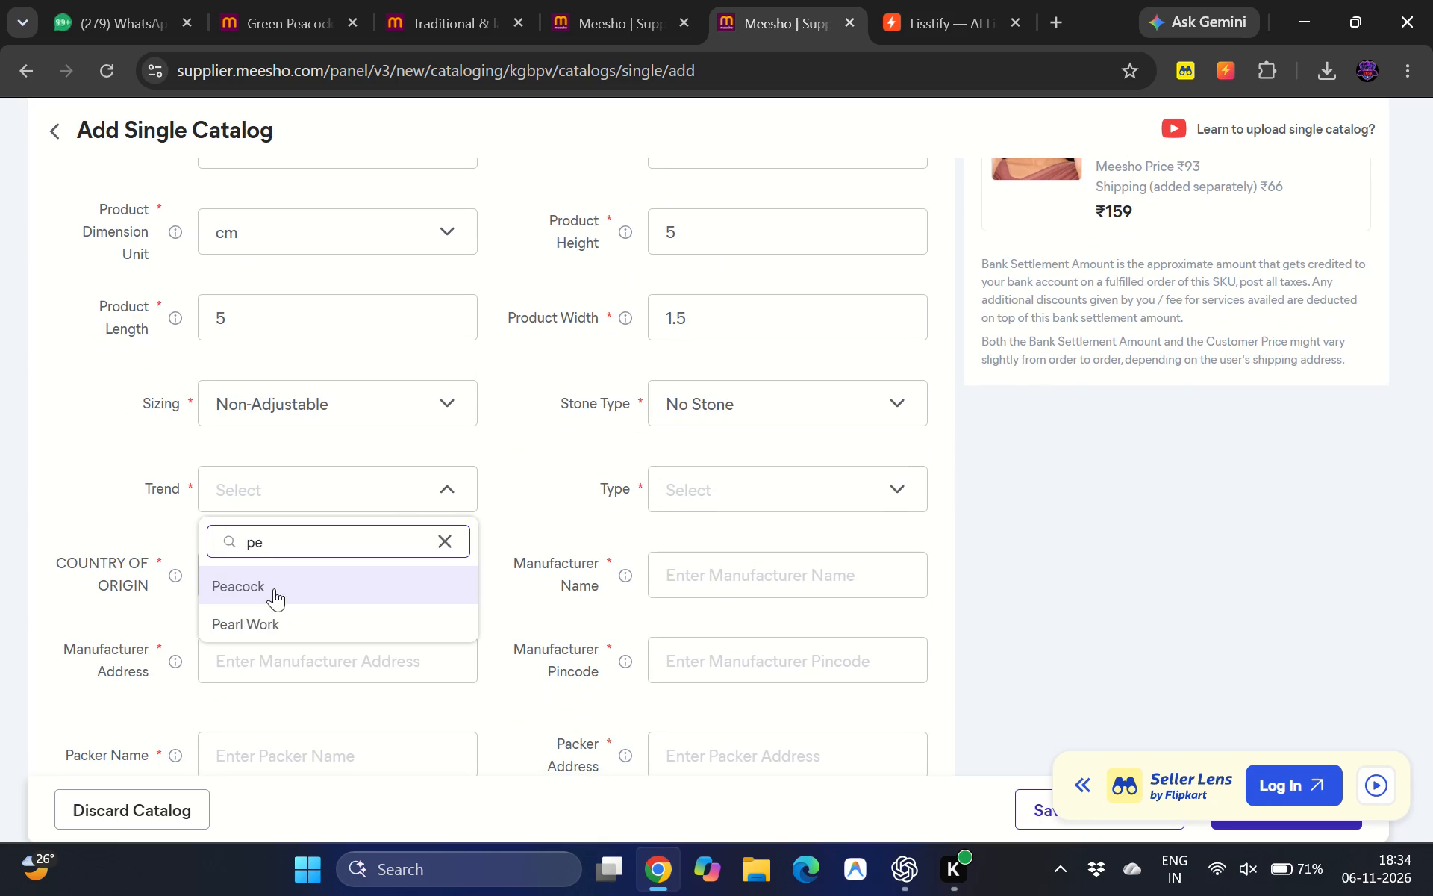
click(271, 602)
click(765, 482)
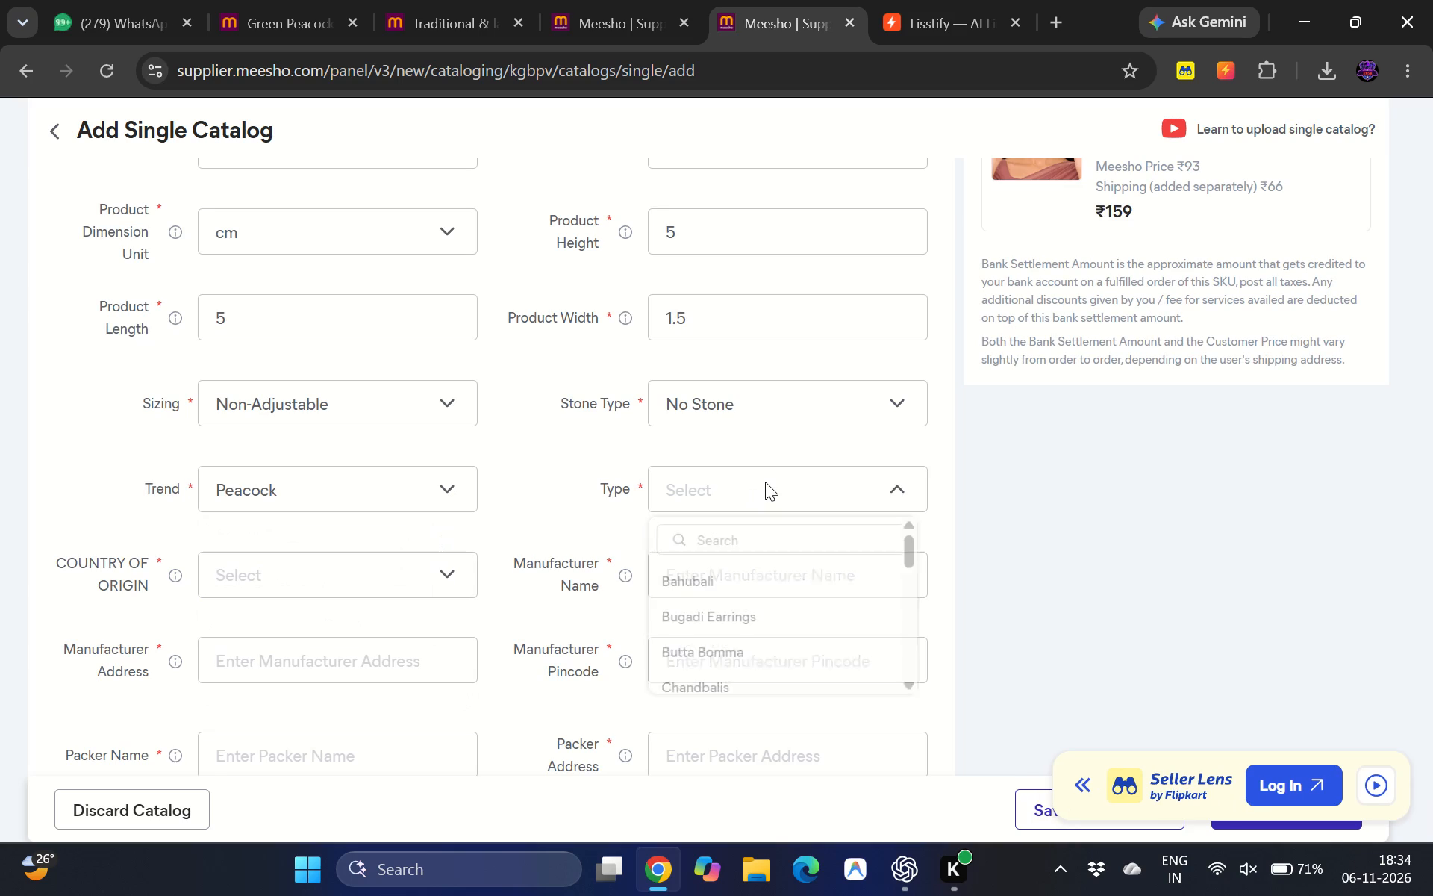
scroll(736, 593, right, 1)
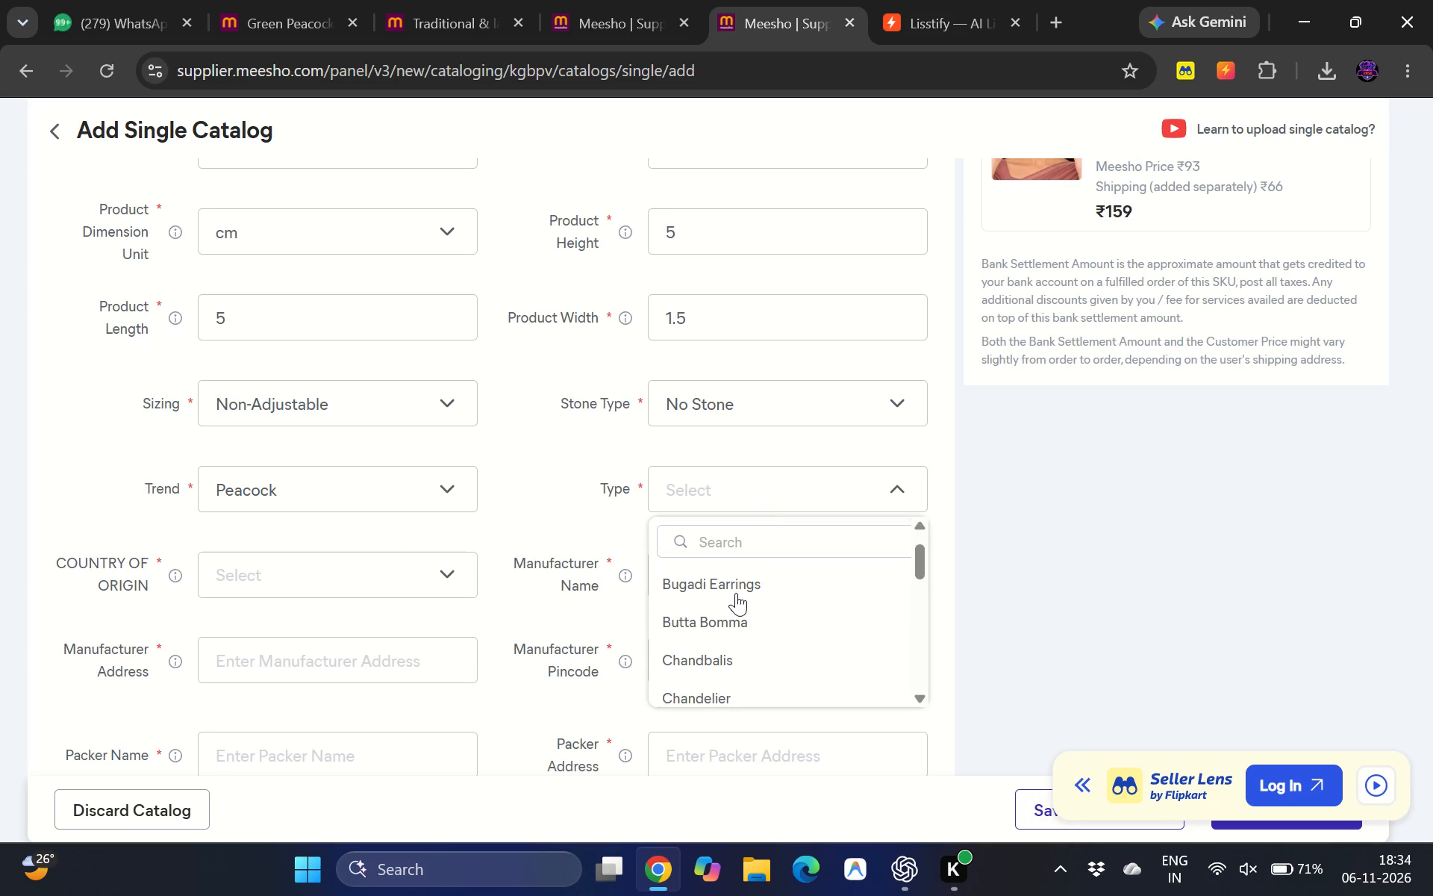
scroll(736, 593, right, 1)
click(733, 543)
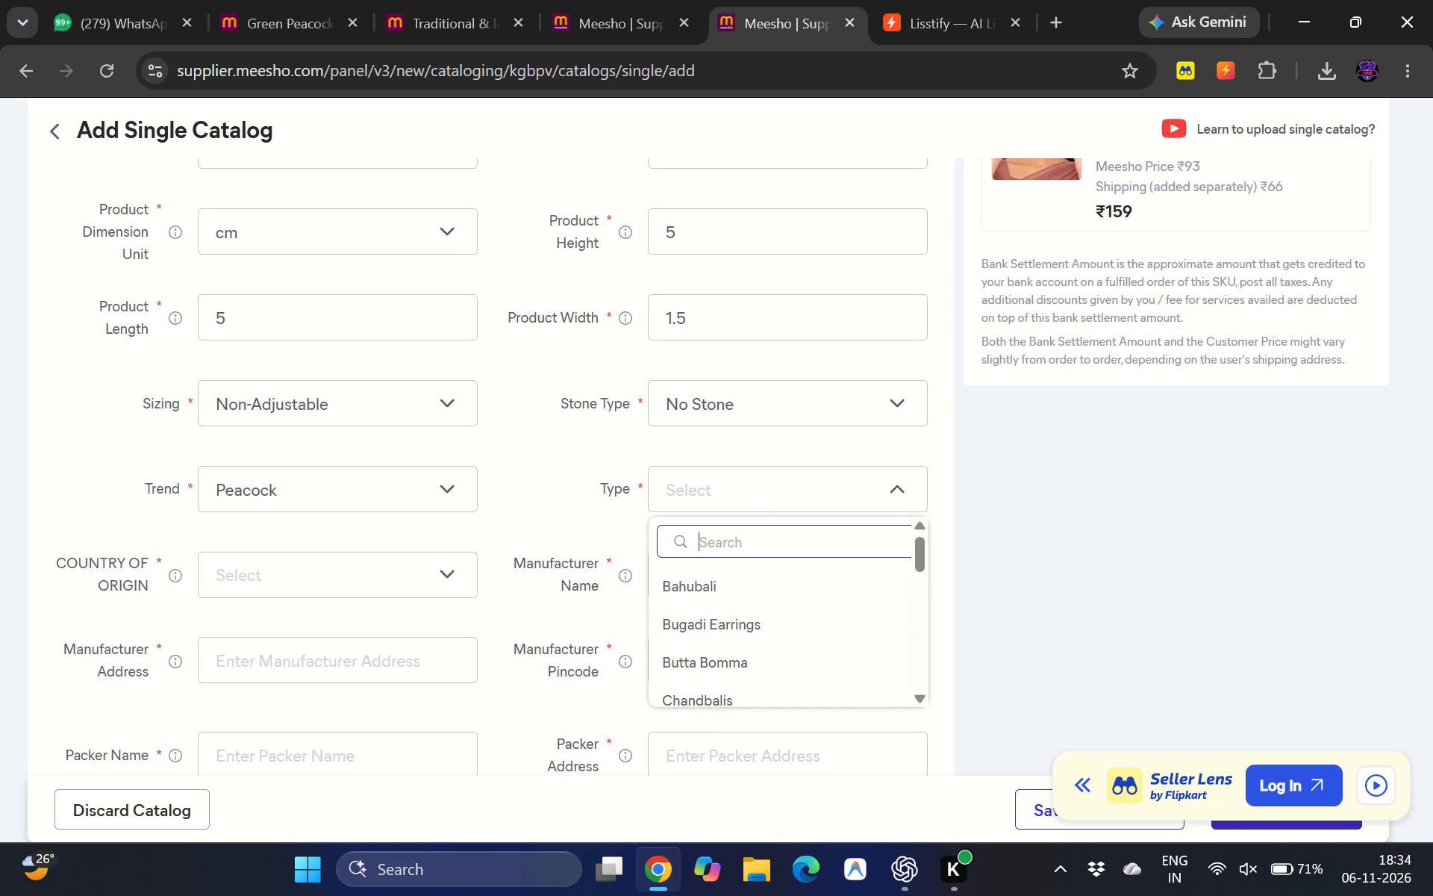
text(jhu)
click(750, 589)
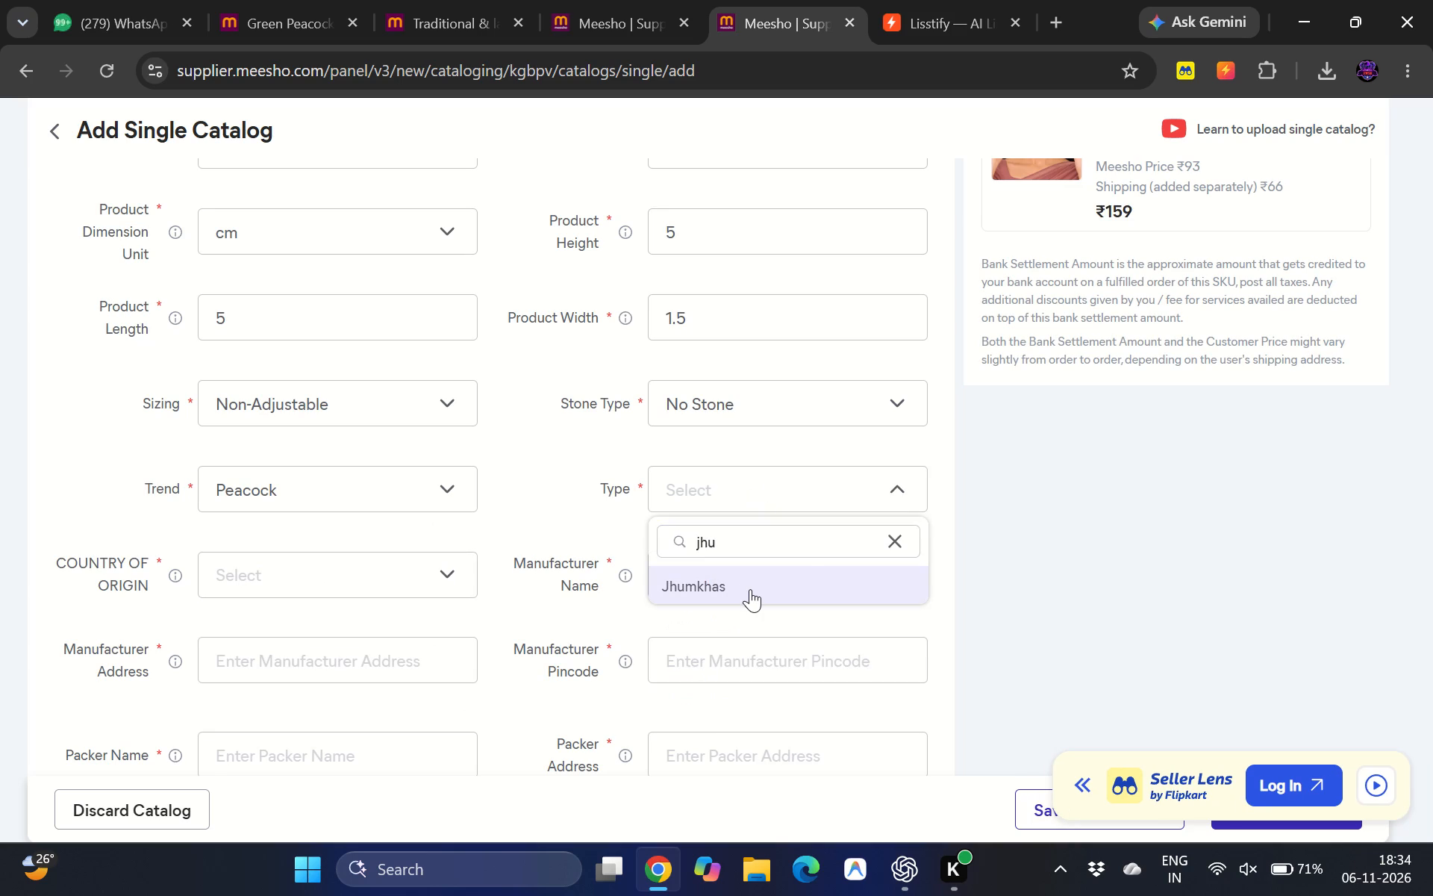
Set the country of origin to India and the manufacturer name to Misty-Creations.
click(387, 587)
click(316, 675)
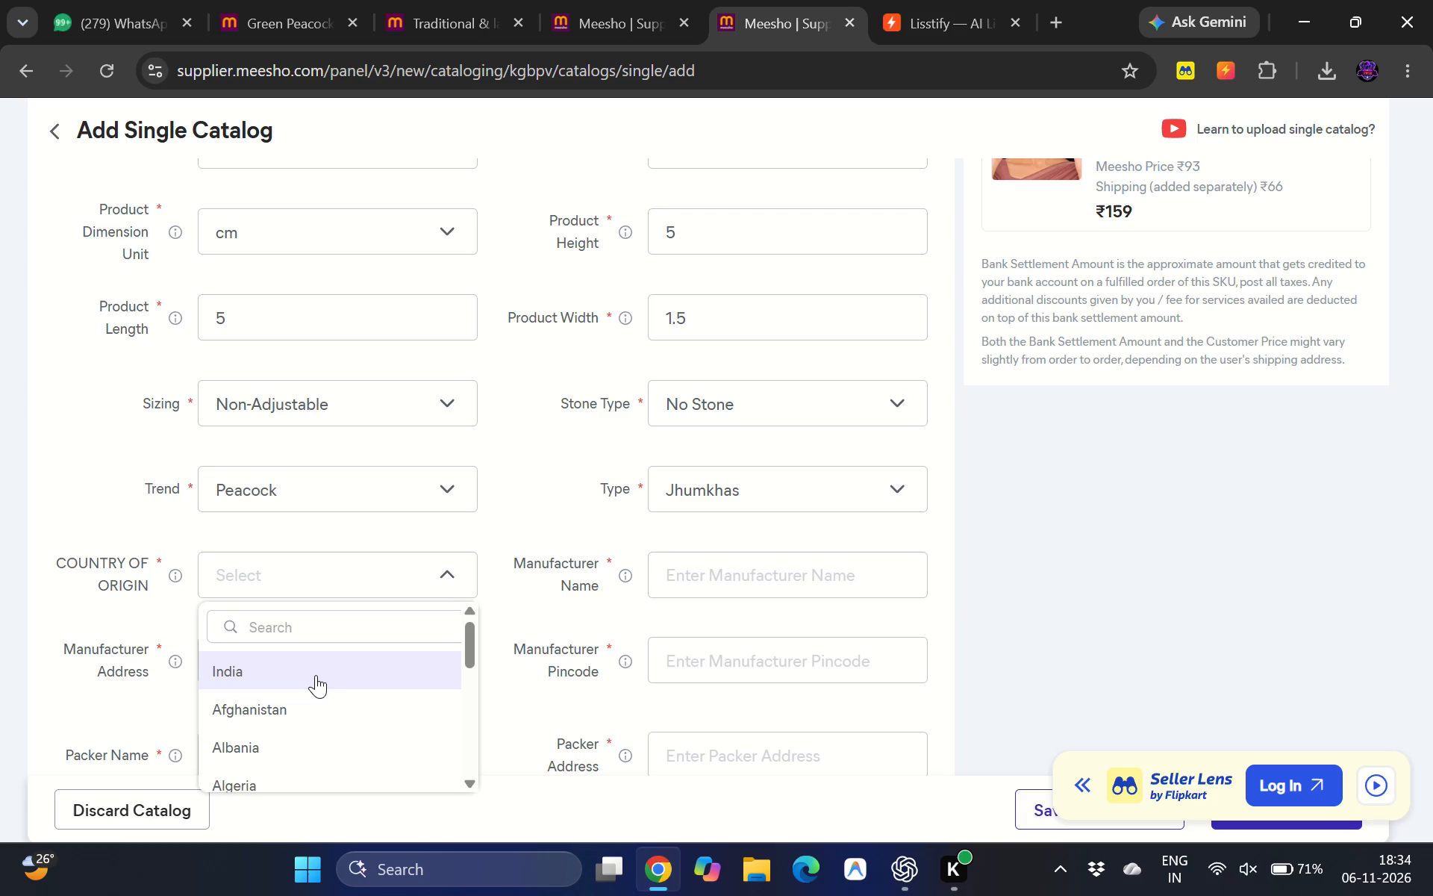
scroll(590, 596, down, 2)
click(743, 388)
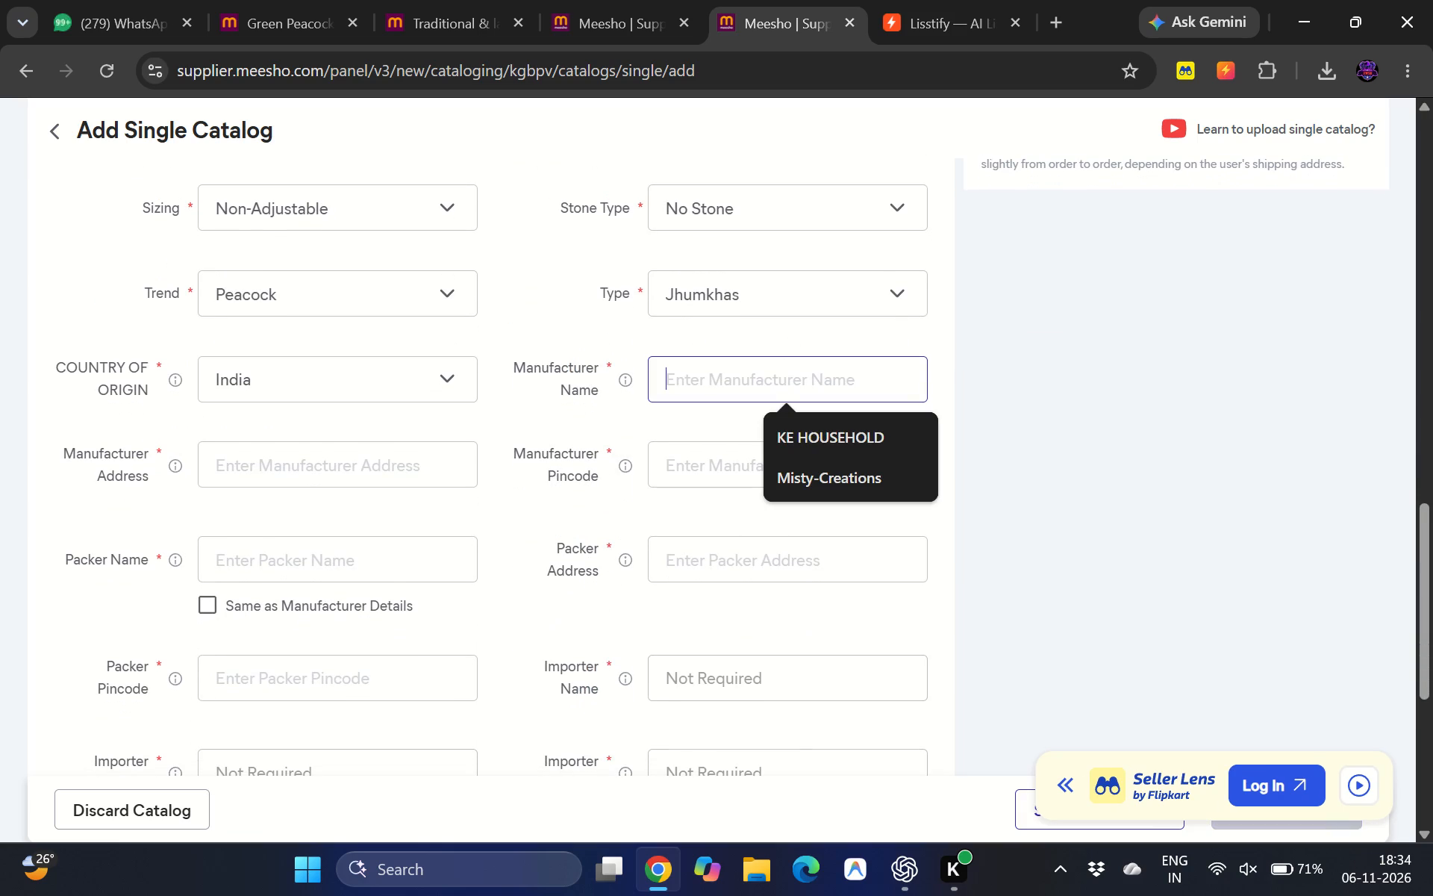
click(809, 470)
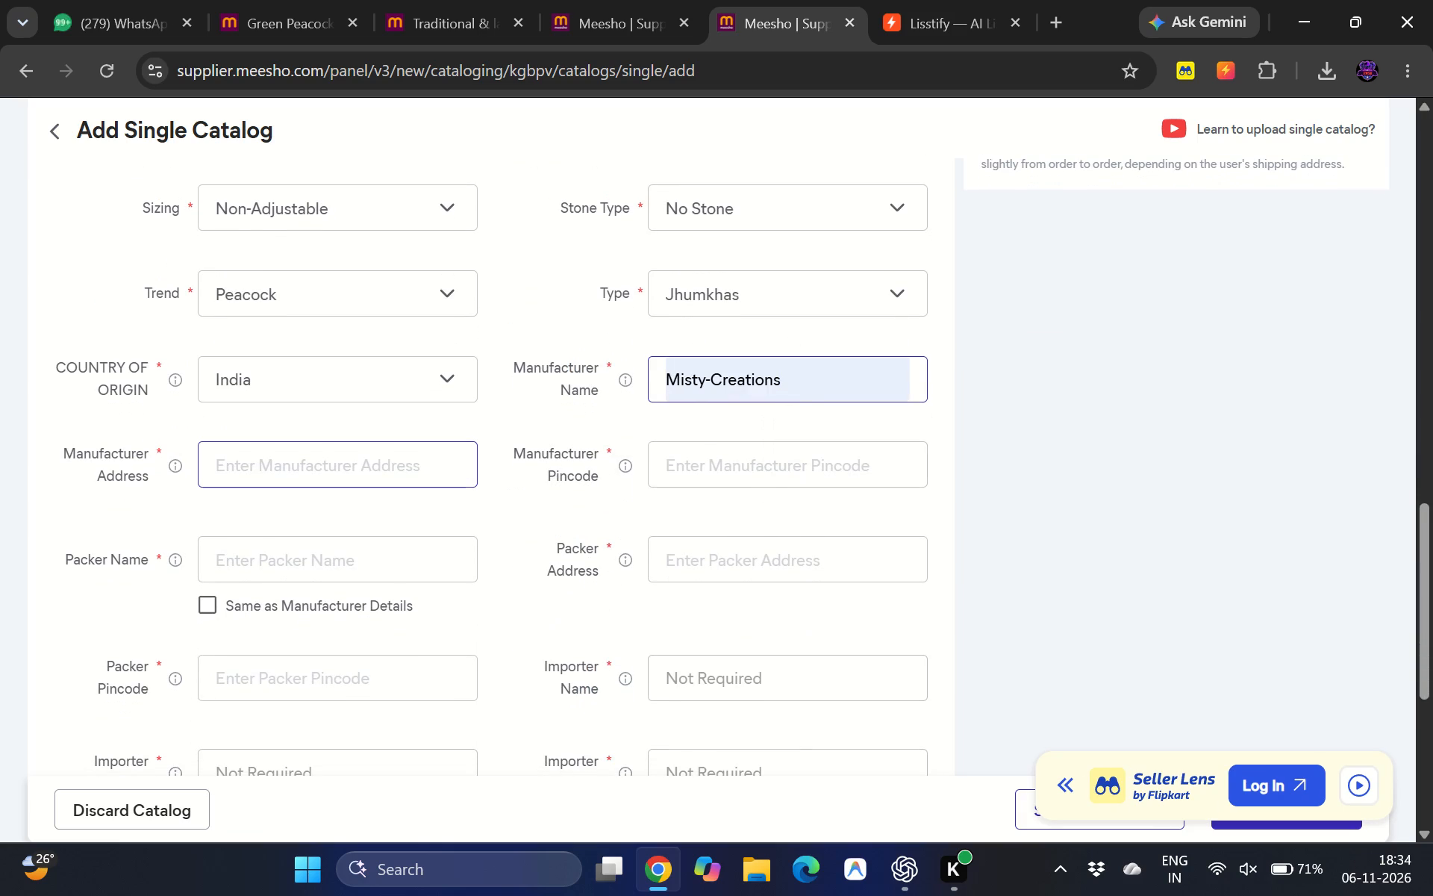
Fill in the manufacturer's saved address and six-digit pincode, and make the packer details the same as the manufacturer's.
click(415, 482)
click(396, 570)
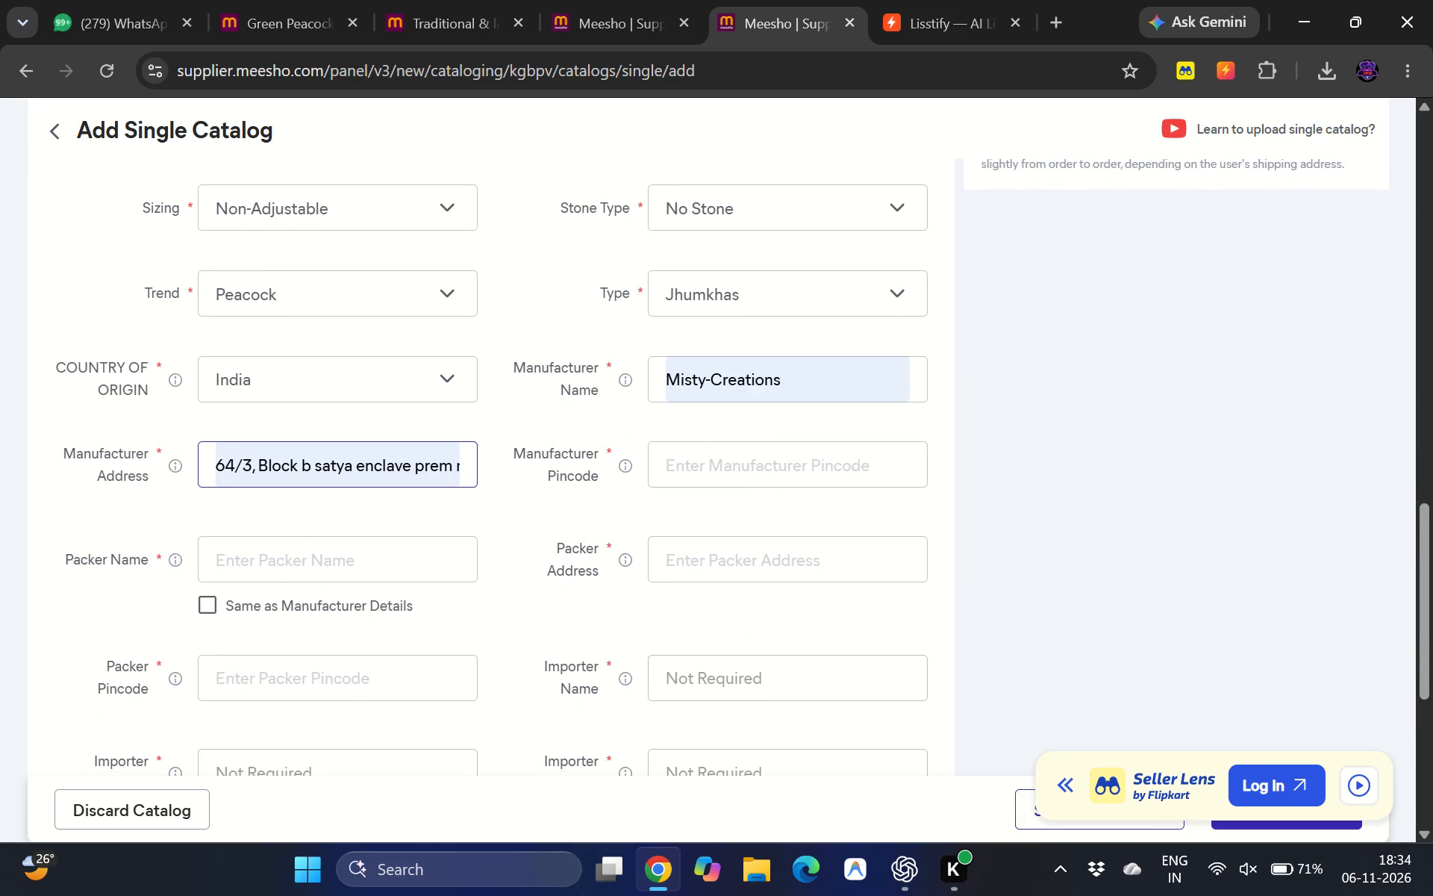
click(213, 609)
click(728, 471)
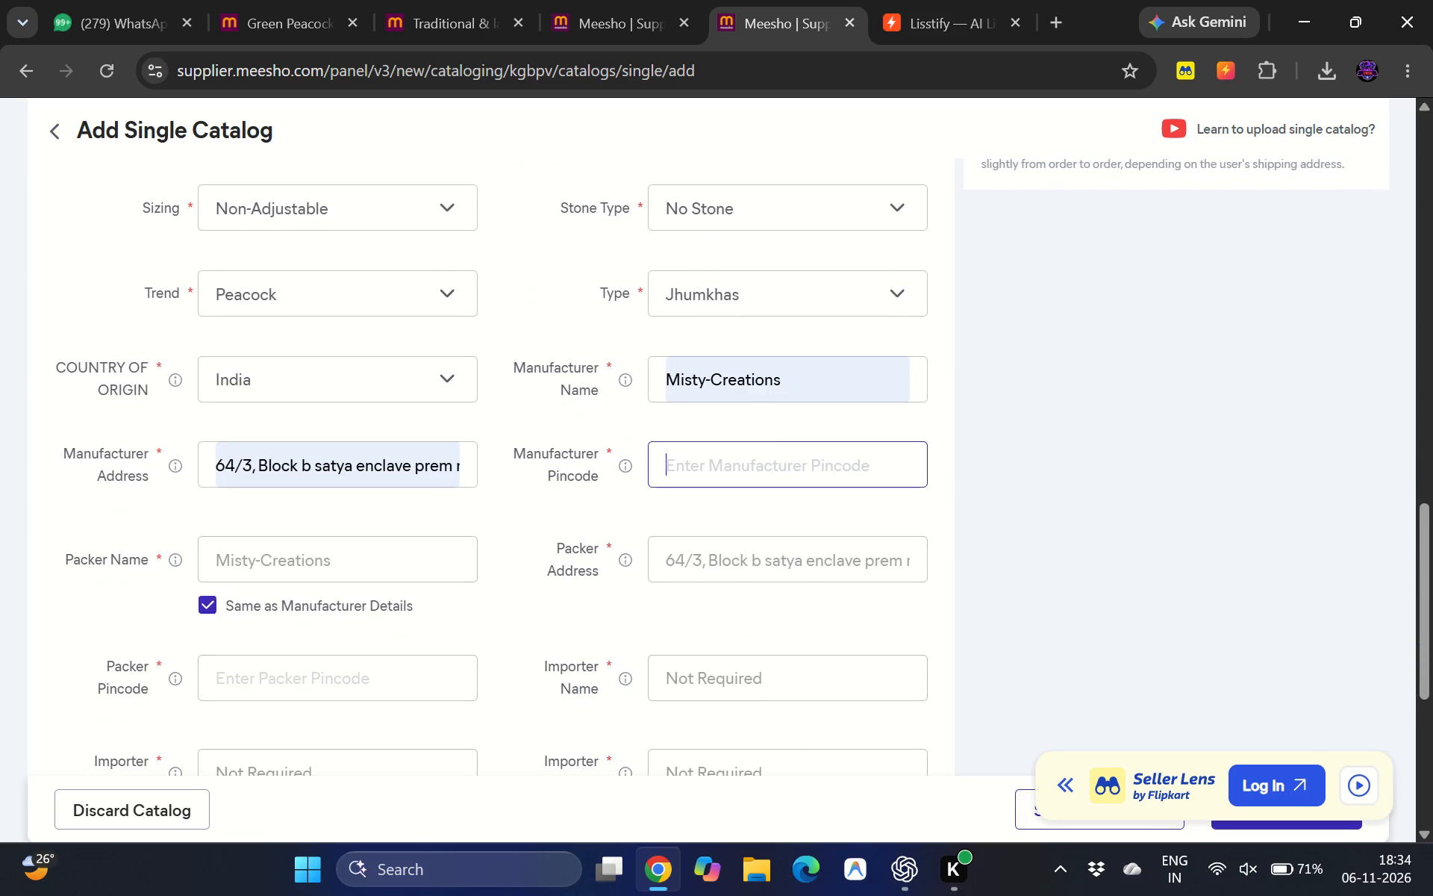
text(10086)
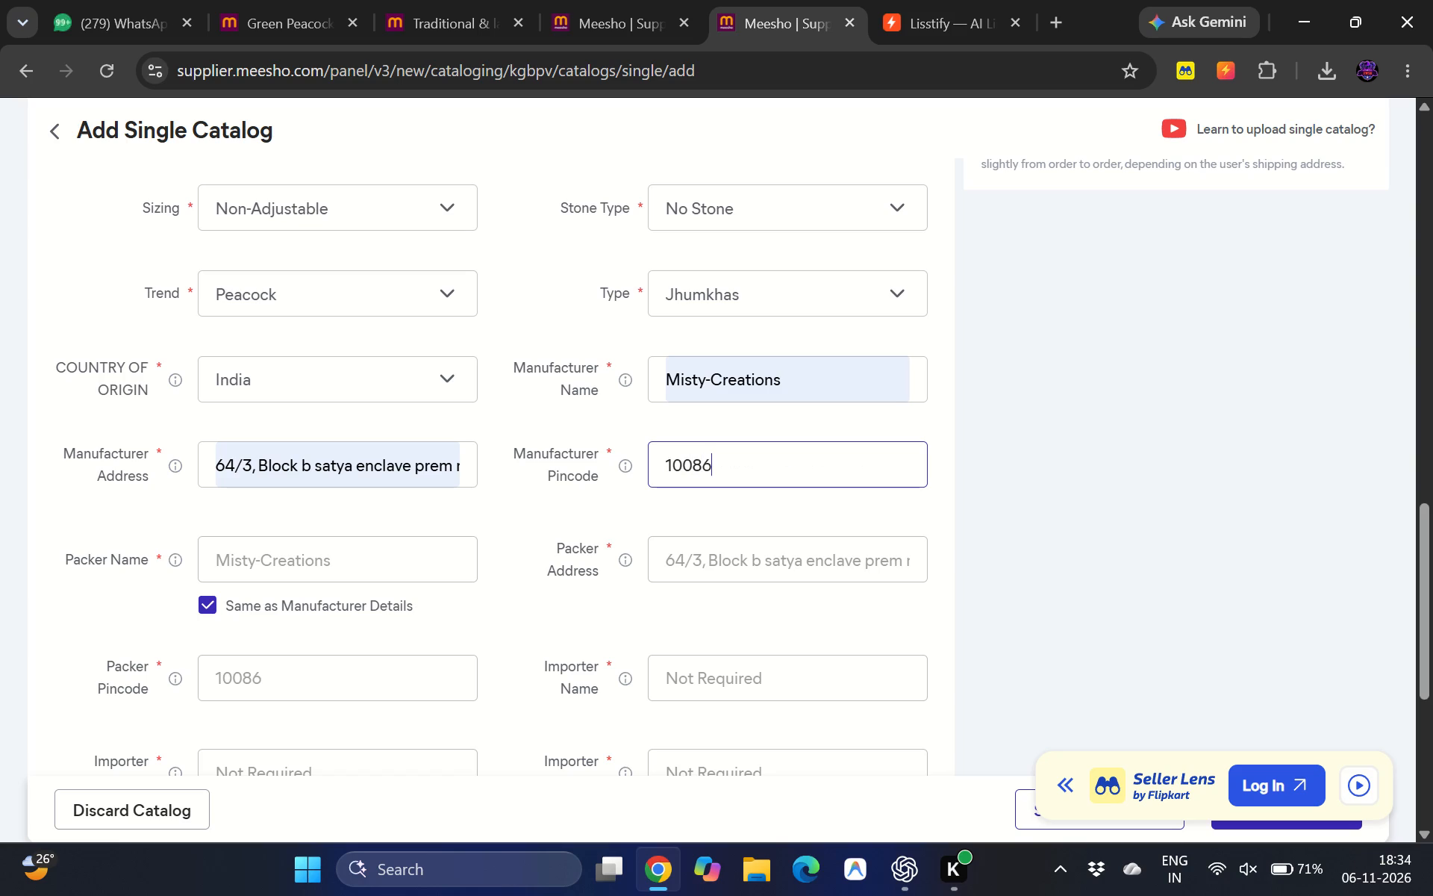
click(590, 514)
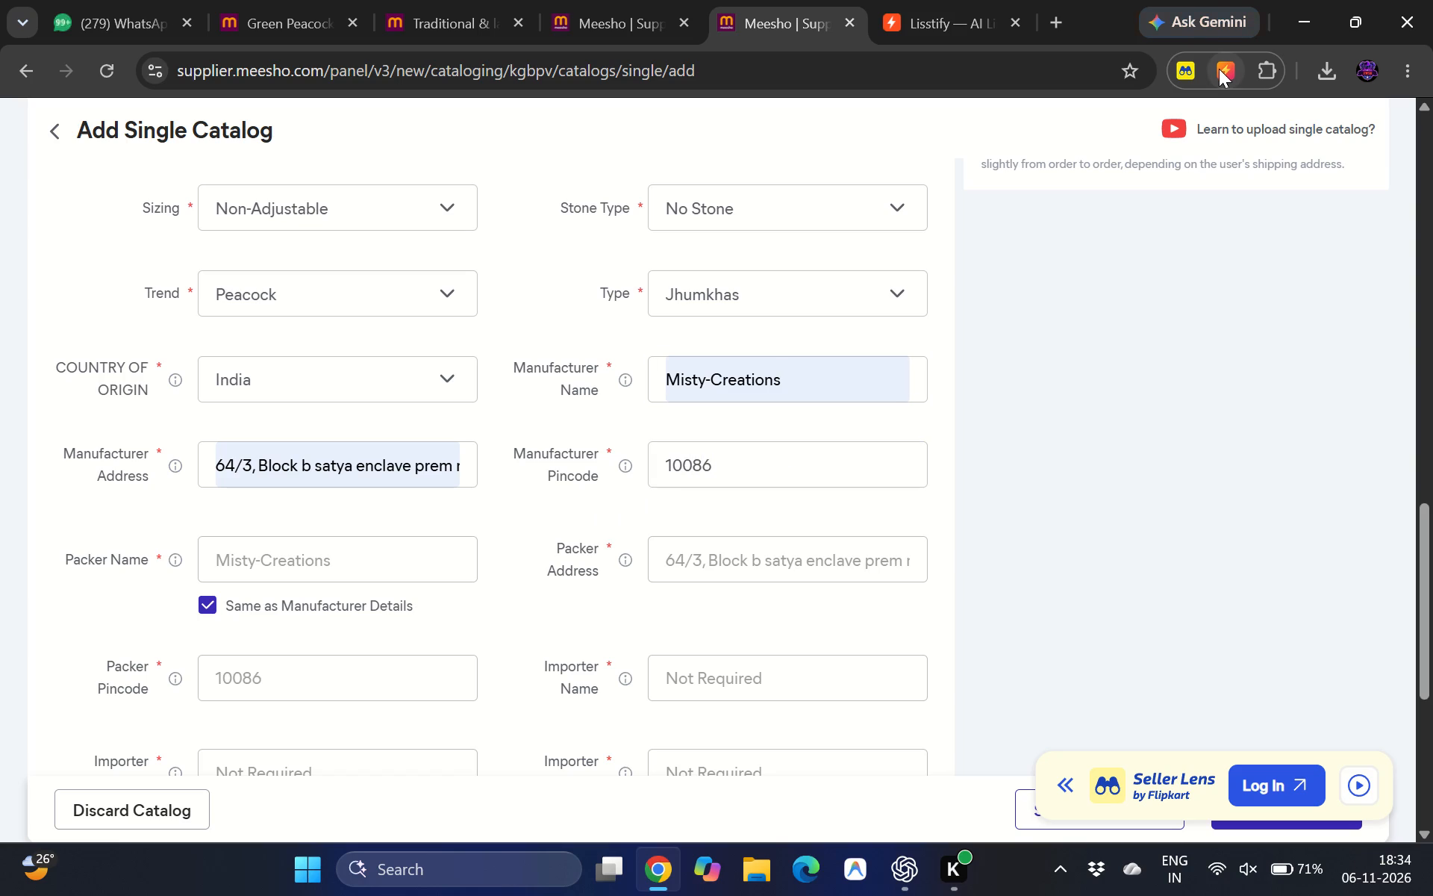
click(1219, 69)
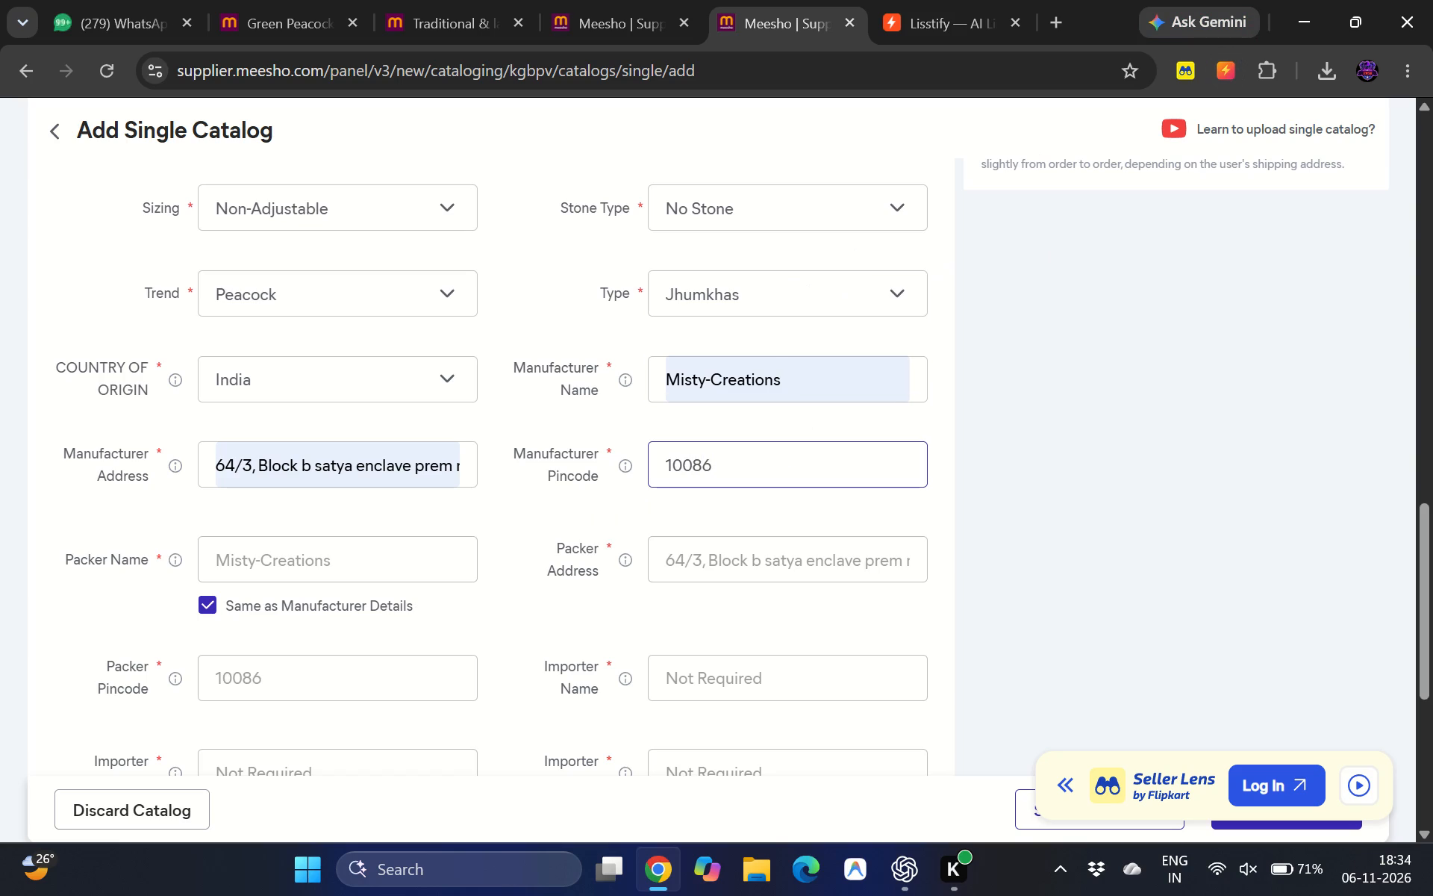
click(670, 470)
key(1)
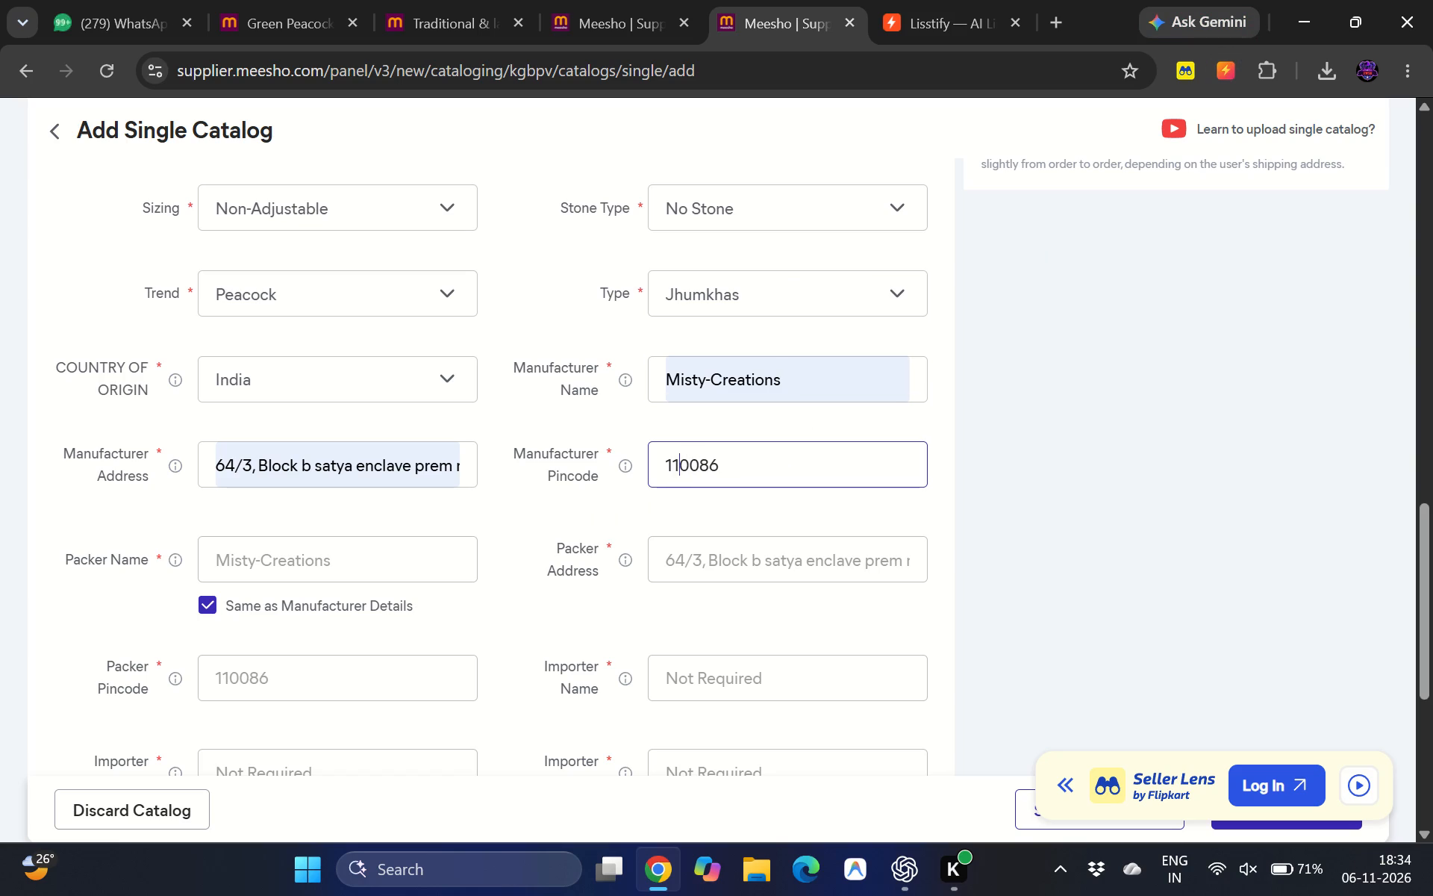
click(660, 480)
scroll(660, 480, down, 2)
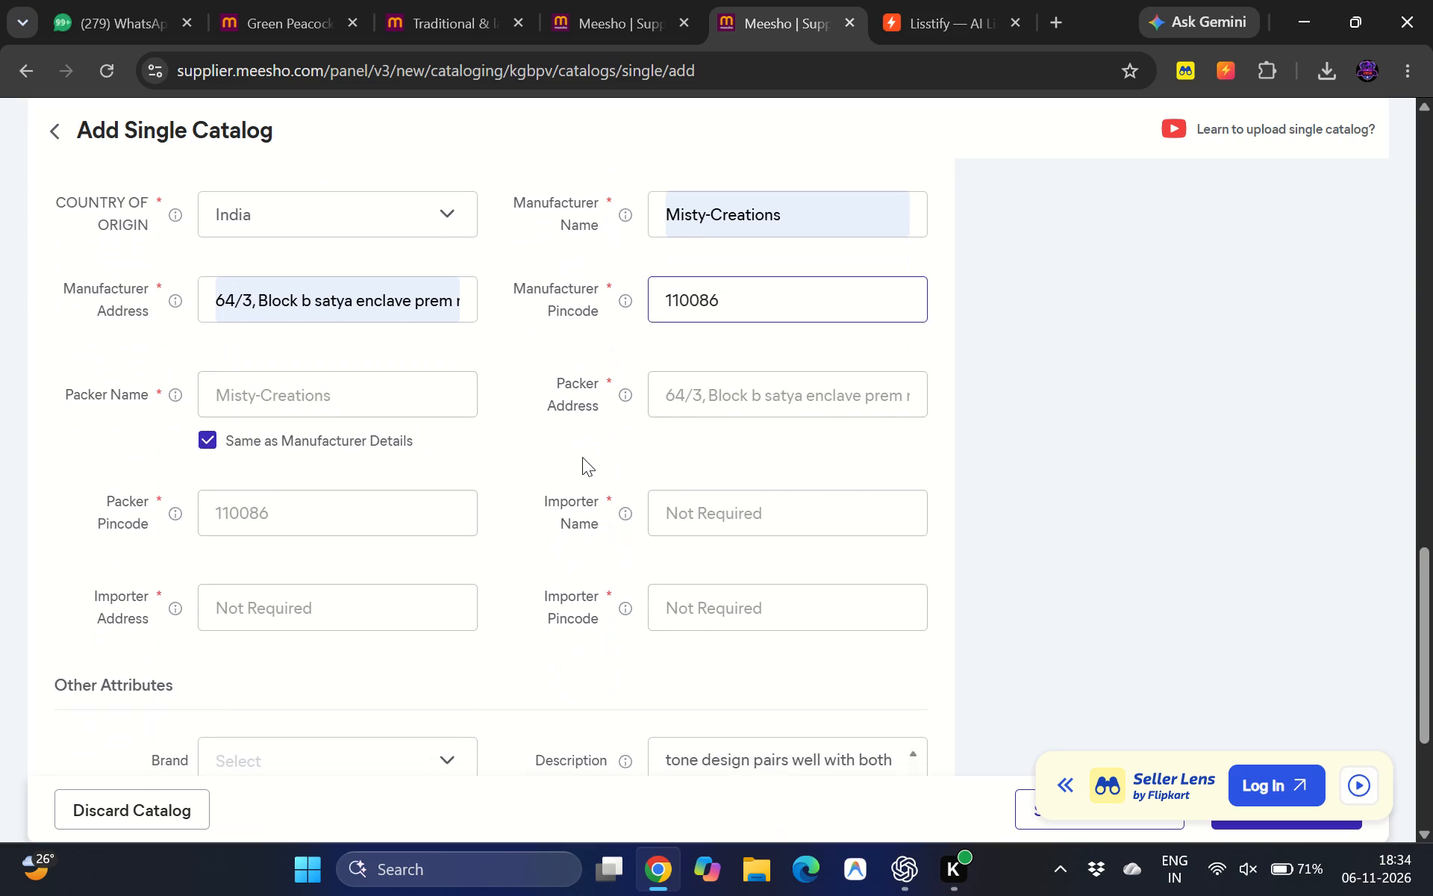
click(582, 457)
Review the filled catalog form, from the product, size and inventory details through to the description.
scroll(582, 457, down, 3)
scroll(687, 504, up, 3)
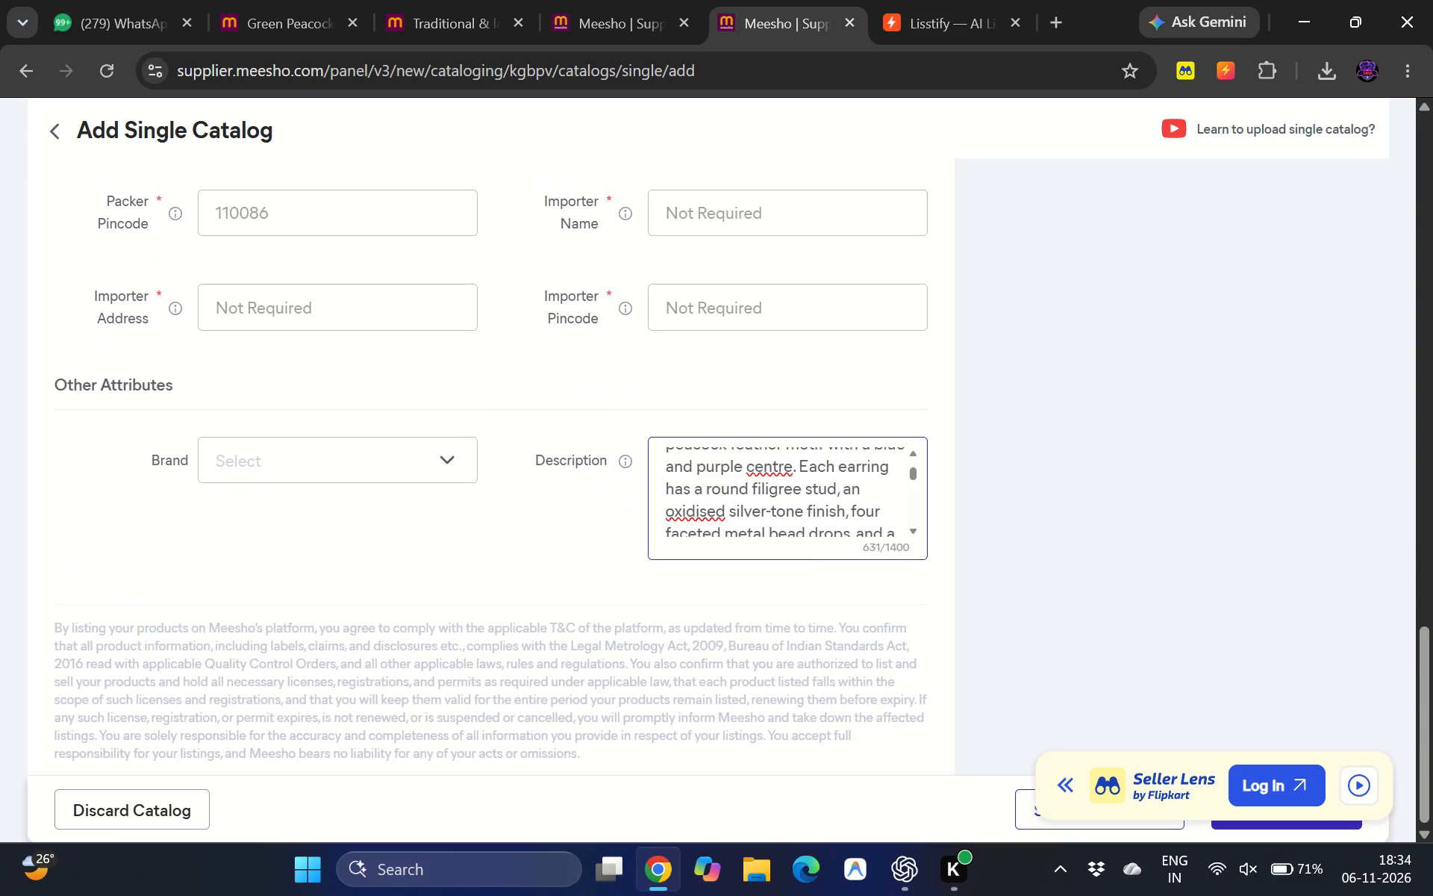
scroll(687, 504, up, 11)
scroll(687, 504, down, 3)
scroll(687, 504, right, 1)
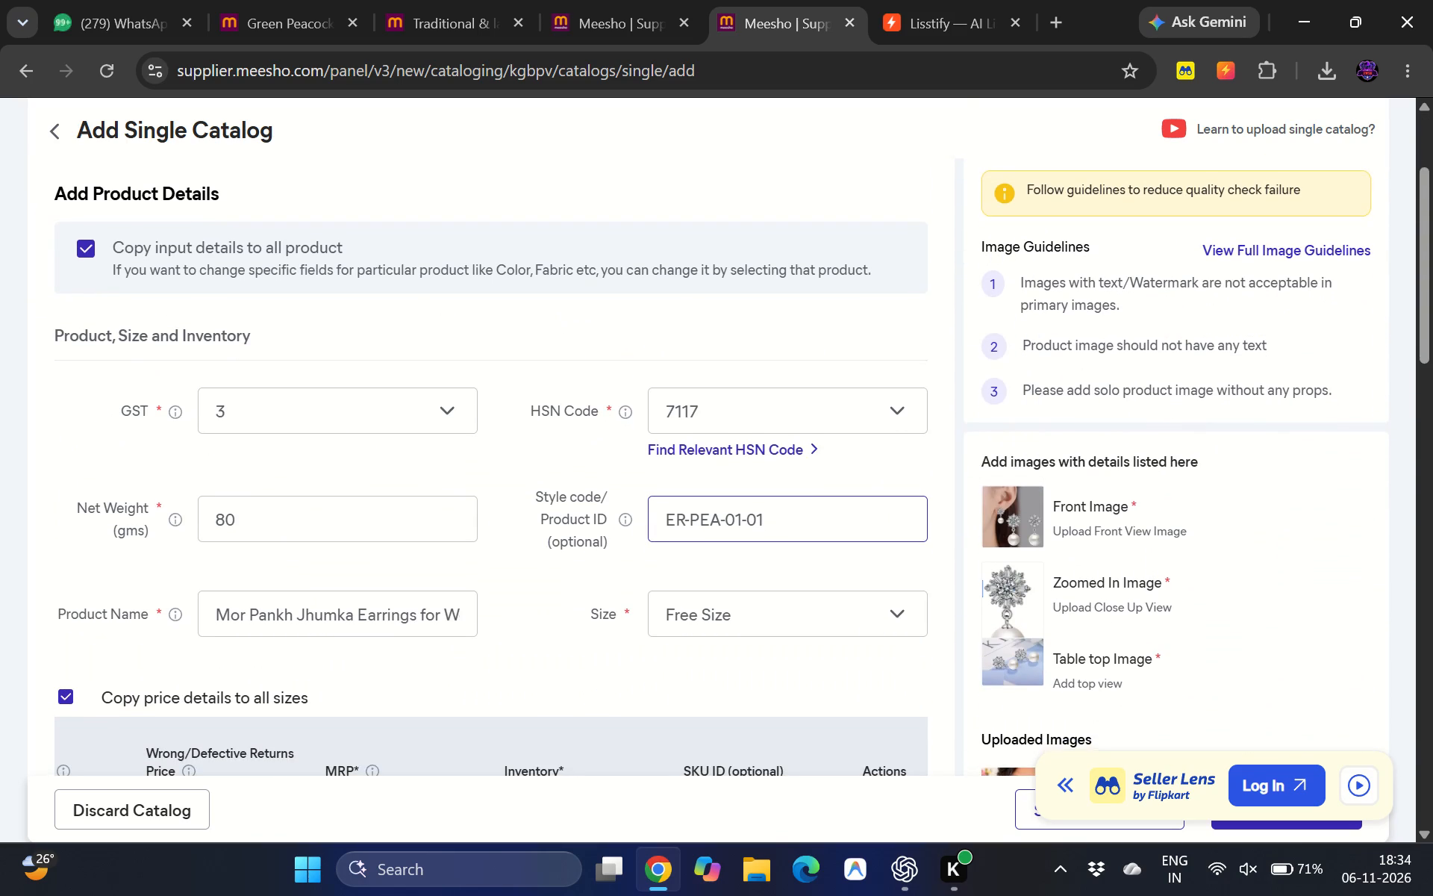
scroll(687, 504, right, 1)
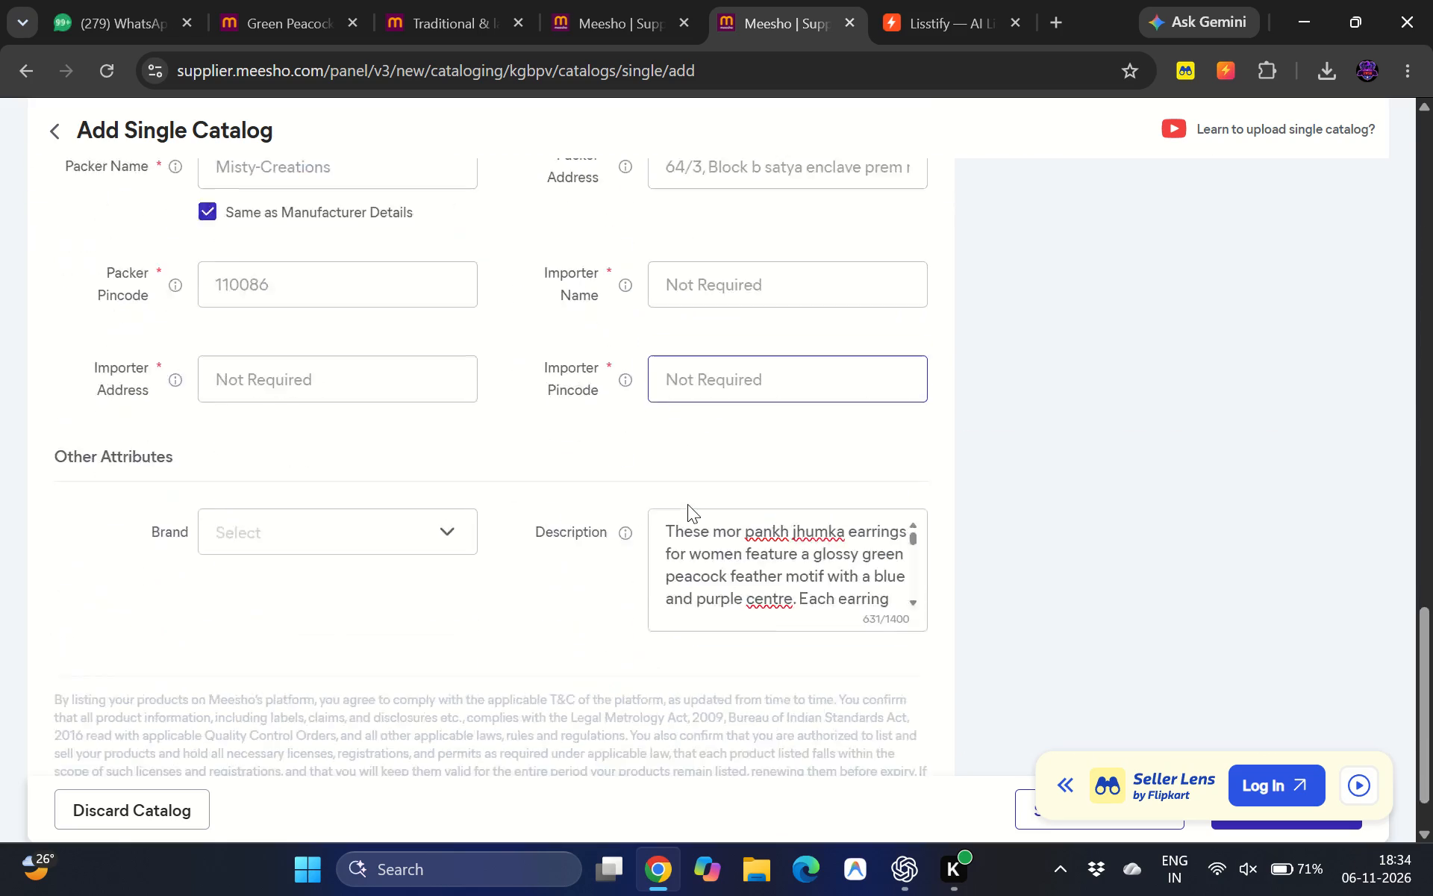
Look through the available brands for one matching the store's own name.
click(440, 459)
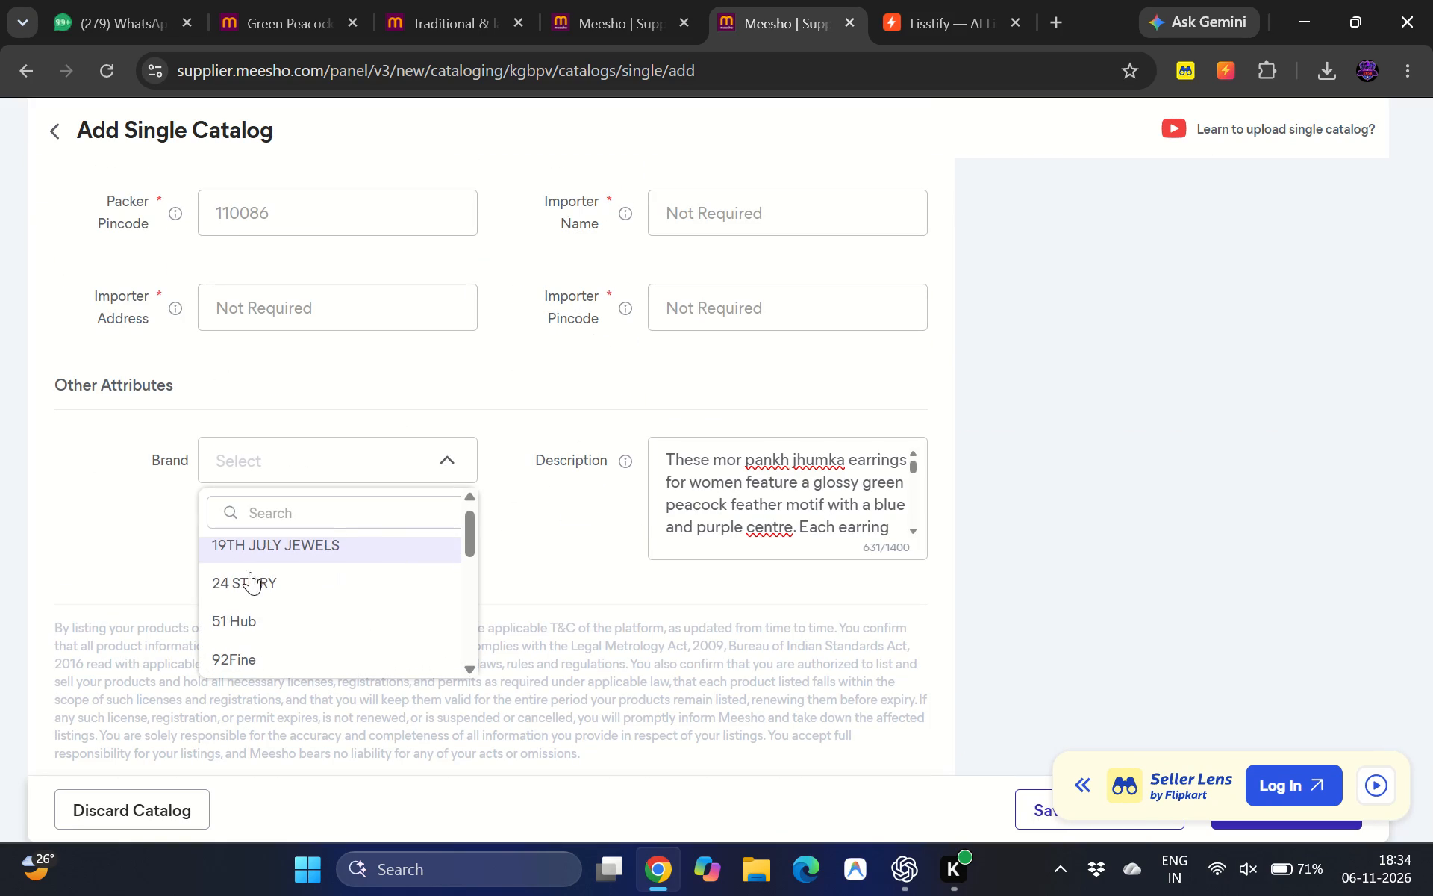
scroll(402, 579, down, 2)
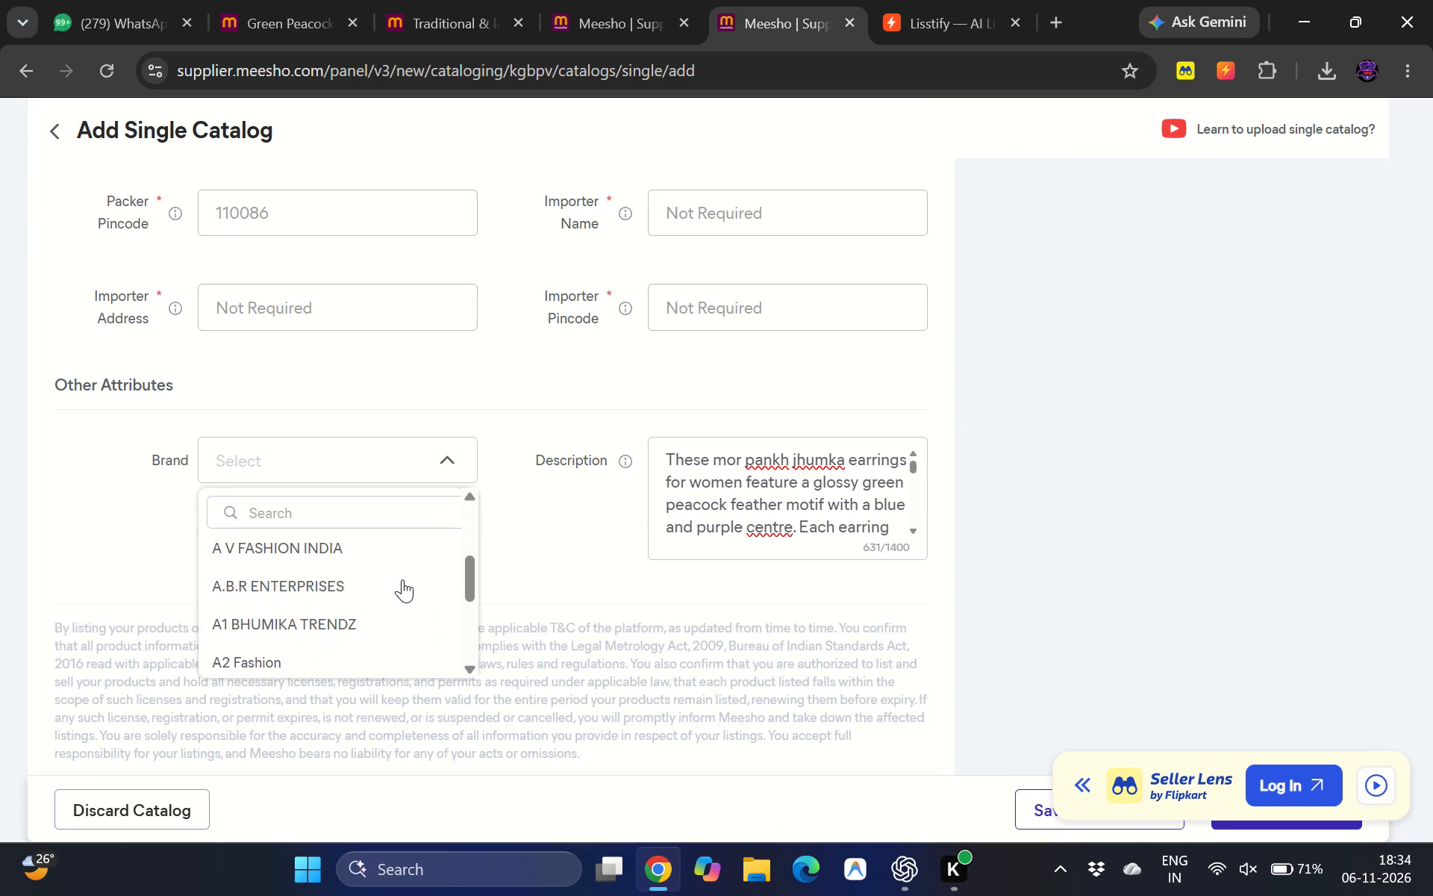
scroll(402, 579, down, 3)
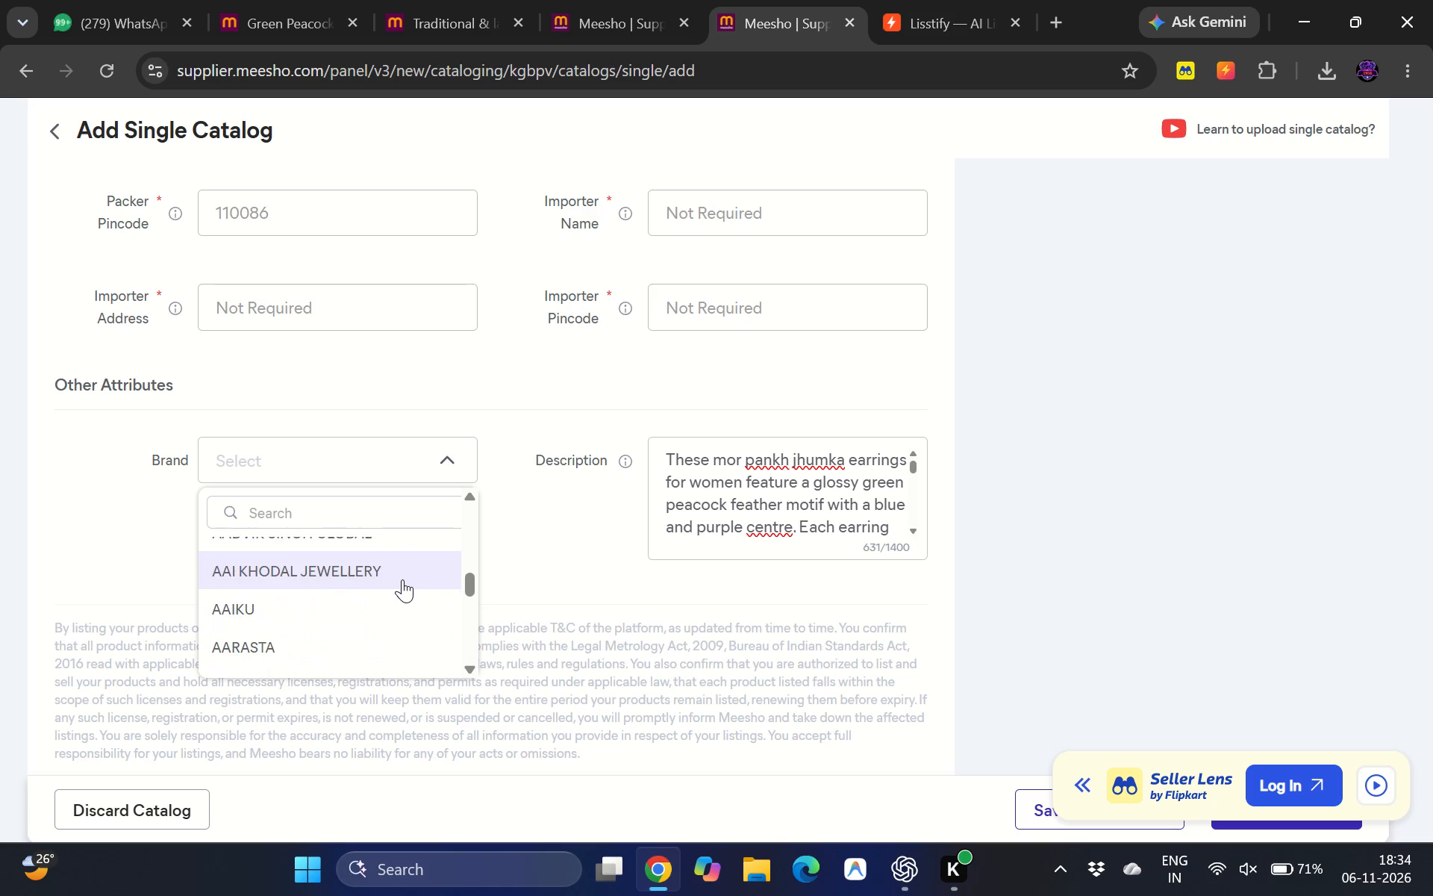
scroll(402, 579, down, 2)
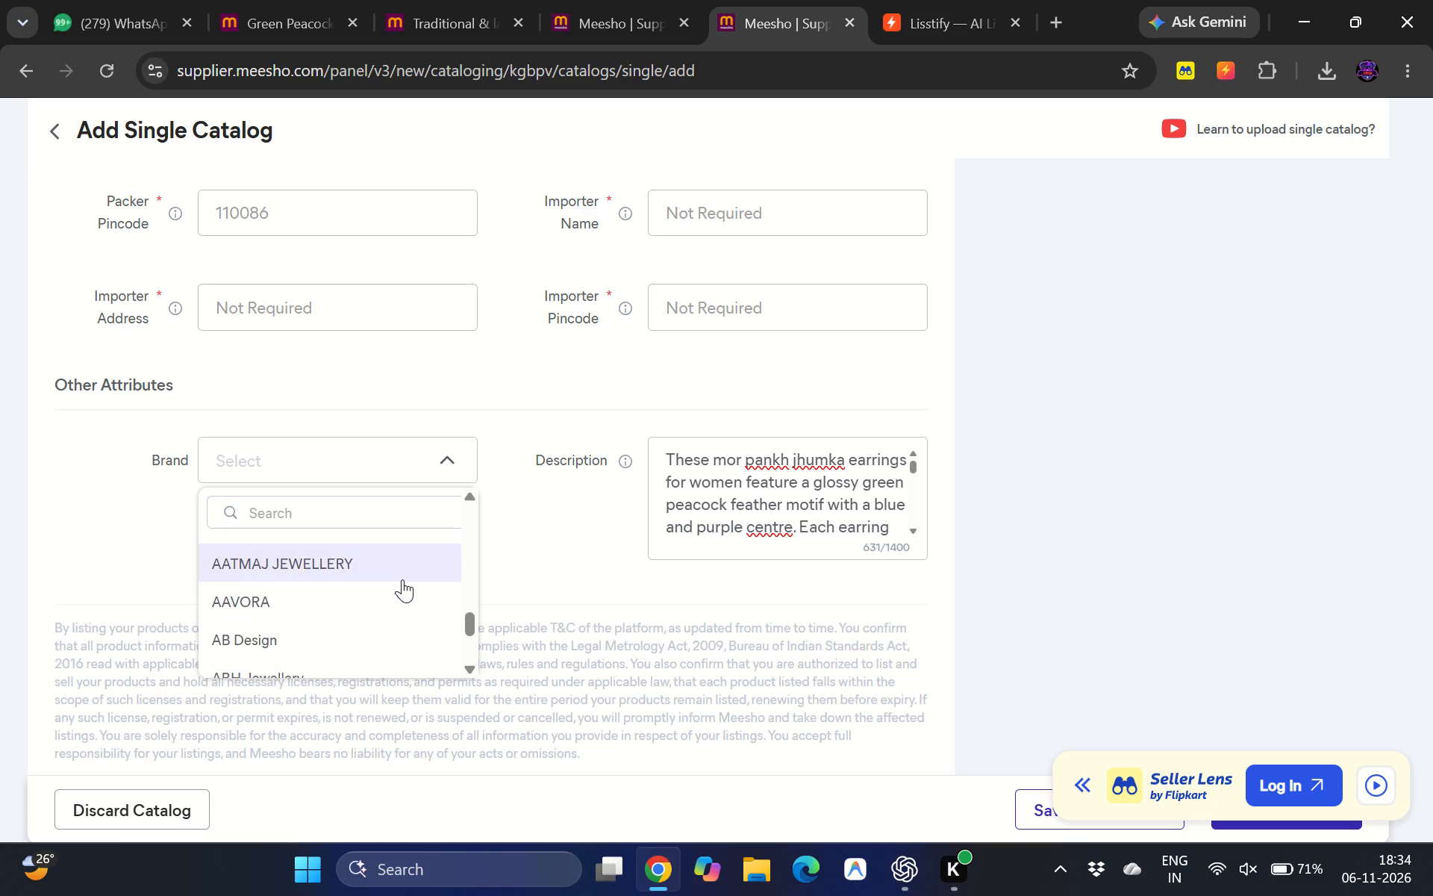
scroll(402, 579, down, 7)
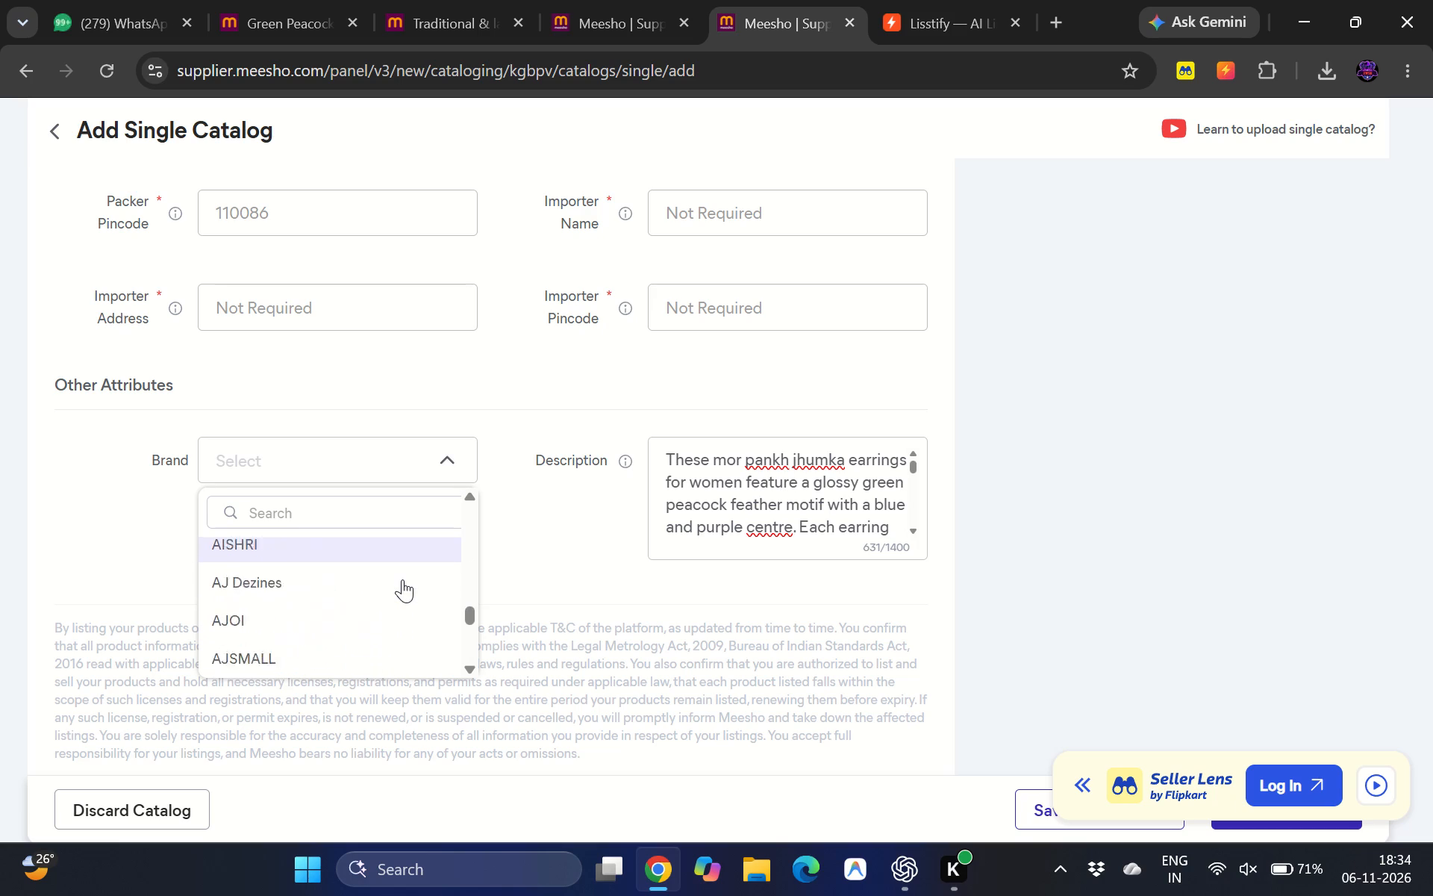
scroll(402, 579, down, 14)
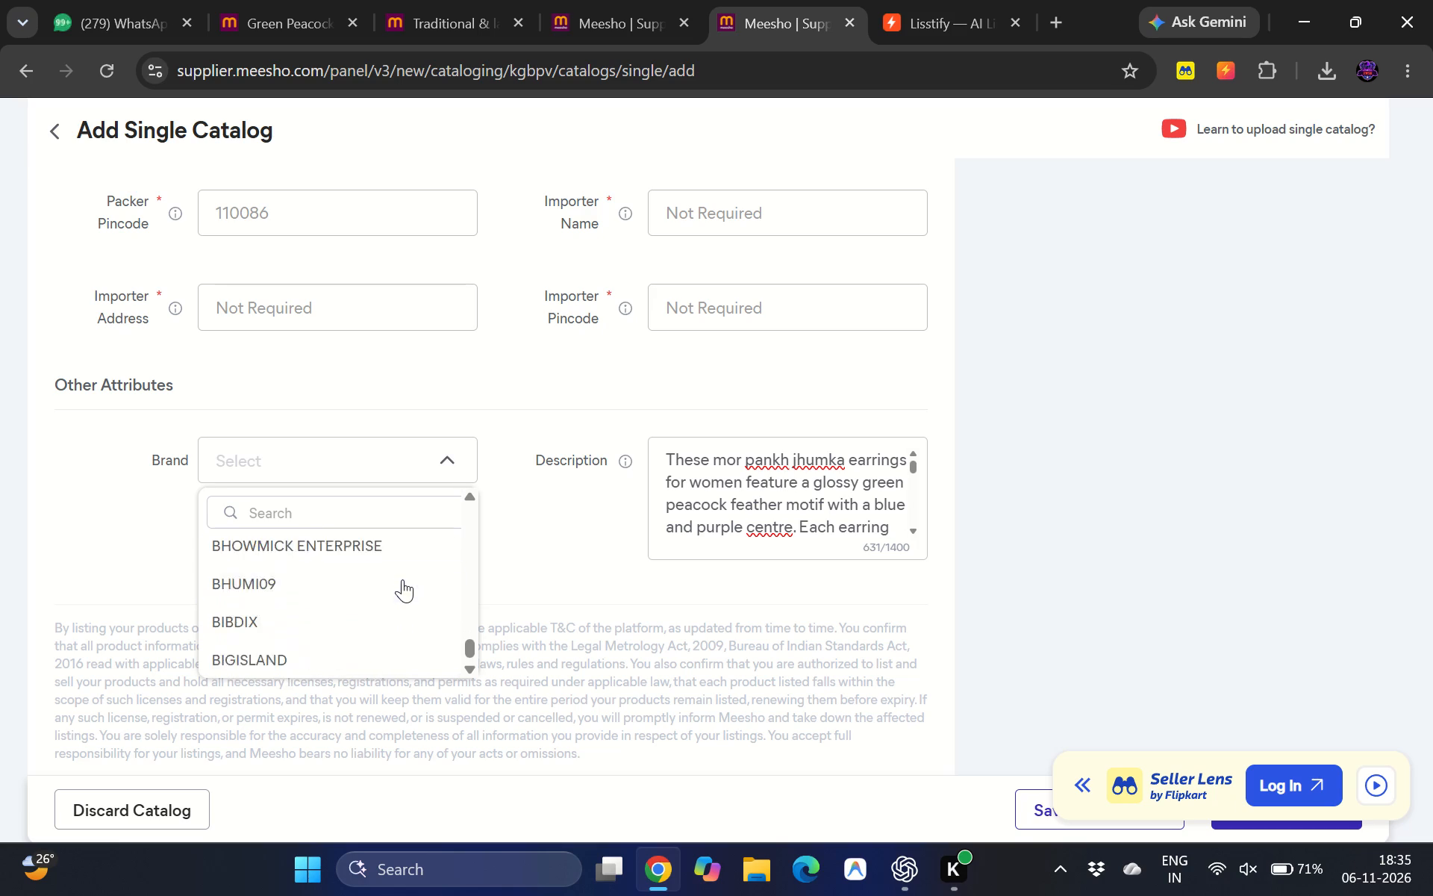
scroll(402, 579, down, 20)
scroll(402, 579, down, 8)
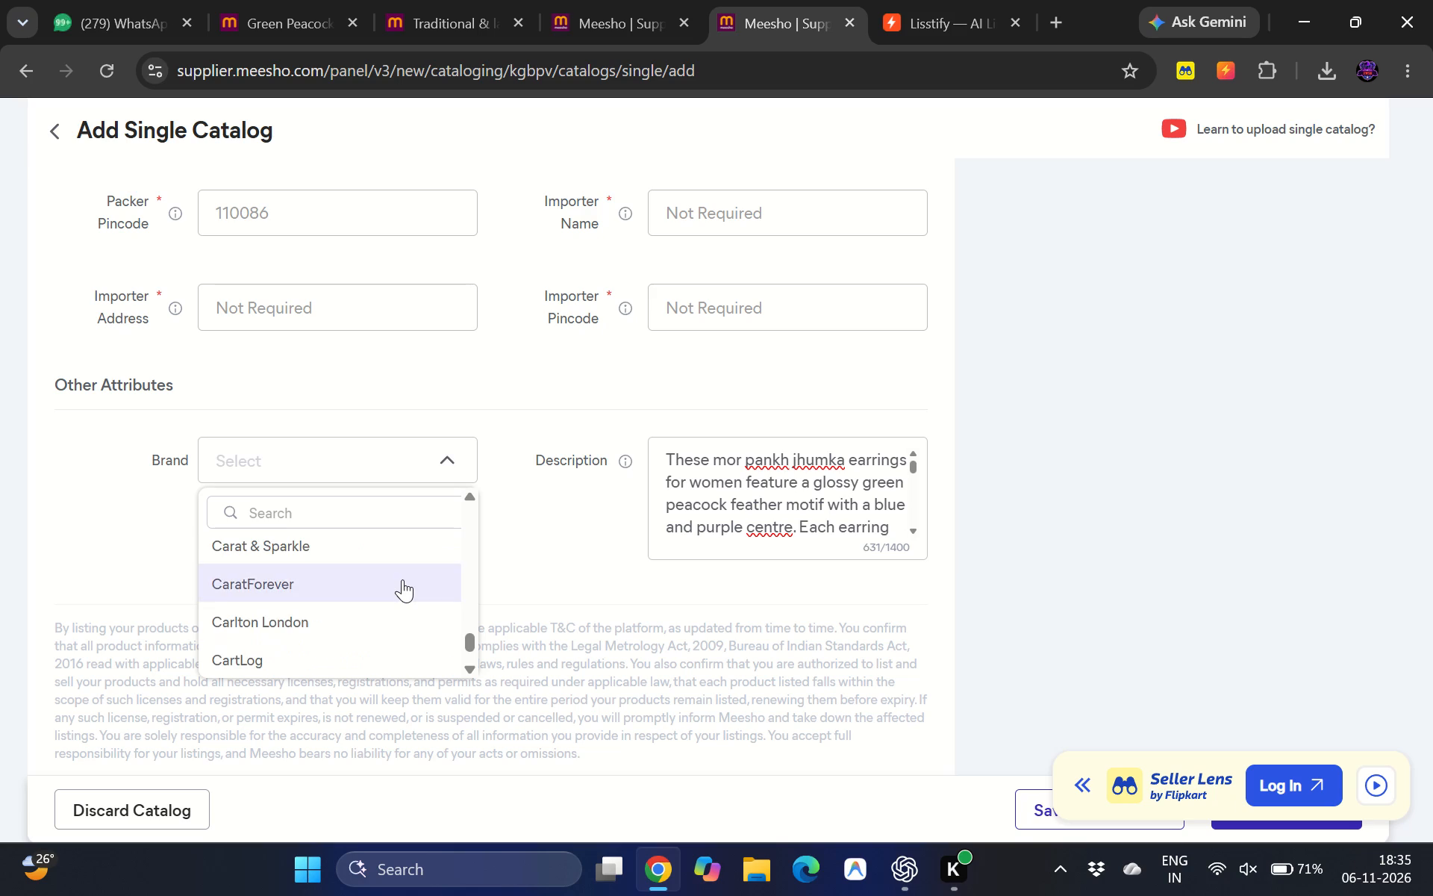
scroll(402, 579, down, 20)
scroll(402, 579, down, 2)
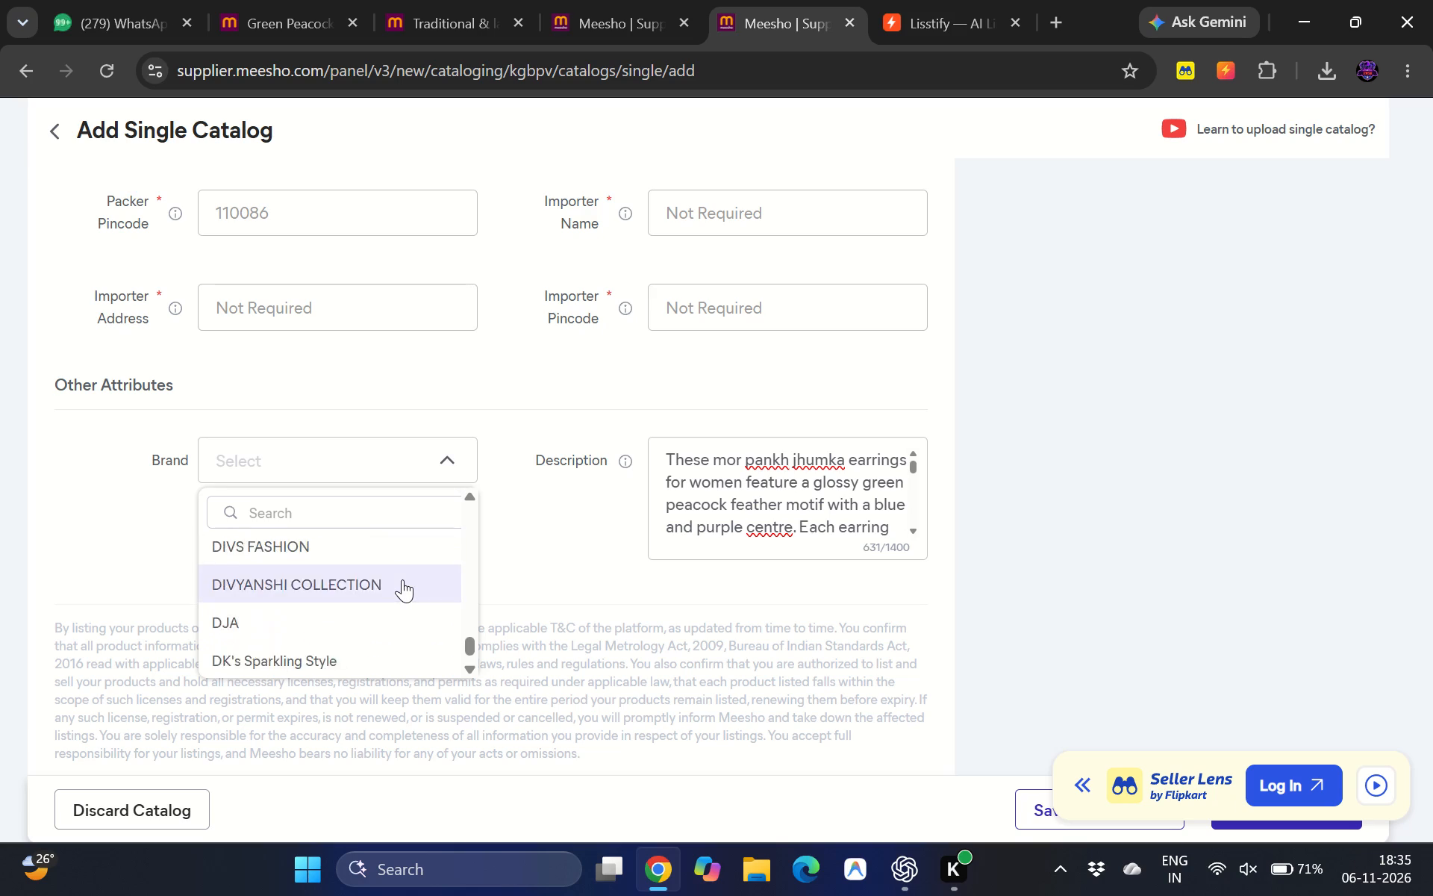
scroll(402, 579, down, 1)
Search the brand options for misty, clear the search and leave the brand unselected.
click(334, 522)
text(mi)
text(sty)
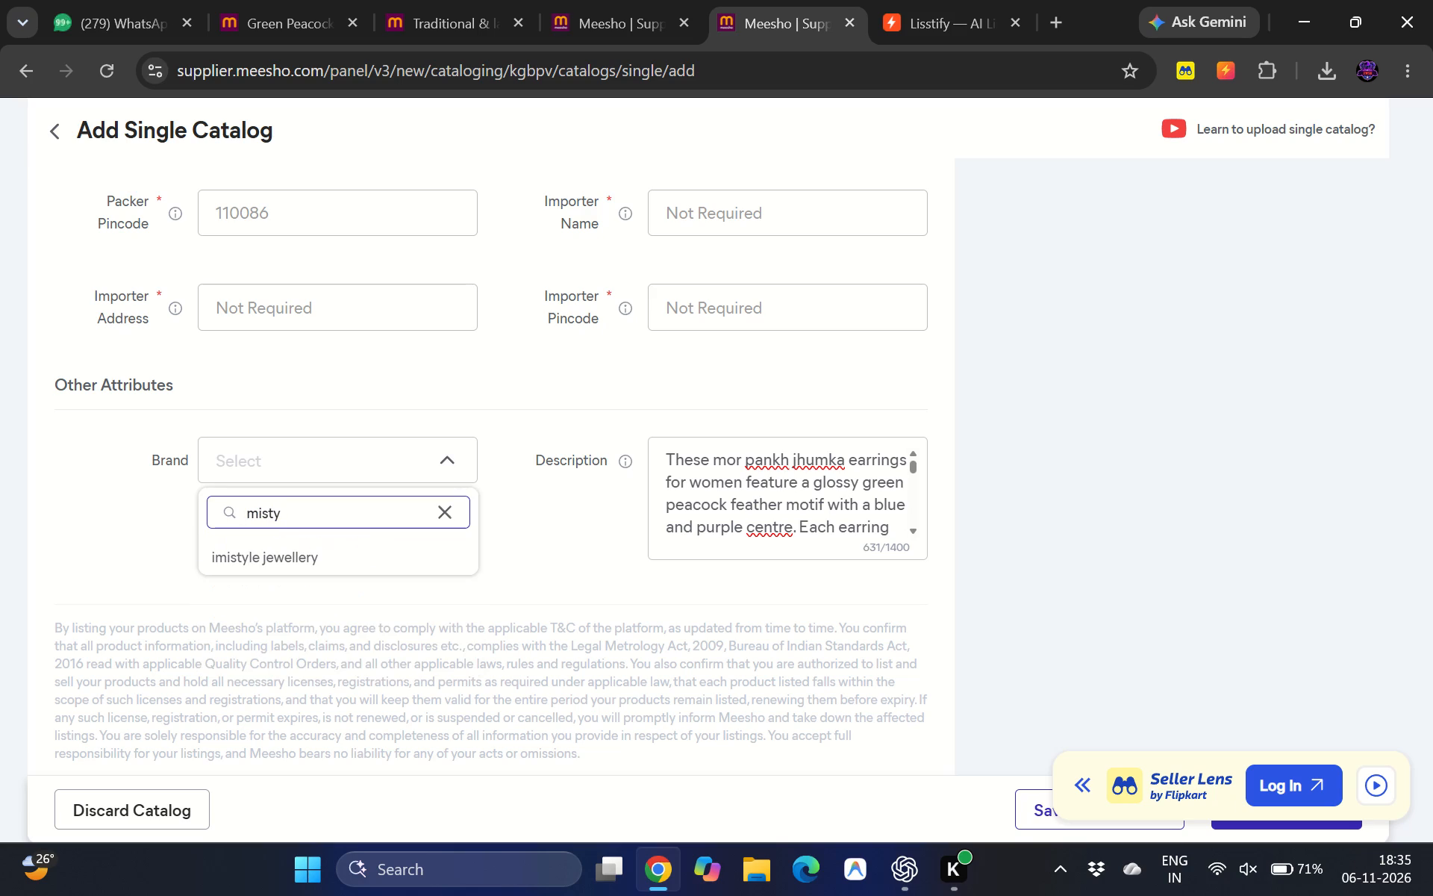
key(BackSpace)
key(BackSpace)
key(BackSpace)
key(BackSpace)
key(BackSpace)
key(BackSpace)
key(BackSpace)
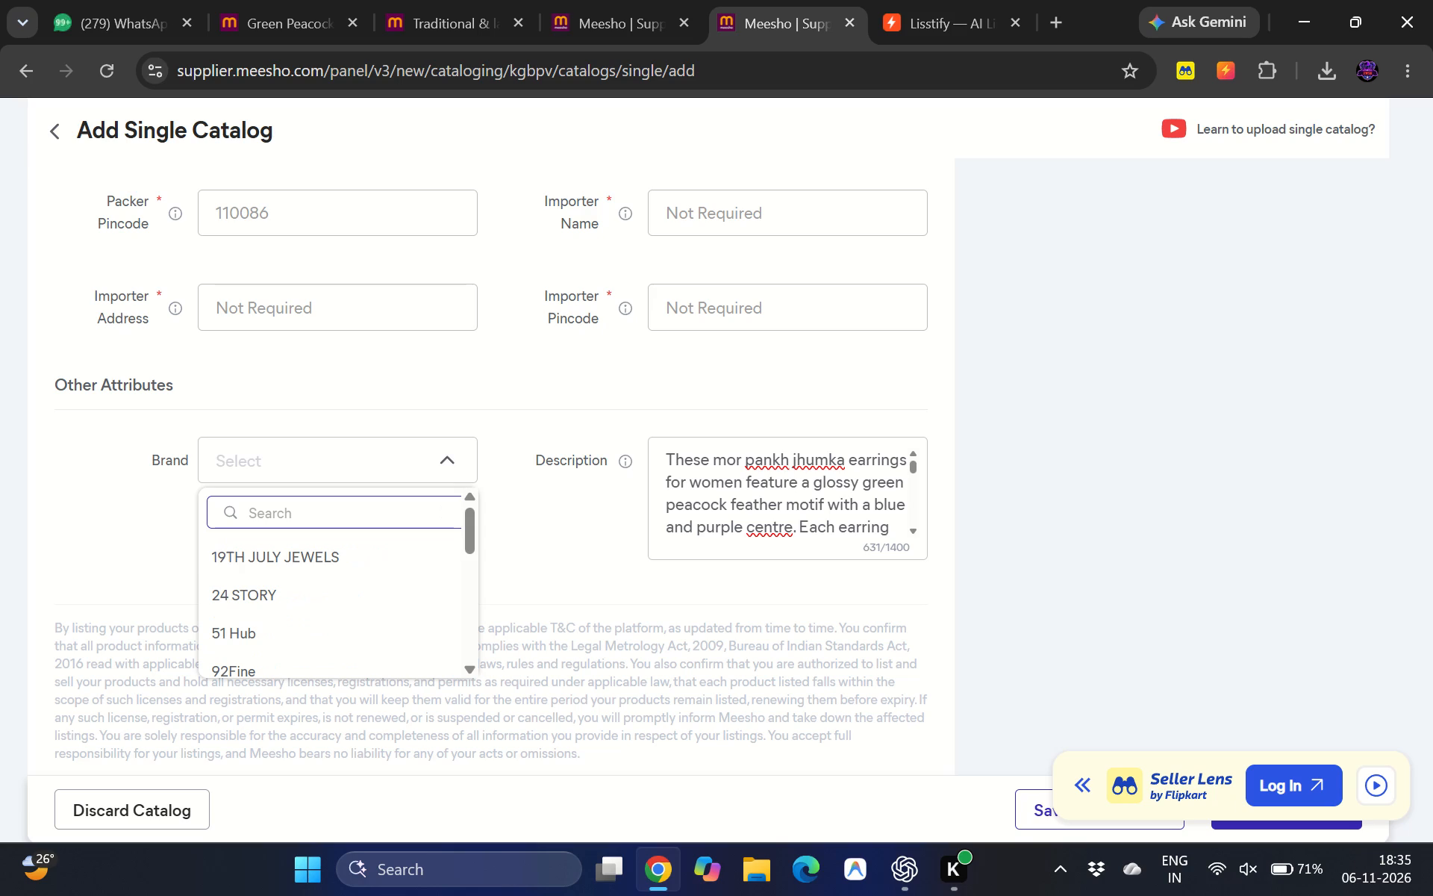
click(558, 554)
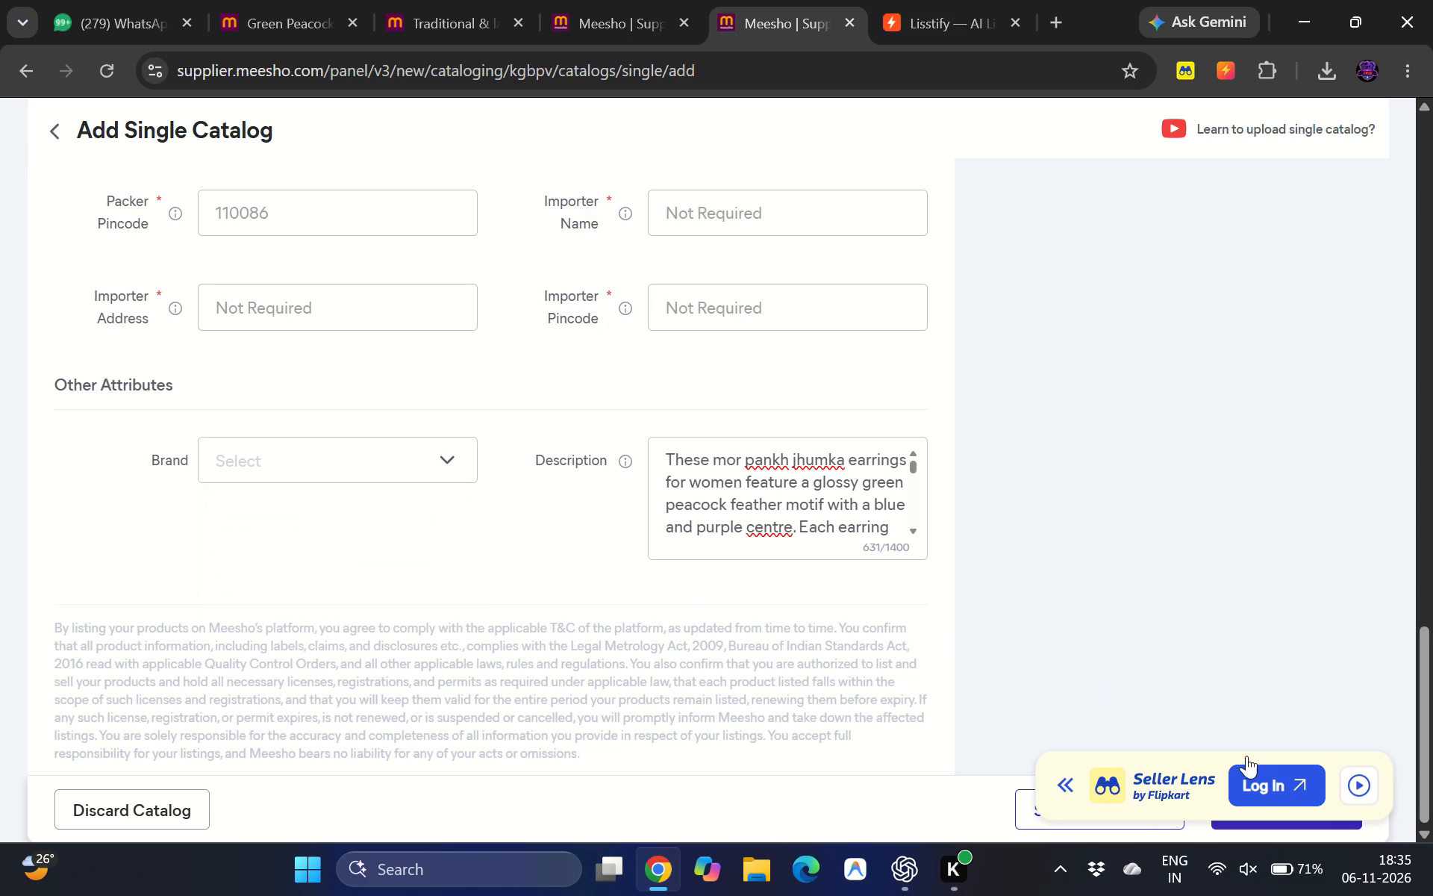
Move the Seller Lens widget away from the catalog submission controls.
click(1070, 780)
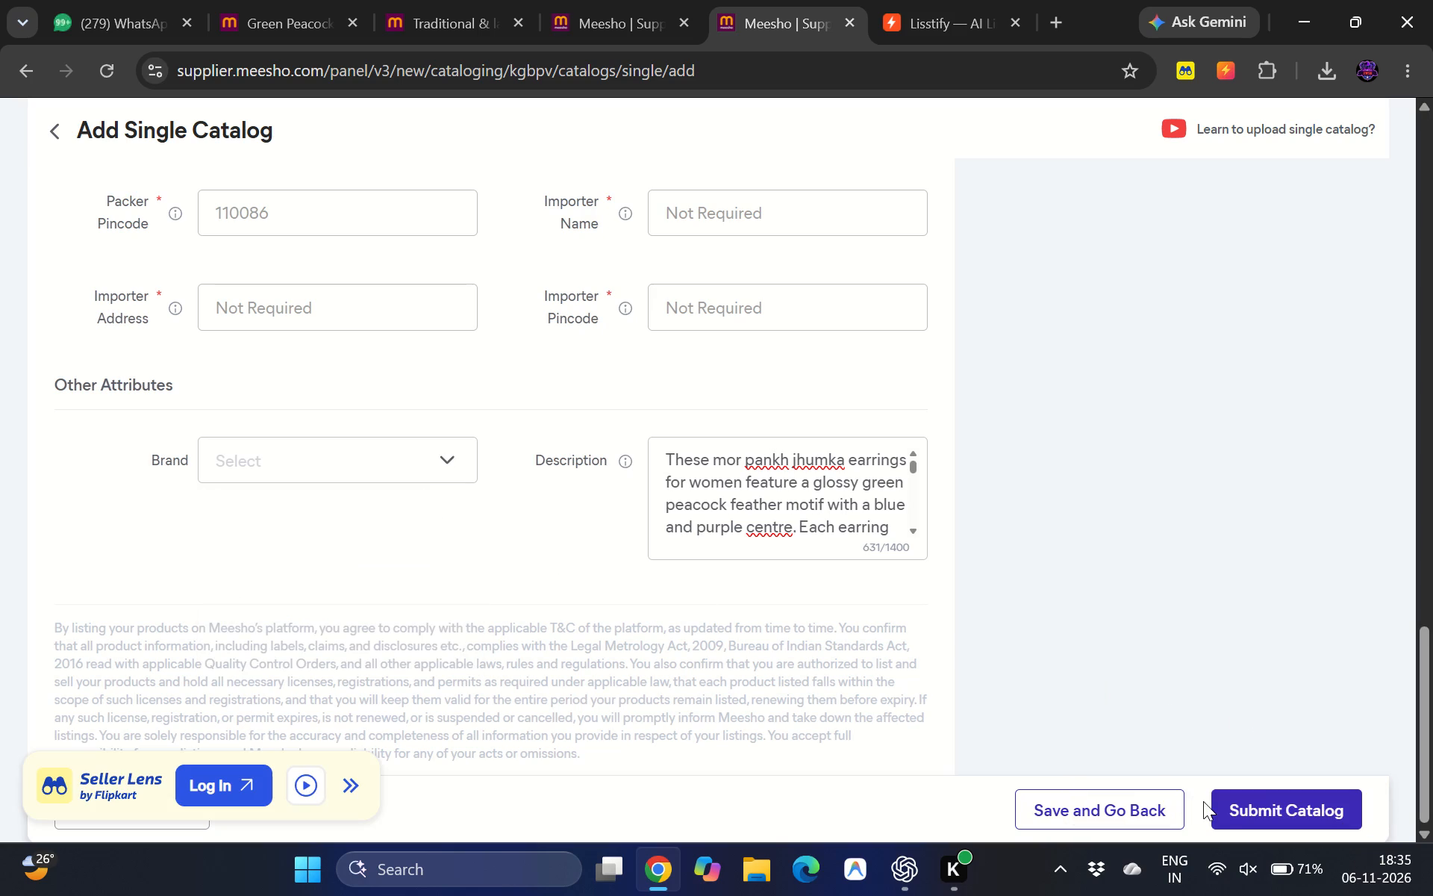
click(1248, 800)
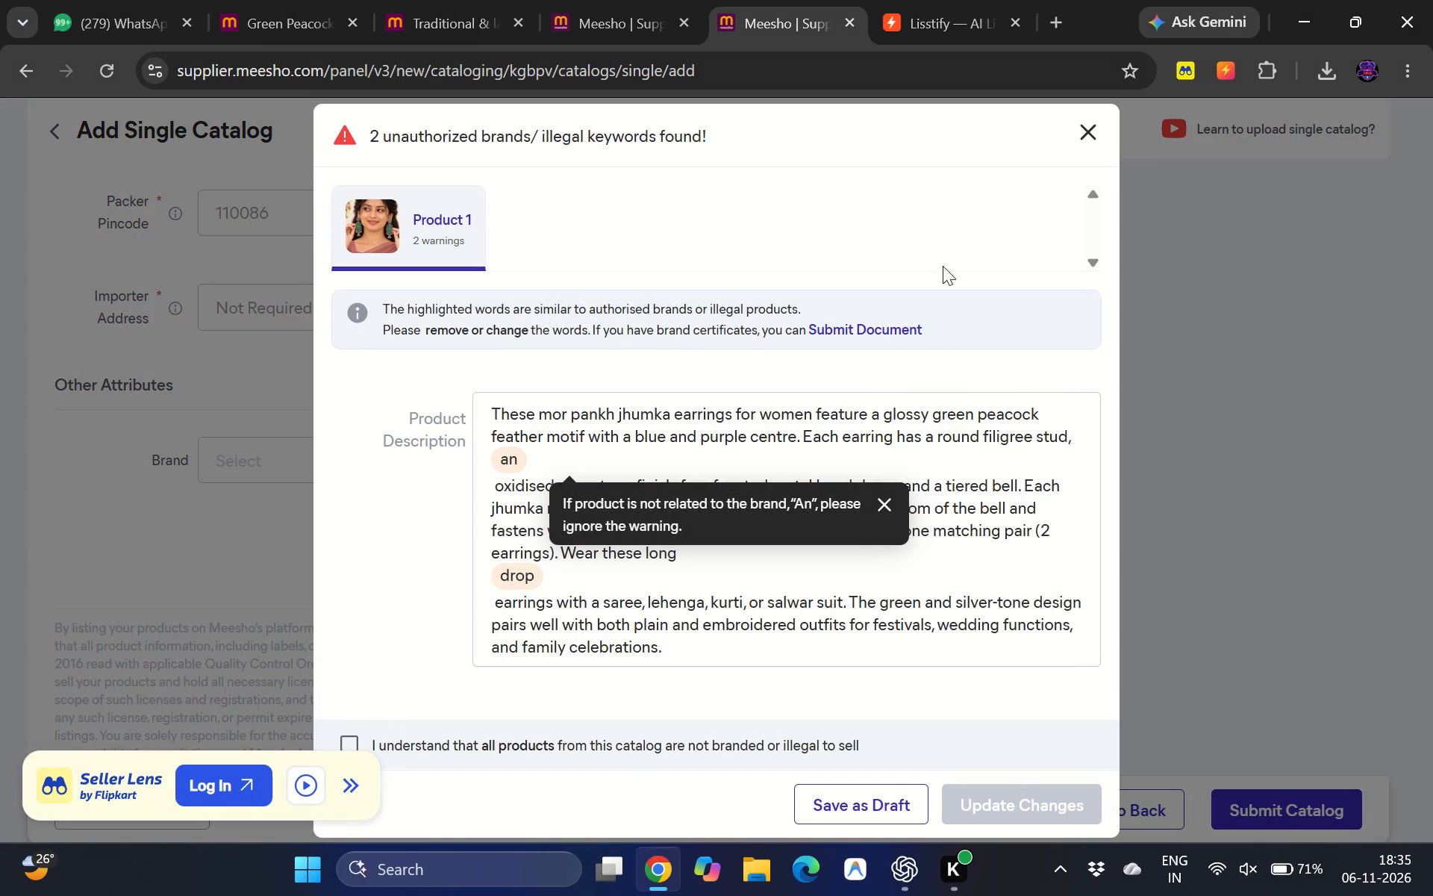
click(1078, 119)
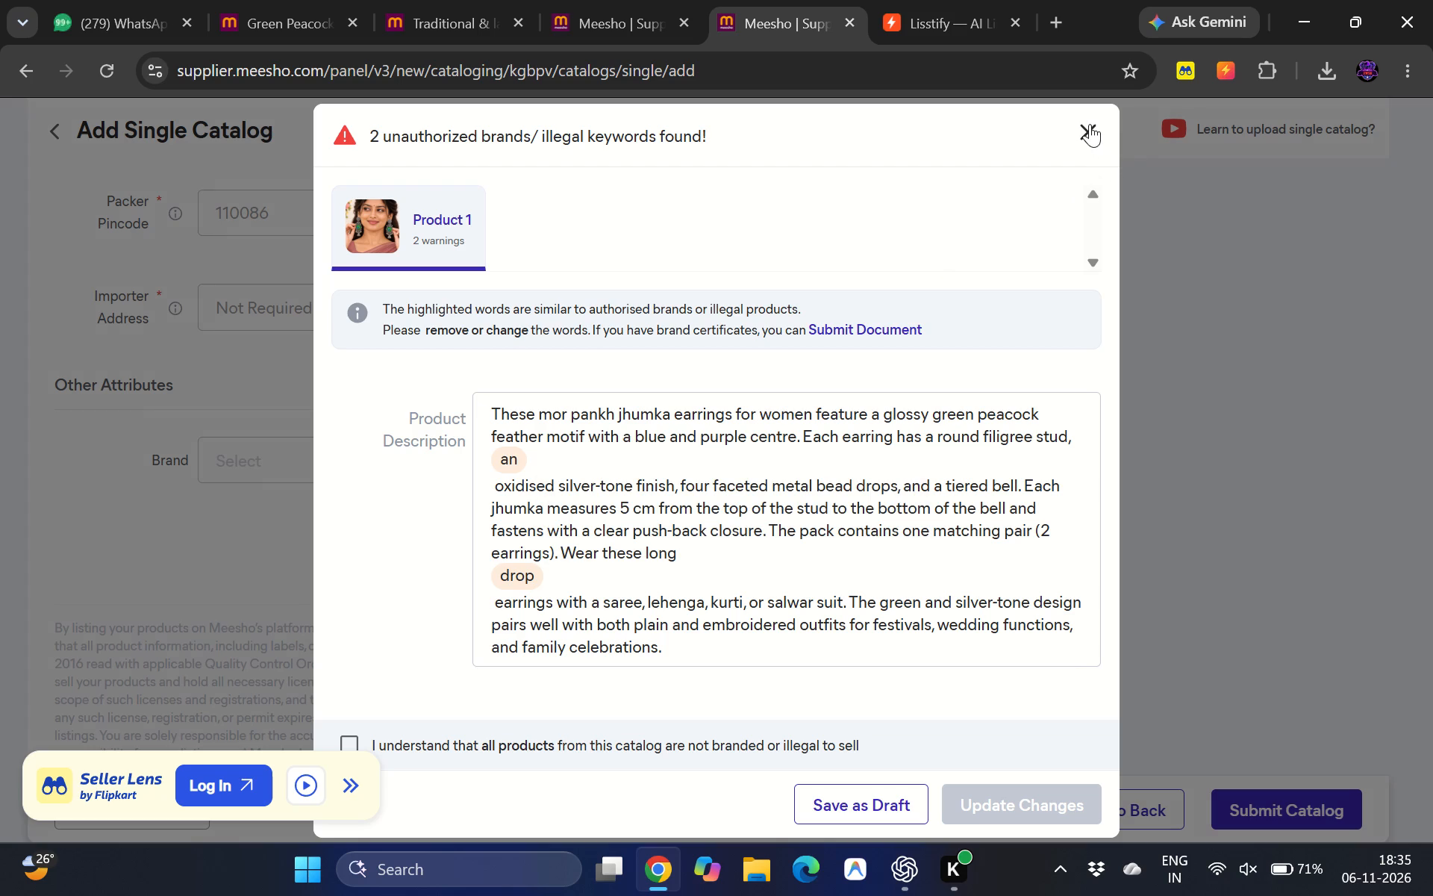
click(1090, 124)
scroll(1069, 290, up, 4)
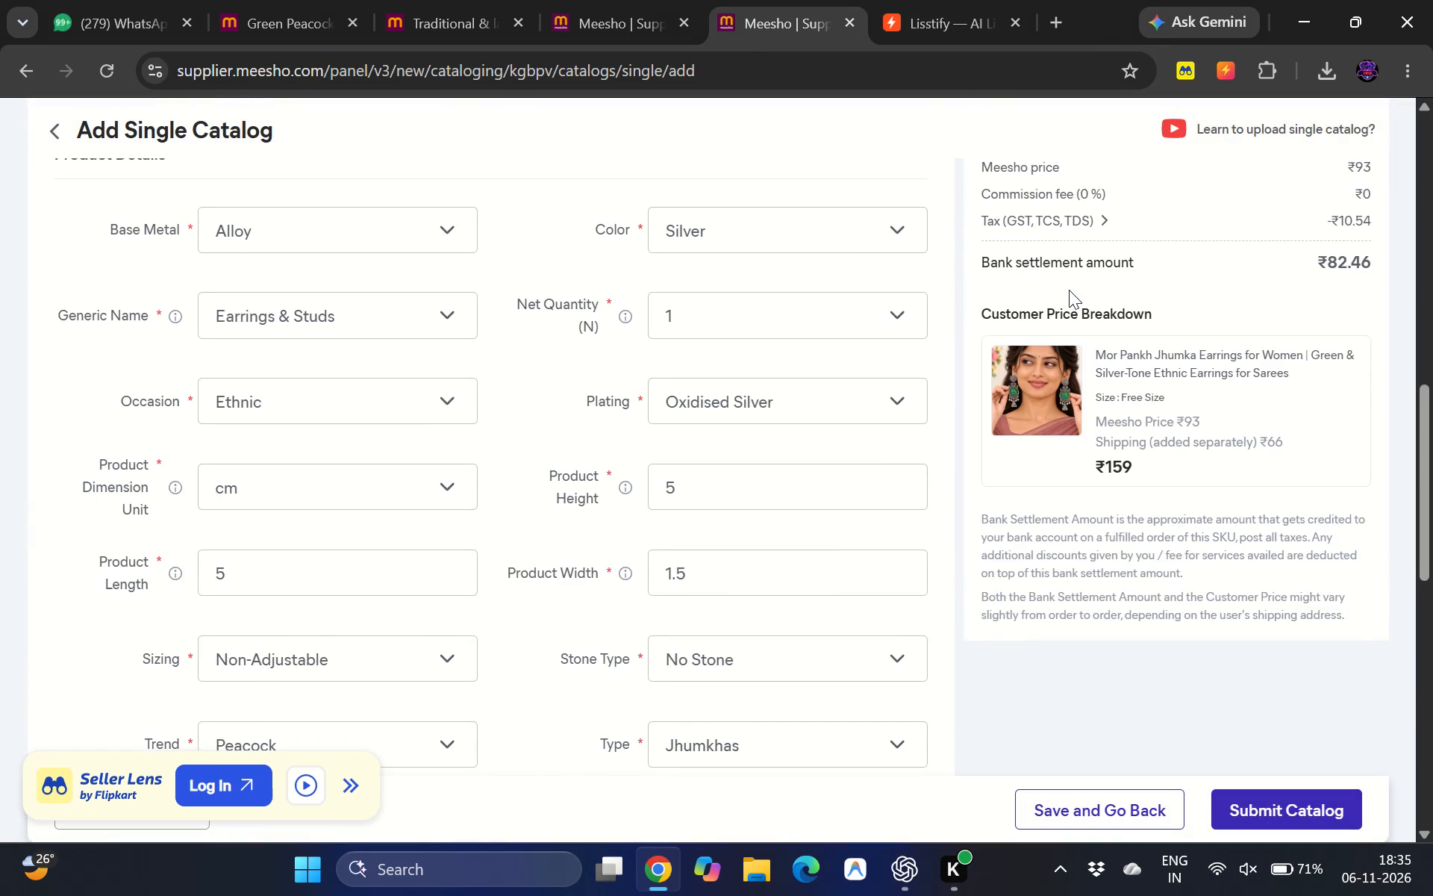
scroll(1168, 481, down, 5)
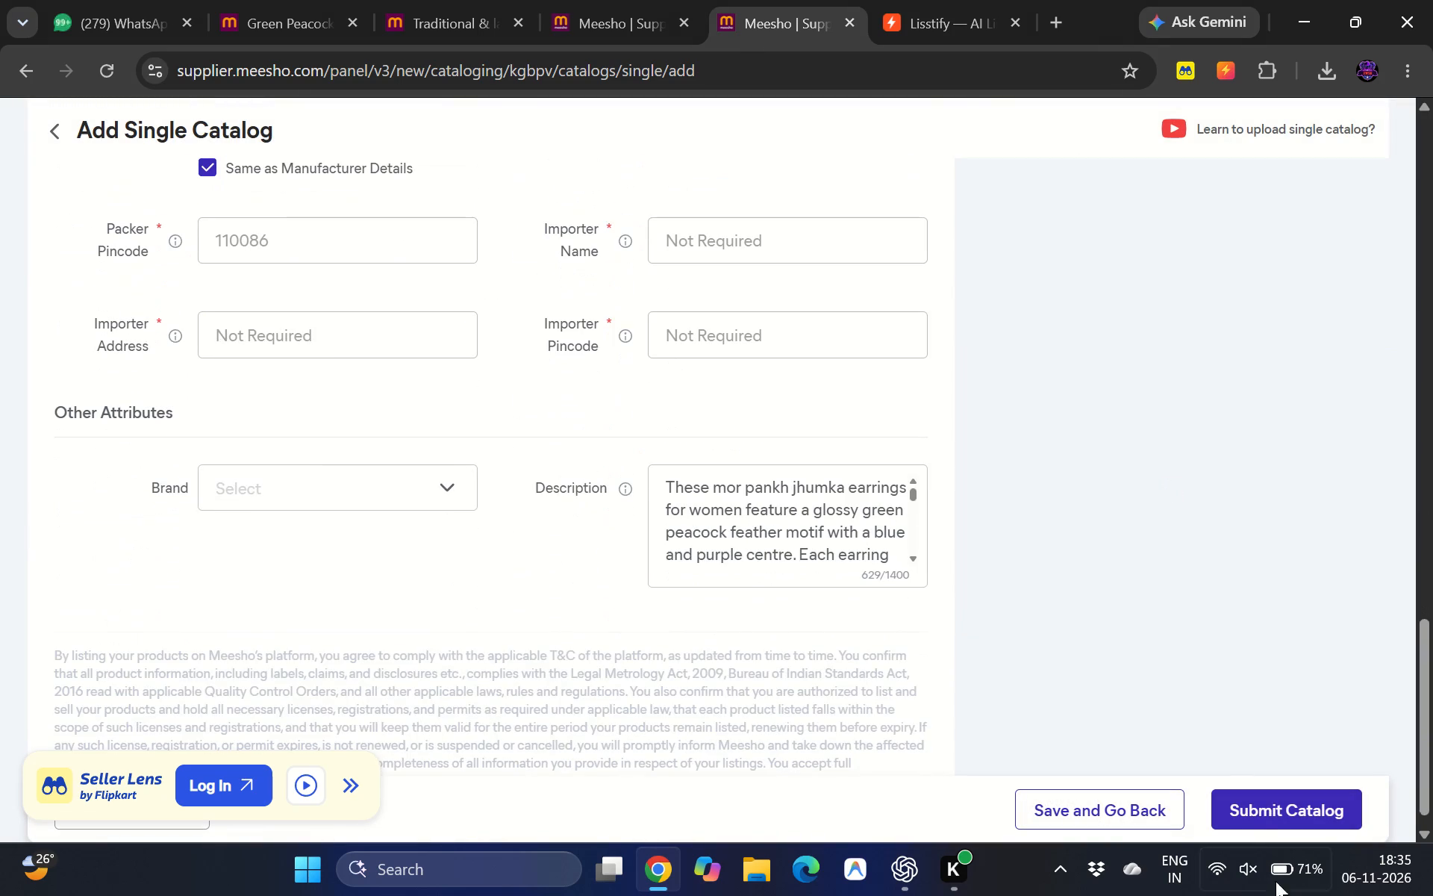
Submit the catalog, acknowledging that all its products are not branded or illegal to sell and keeping the description's flagged words.
click(1254, 817)
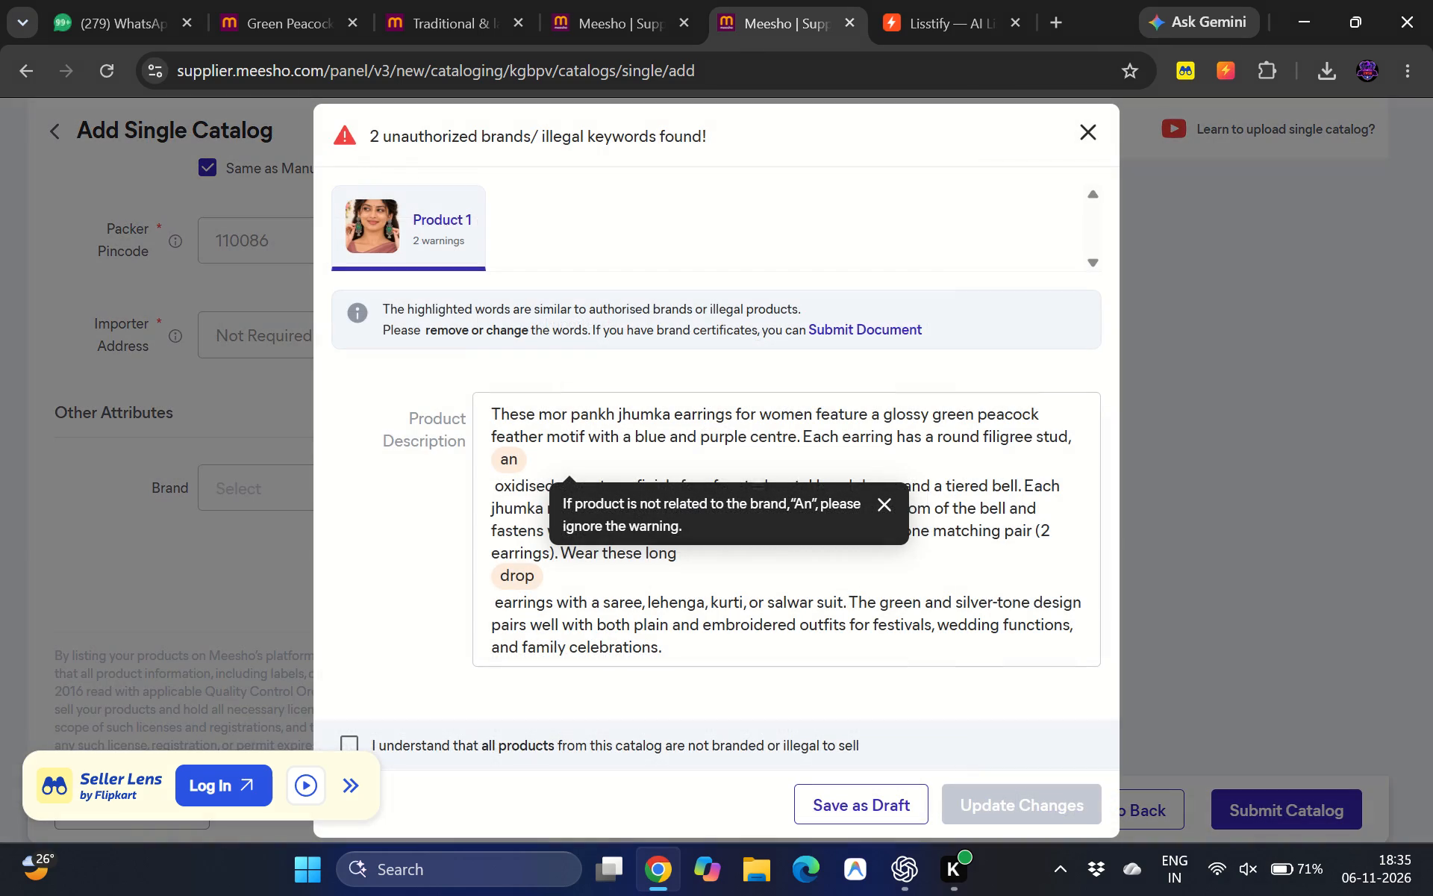
click(360, 742)
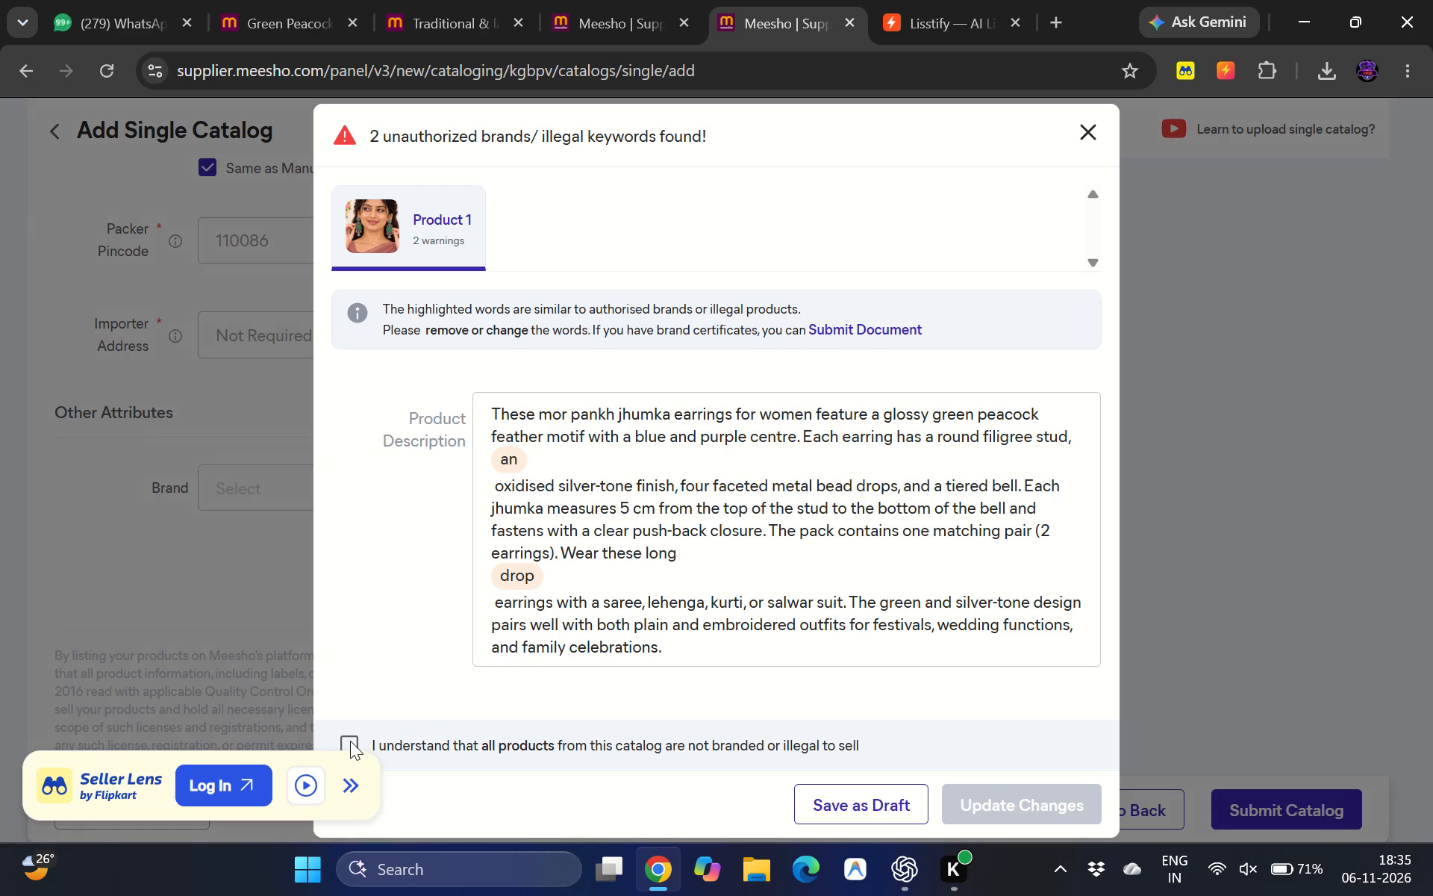
click(350, 741)
click(1004, 800)
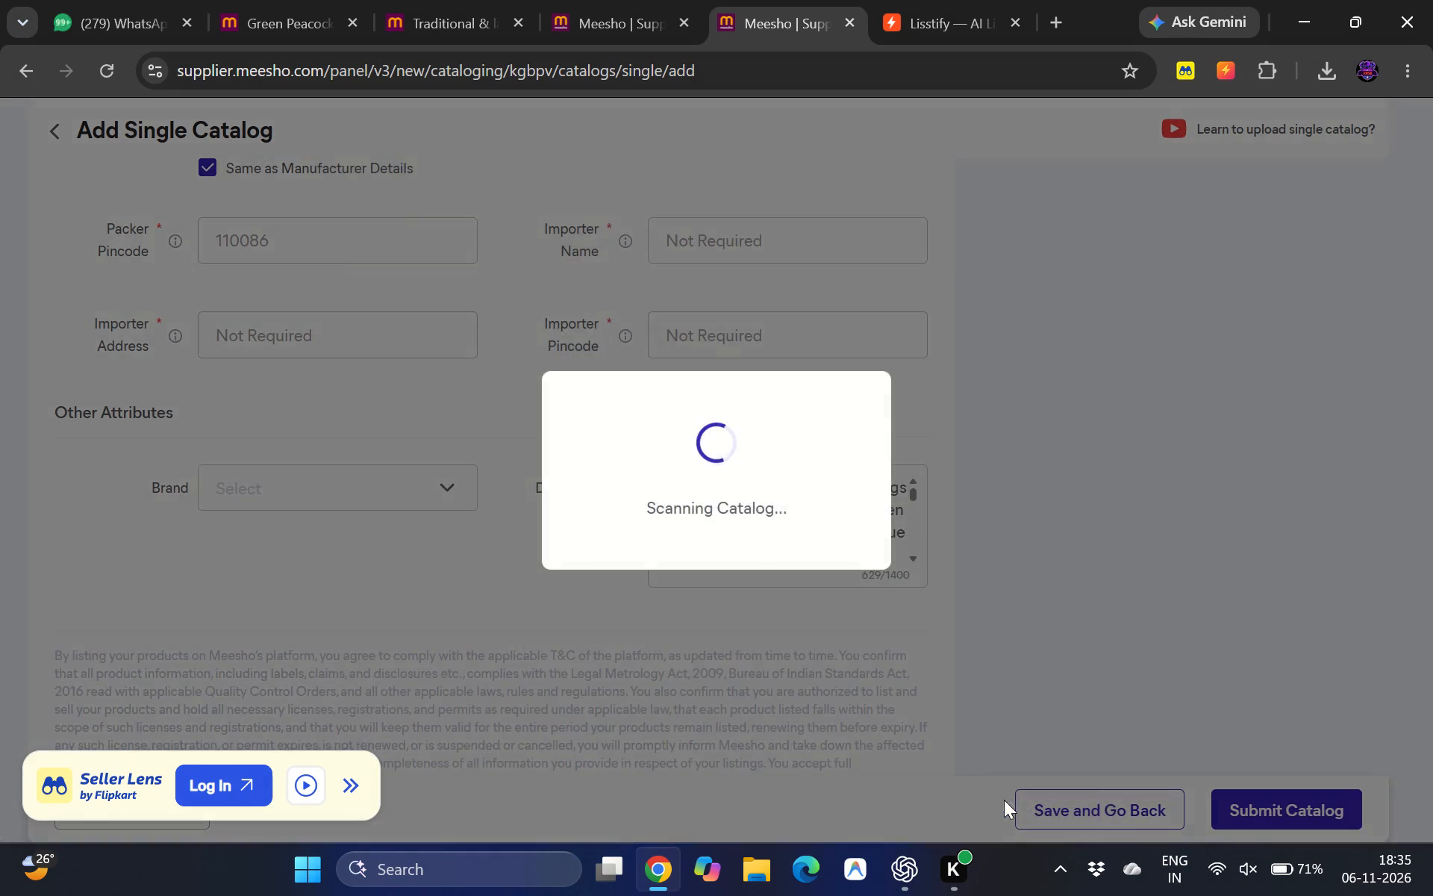
click(903, 520)
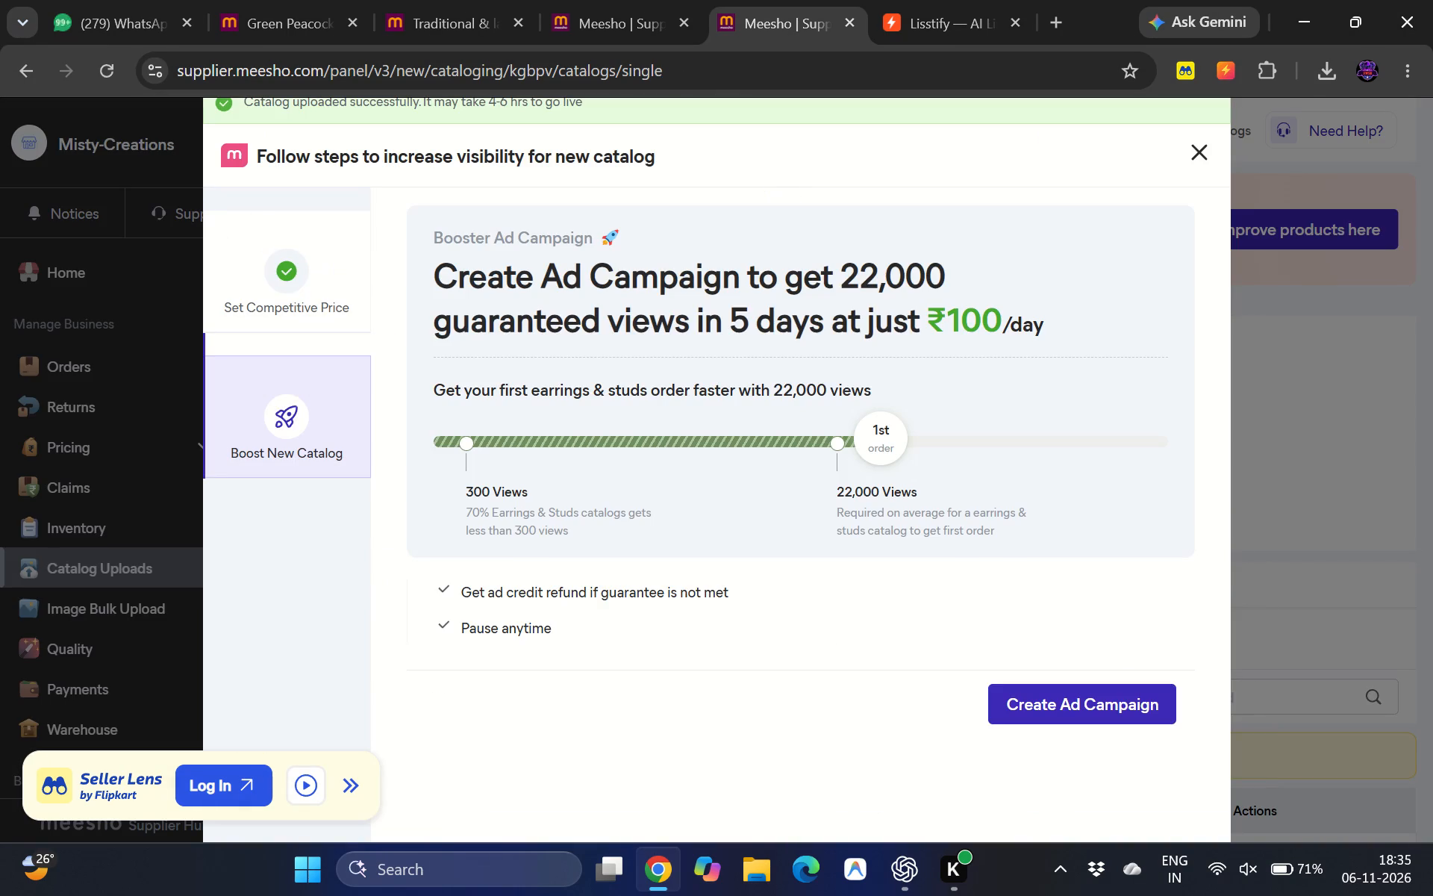
Dismiss the Booster Ad Campaign offer for the new catalog without creating a campaign.
scroll(822, 574, down, 3)
scroll(822, 574, up, 1)
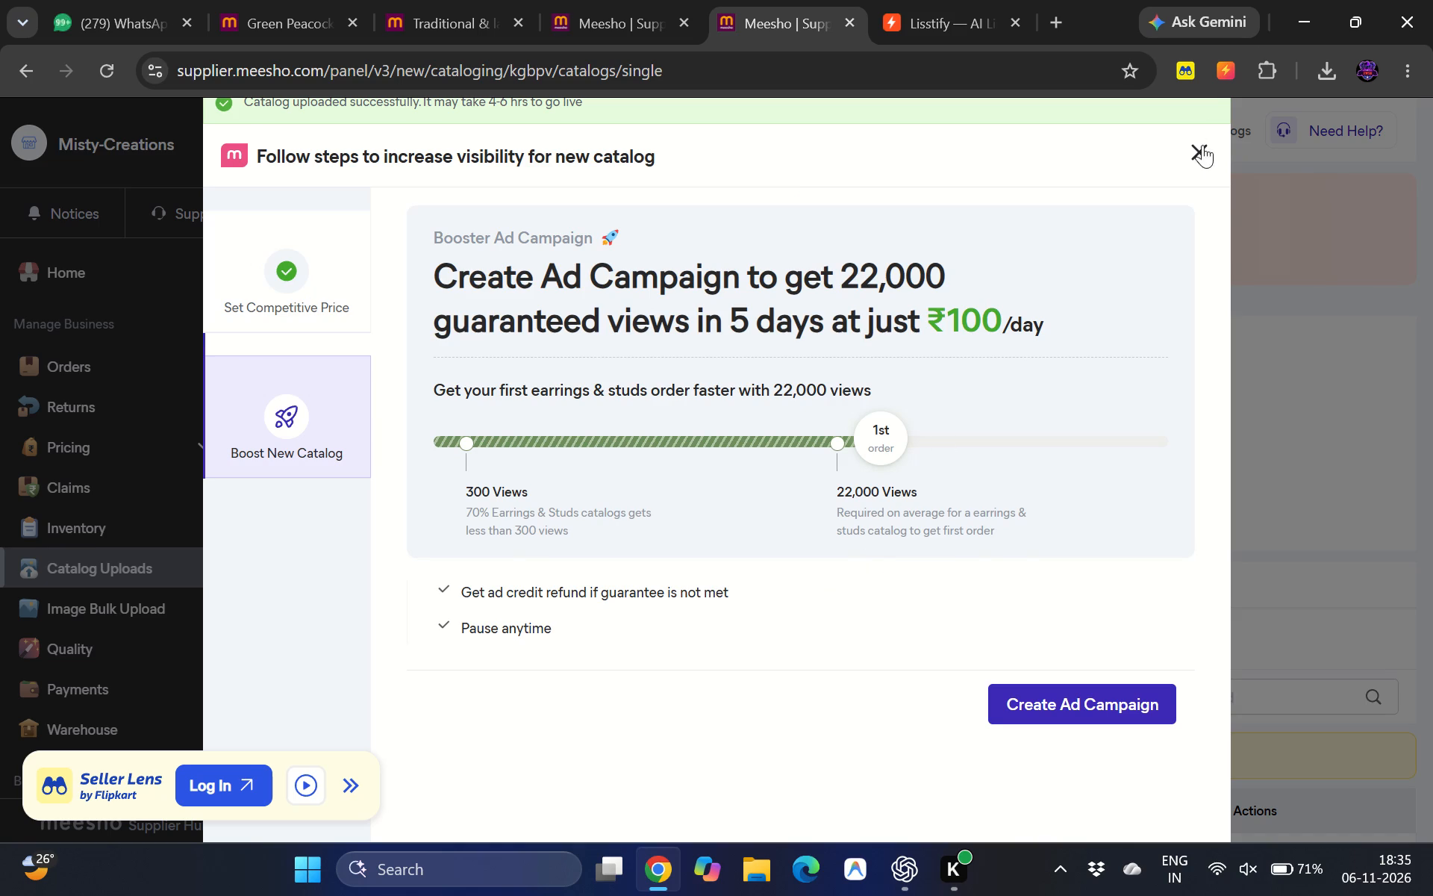
click(1194, 150)
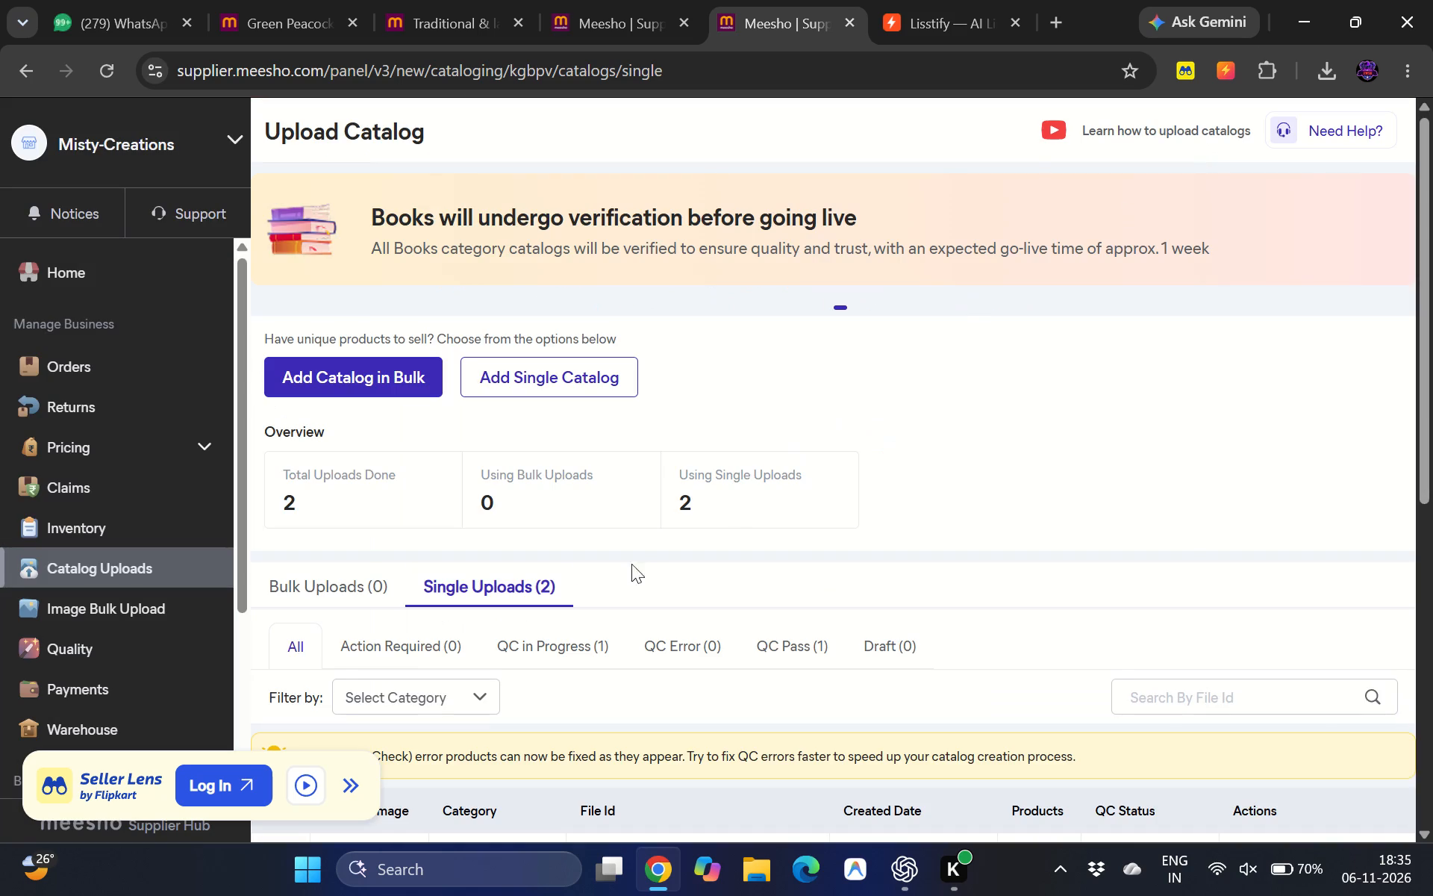
Check the supplier home overview and the pending orders.
click(112, 282)
scroll(557, 433, down, 1)
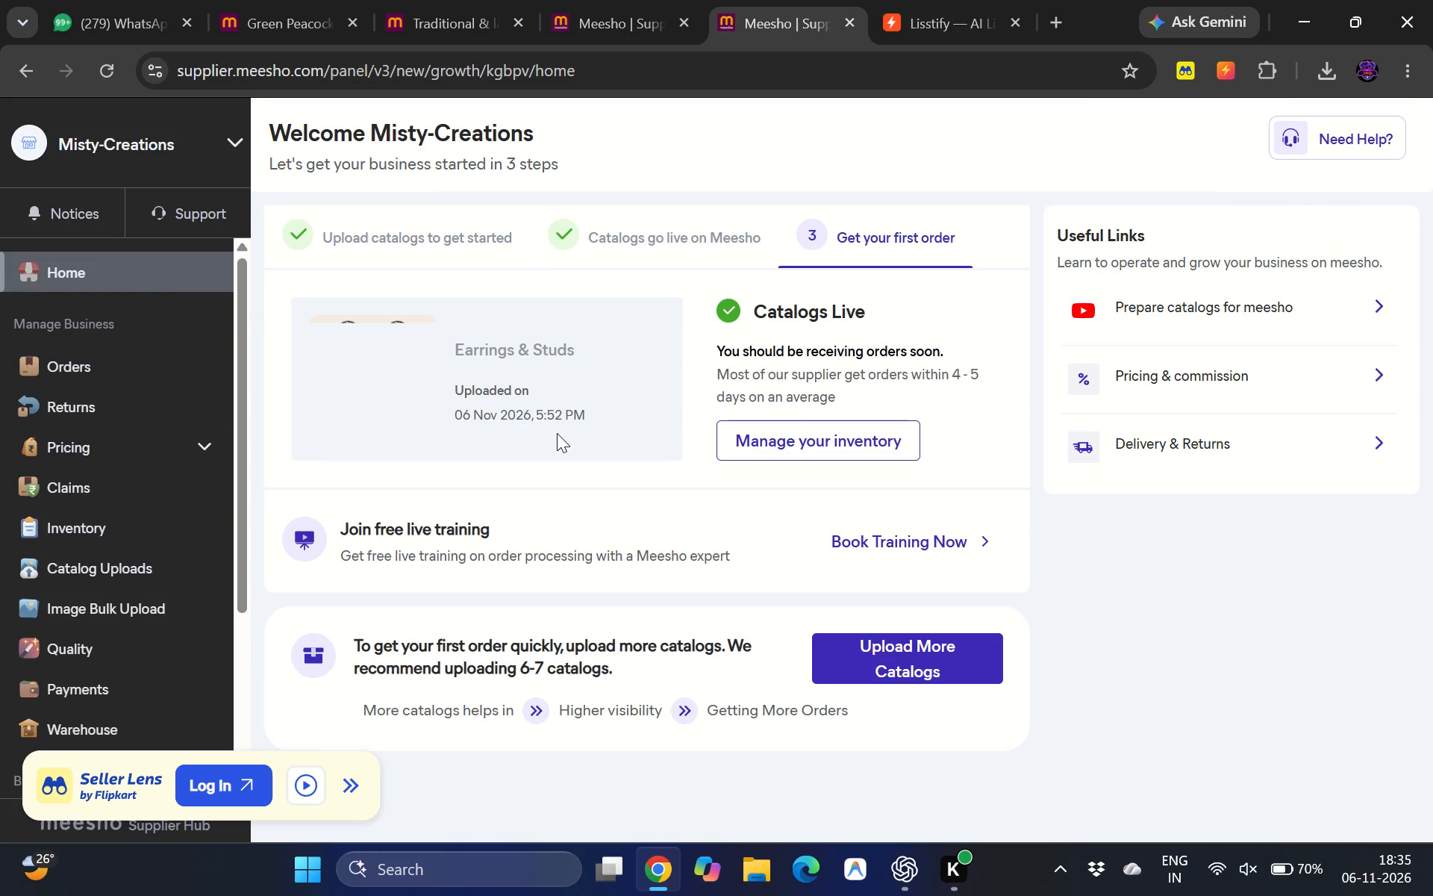
scroll(557, 433, down, 2)
scroll(557, 433, up, 2)
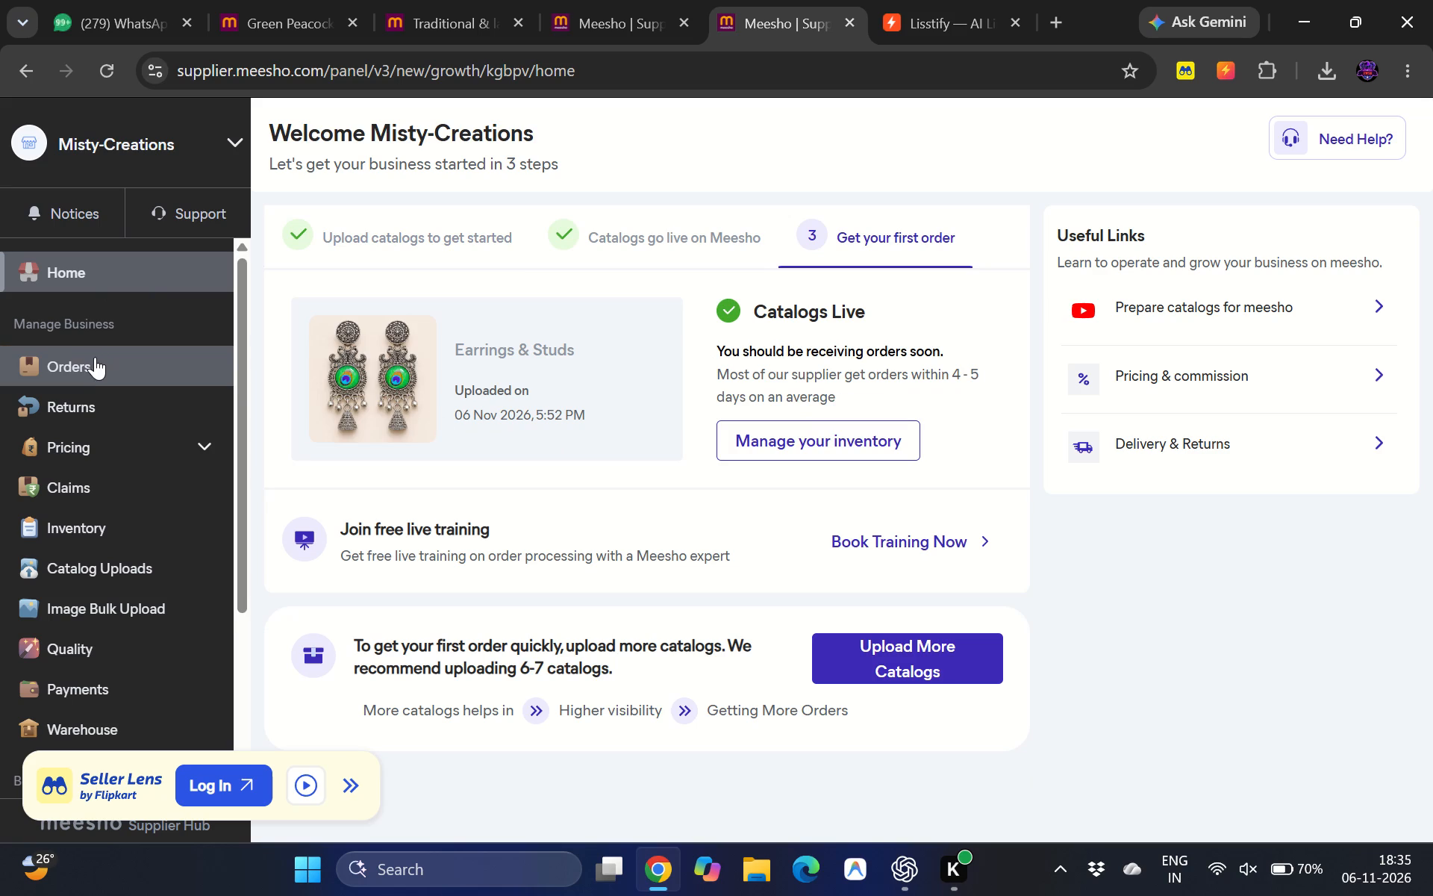
click(95, 357)
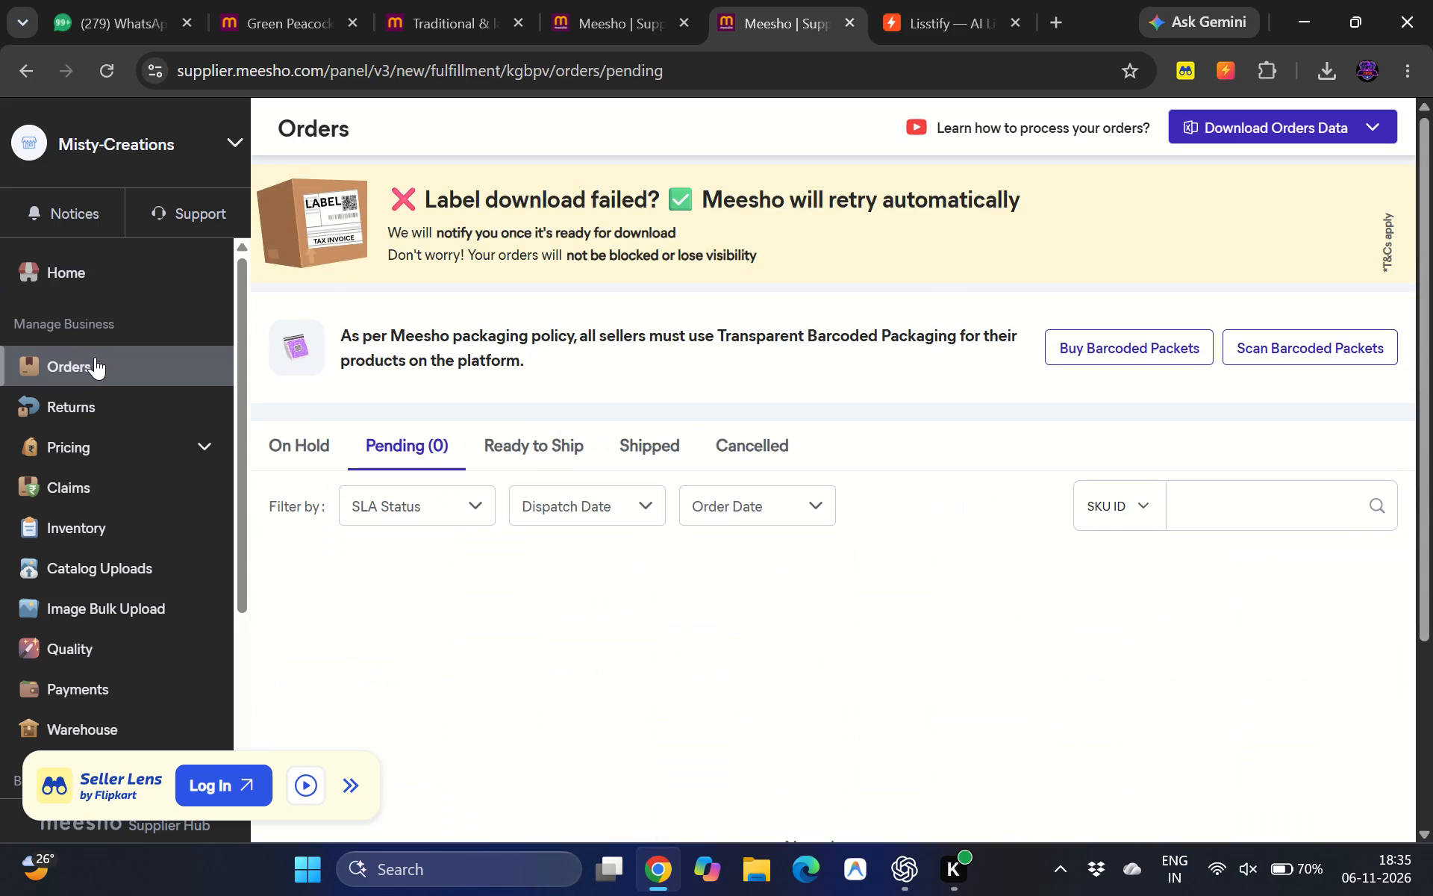
Examine the new earrings catalog among the inventory's activation-pending catalogs.
click(99, 508)
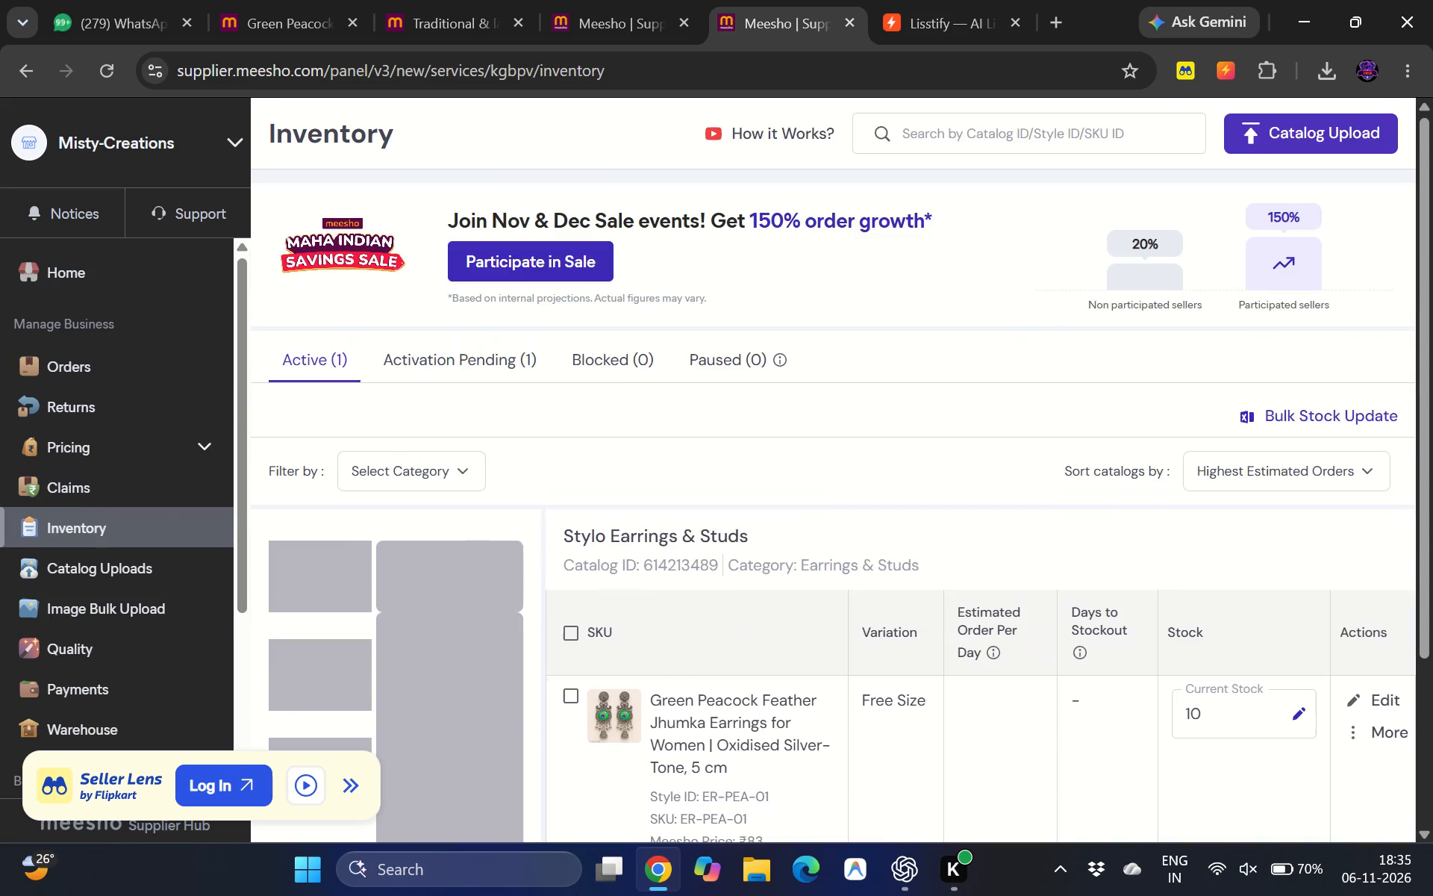
scroll(618, 422, down, 1)
click(463, 261)
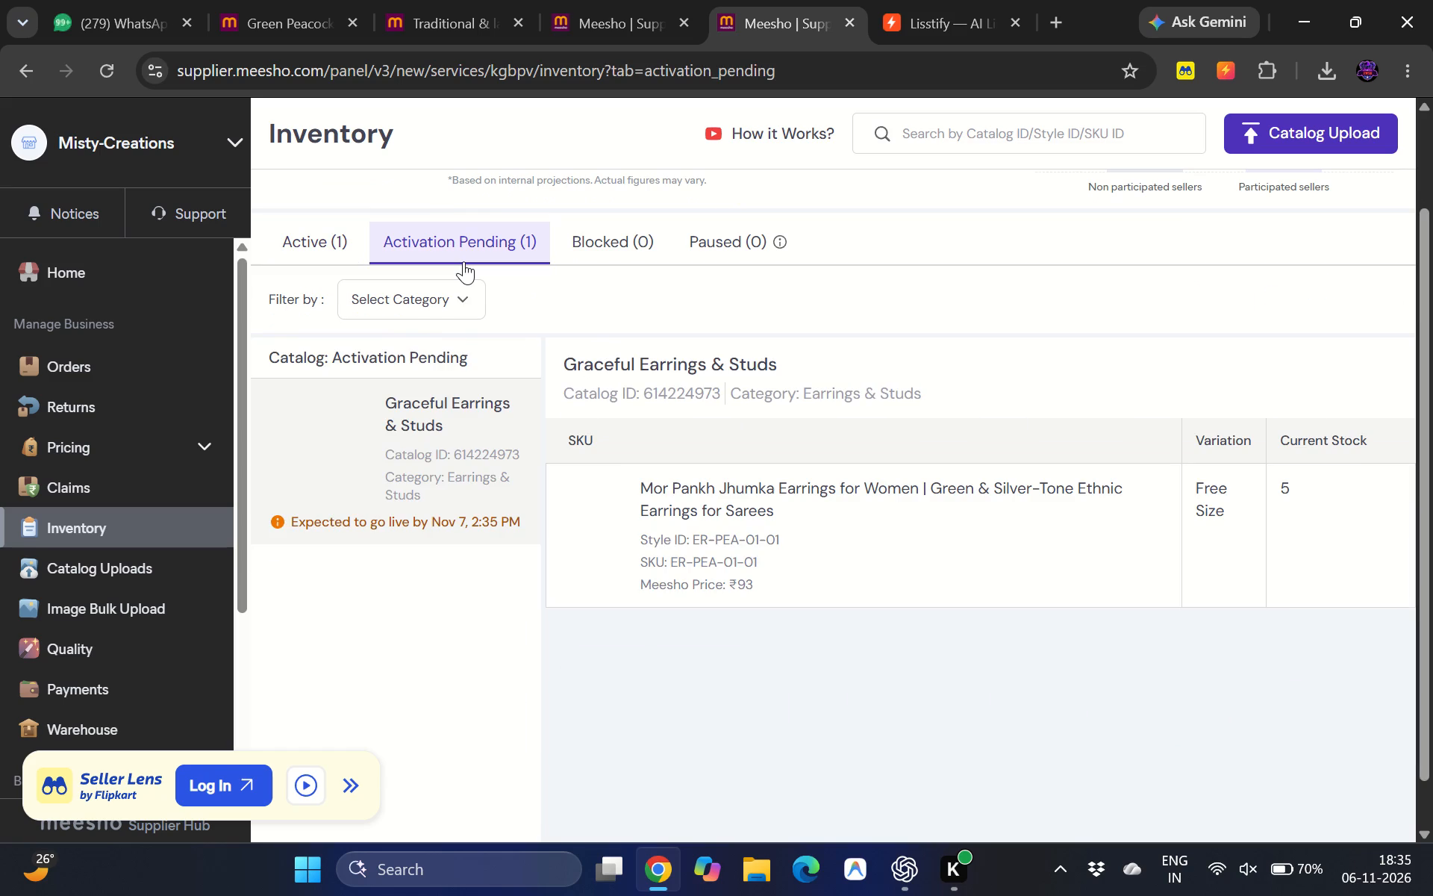
scroll(759, 384, up, 1)
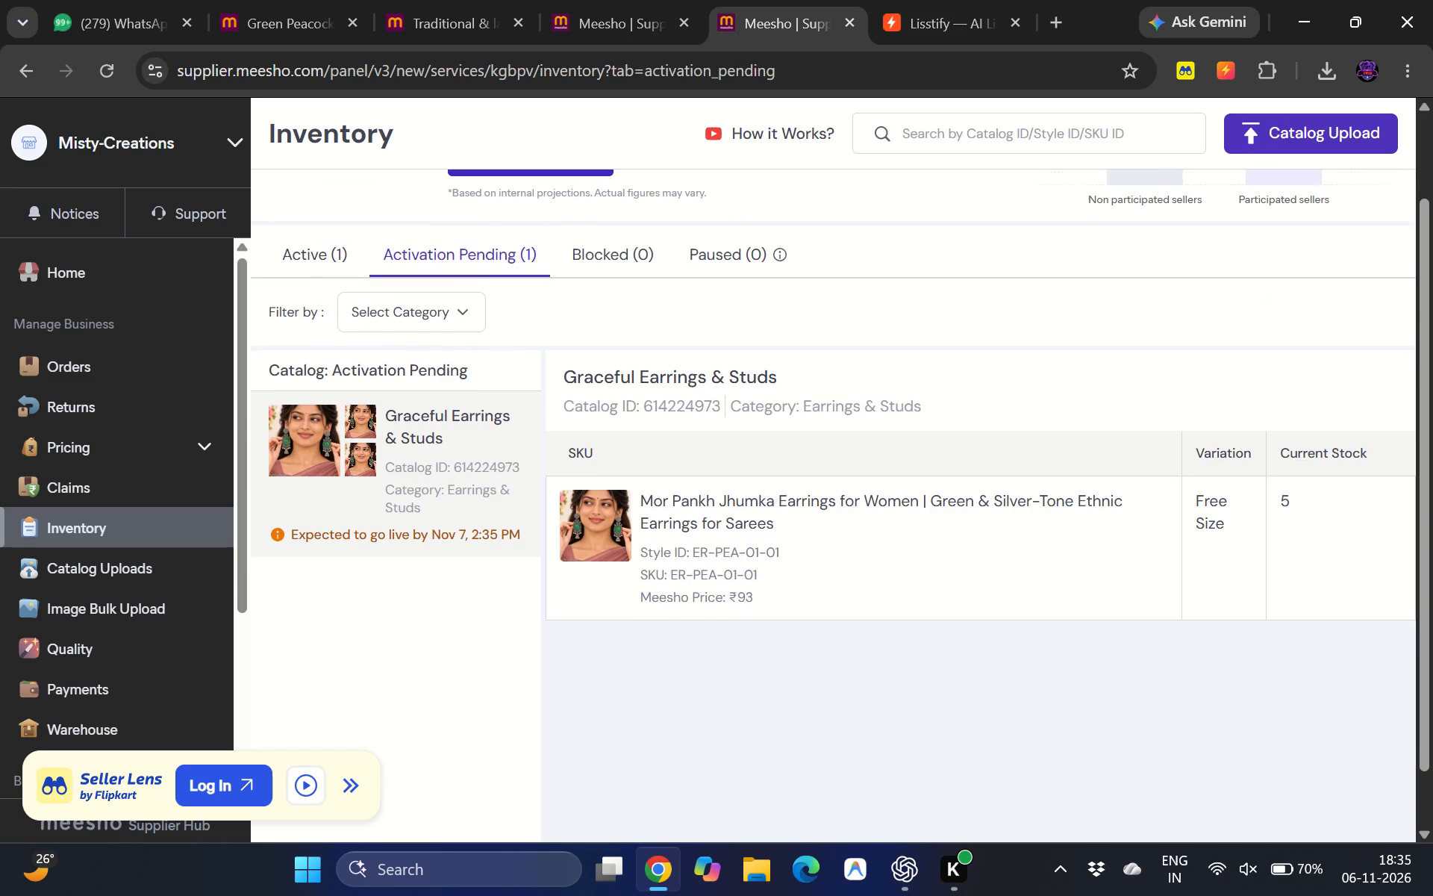
scroll(759, 384, up, 5)
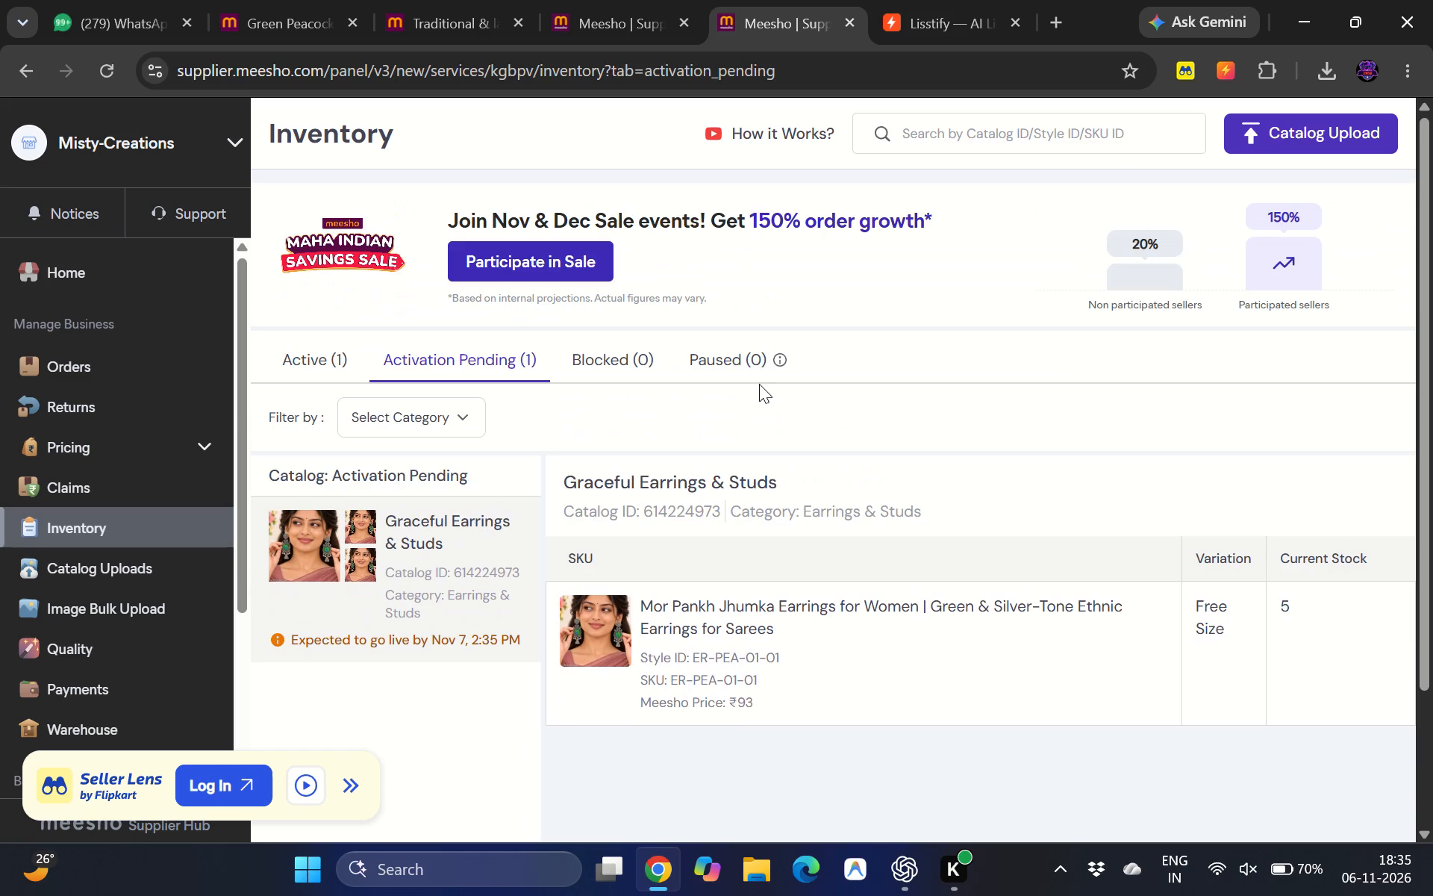
Refresh the inventory and view the active catalogs to check the new listing's status.
click(118, 64)
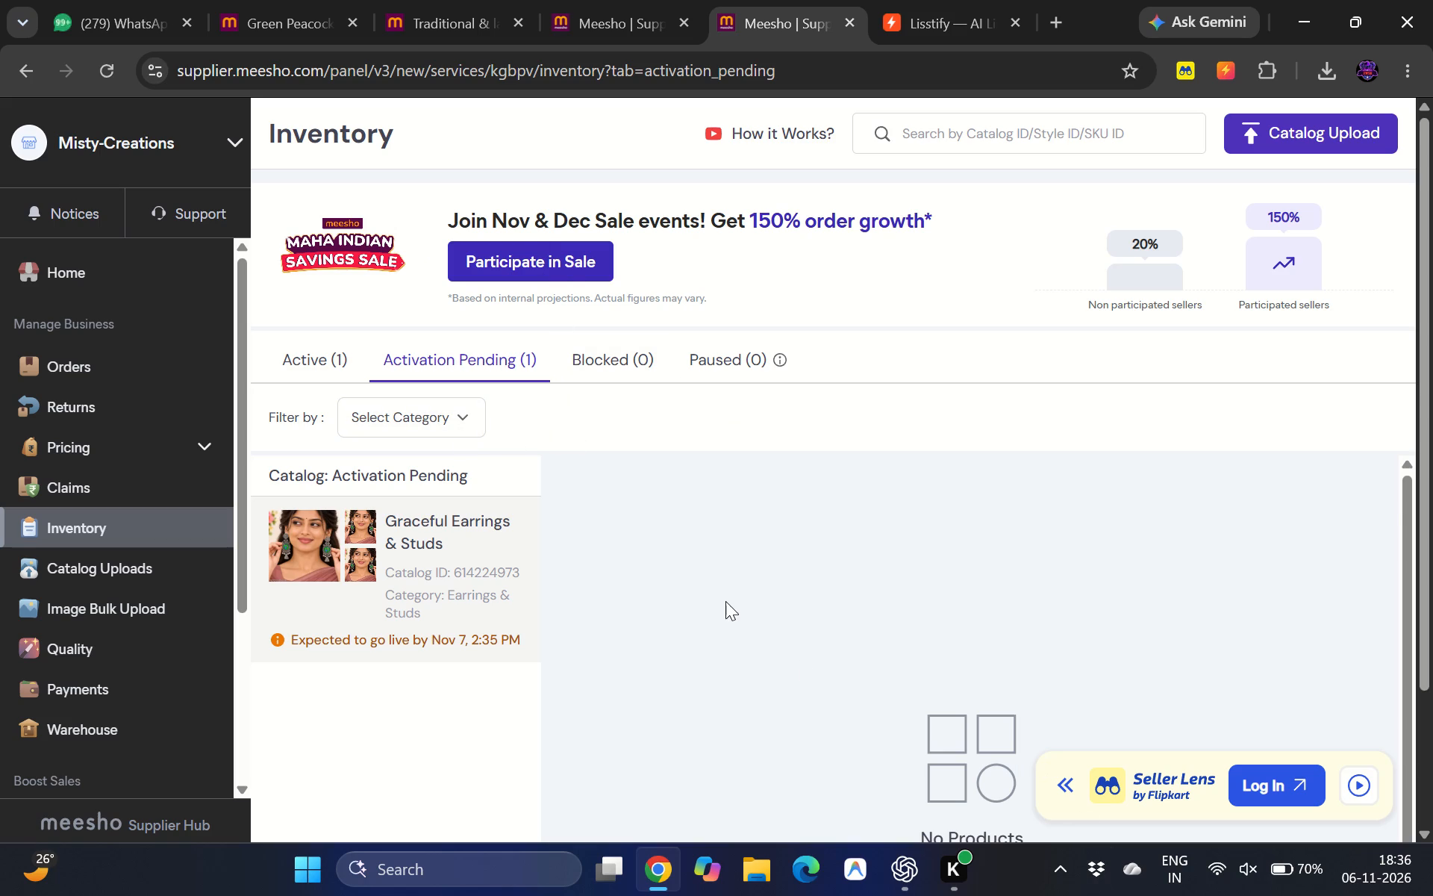
scroll(725, 601, up, 1)
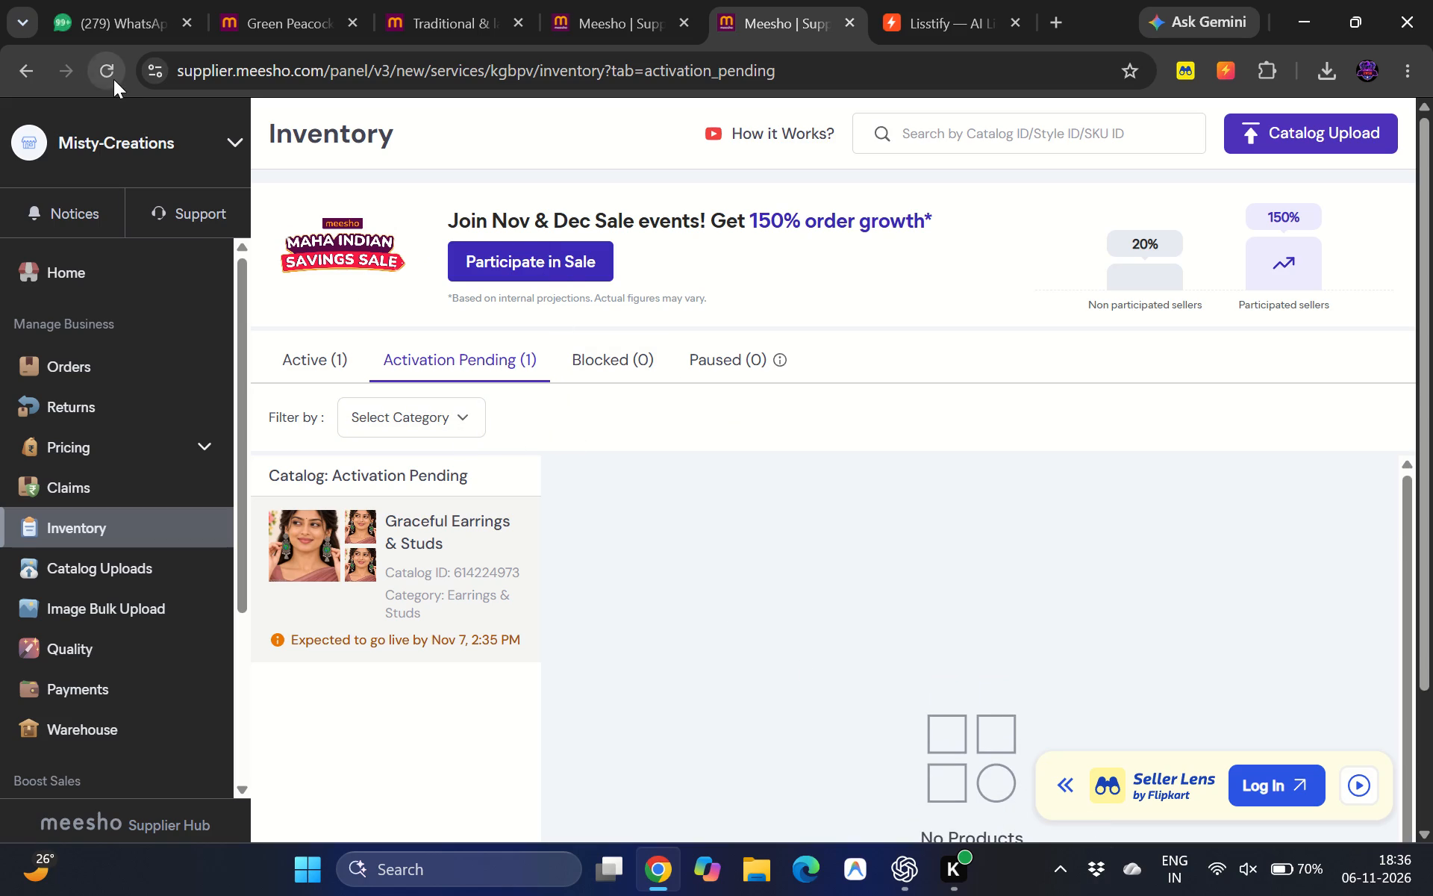
click(113, 79)
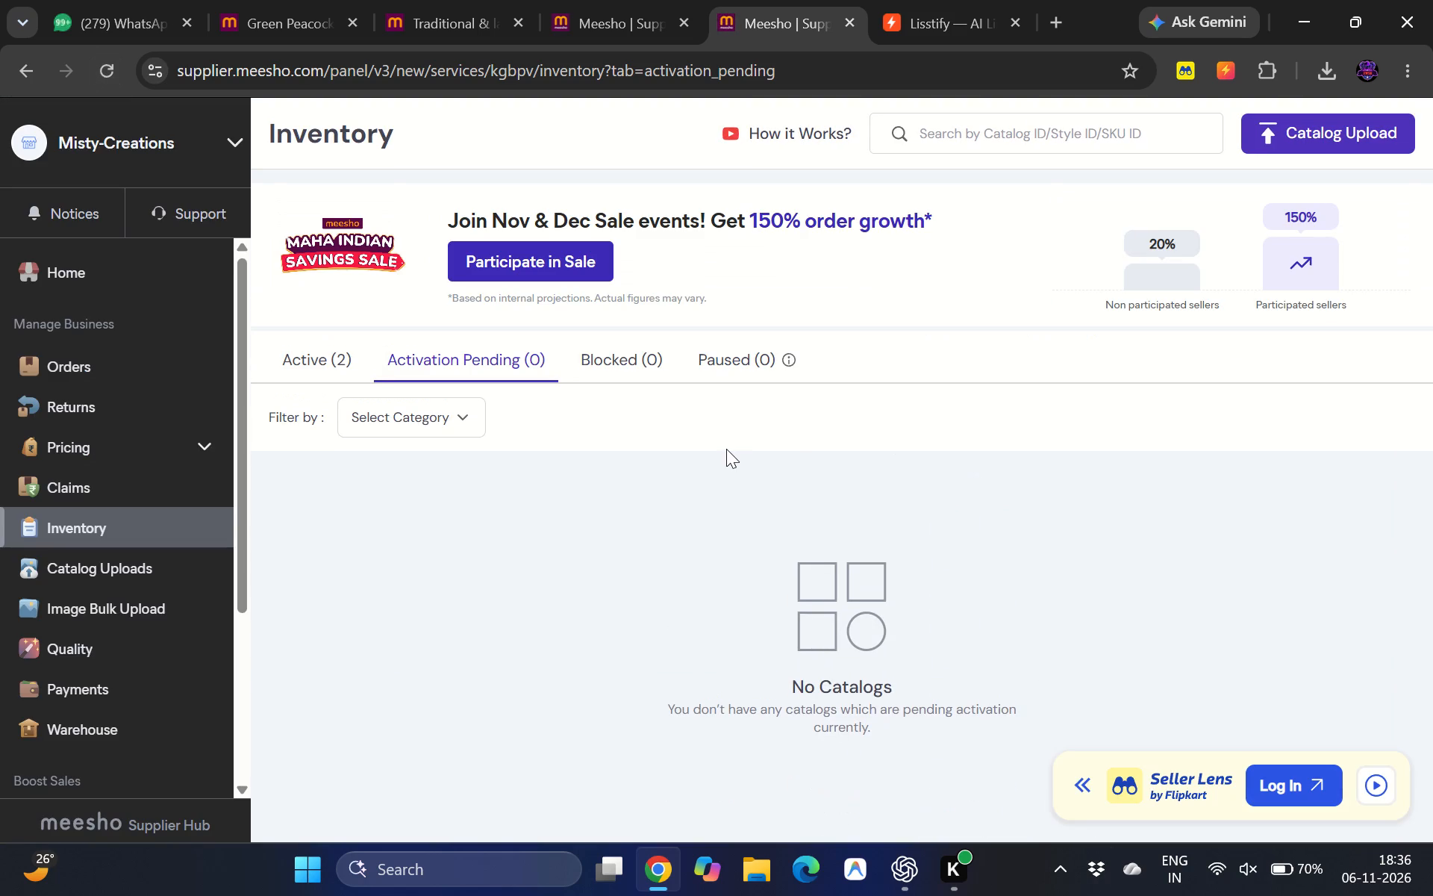
click(309, 359)
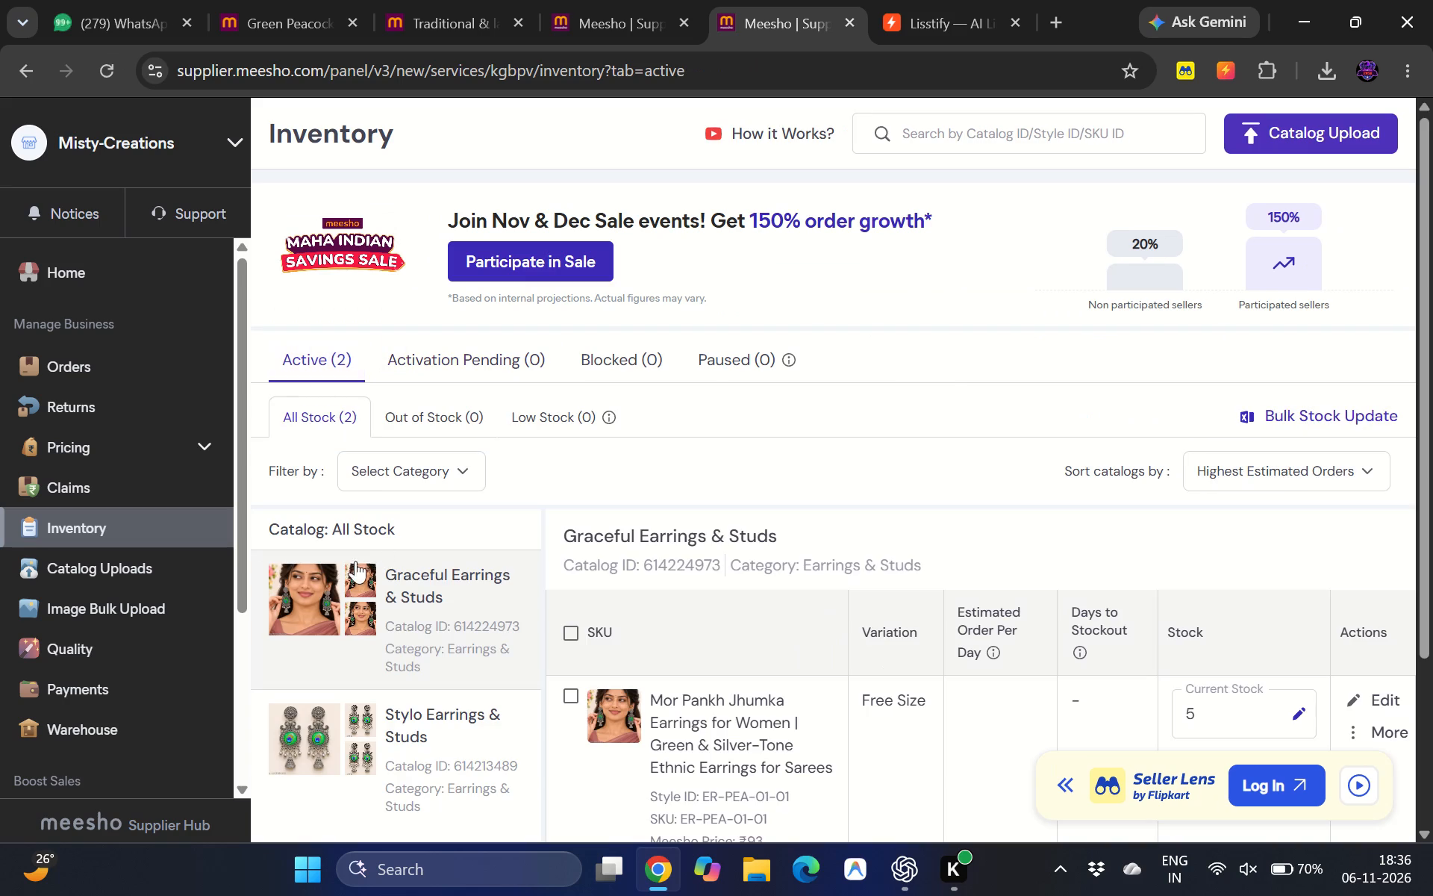
Open the Mor Pankh Jhumka Earrings product details from the active catalog and examine the enlarged product image.
click(343, 576)
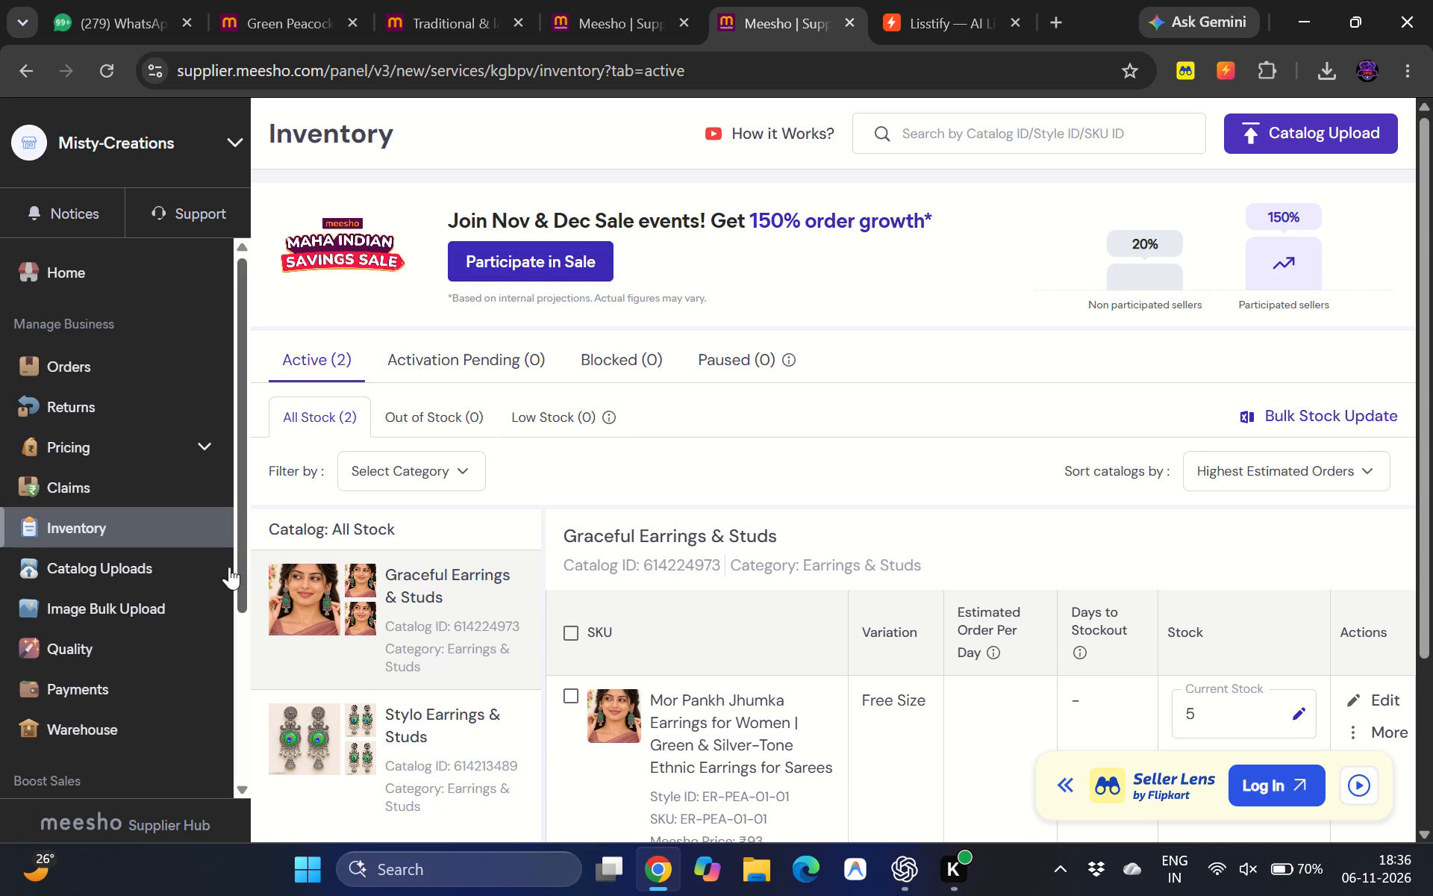
click(308, 597)
click(622, 725)
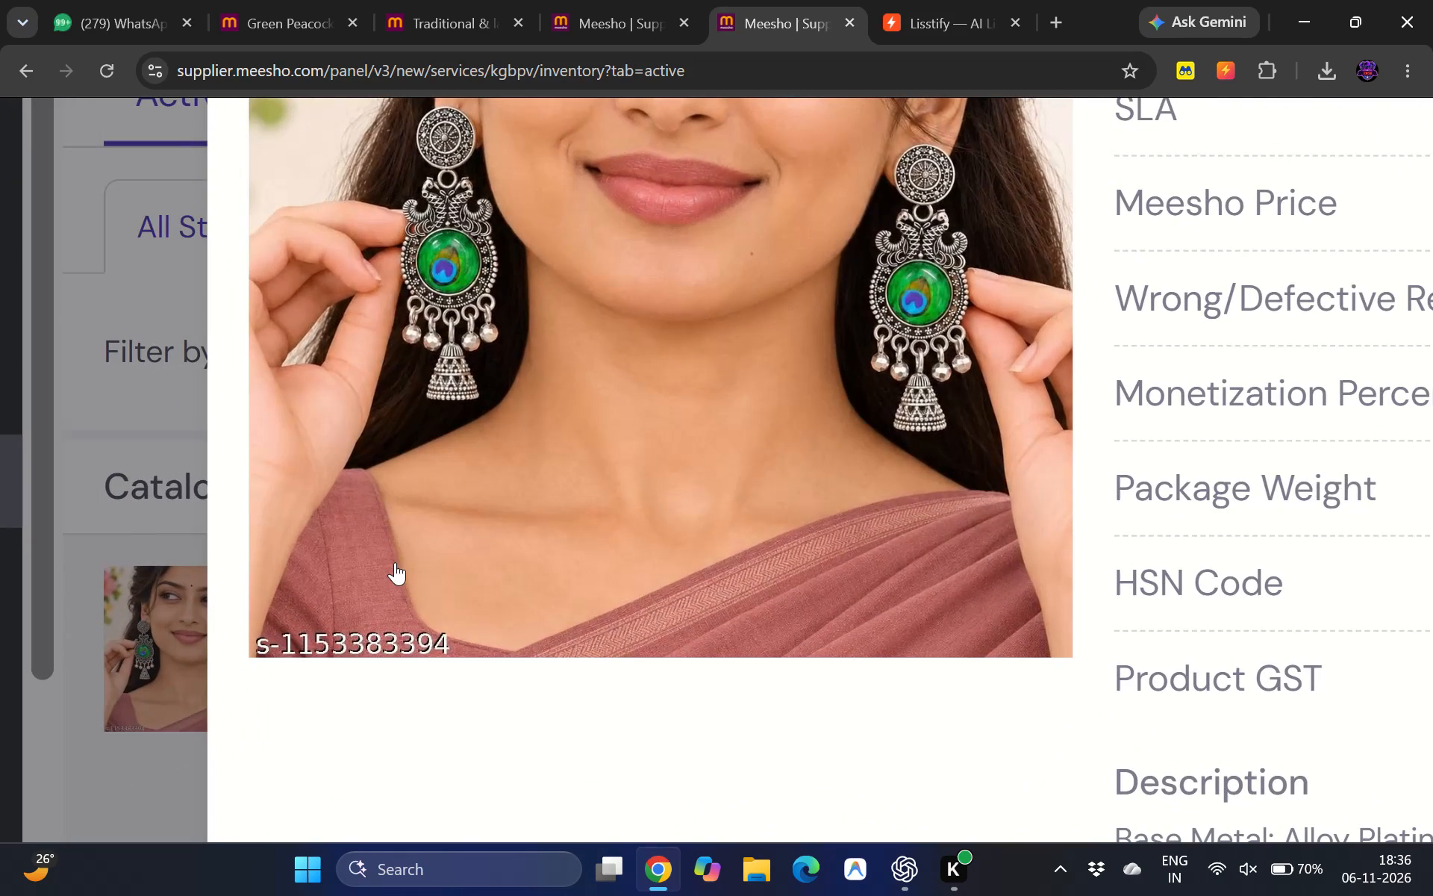
scroll(395, 562, up, 1)
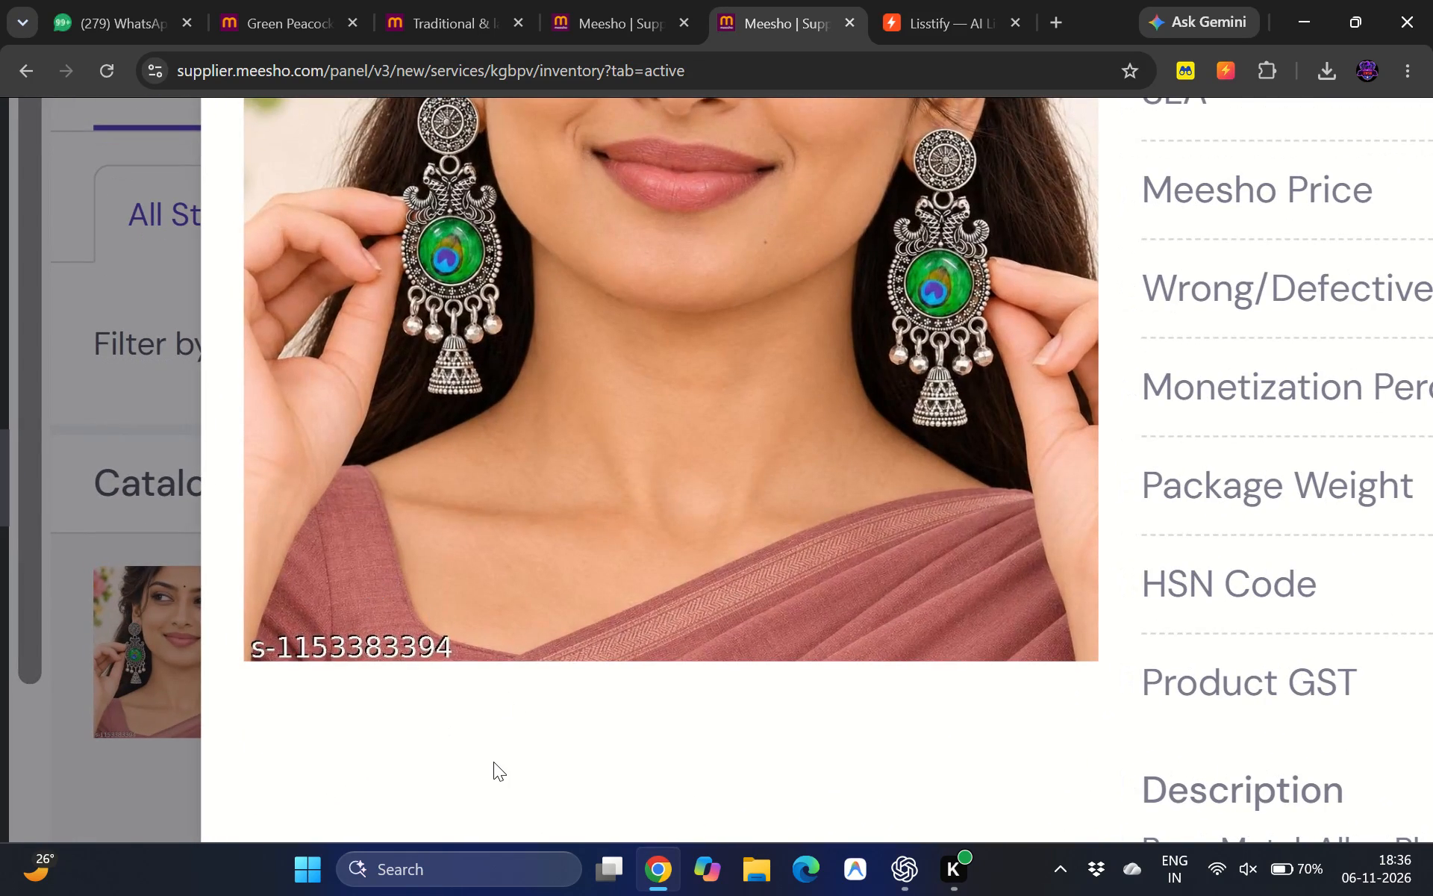
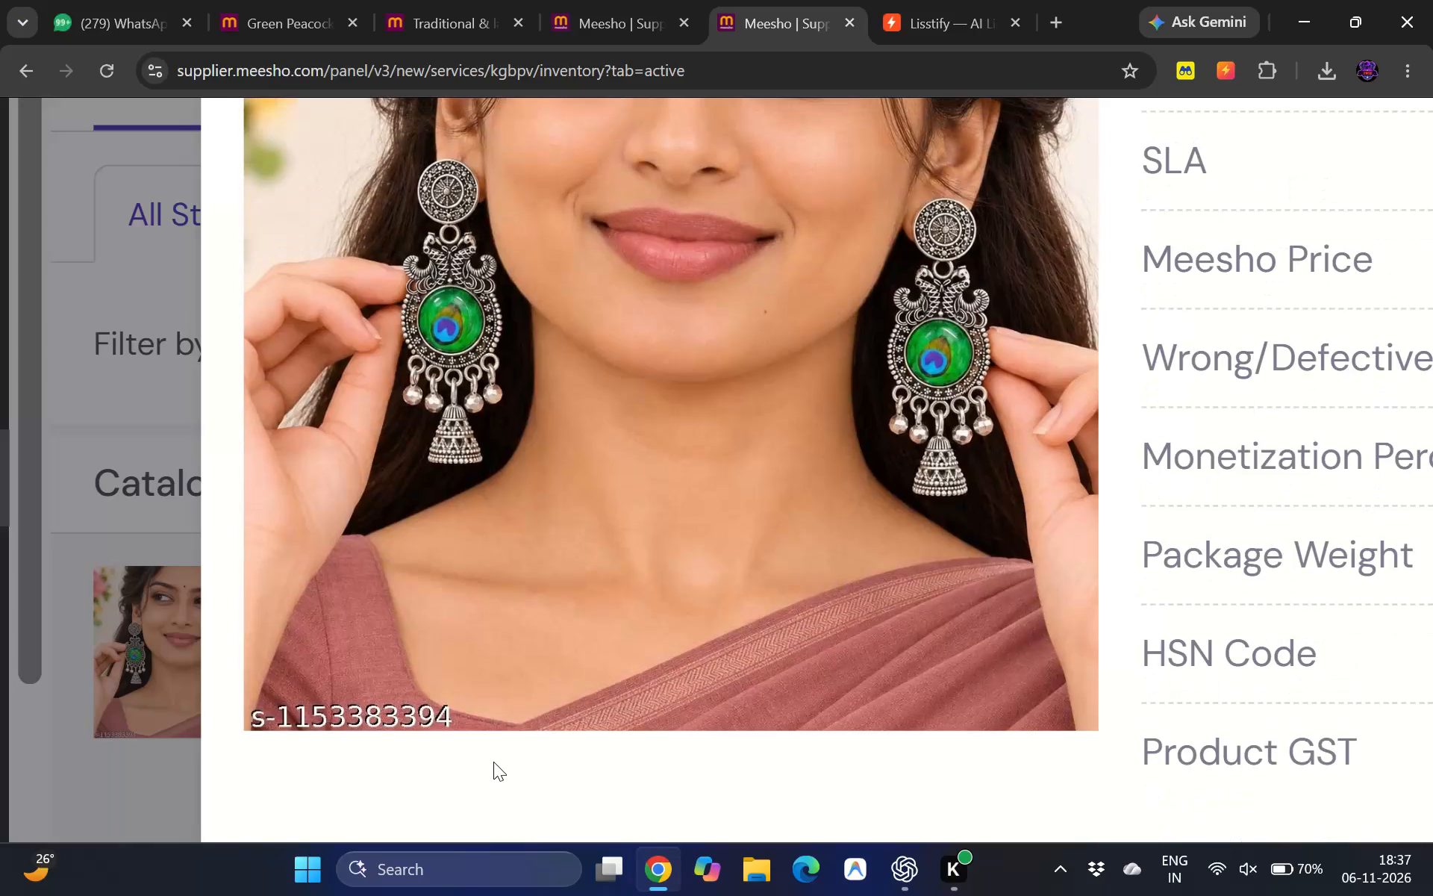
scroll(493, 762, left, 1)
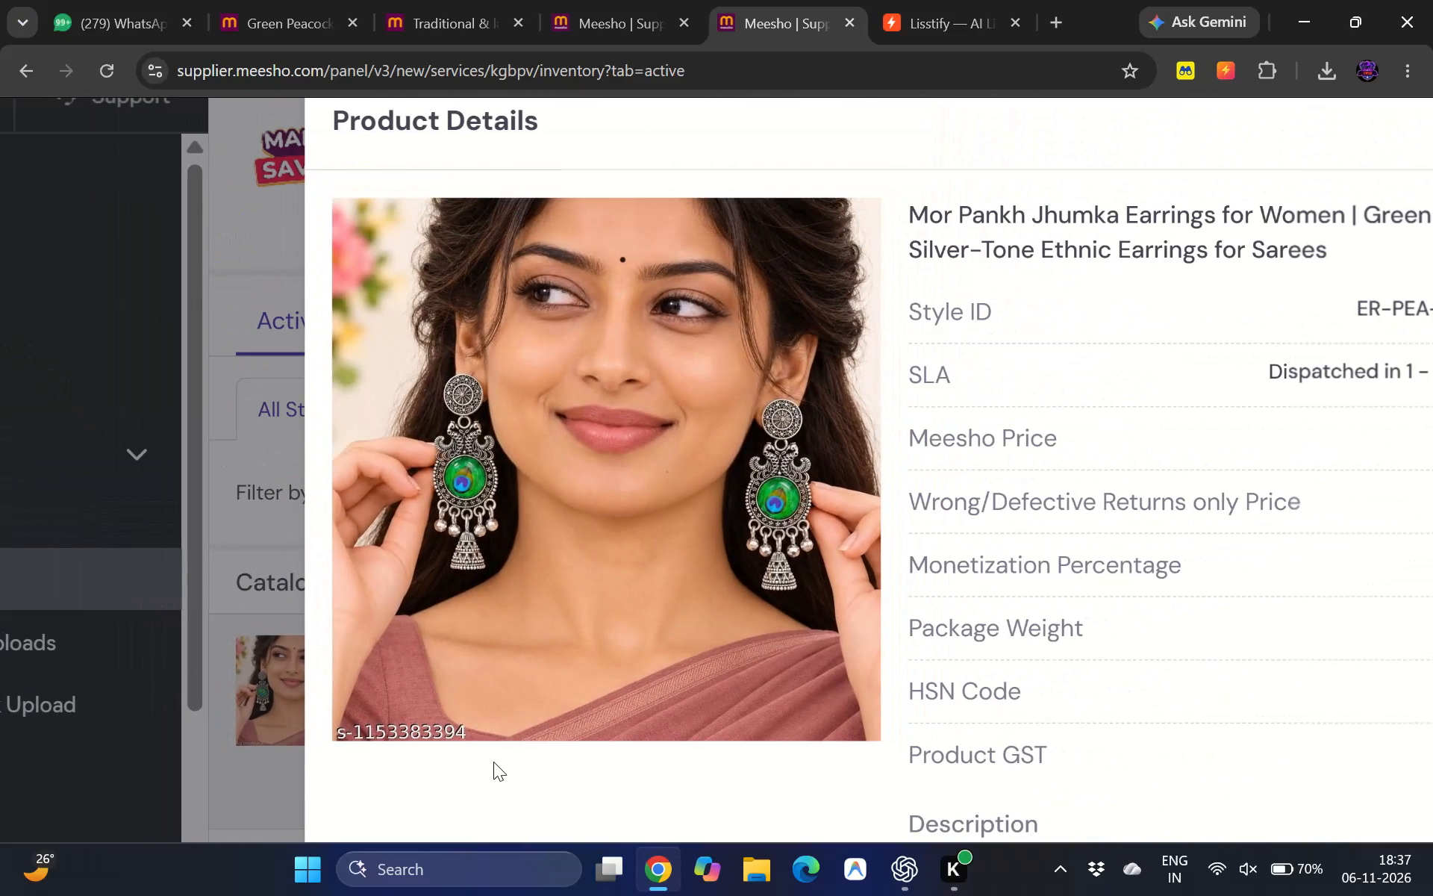
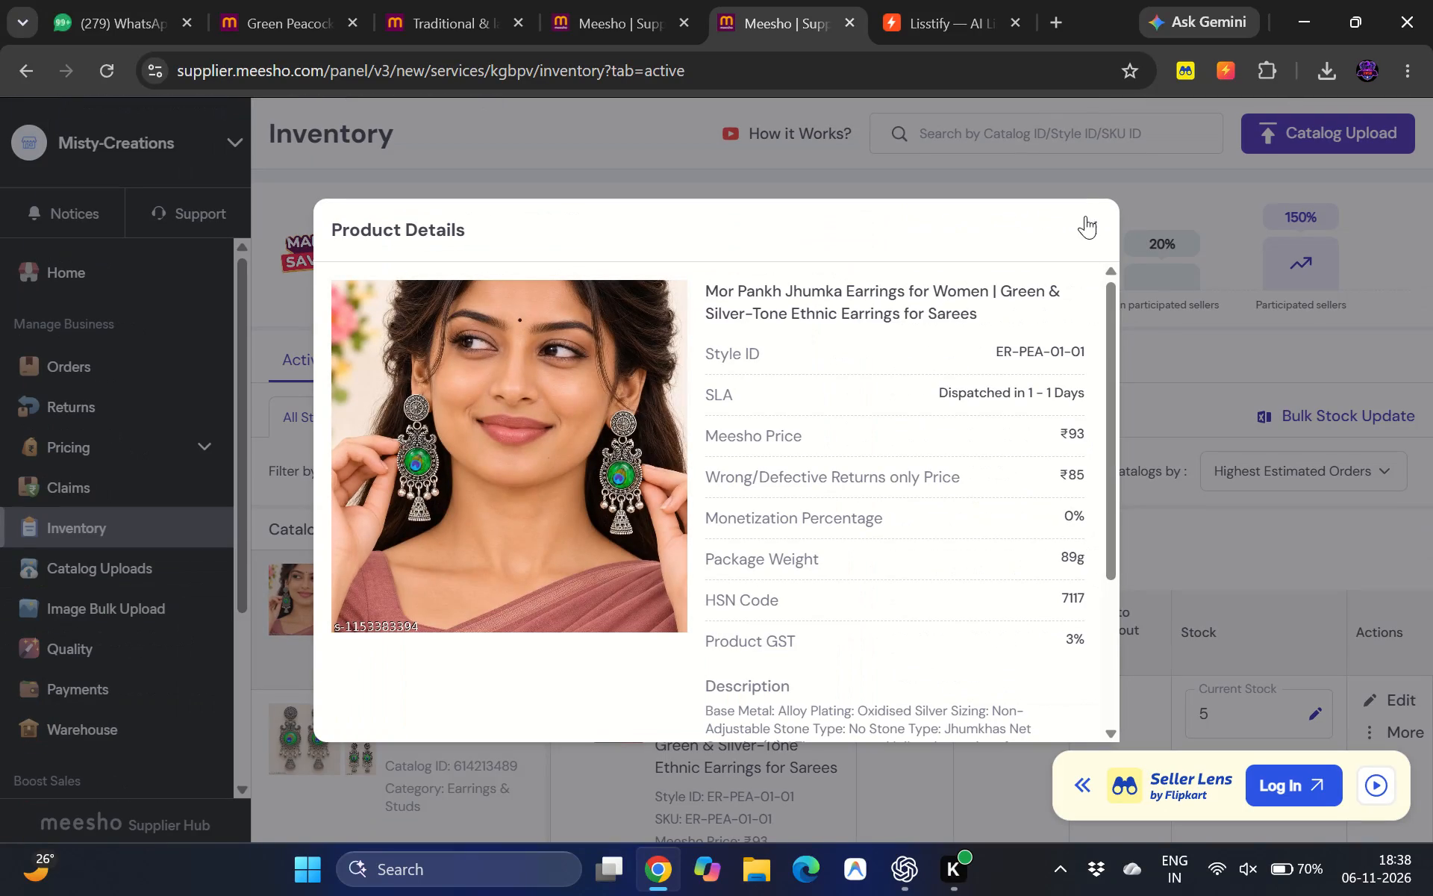
Close the Mor Pankh Jhumka Earrings product details and look over the active catalogs in the inventory.
click(1084, 223)
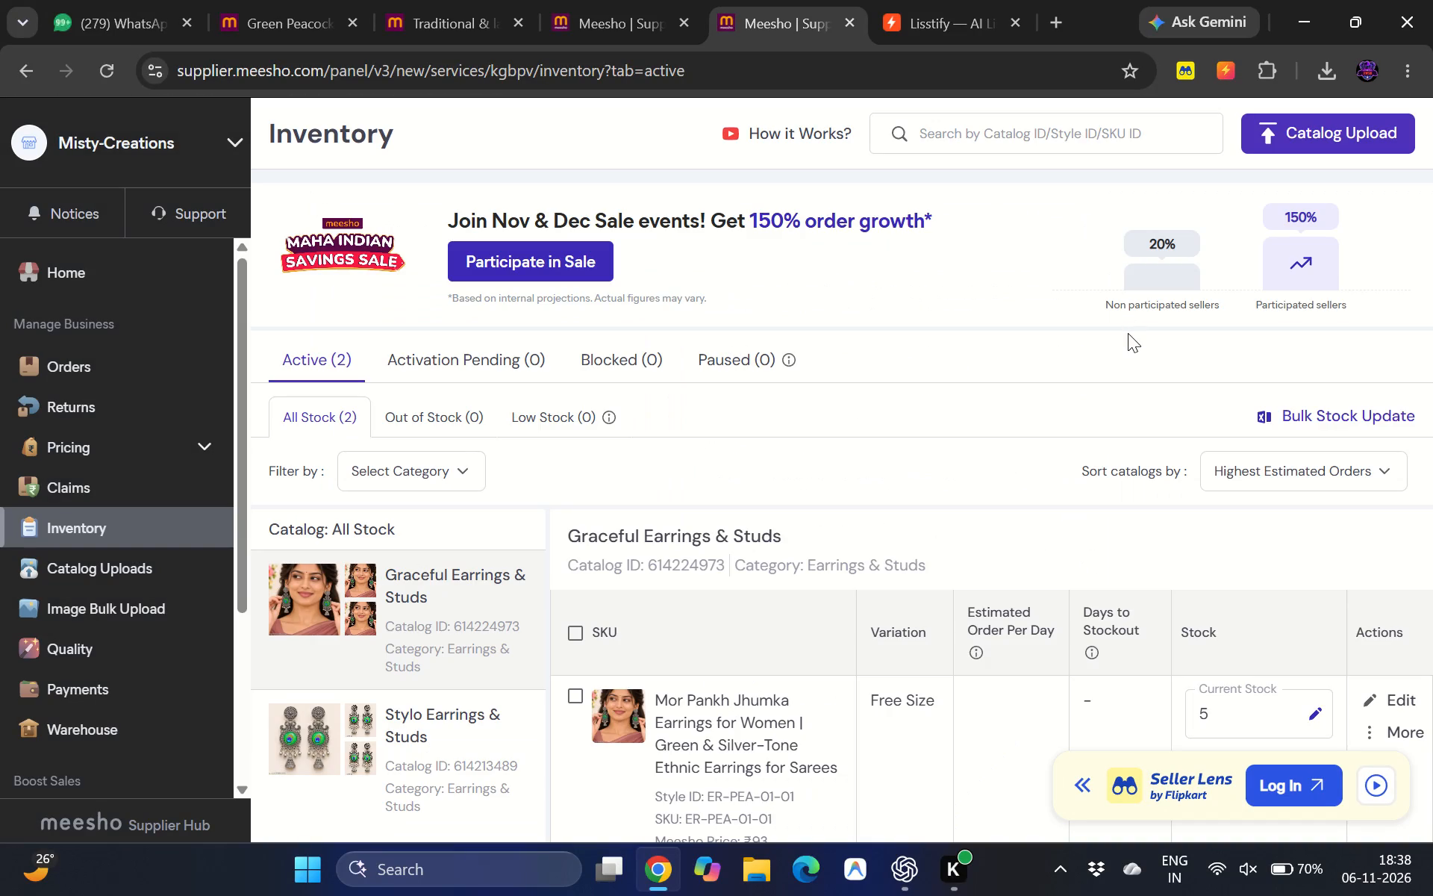
scroll(1140, 463, up, 1)
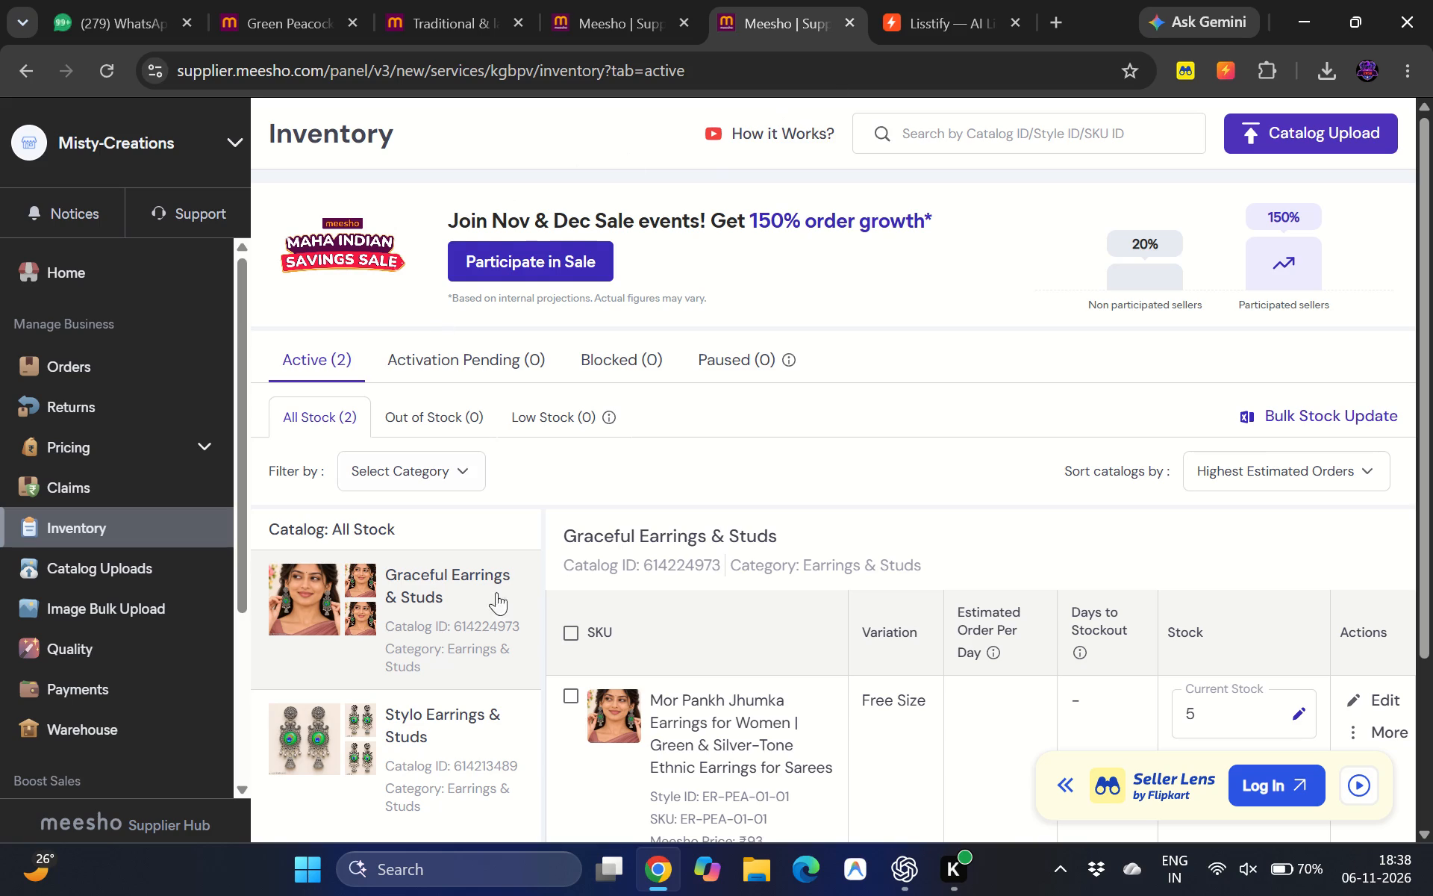
scroll(532, 592, up, 1)
scroll(669, 463, right, 1)
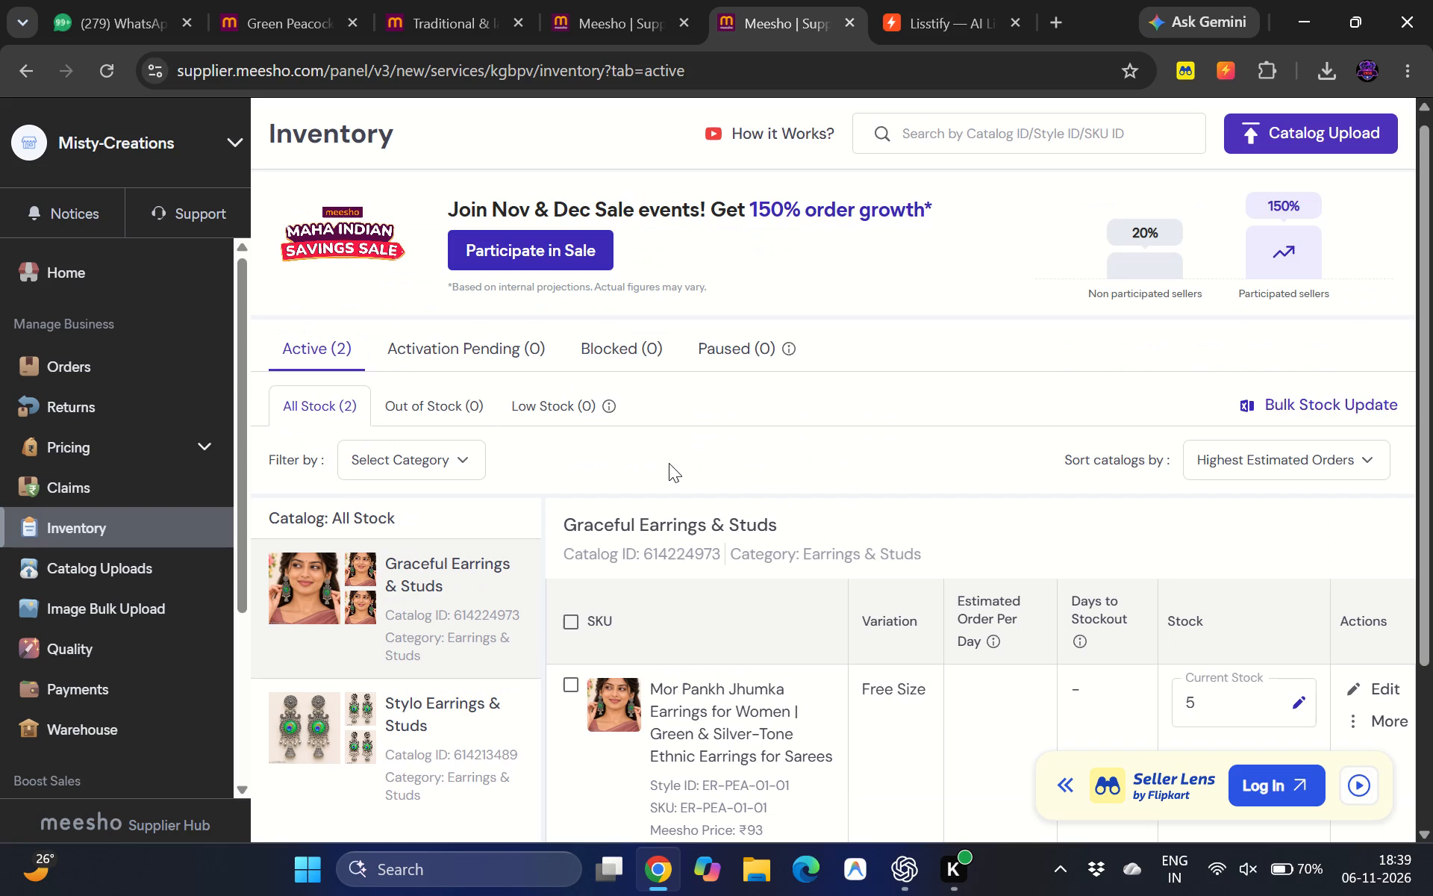
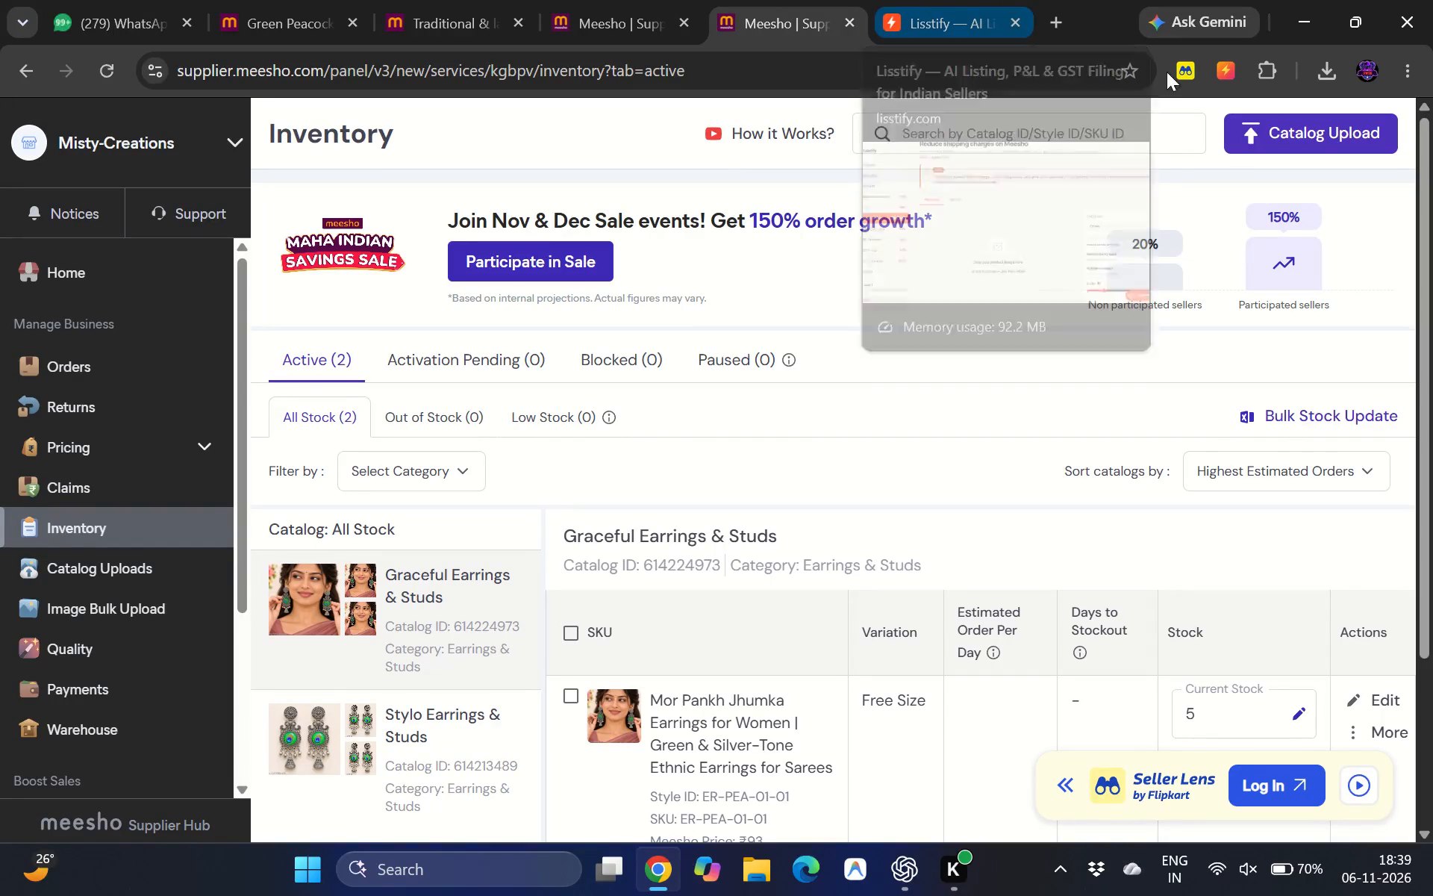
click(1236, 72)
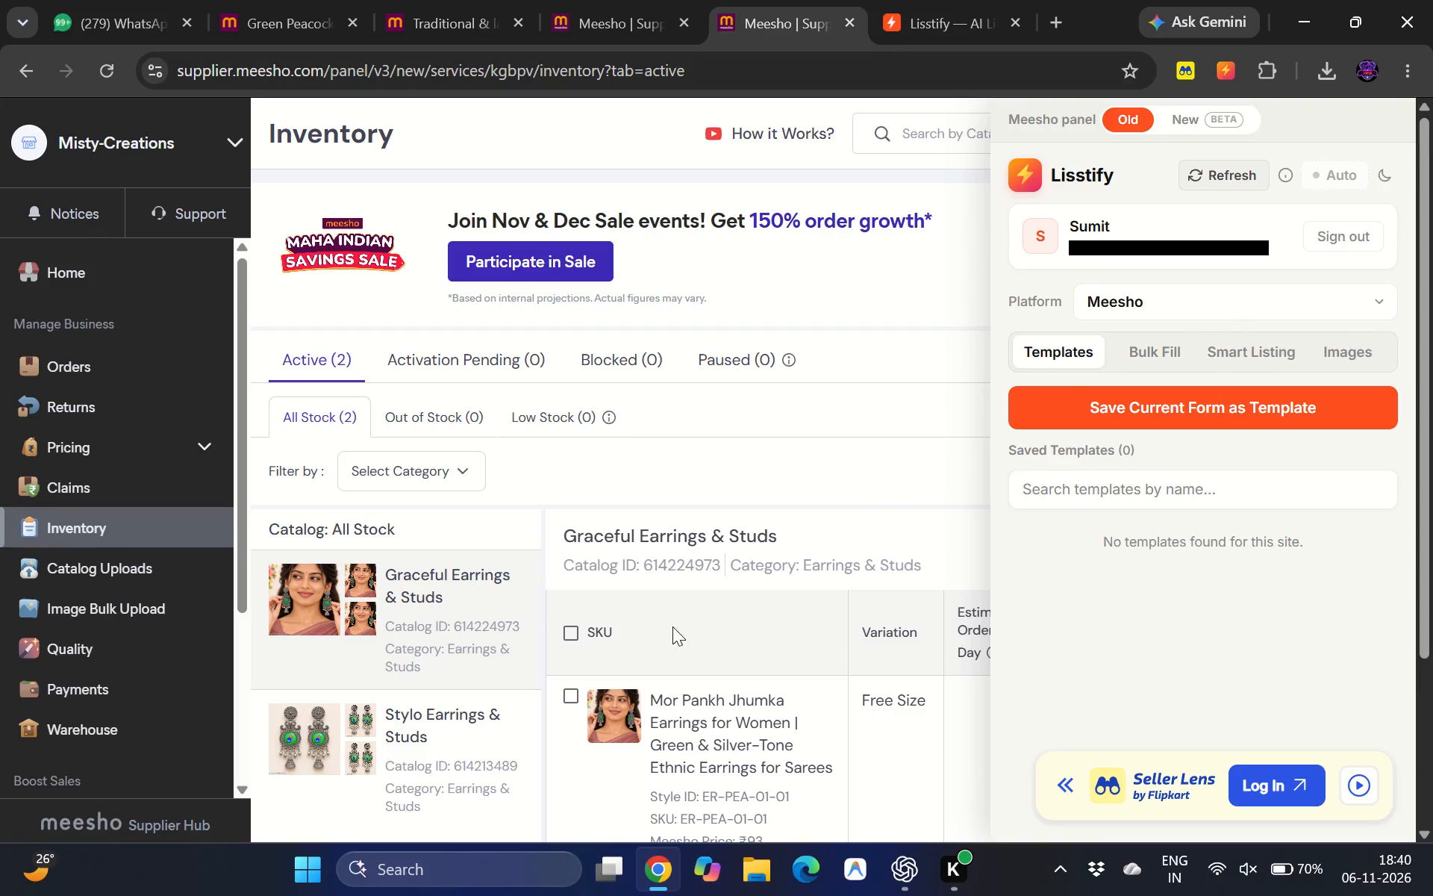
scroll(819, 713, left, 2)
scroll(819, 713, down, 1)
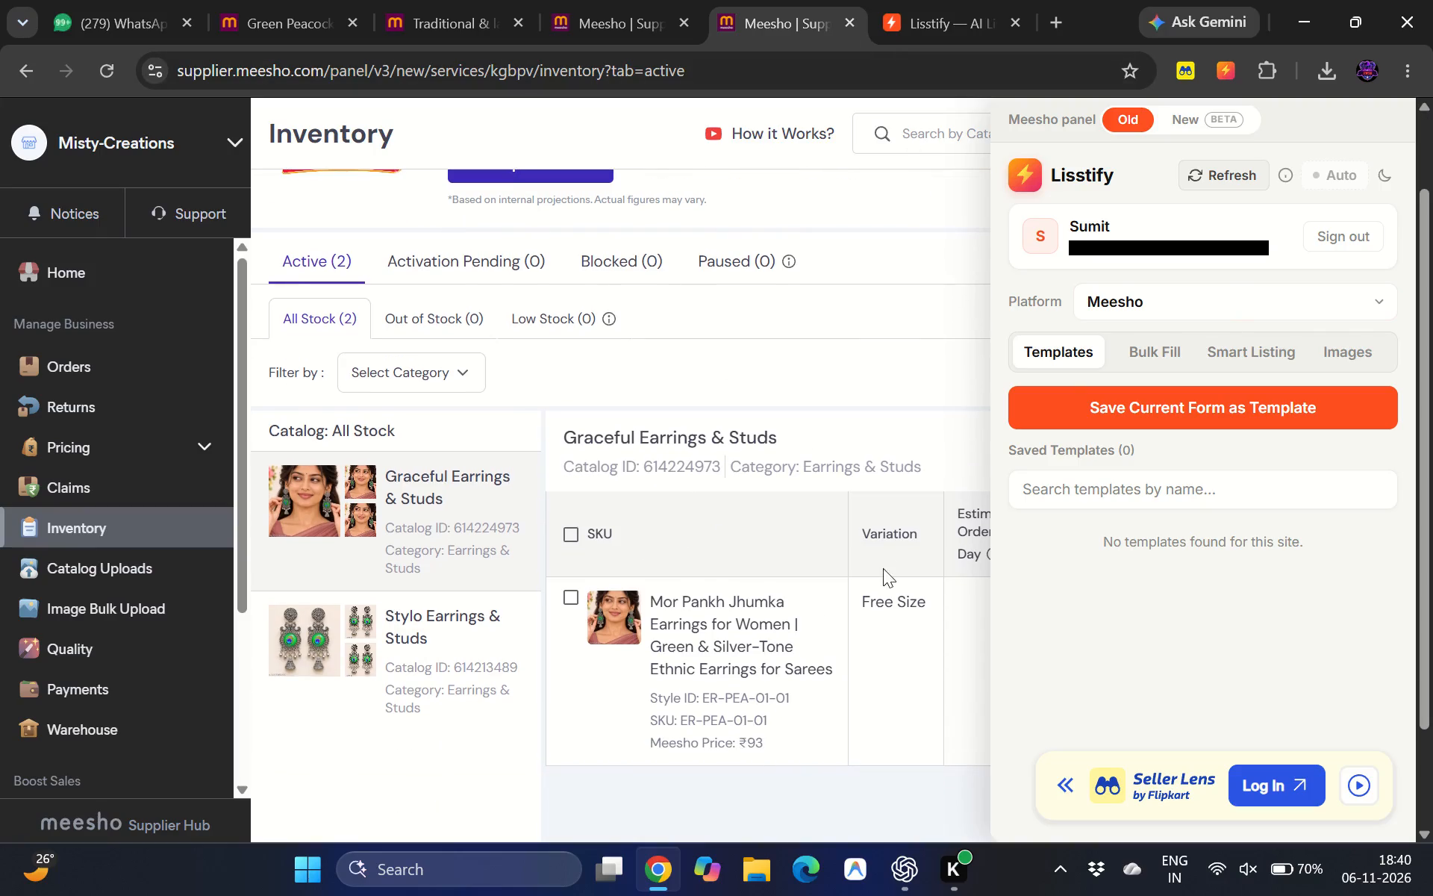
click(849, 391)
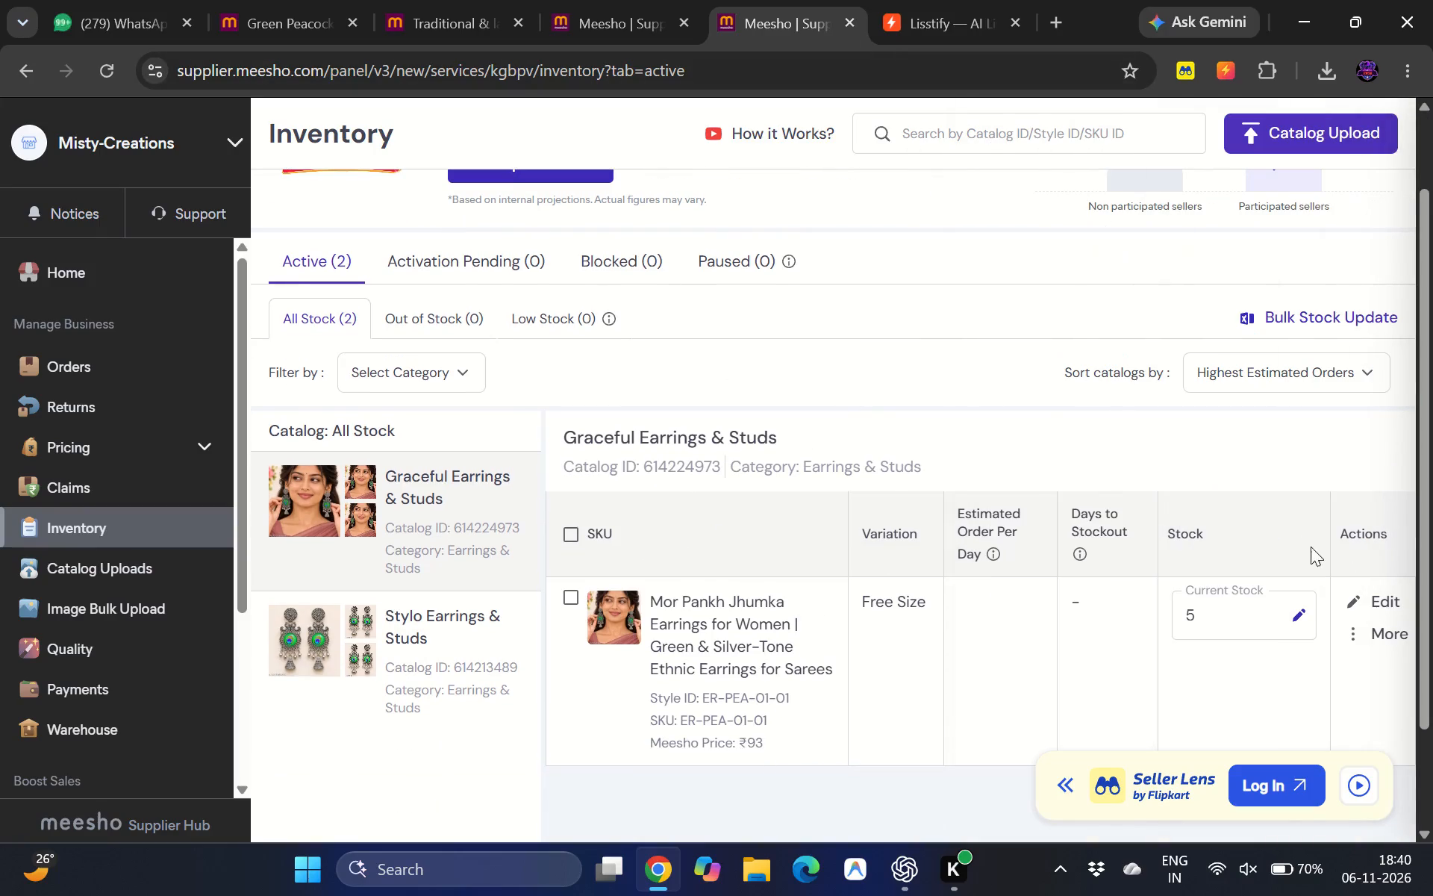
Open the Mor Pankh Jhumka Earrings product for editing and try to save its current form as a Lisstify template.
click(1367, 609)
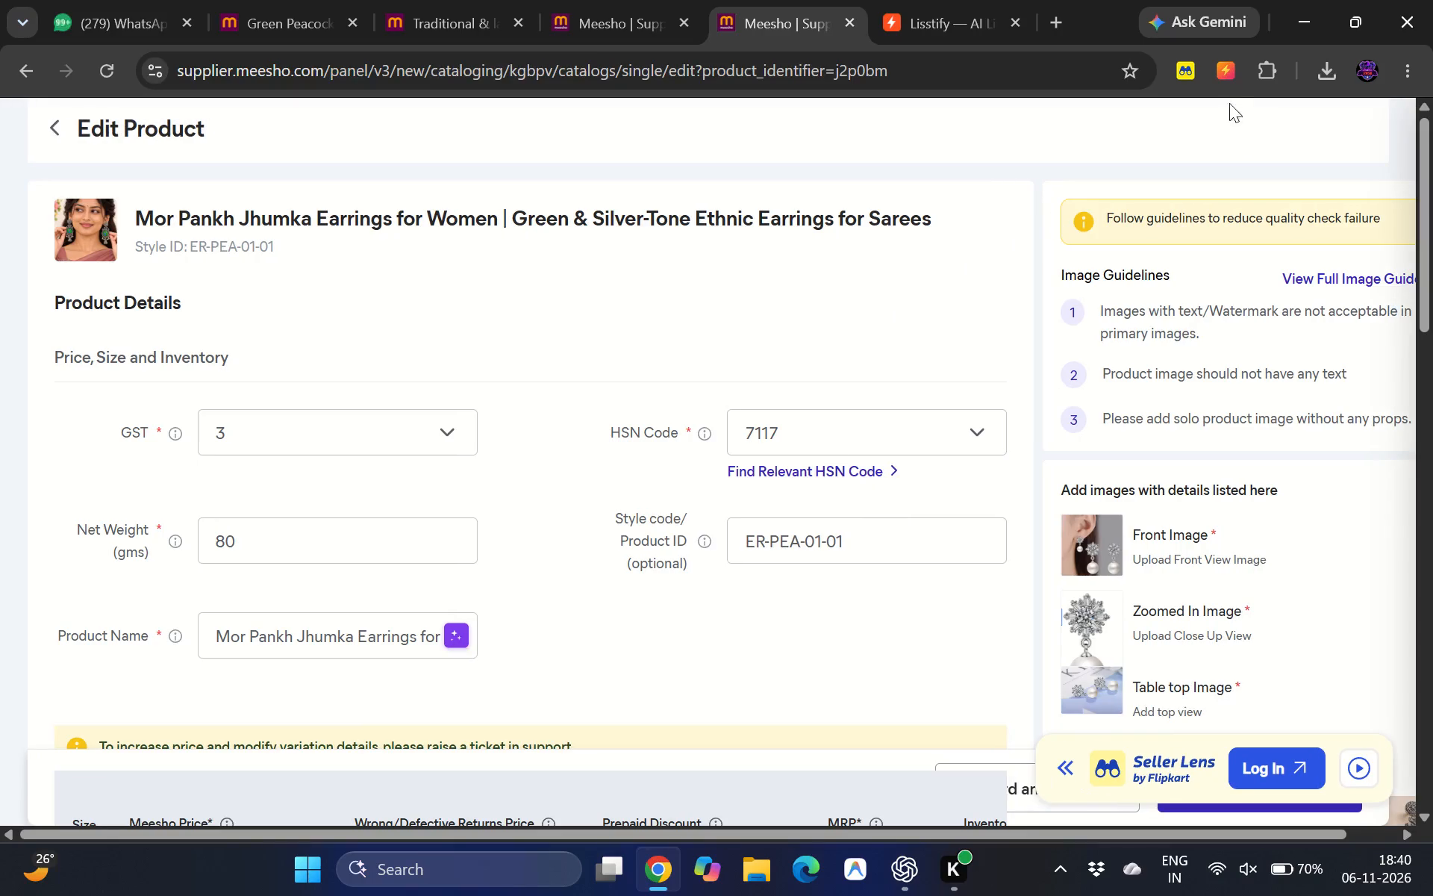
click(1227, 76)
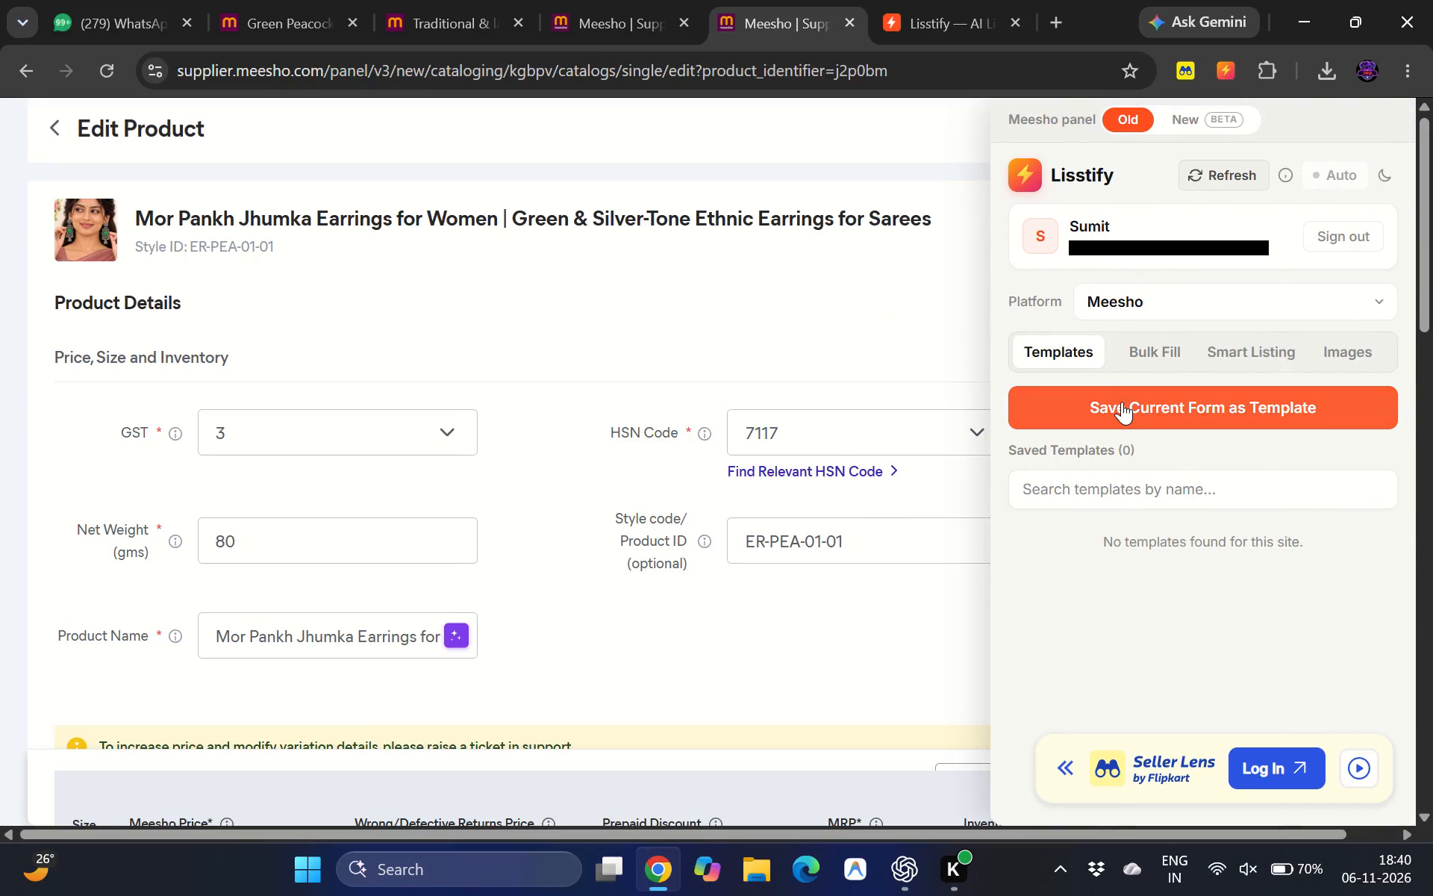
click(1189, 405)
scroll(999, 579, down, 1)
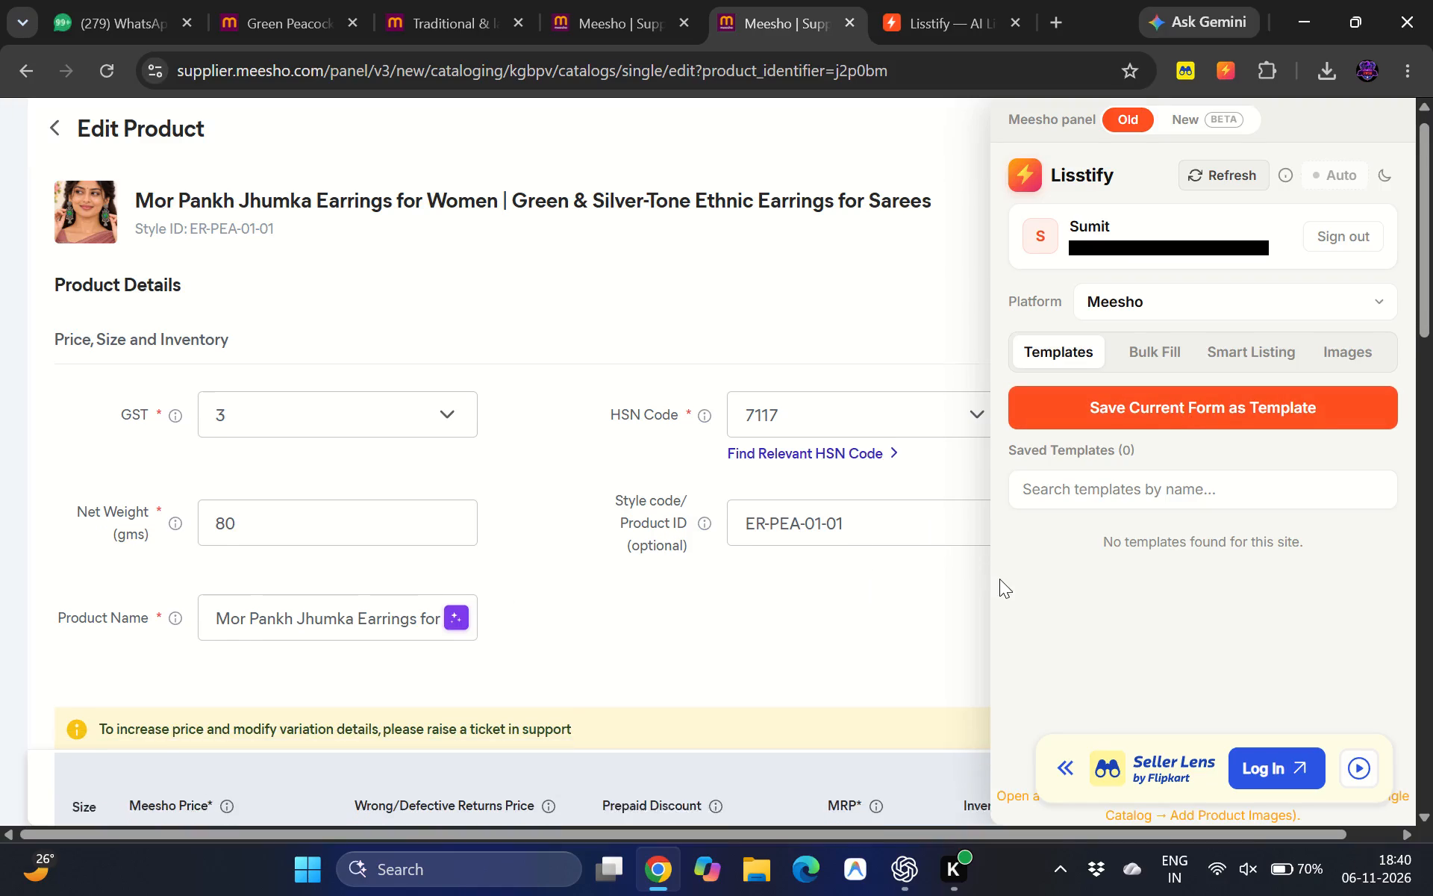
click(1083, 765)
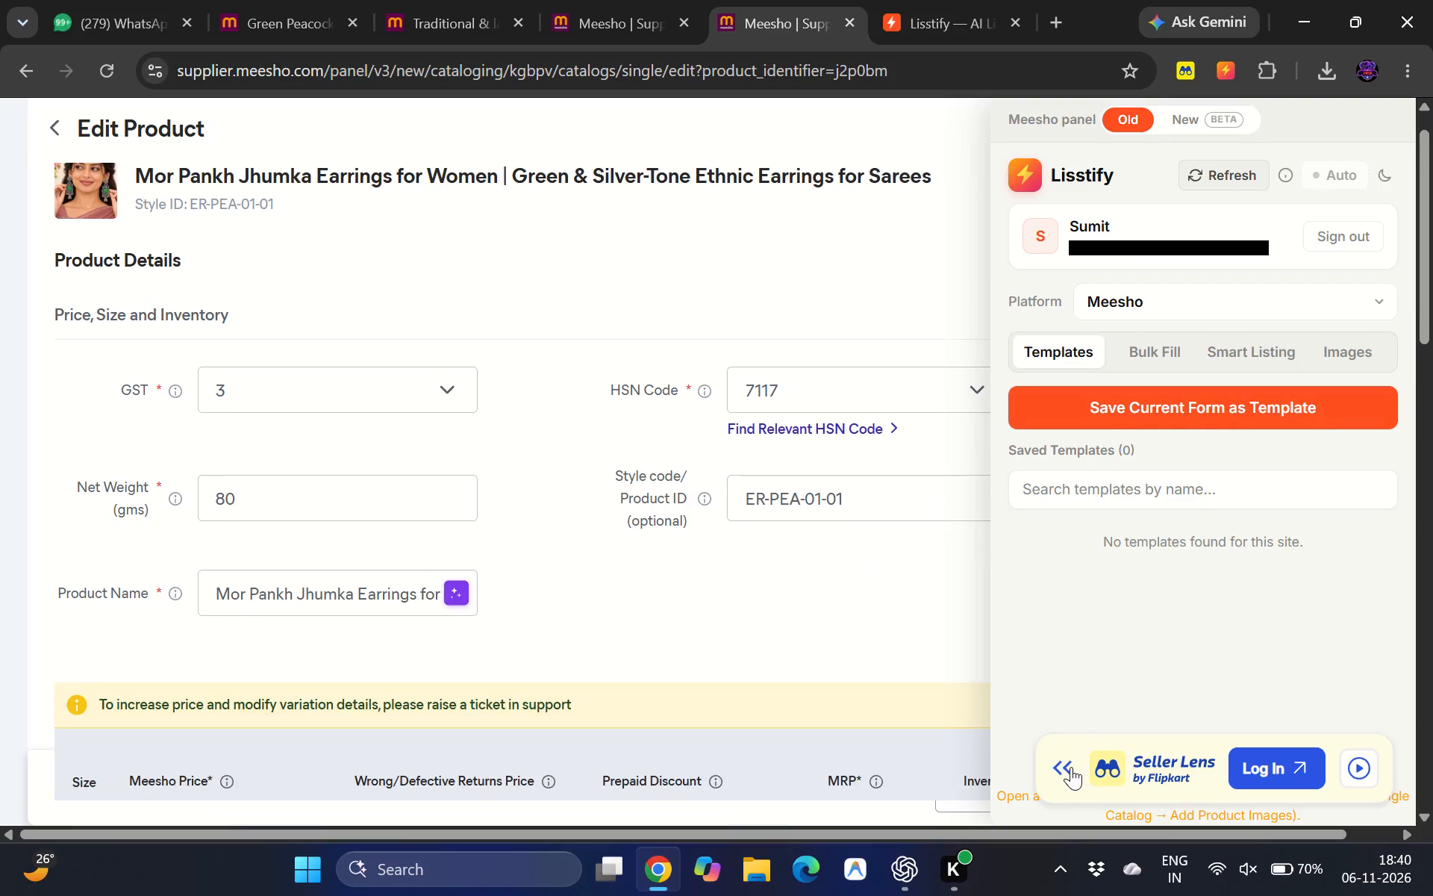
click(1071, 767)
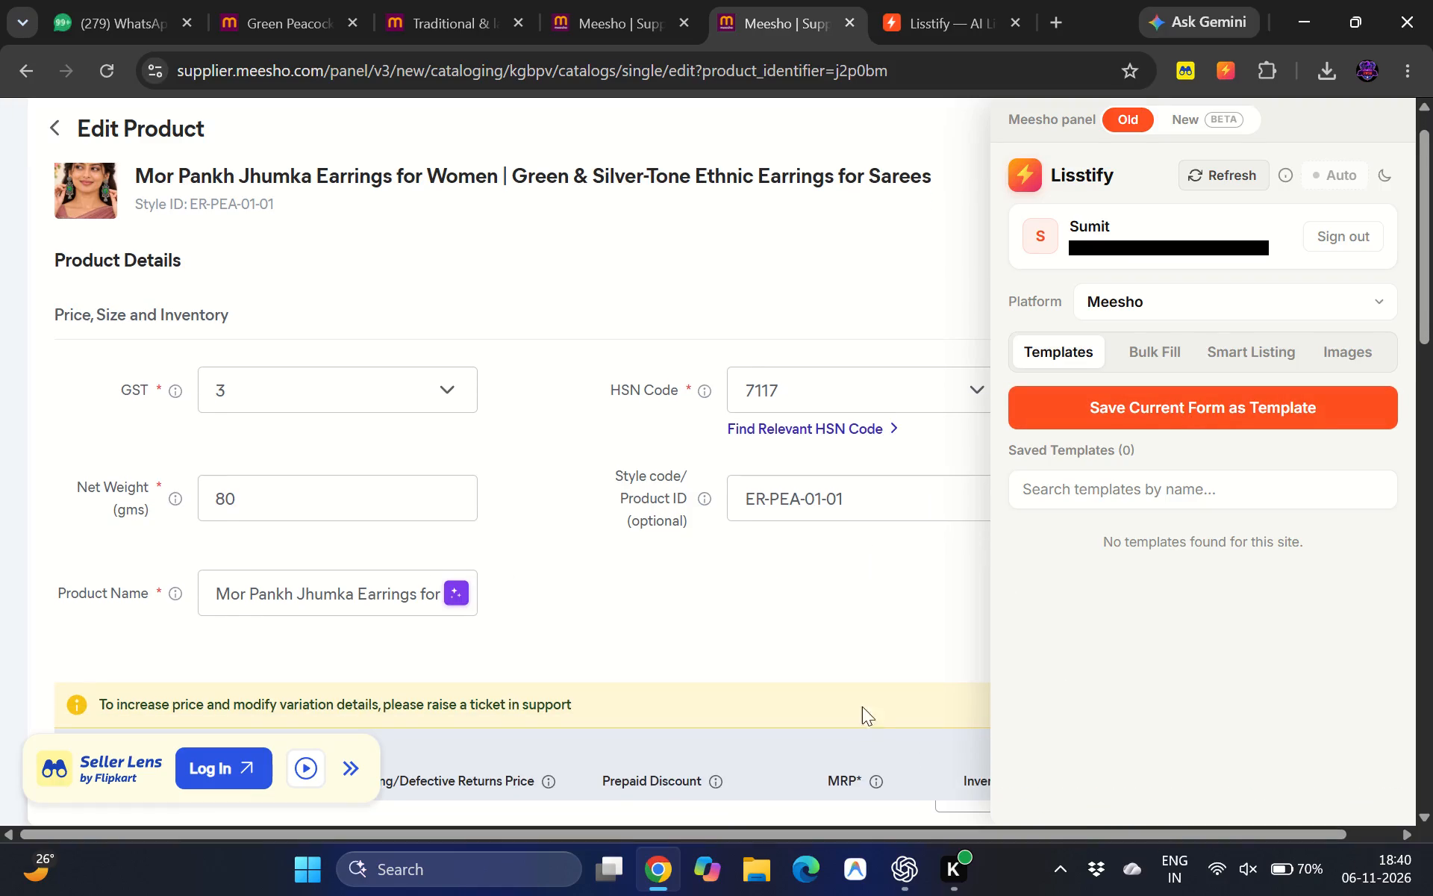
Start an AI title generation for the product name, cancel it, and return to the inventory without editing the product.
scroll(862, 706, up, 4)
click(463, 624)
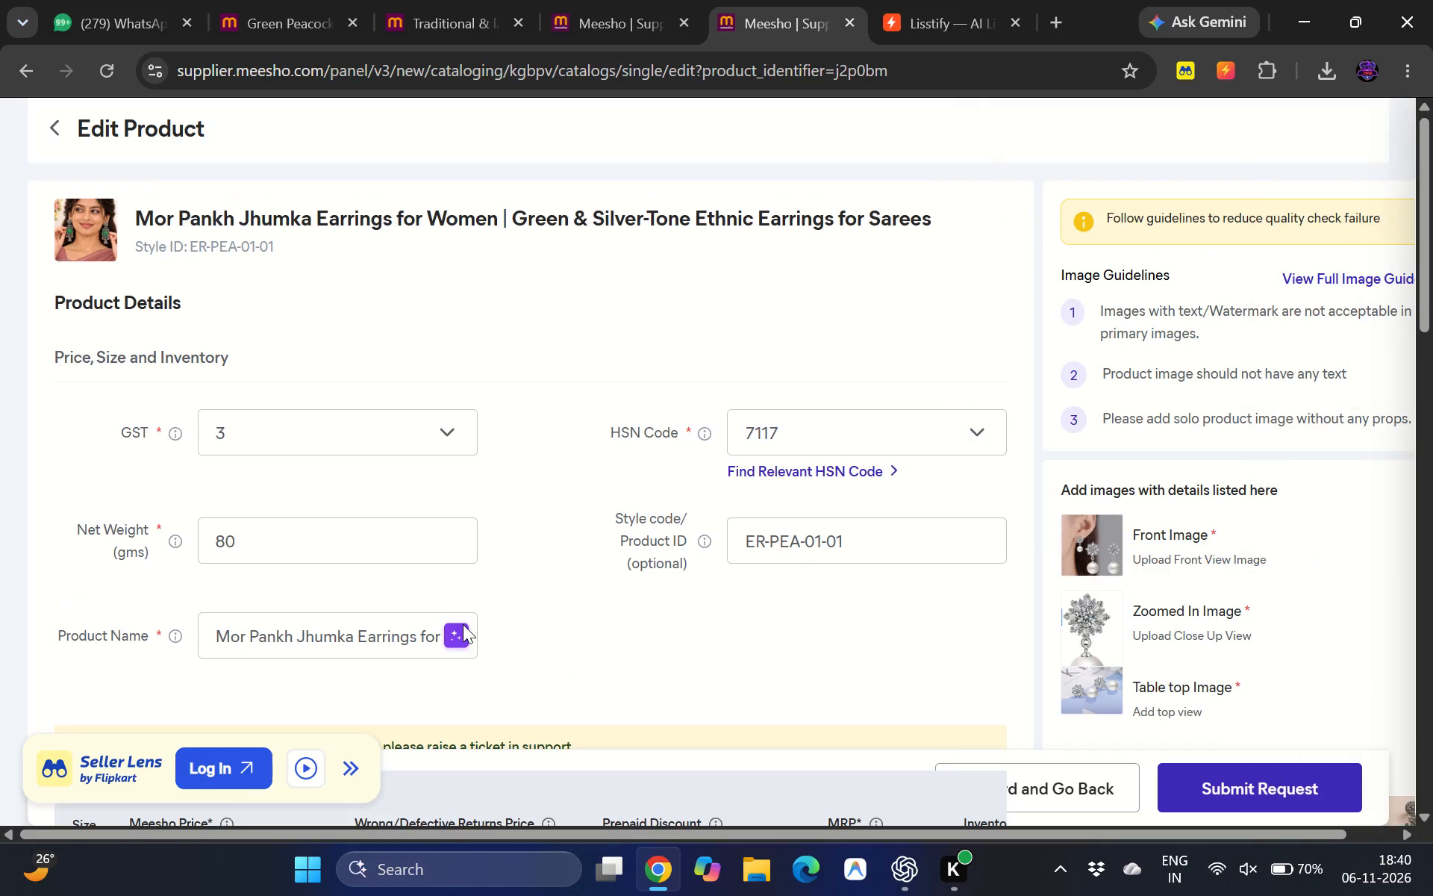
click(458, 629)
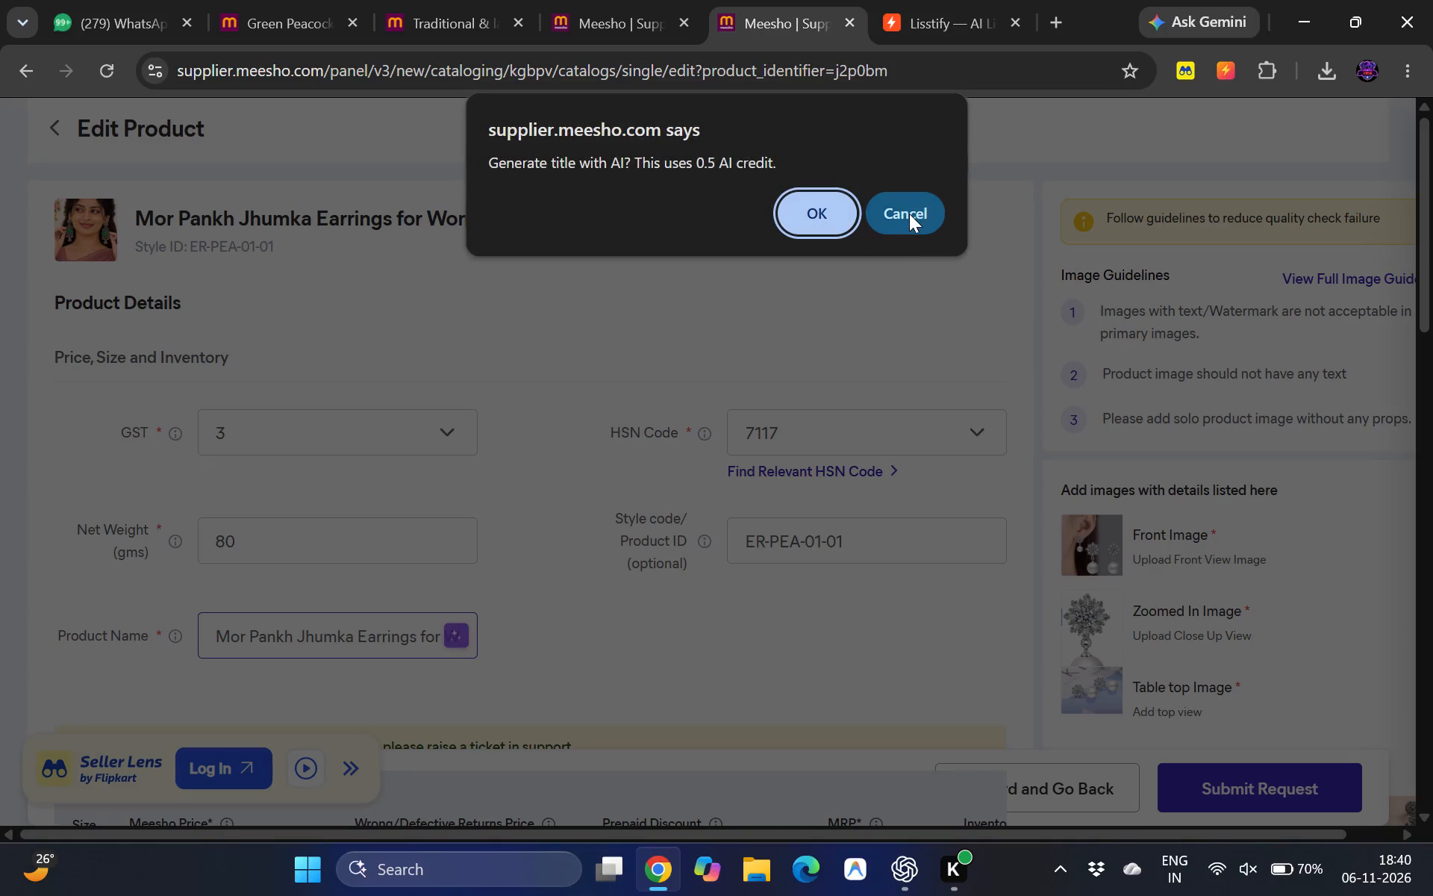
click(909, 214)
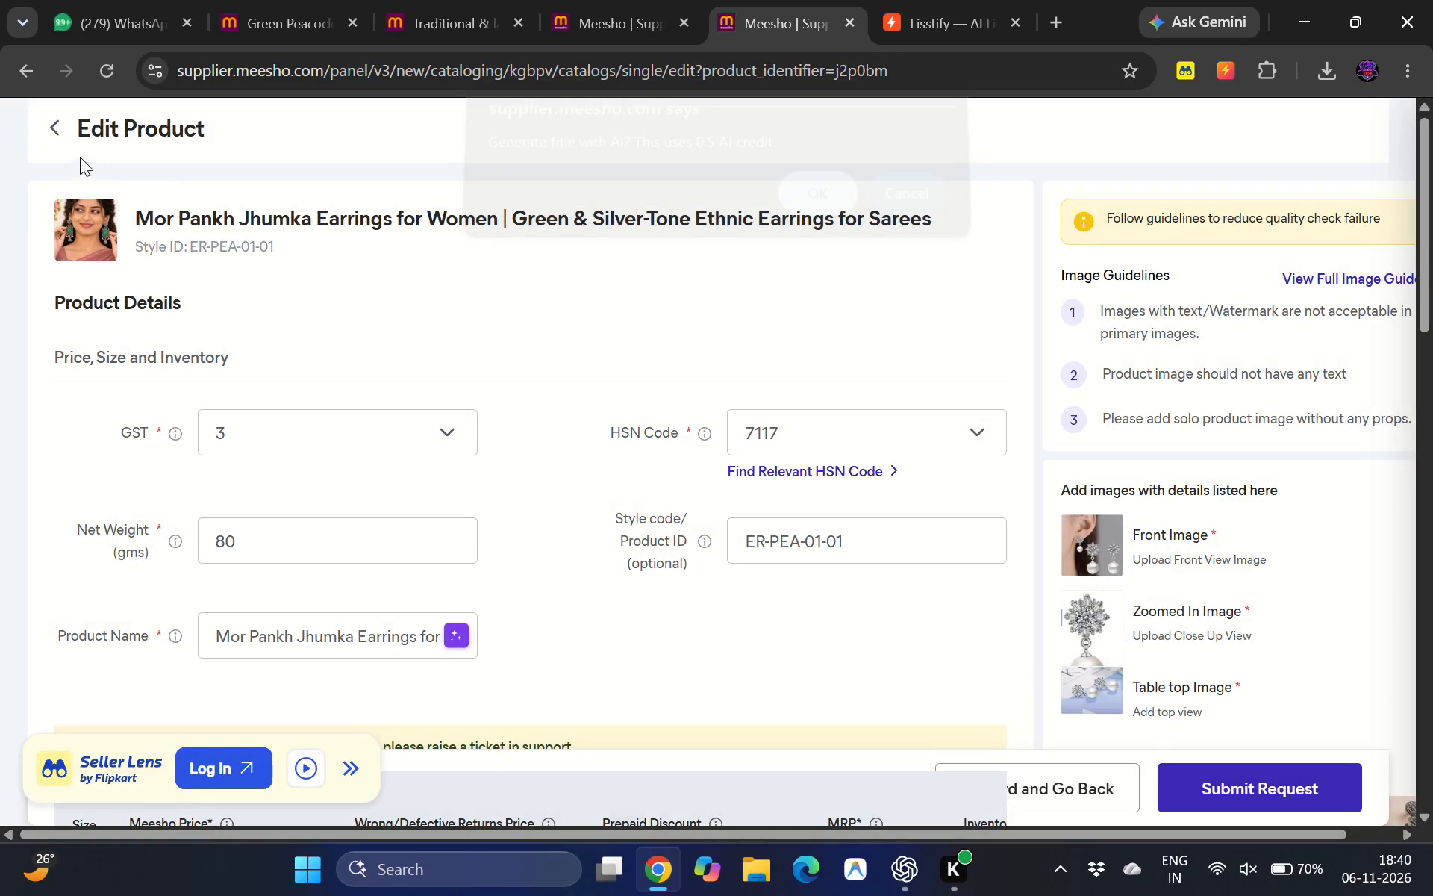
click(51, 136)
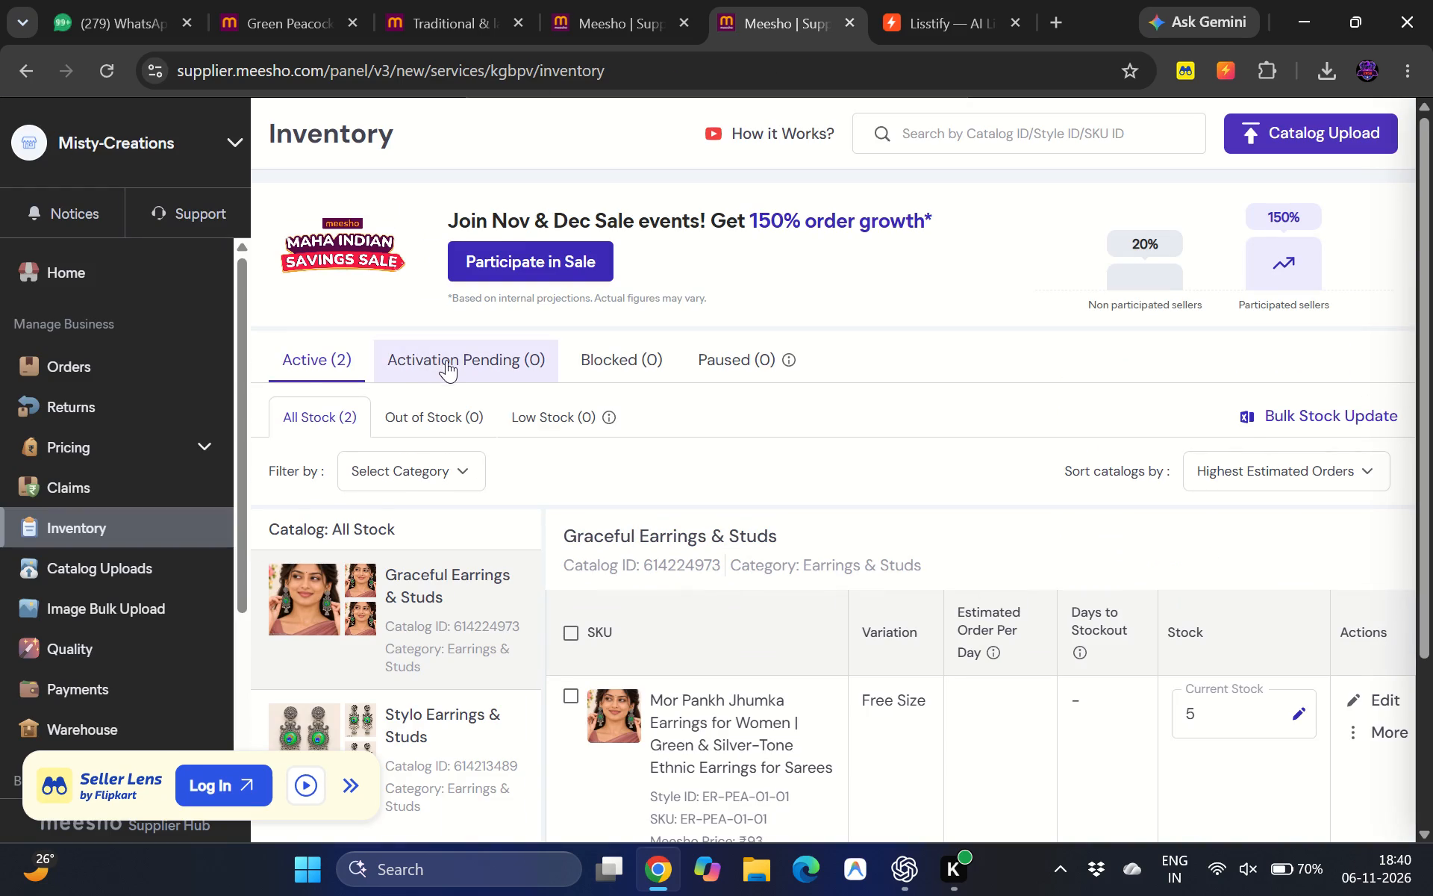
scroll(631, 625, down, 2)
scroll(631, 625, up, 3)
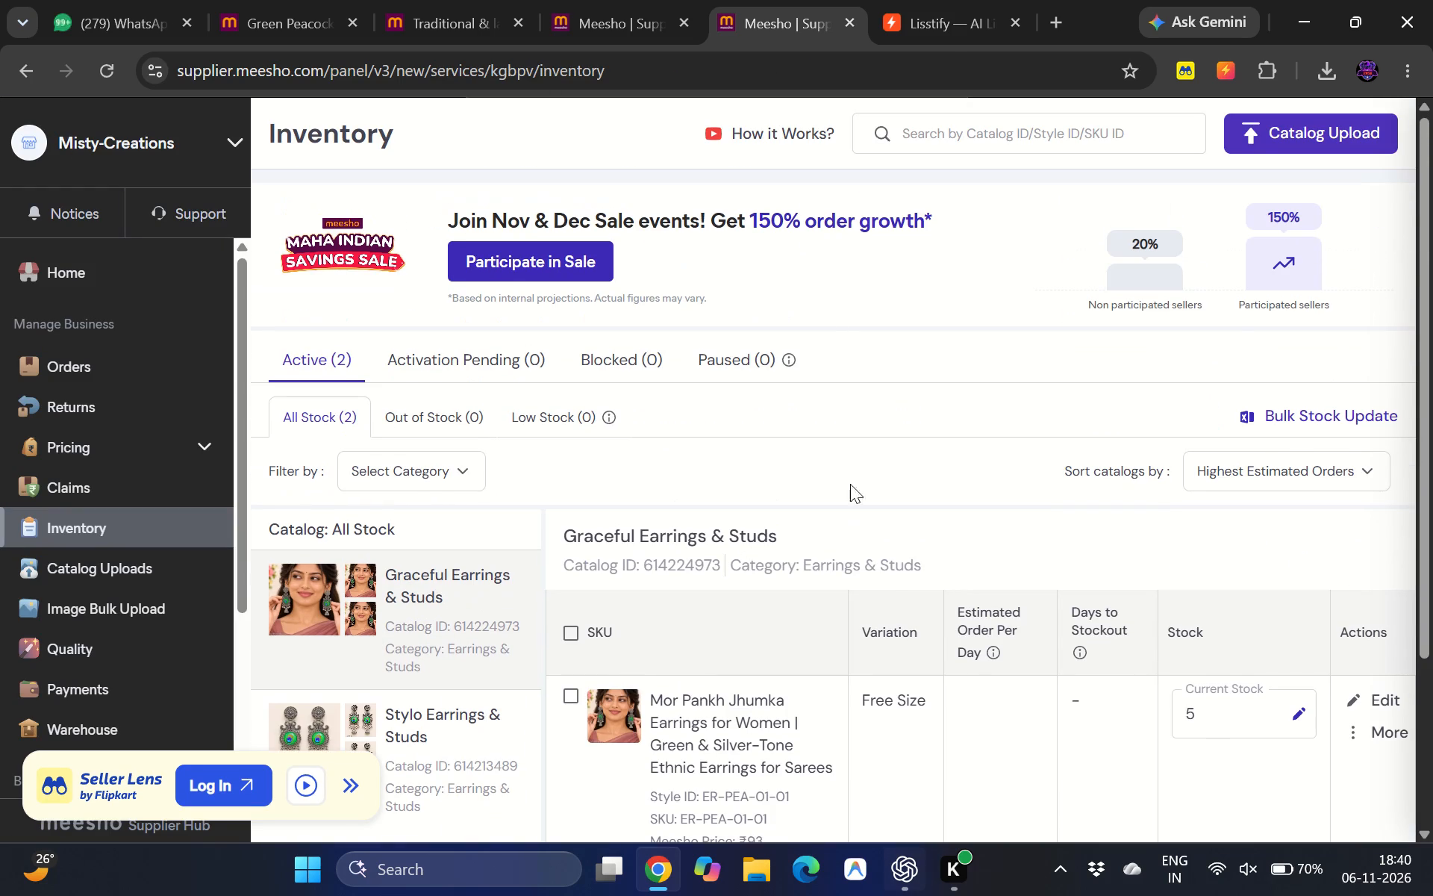
Begin a storefront product-code search with "s-" and open the Mor Pankh Jhumka Earrings product details in the inventory for its code.
click(253, 0)
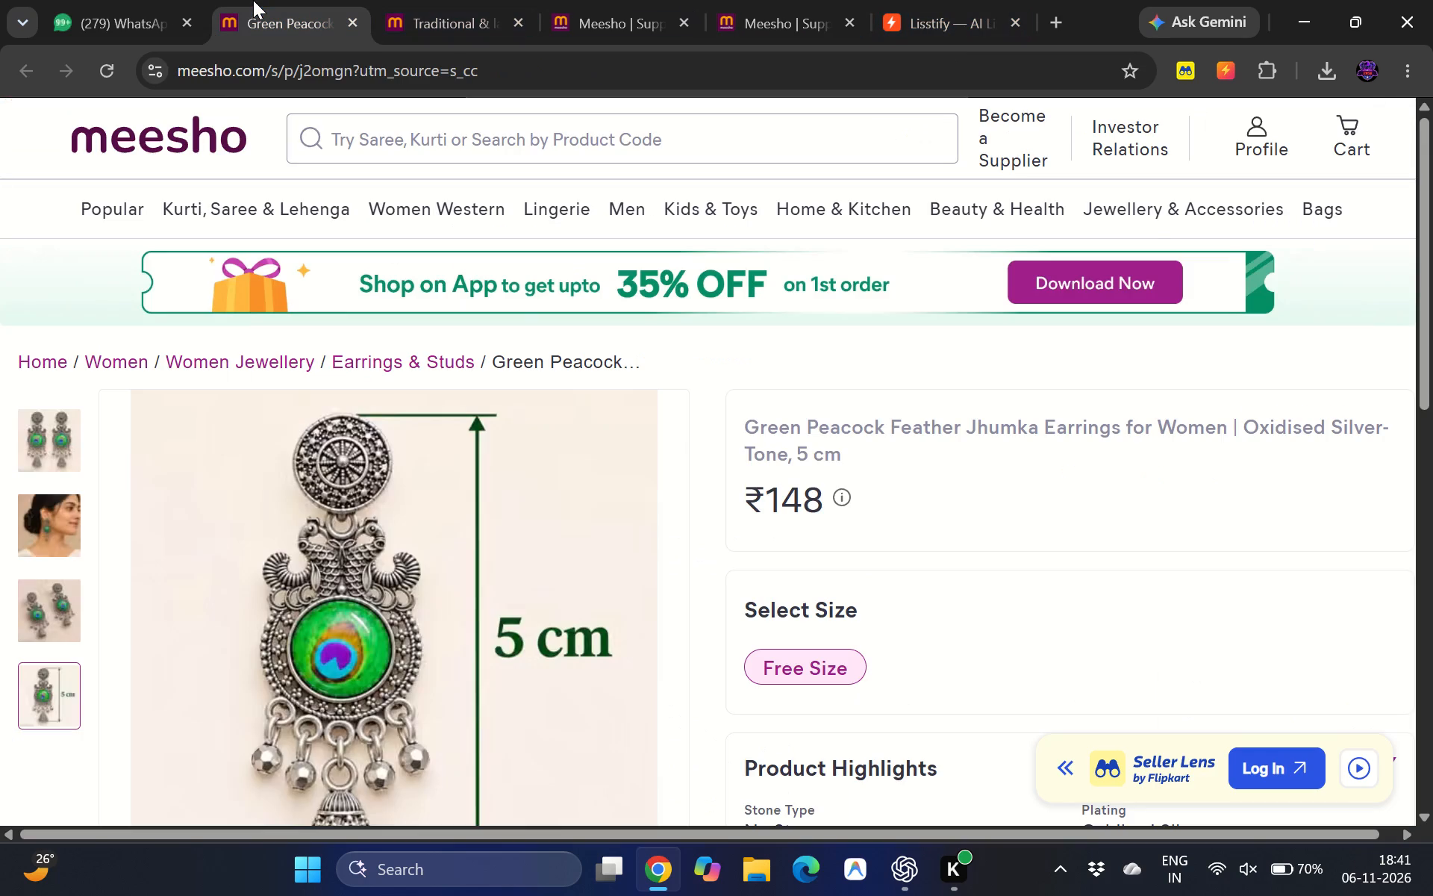
key(alt+Tab)
key(alt+Left)
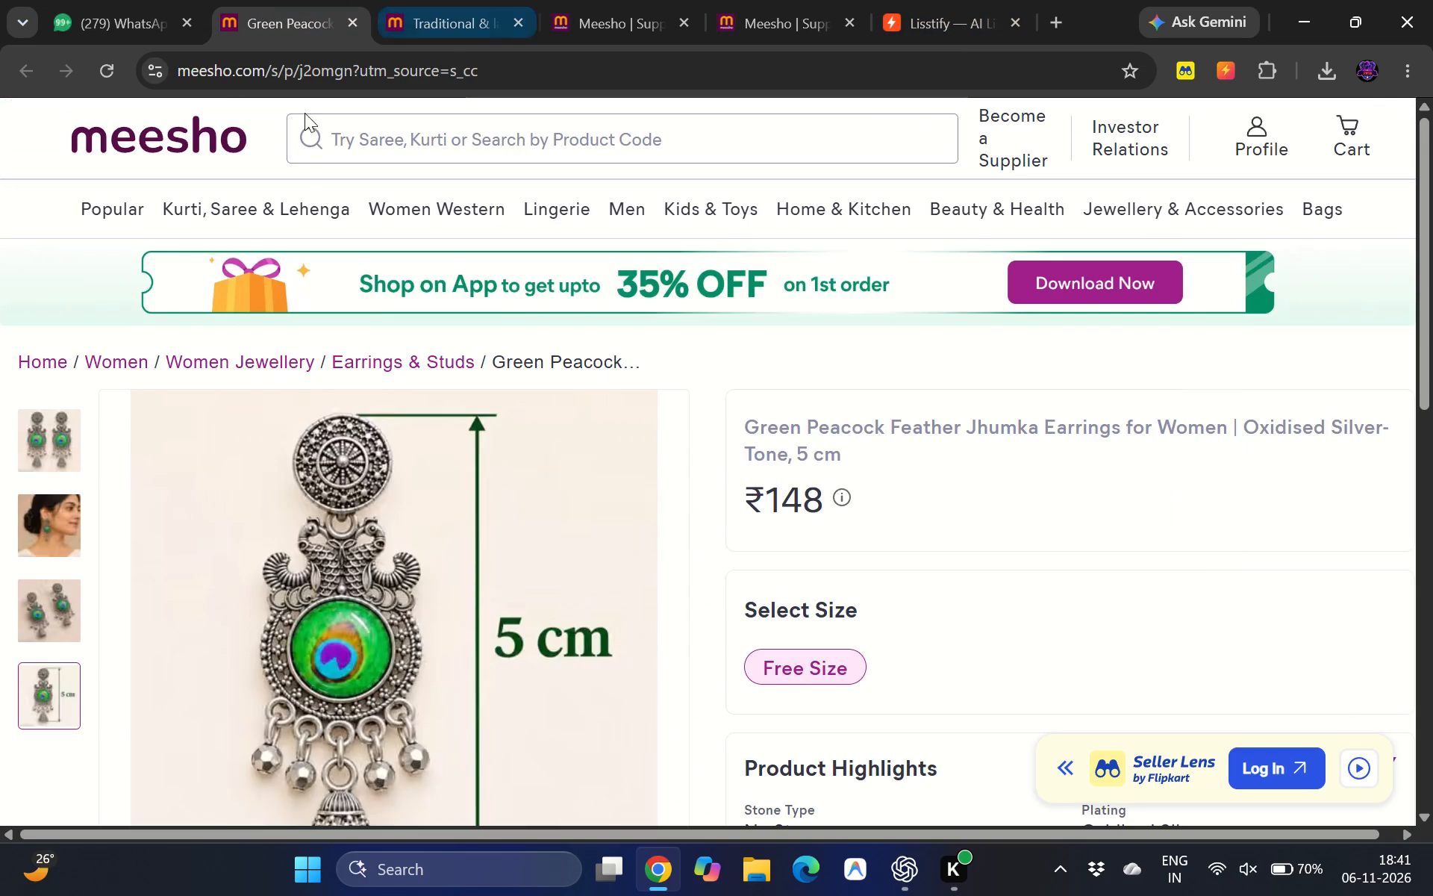
click(525, 150)
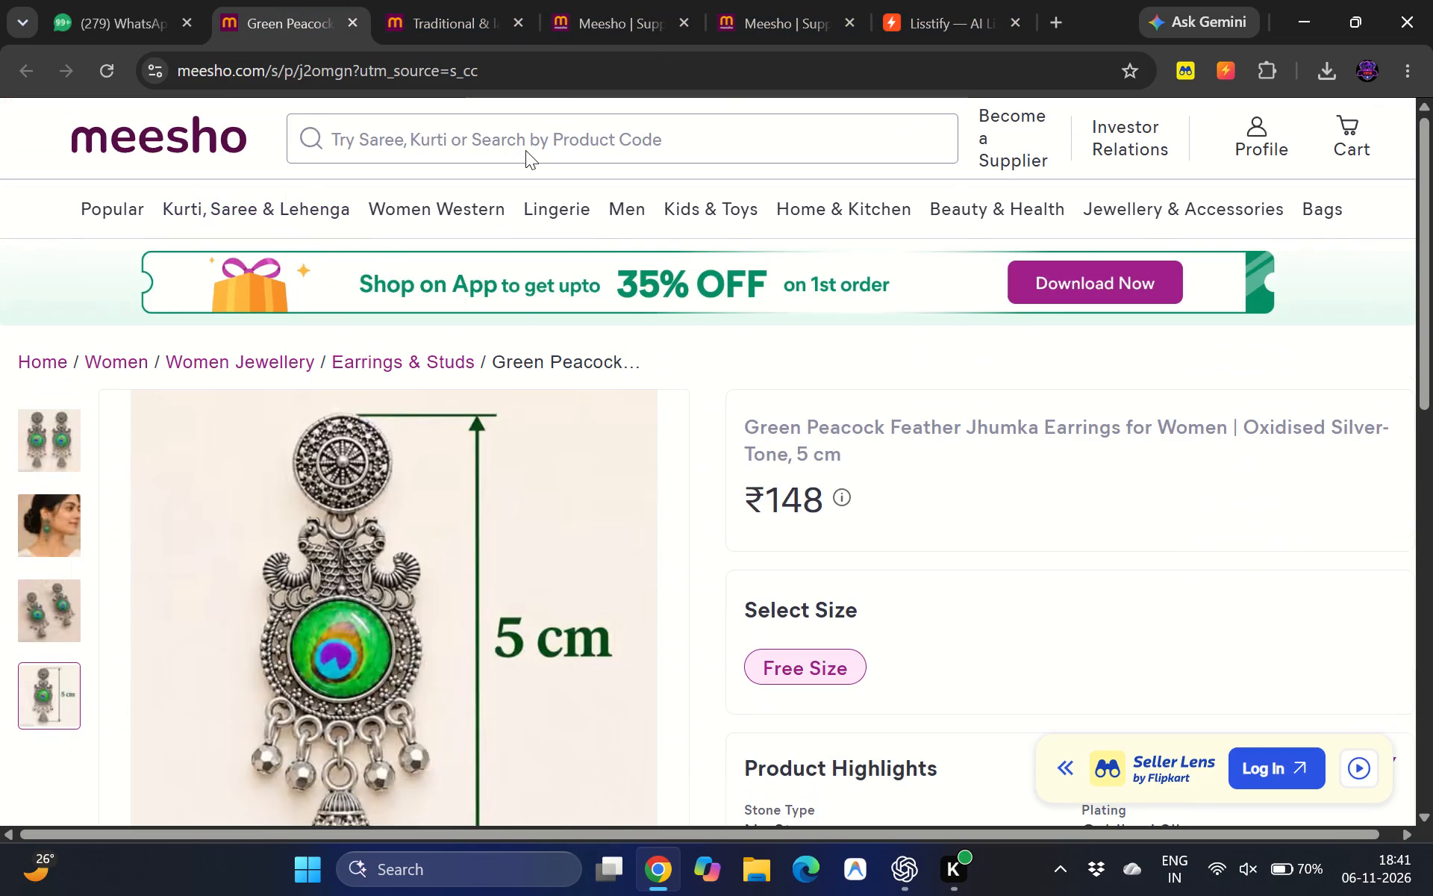
click(493, 134)
text(s-)
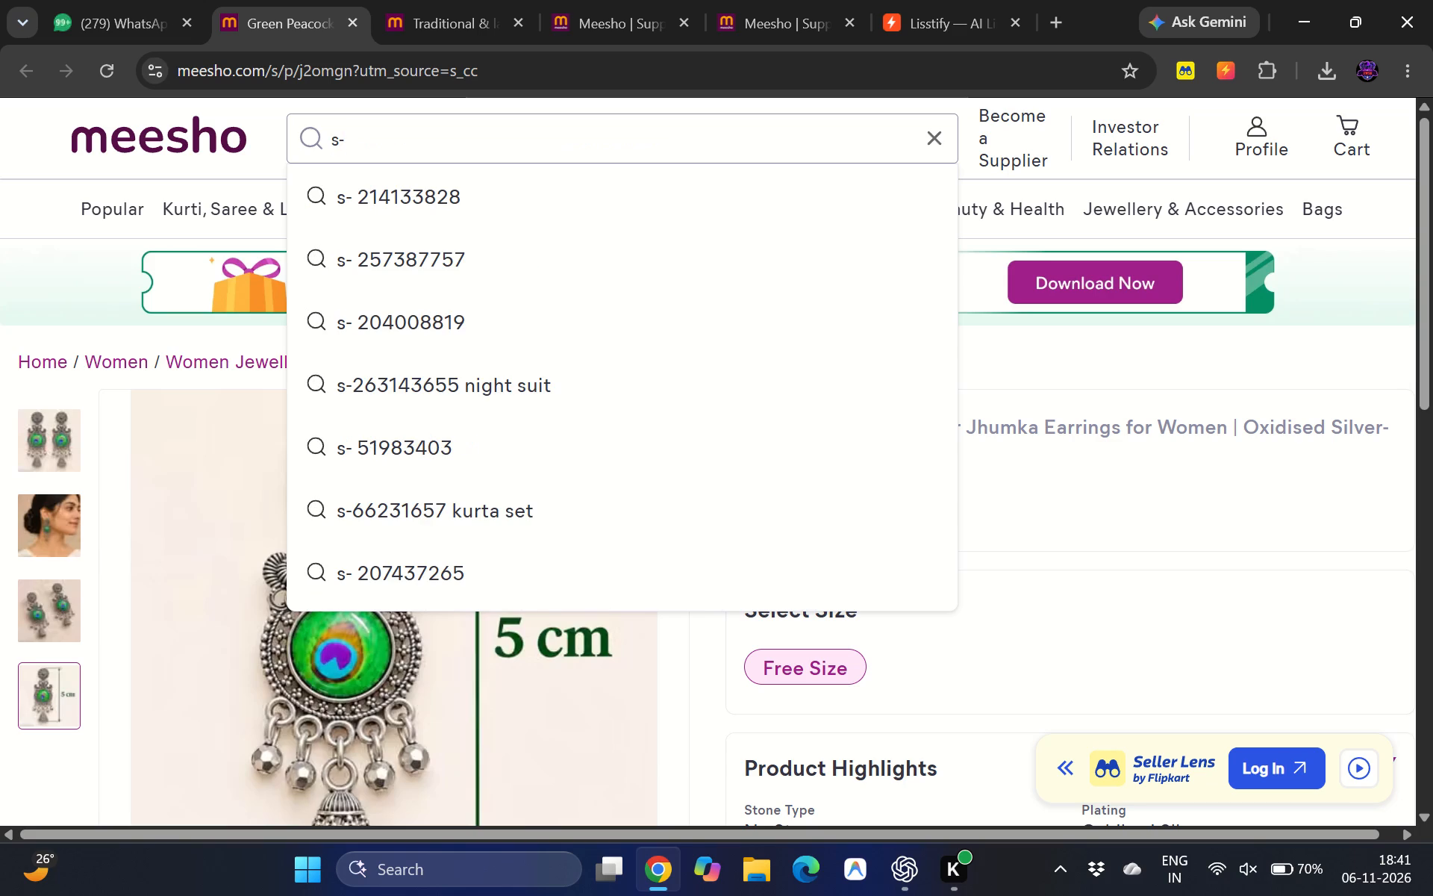
click(775, 0)
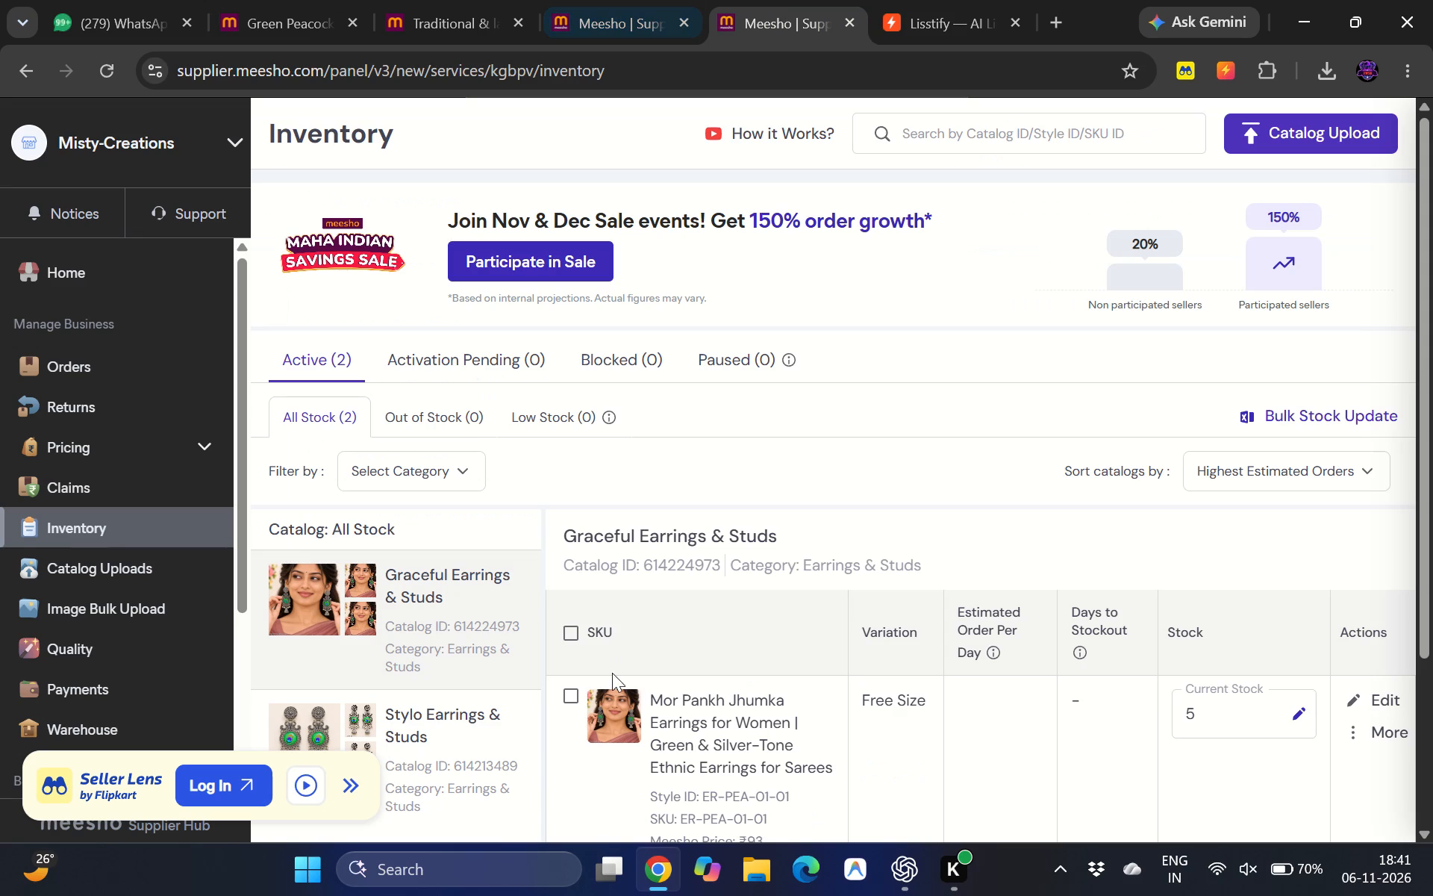
click(751, 745)
click(625, 707)
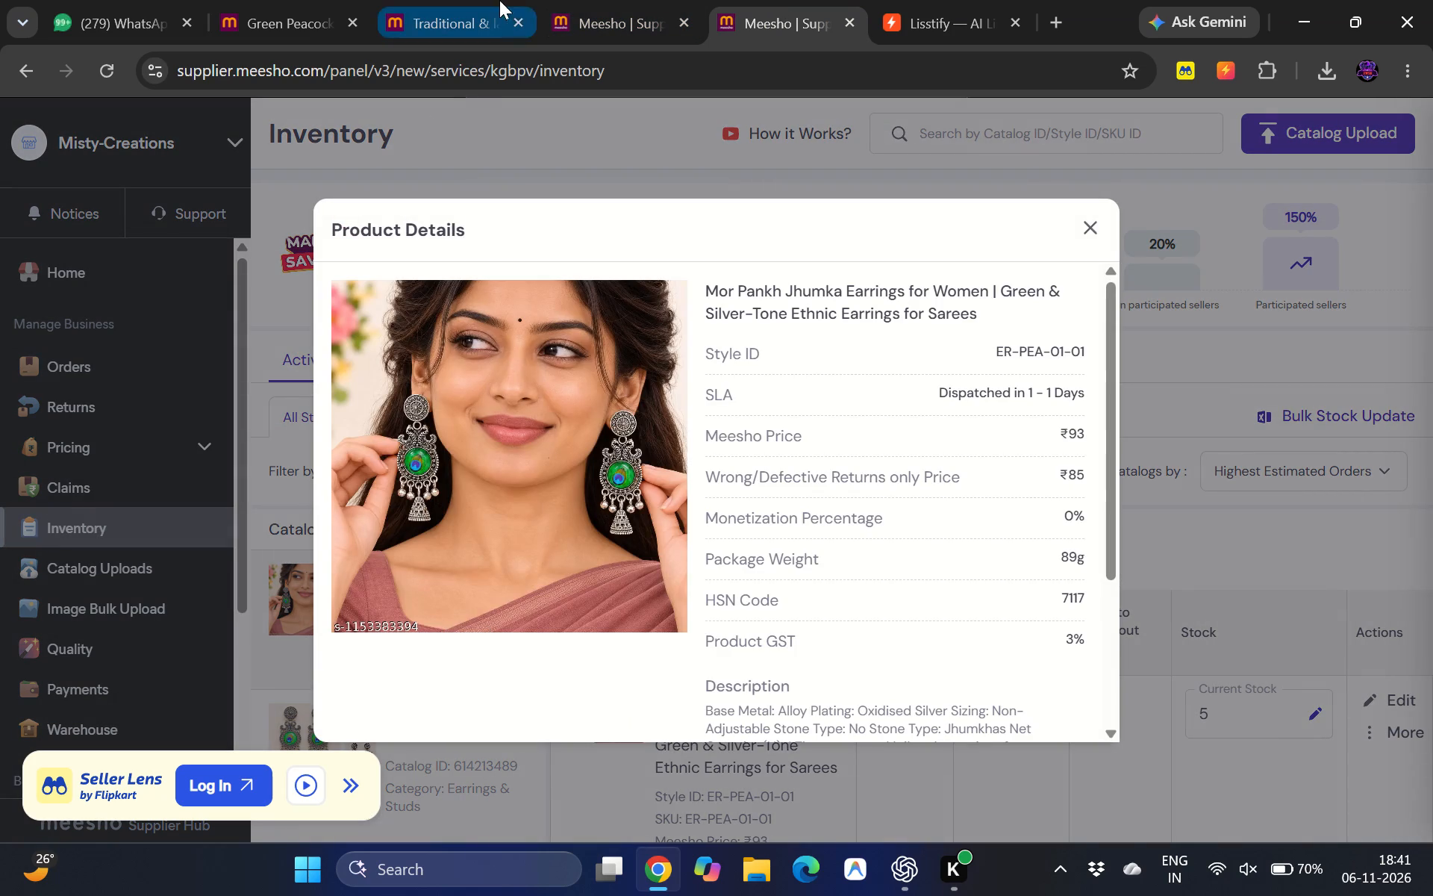
click(566, 4)
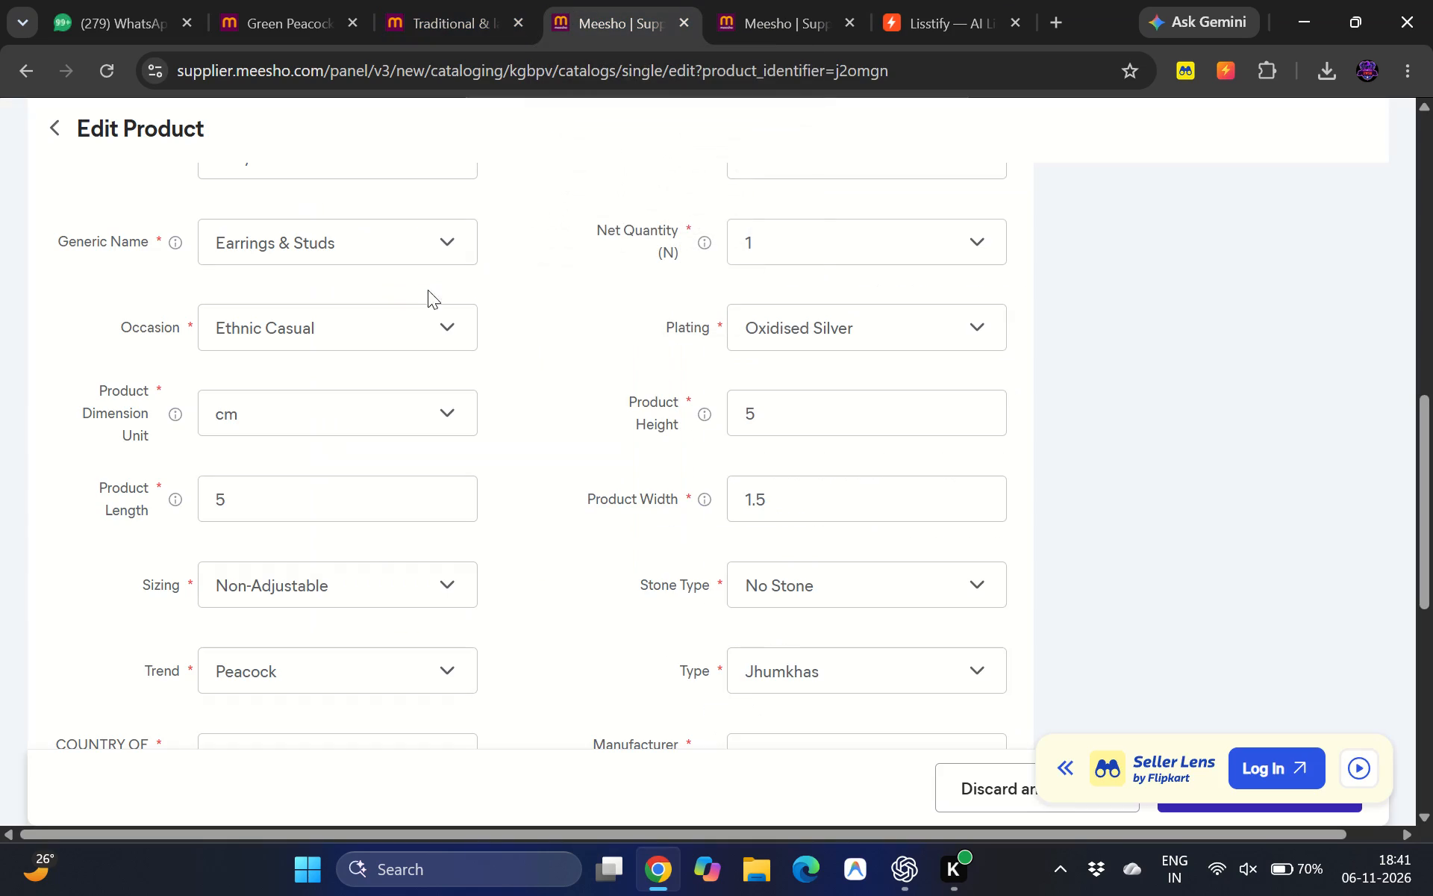
click(437, 3)
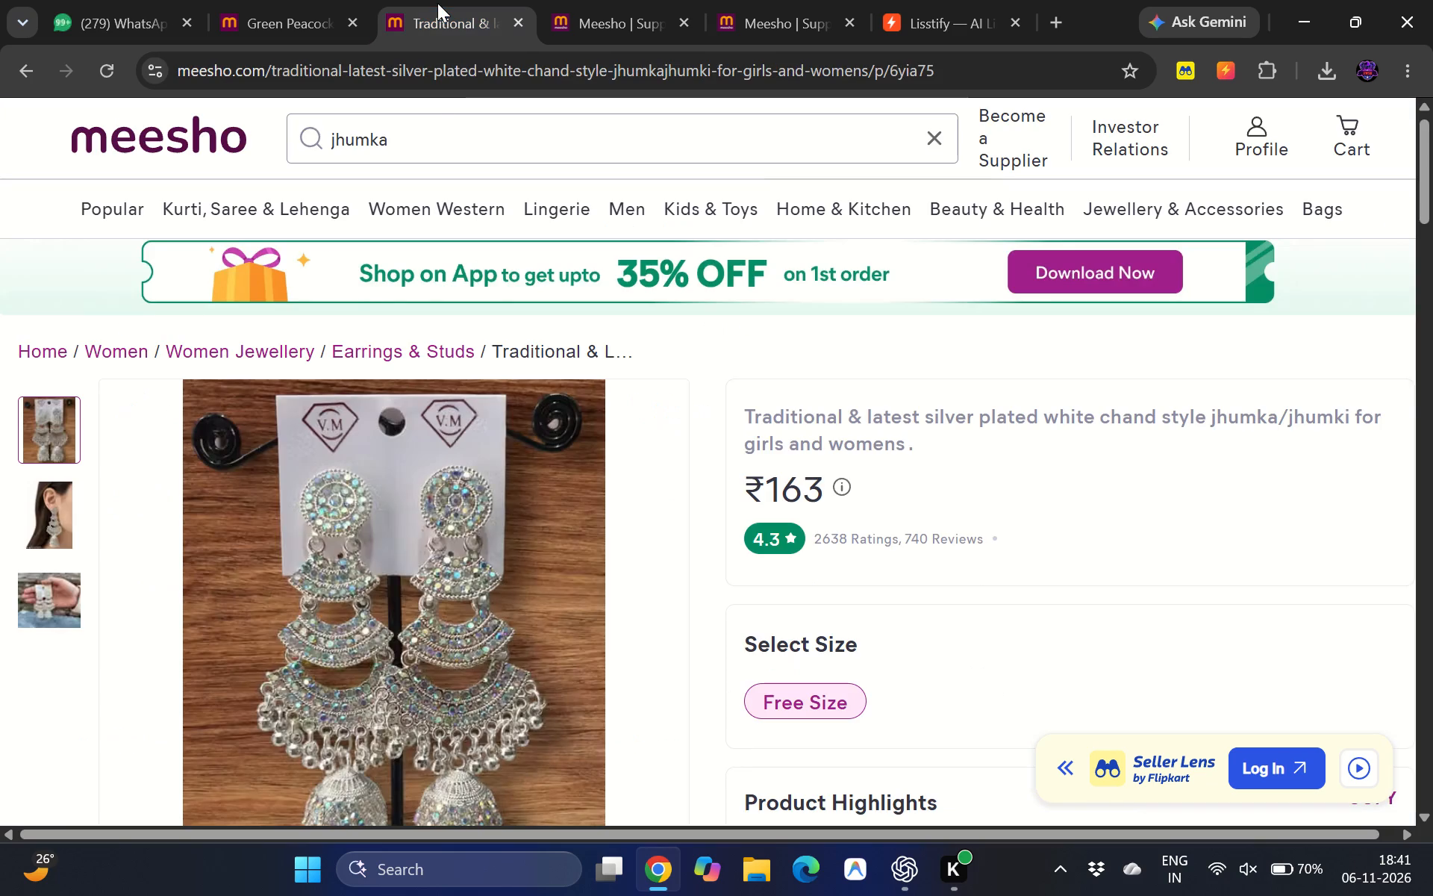
click(288, 25)
text(11)
click(630, 0)
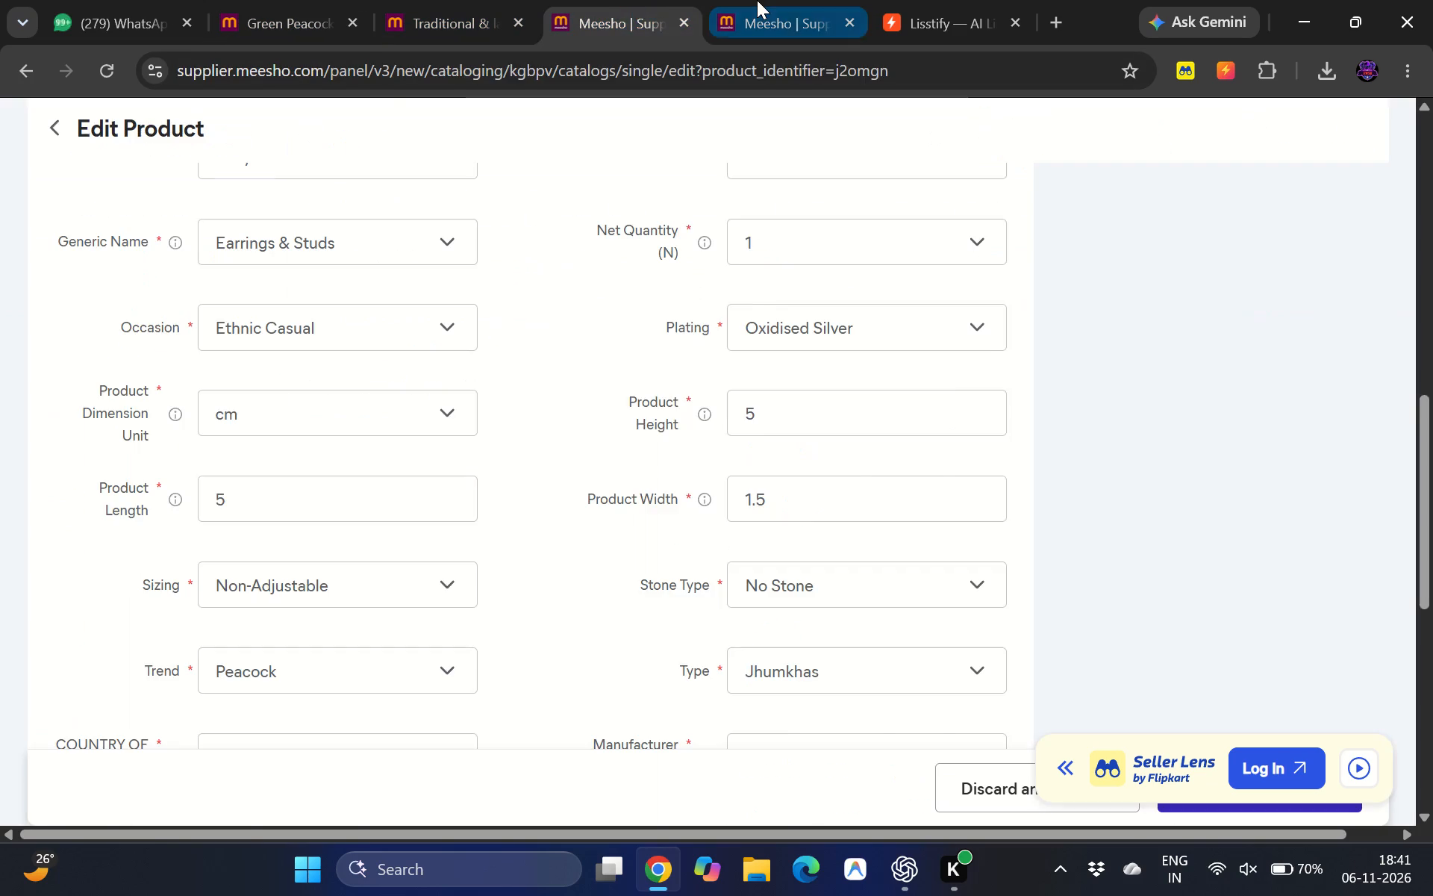
click(757, 0)
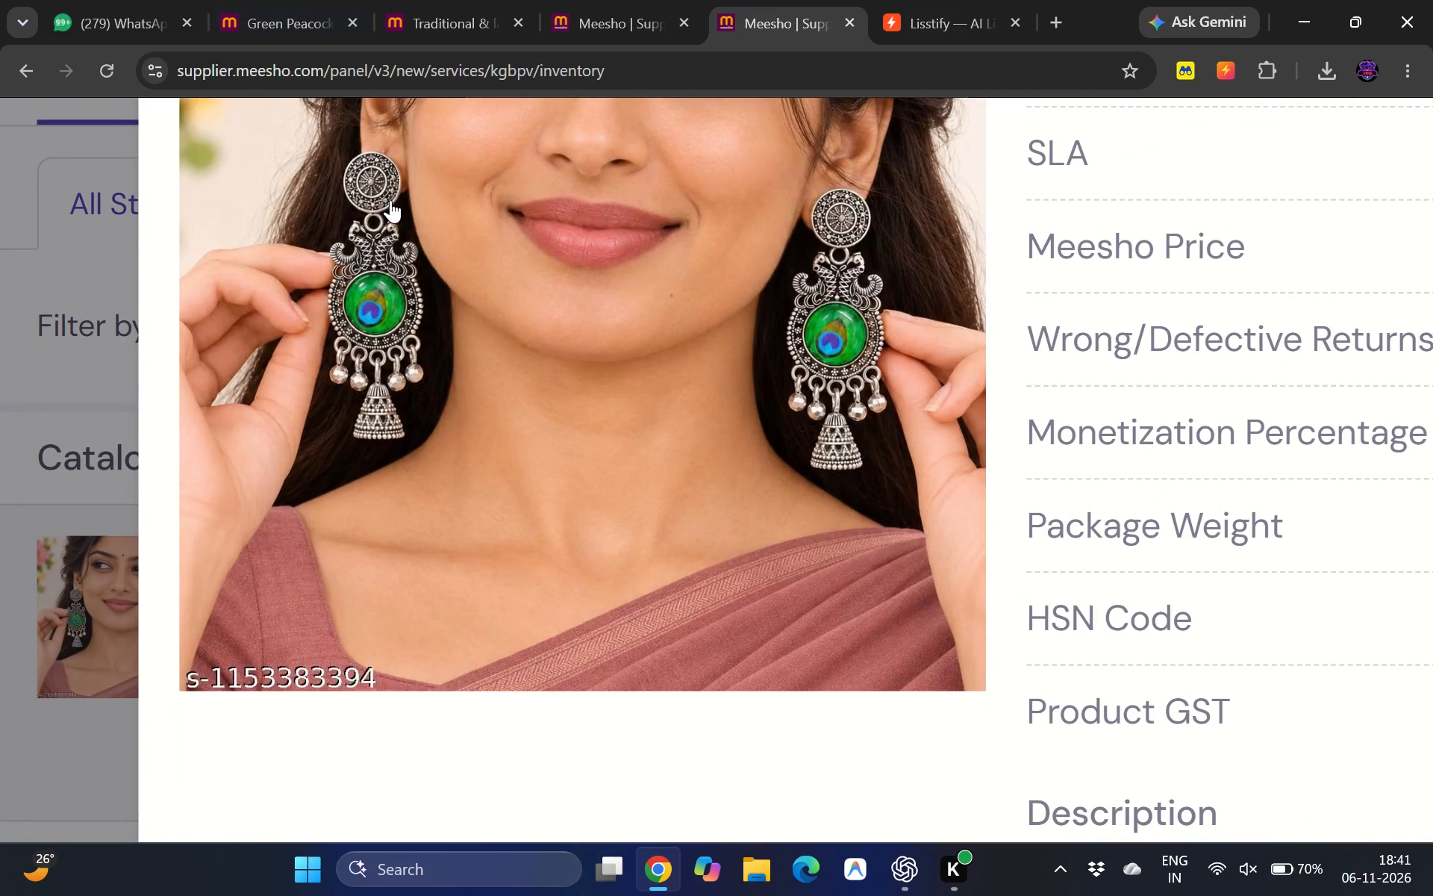
click(303, 0)
text(533)
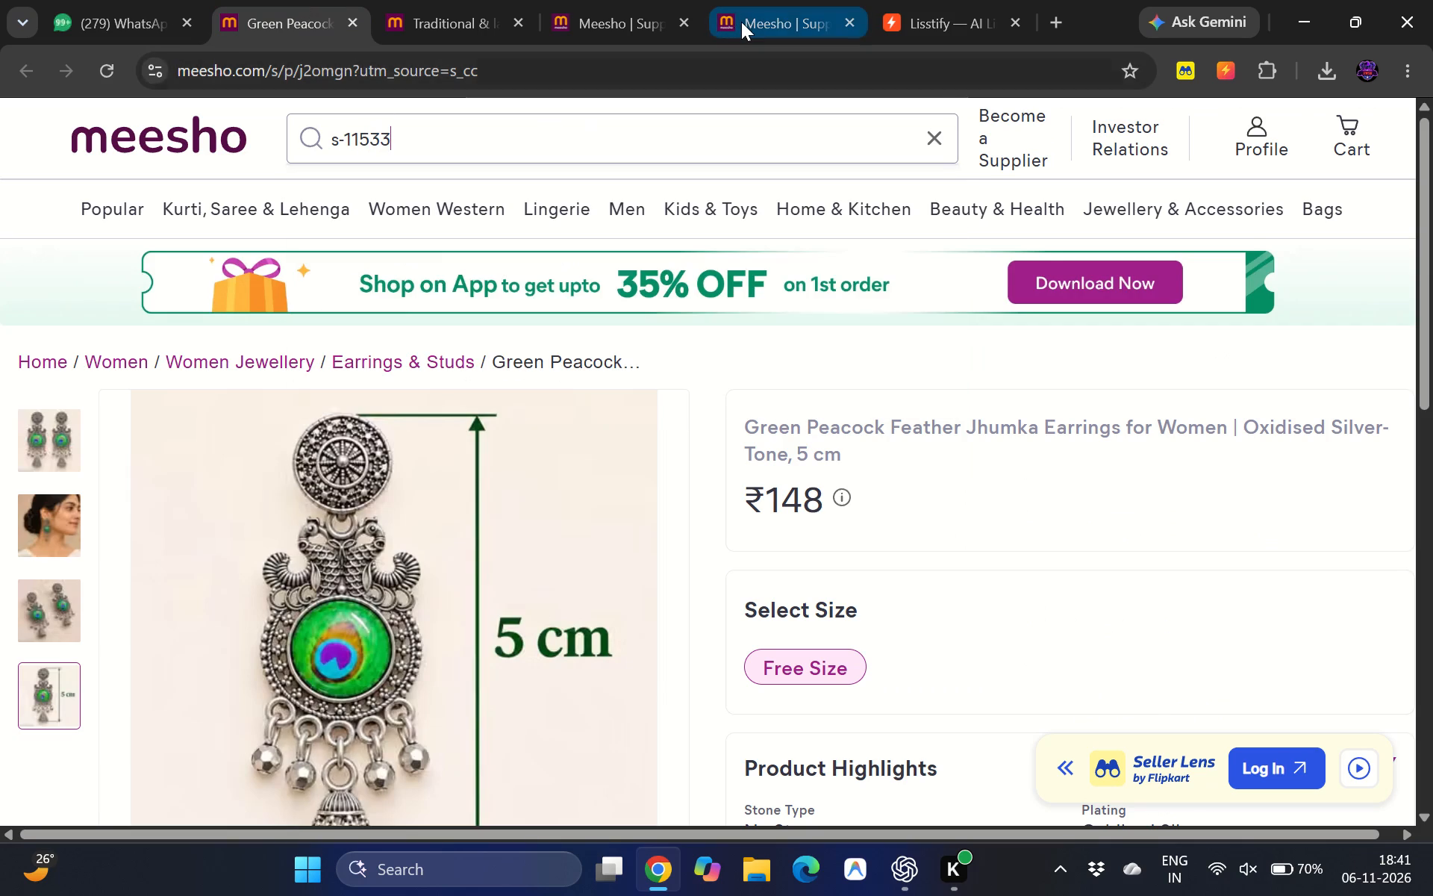
click(741, 22)
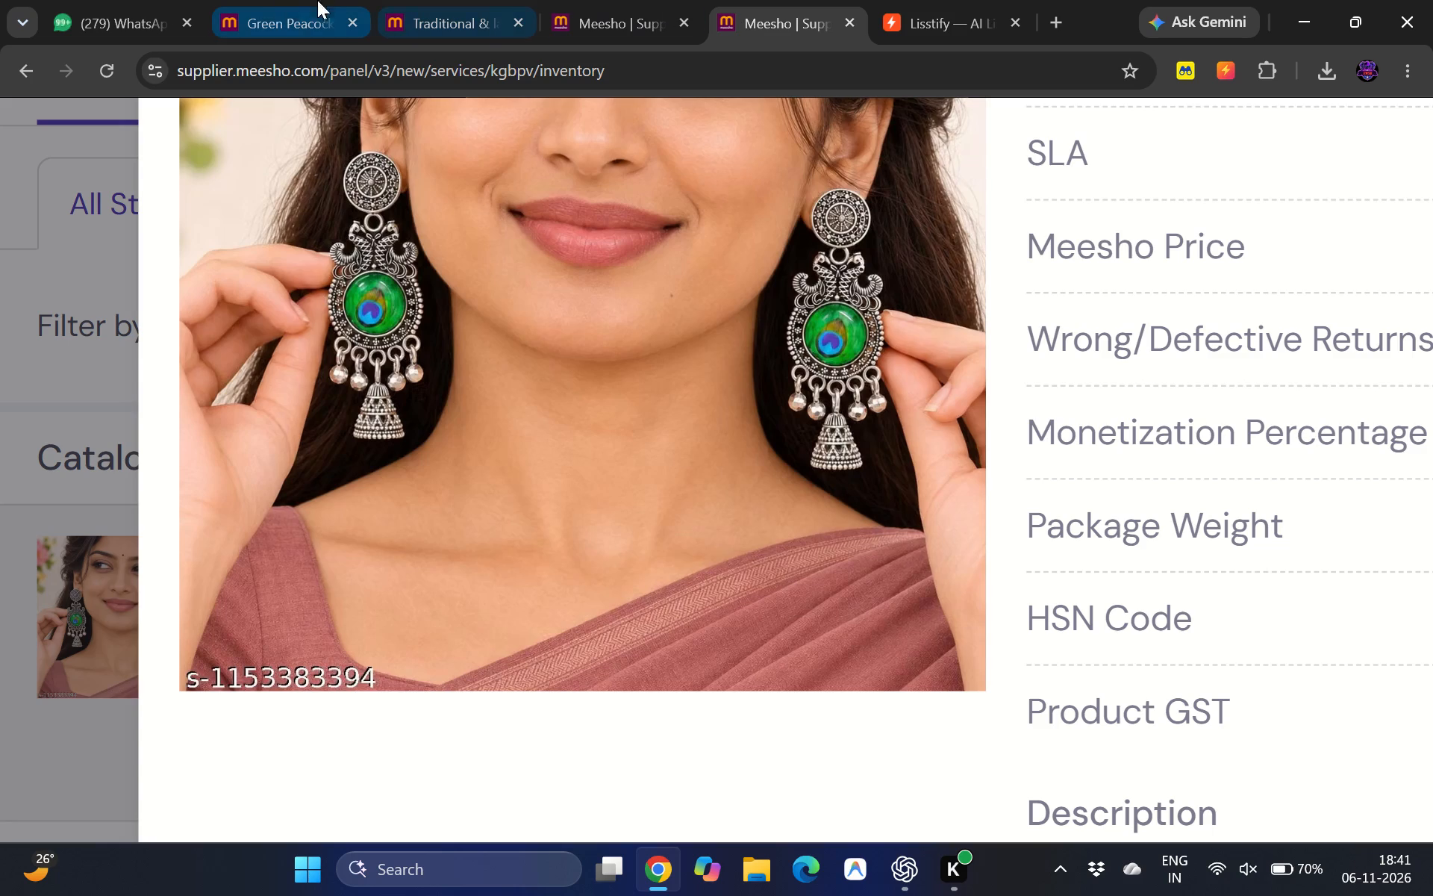
click(269, 0)
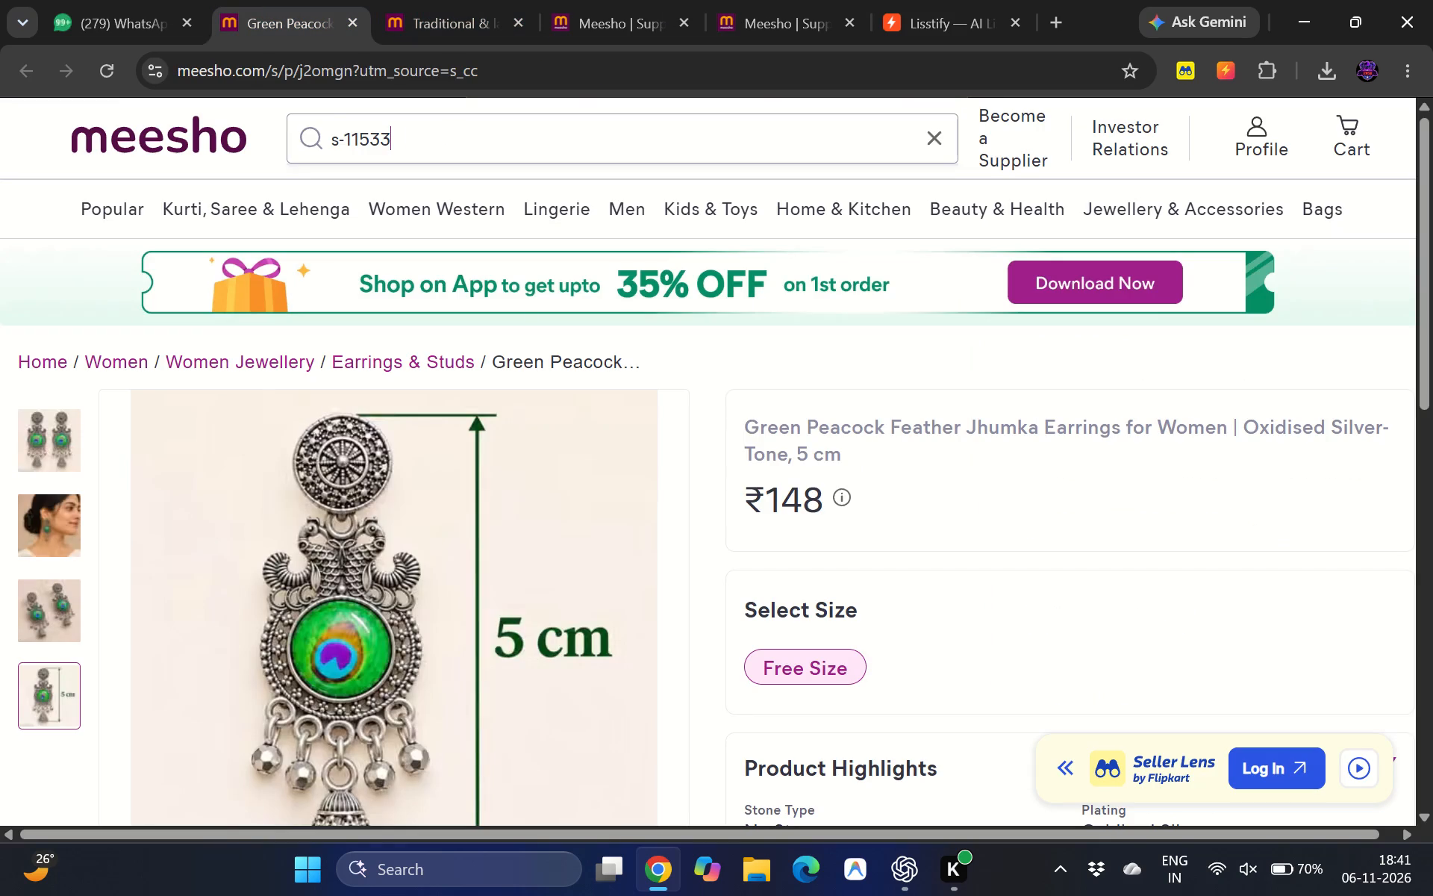
text(833)
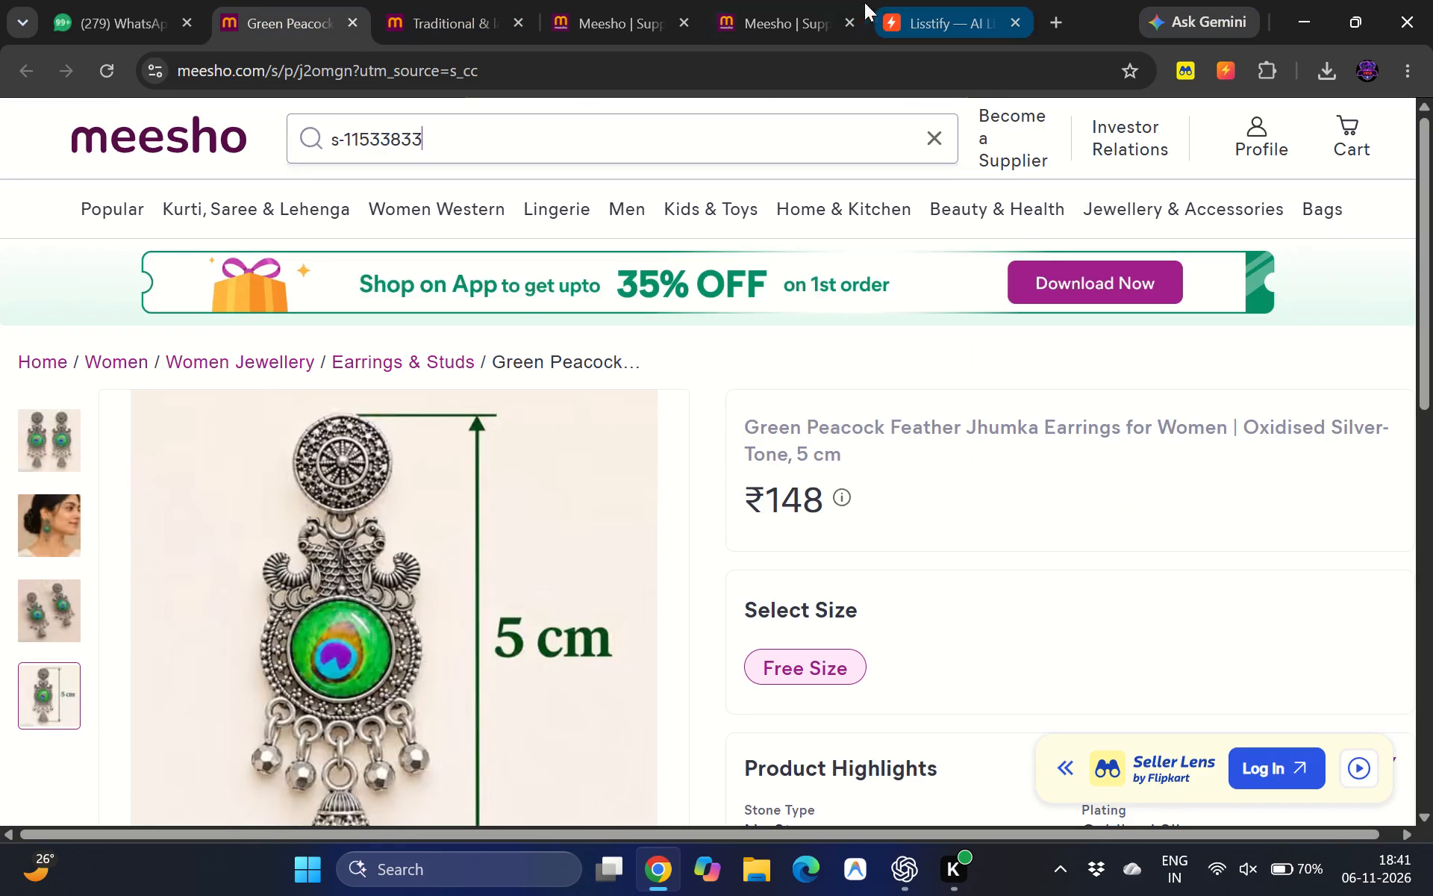
click(818, 0)
click(294, 0)
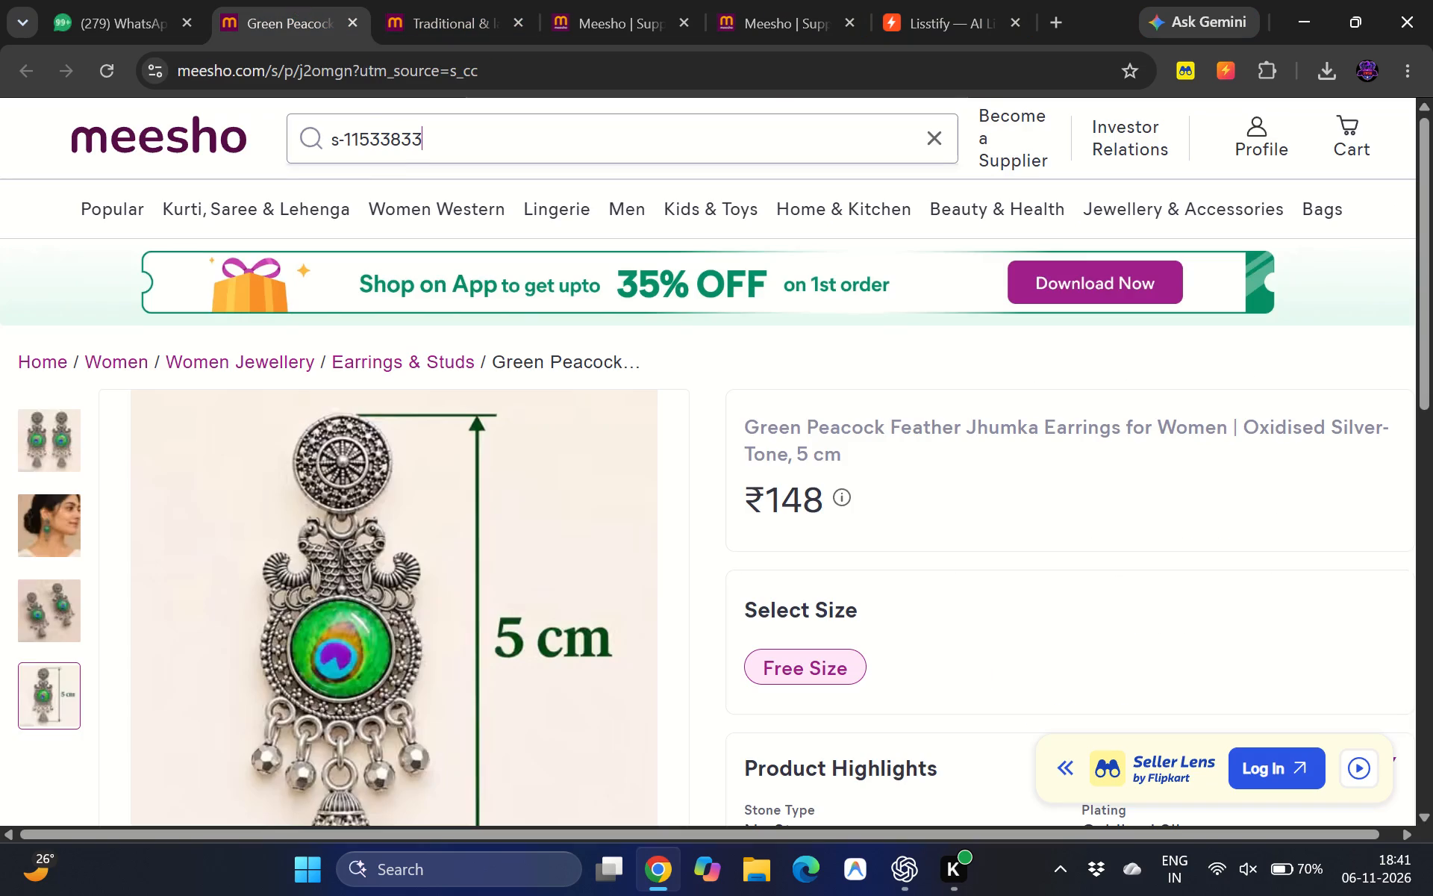
text(94)
key(Return)
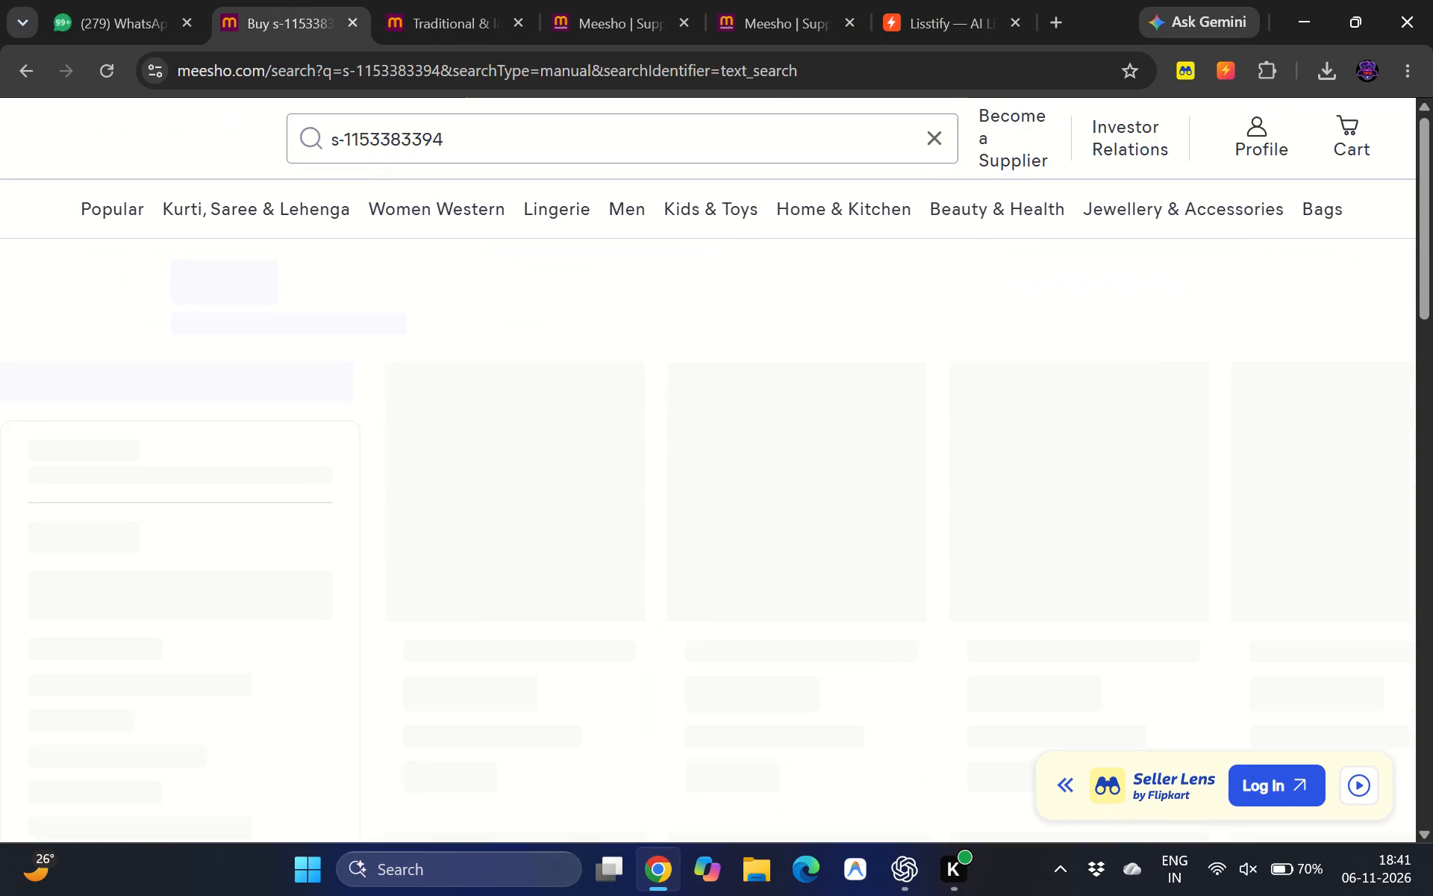
scroll(832, 473, up, 1)
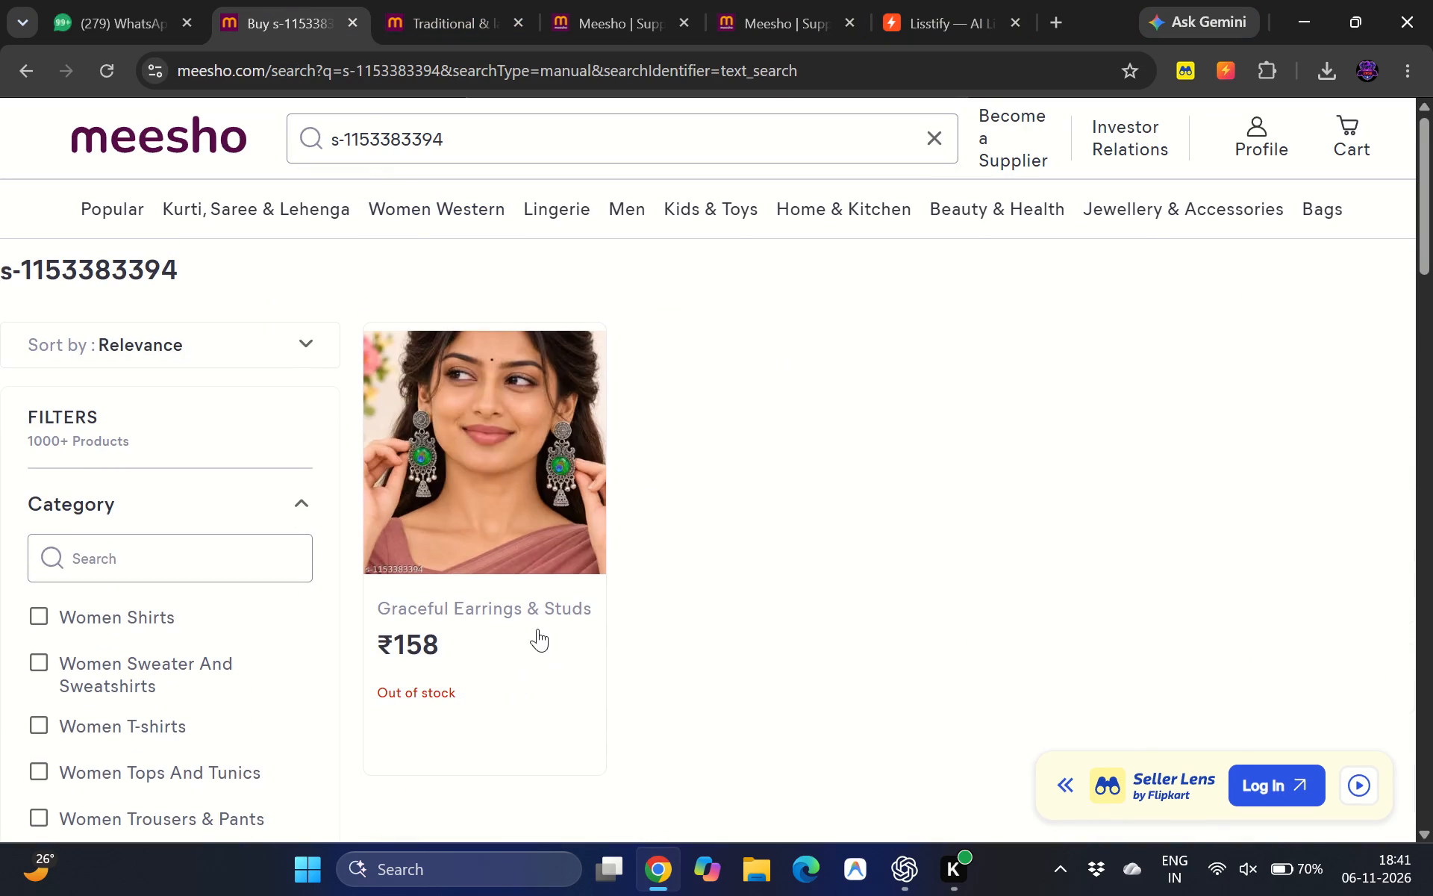
Return to the inventory, close the product details, and check the Mor Pankh Jhumka Earrings row among the active catalogs.
click(772, 0)
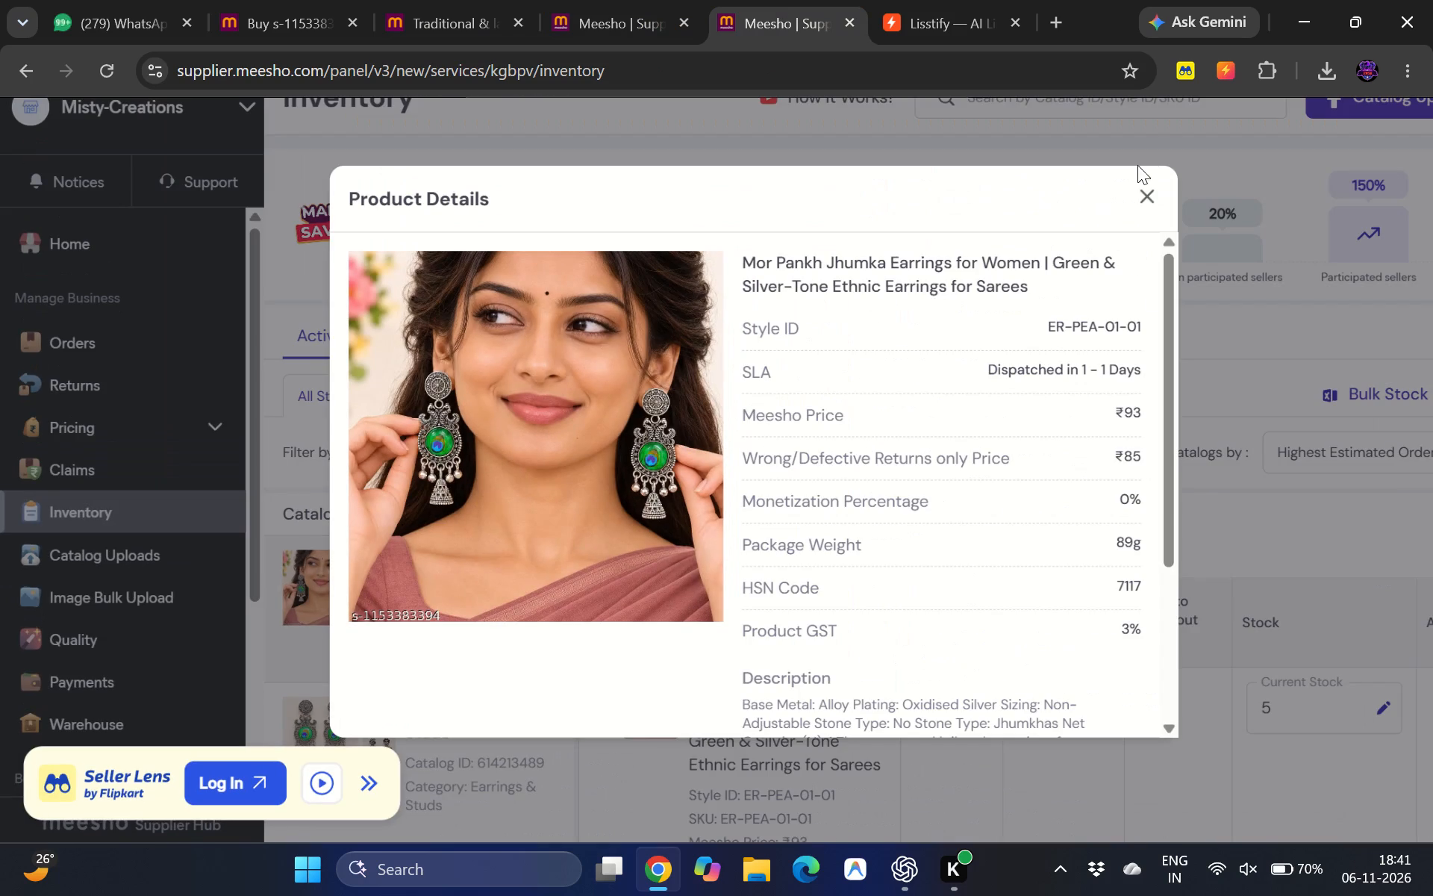
click(1148, 190)
scroll(809, 355, up, 1)
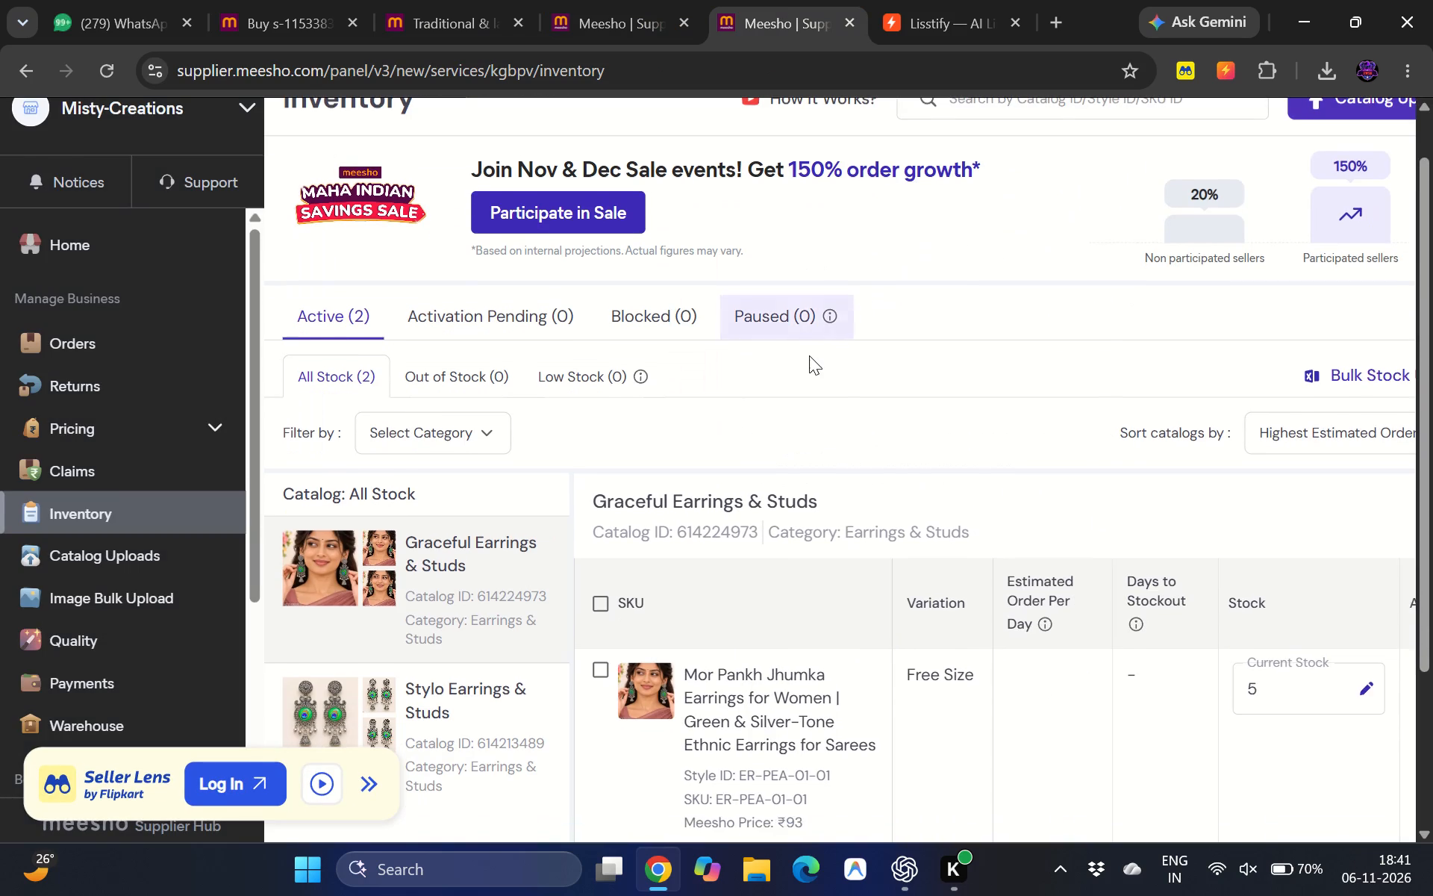
scroll(809, 355, up, 1)
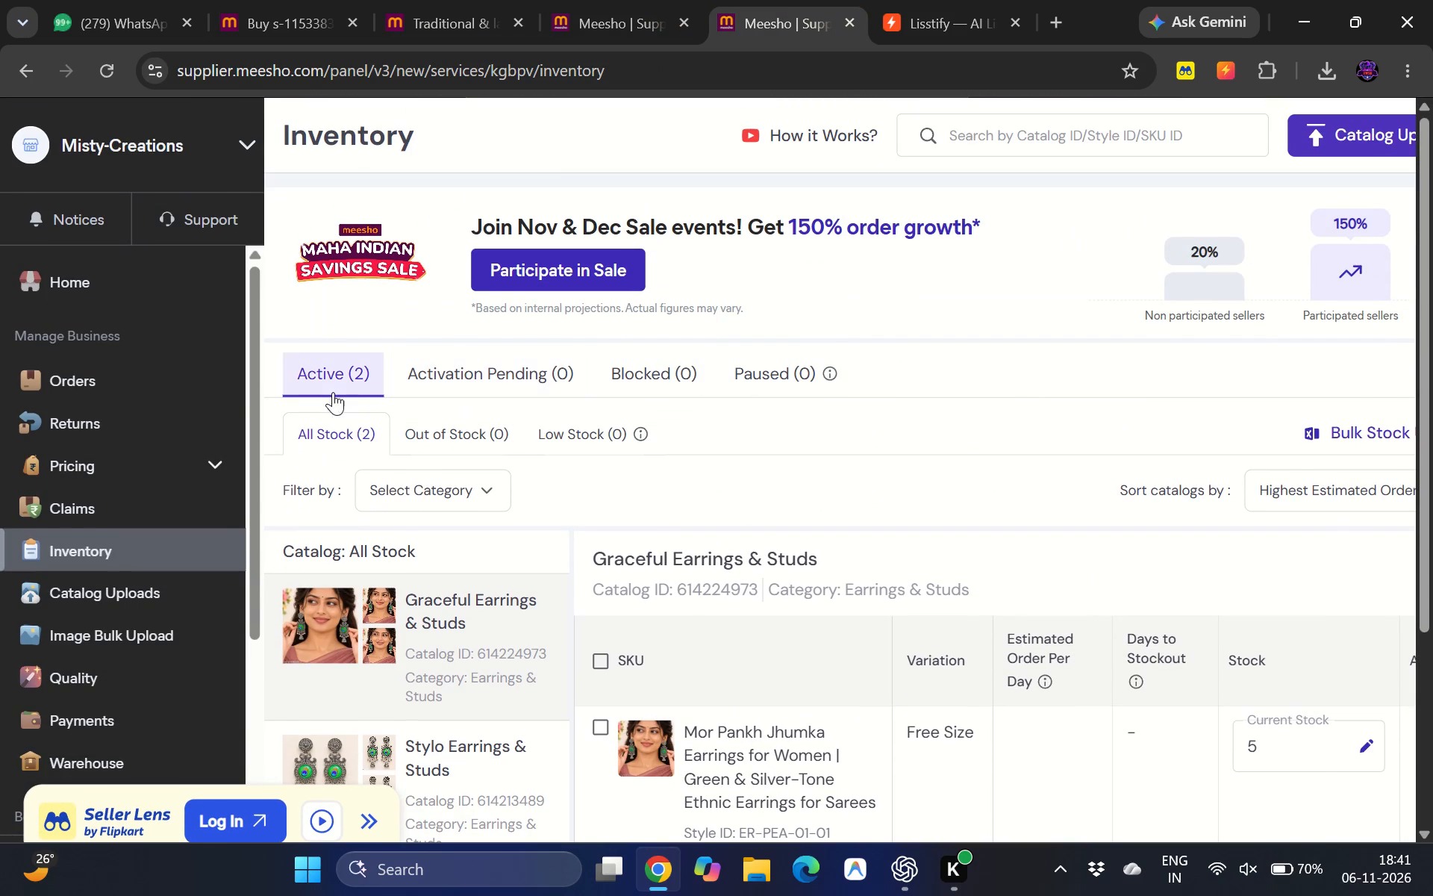
scroll(931, 567, down, 1)
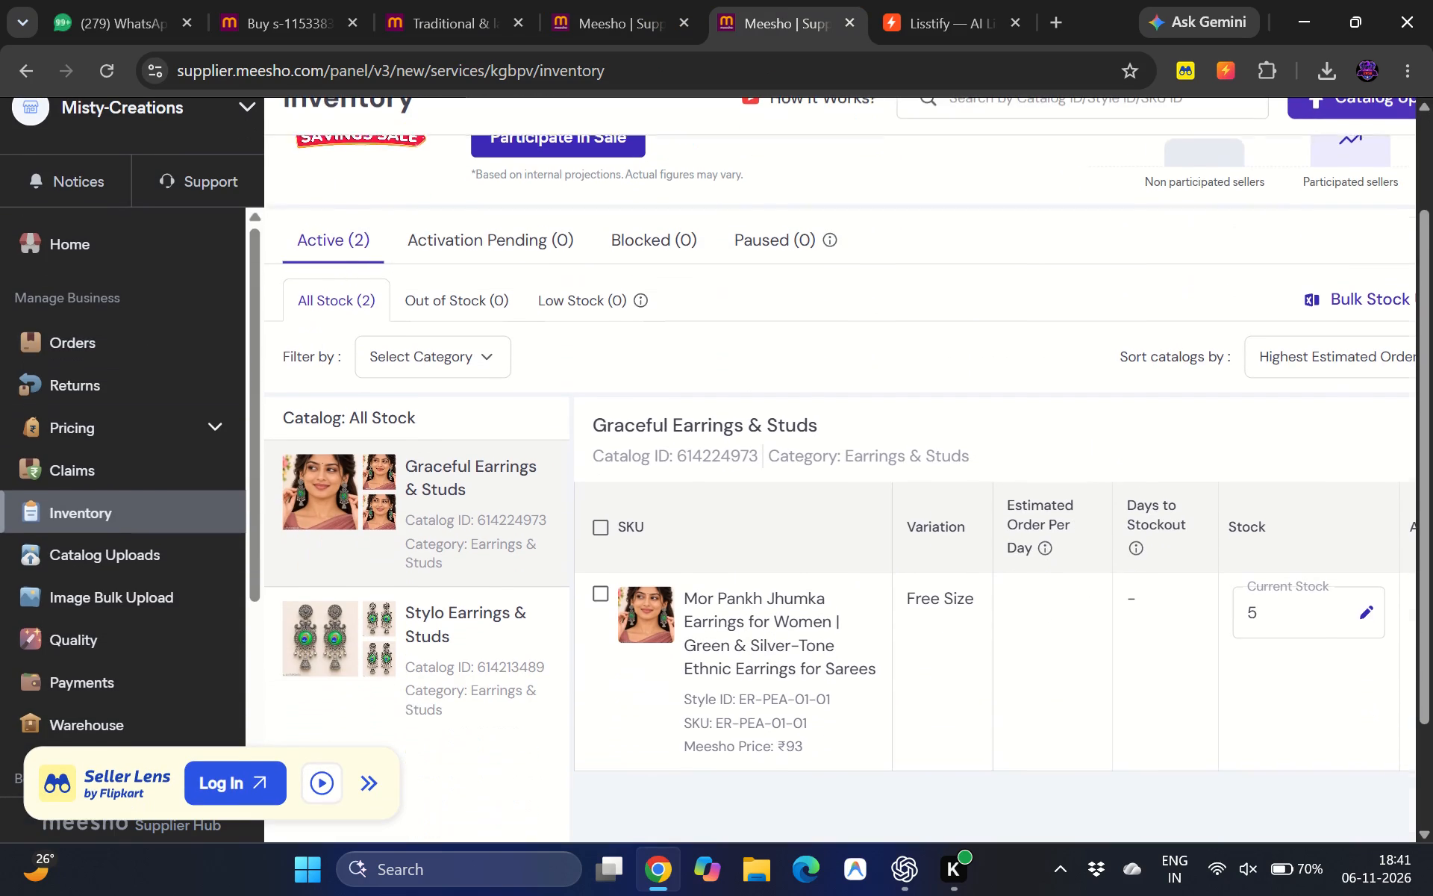
scroll(931, 567, down, 1)
scroll(931, 567, left, 3)
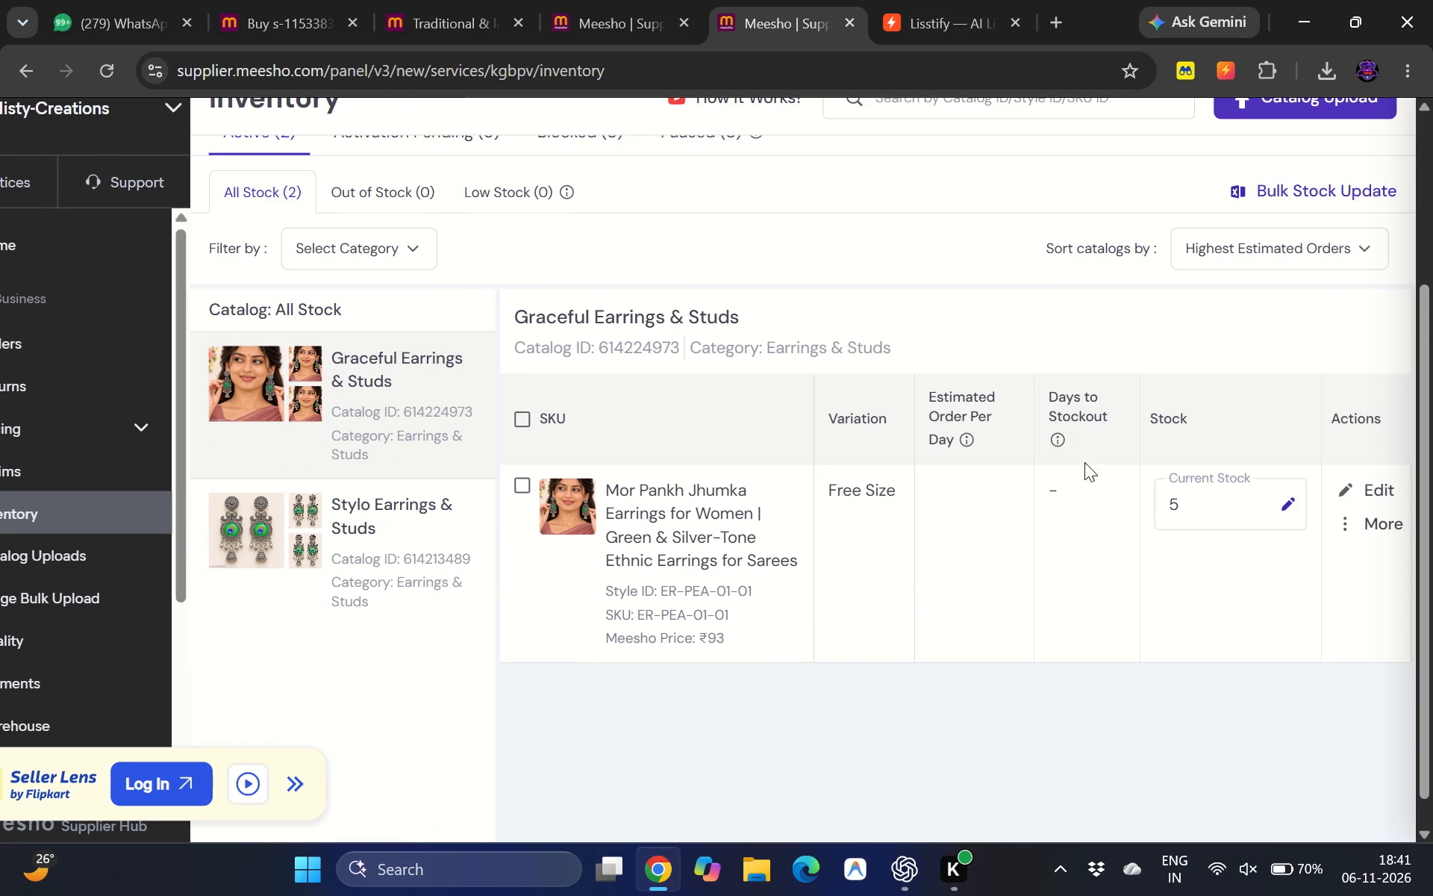
Set the current stock of the Mor Pankh Jhumka Earrings, SKU ER-PEA-01-01, to 50.
click(1060, 440)
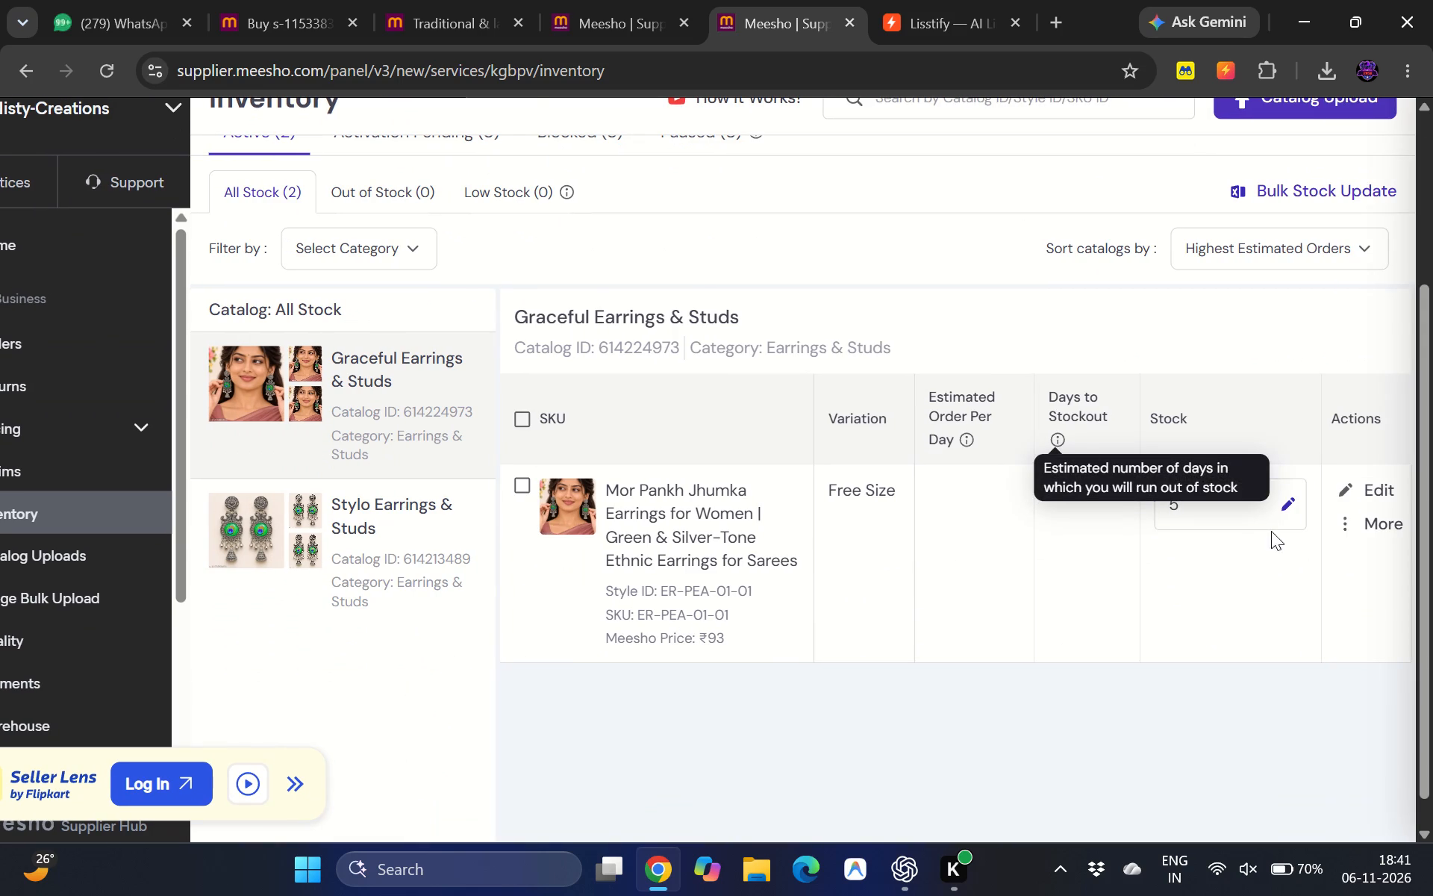
click(1279, 514)
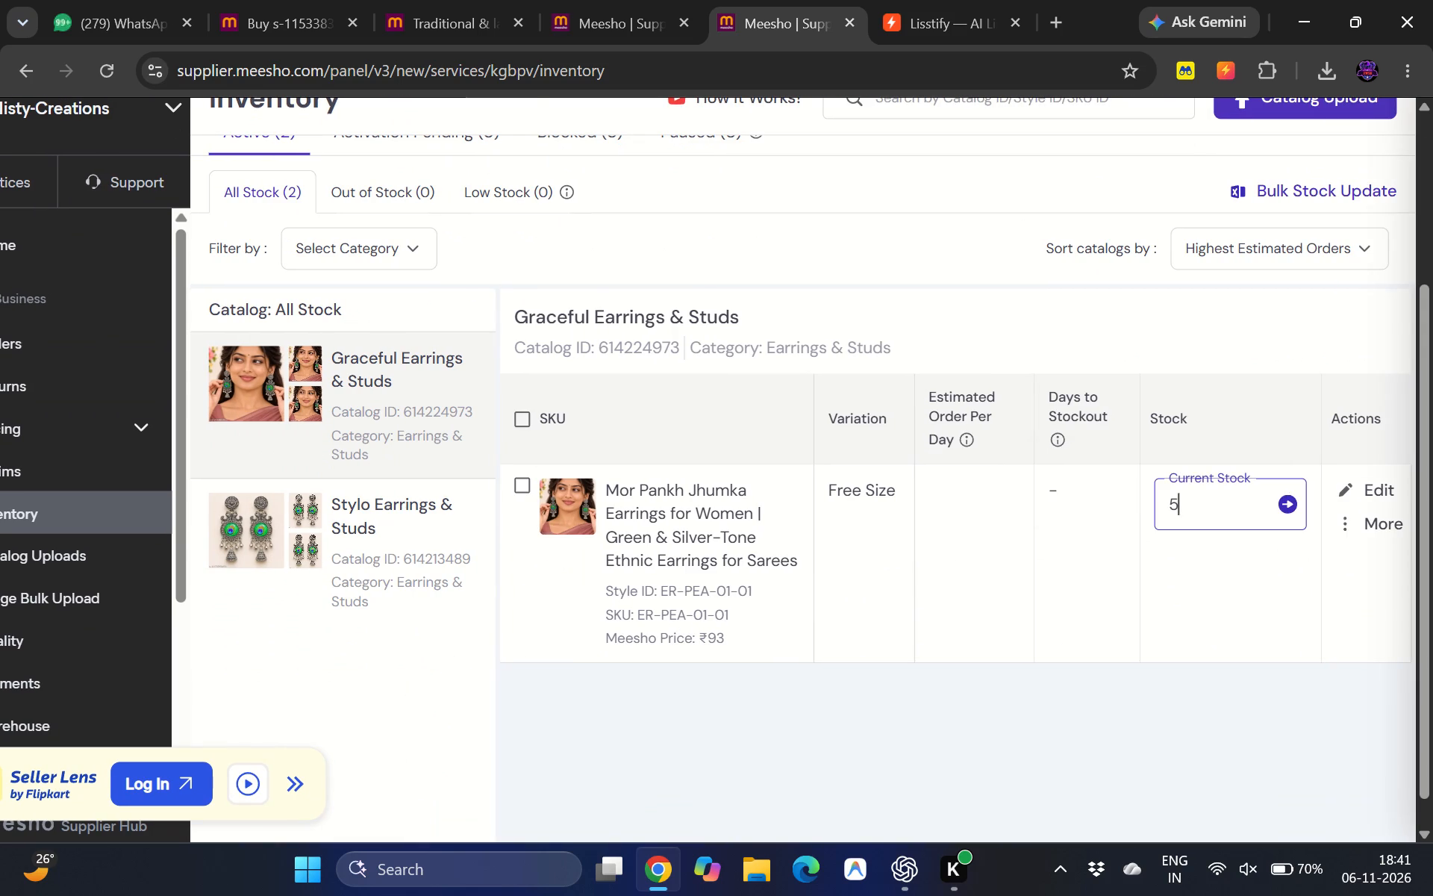
key(0)
key(Return)
click(1126, 794)
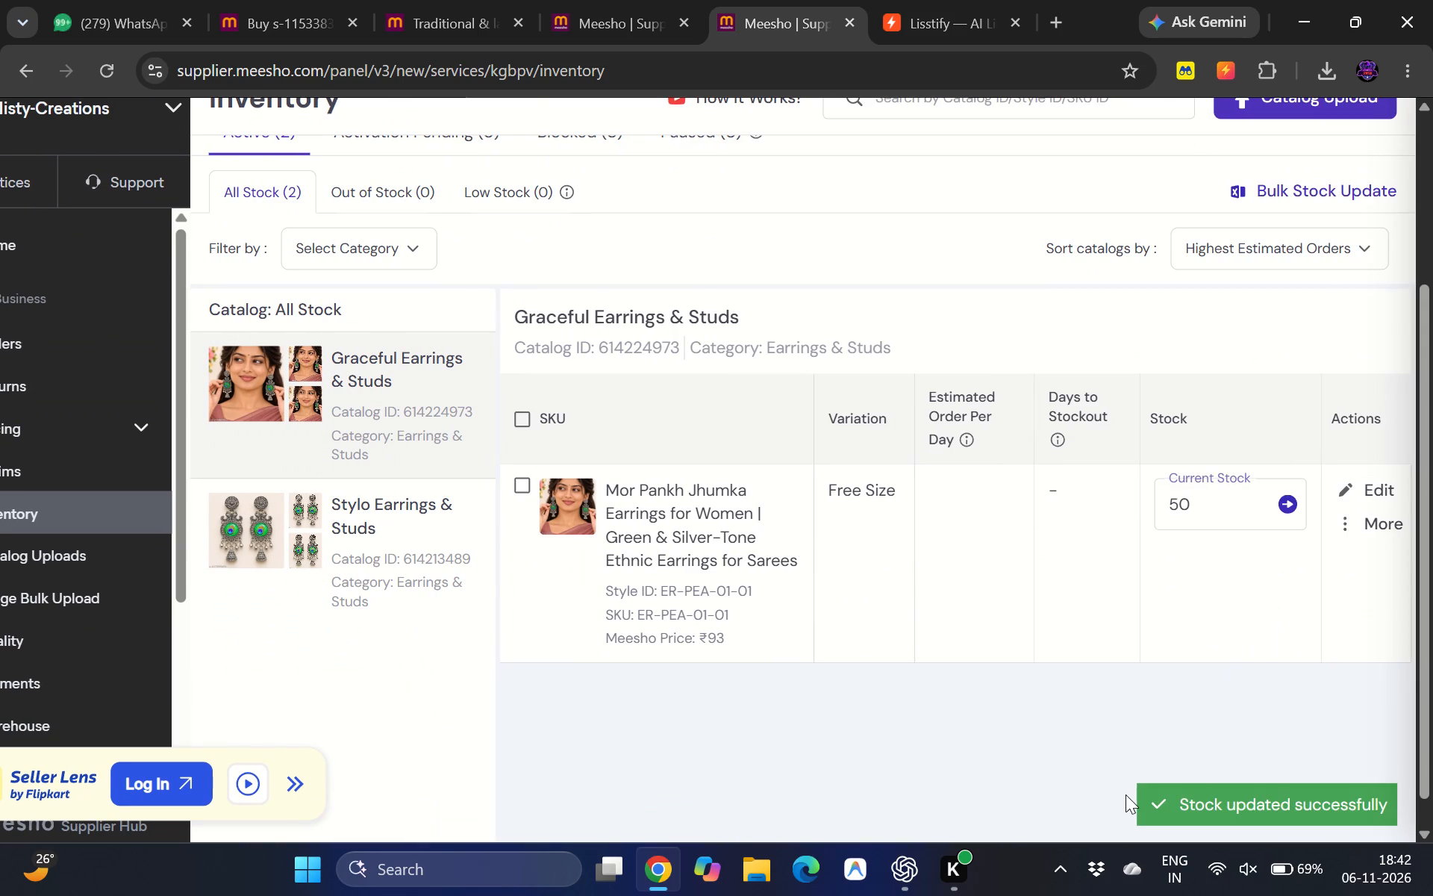
click(376, 536)
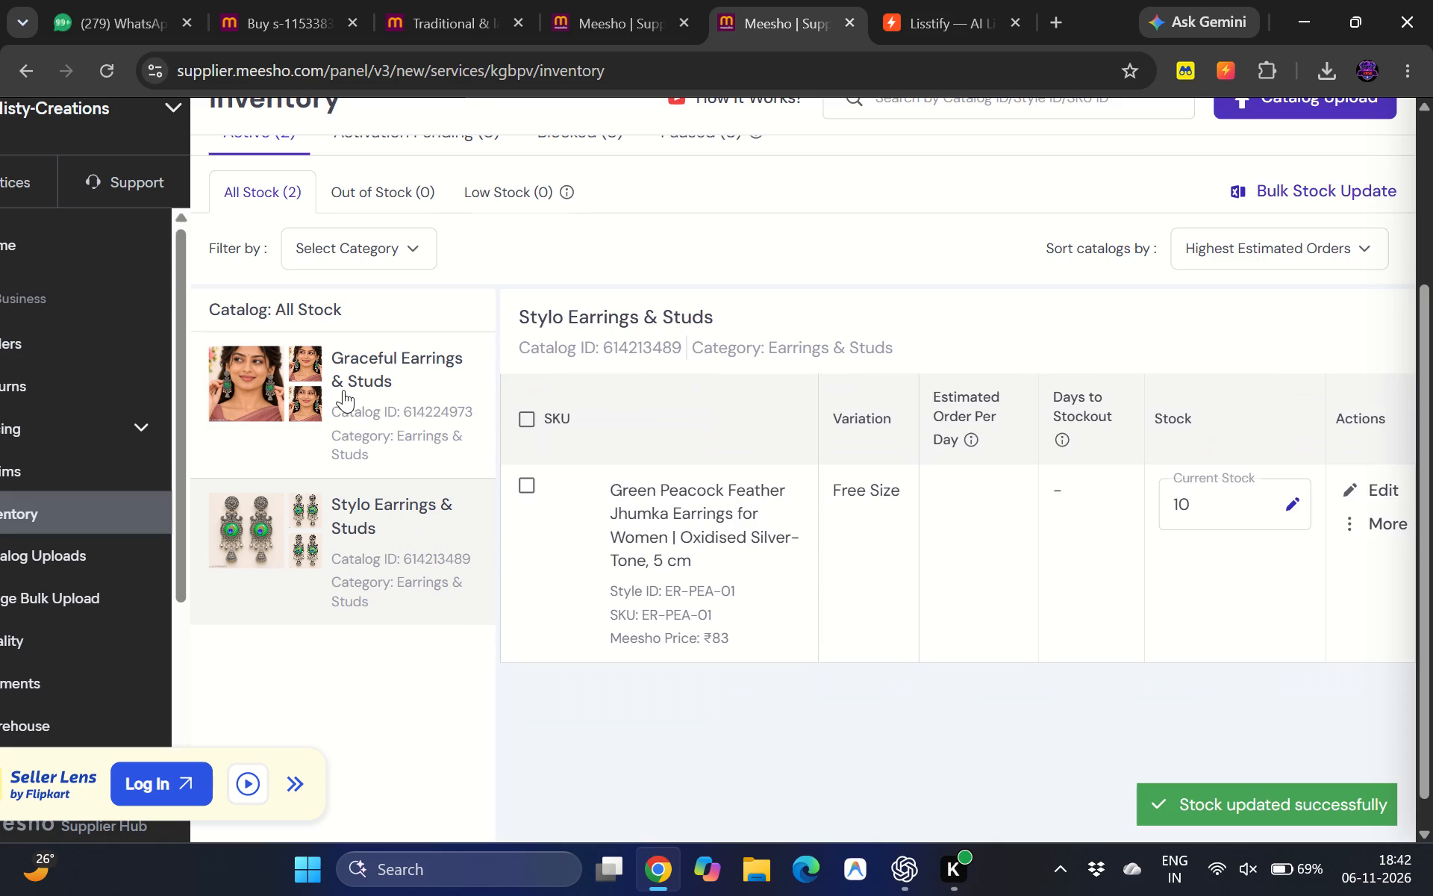
click(243, 0)
click(108, 75)
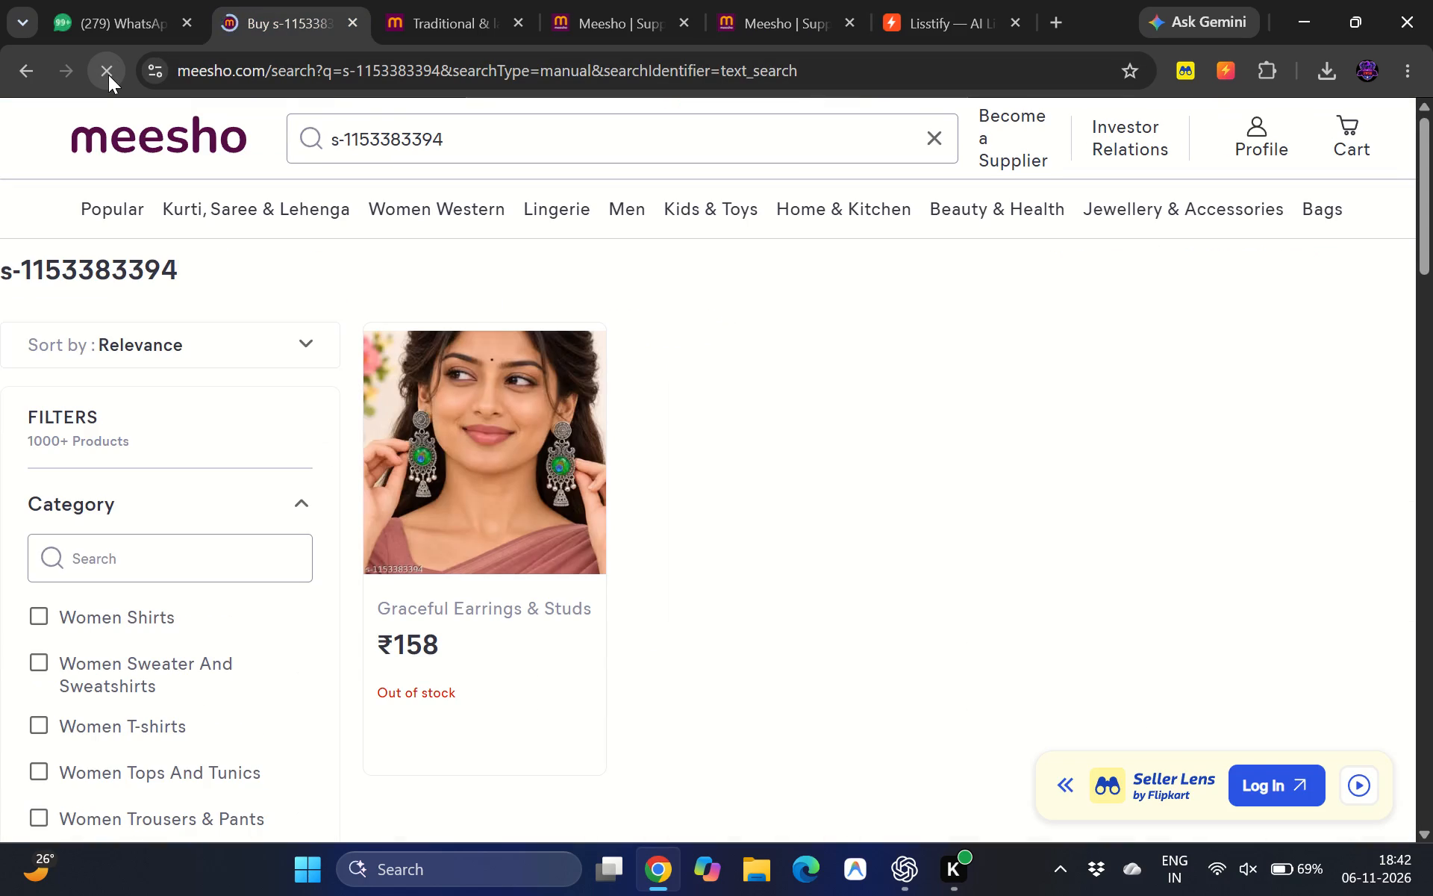
click(108, 75)
click(108, 75)
click(108, 75)
Return to the inventory and compare the stock of the Graceful and Stylo Earrings & Studs catalogs.
click(585, 0)
click(499, 0)
click(819, 1)
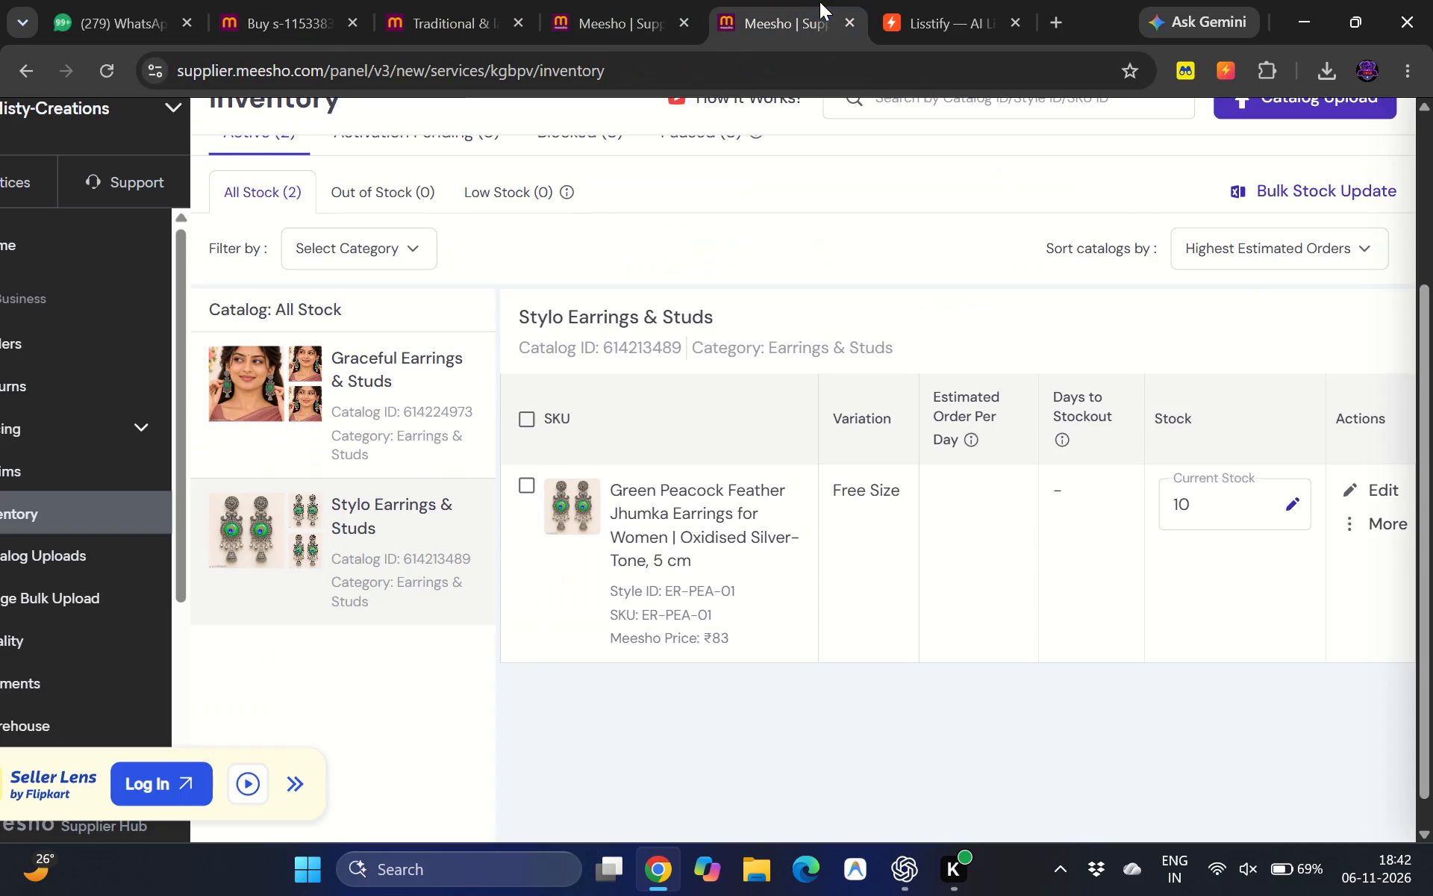
click(333, 414)
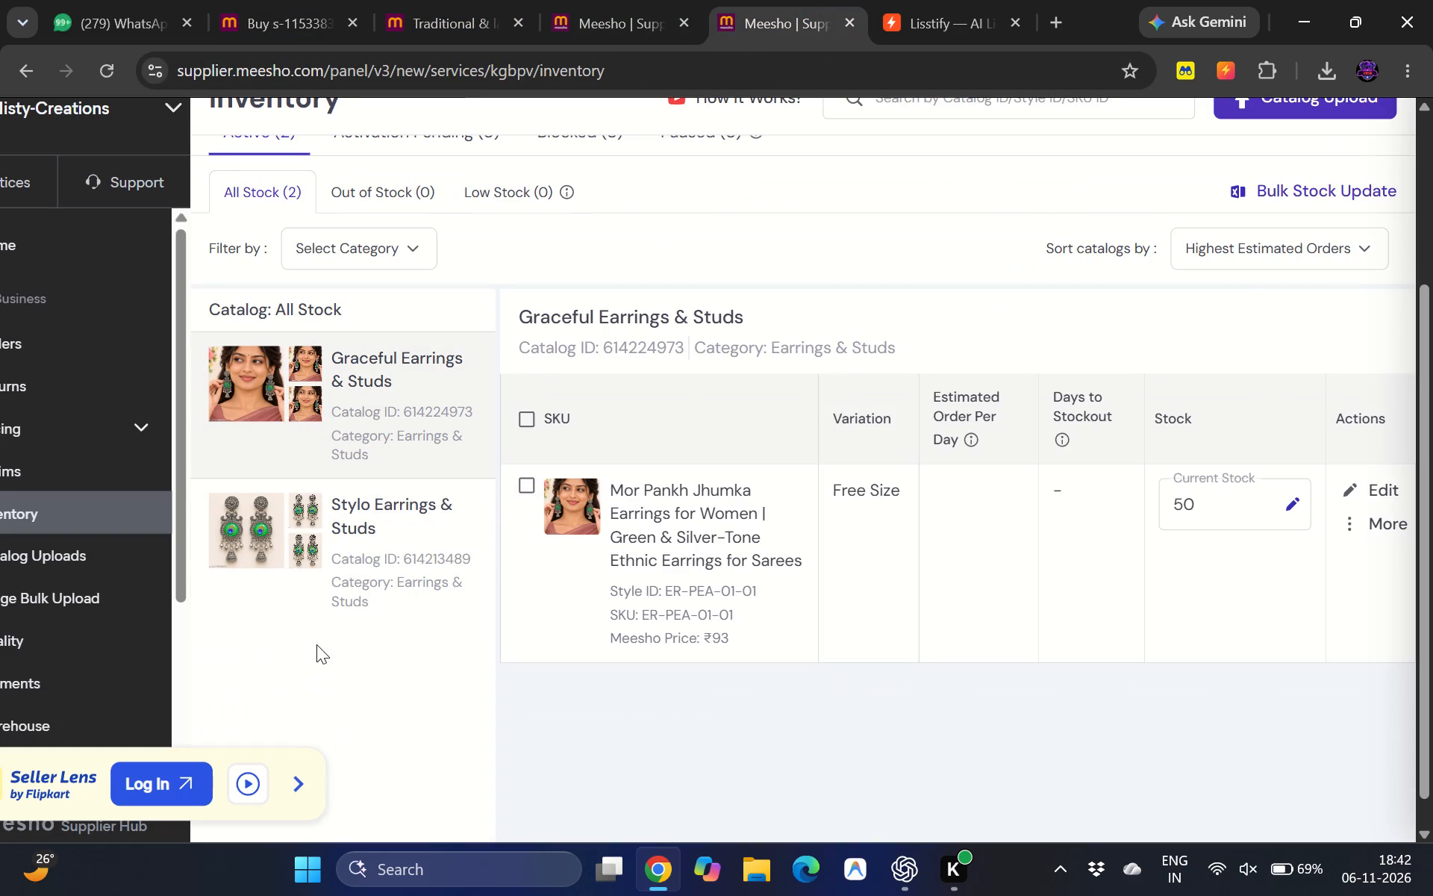
click(461, 543)
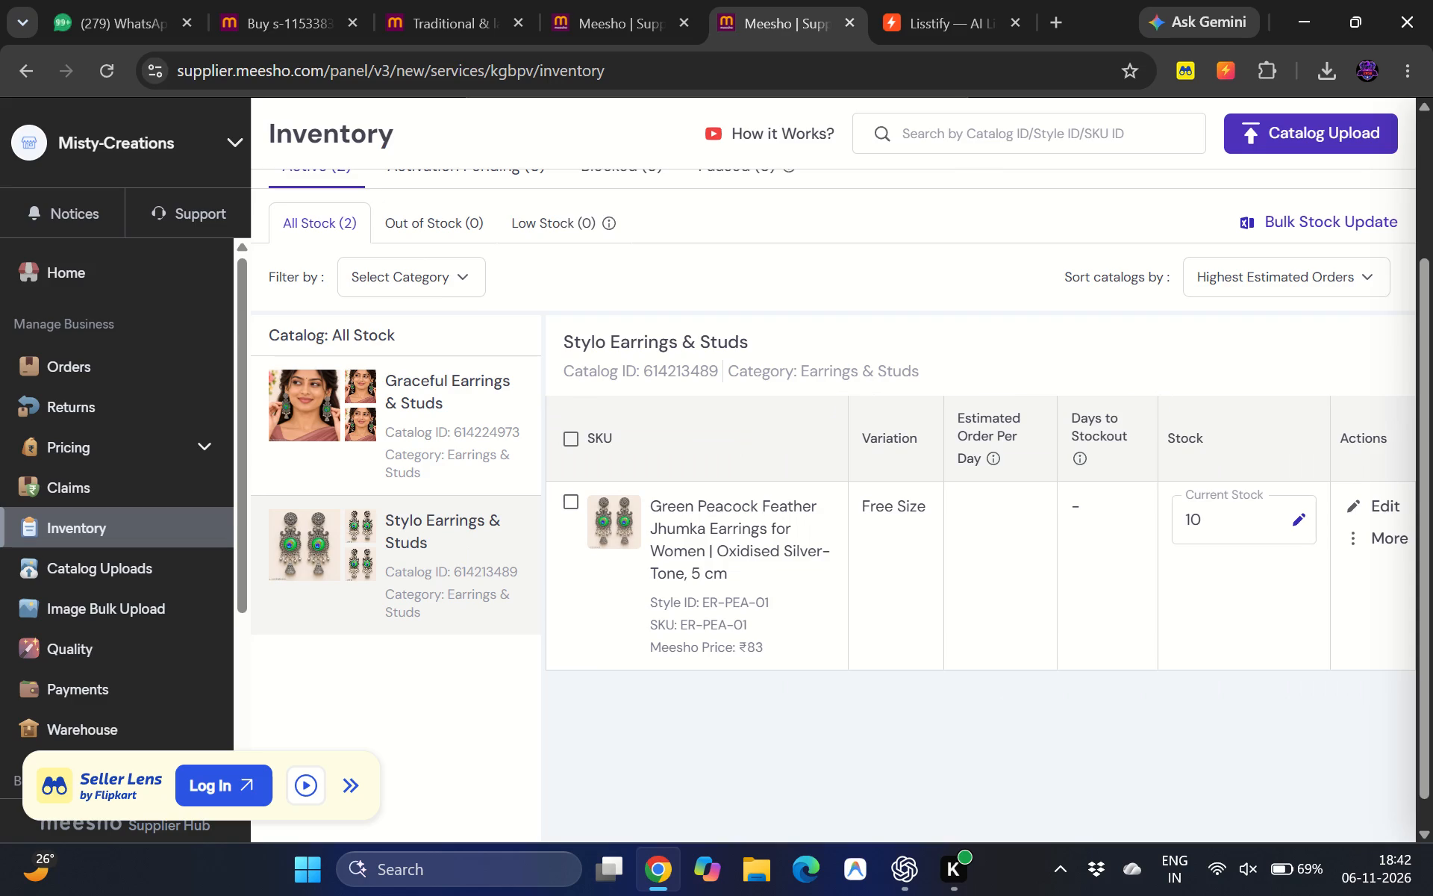
click(268, 4)
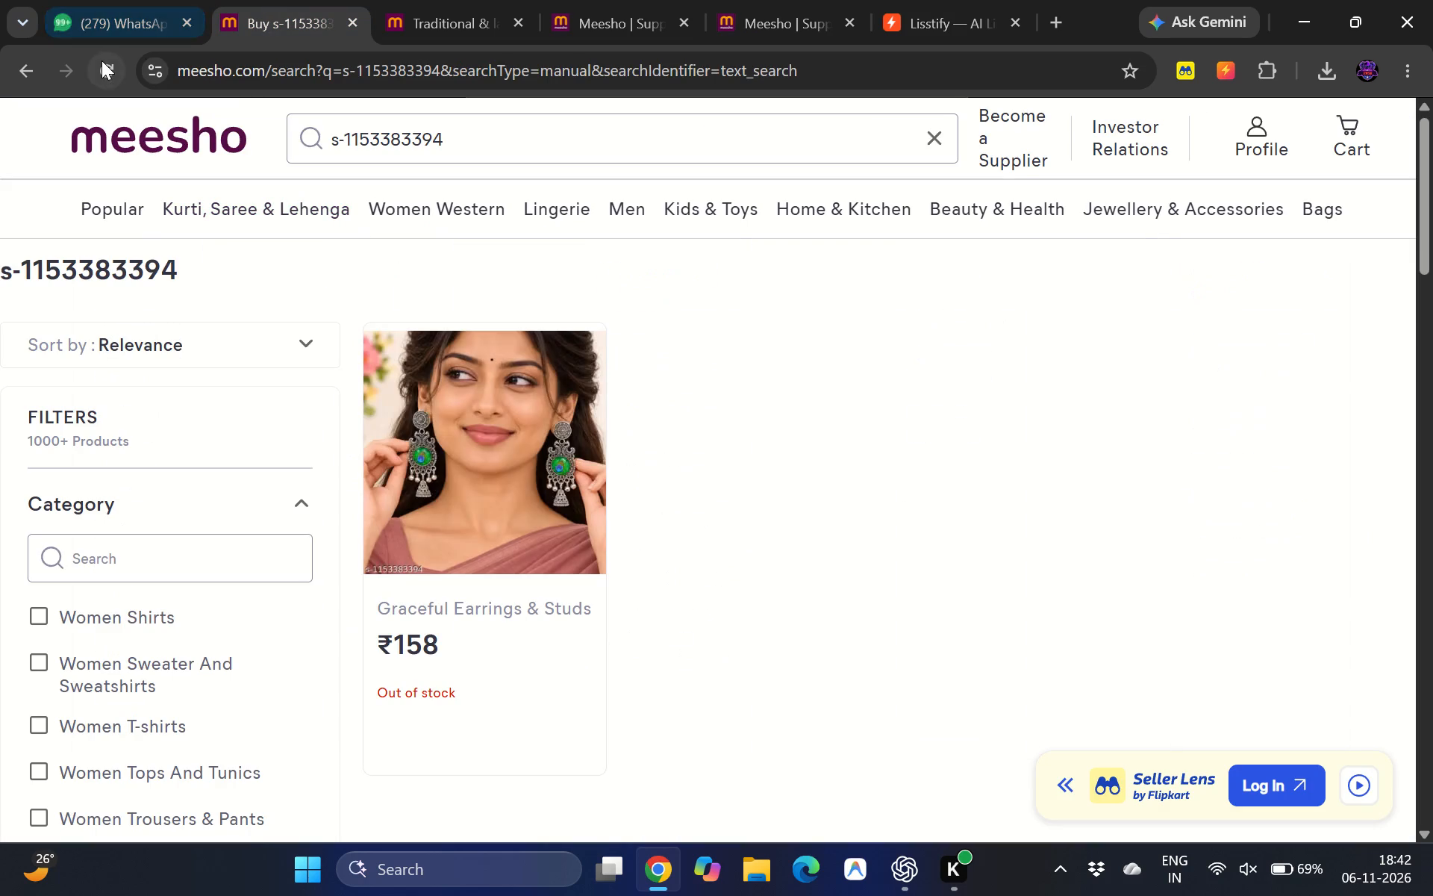
click(102, 60)
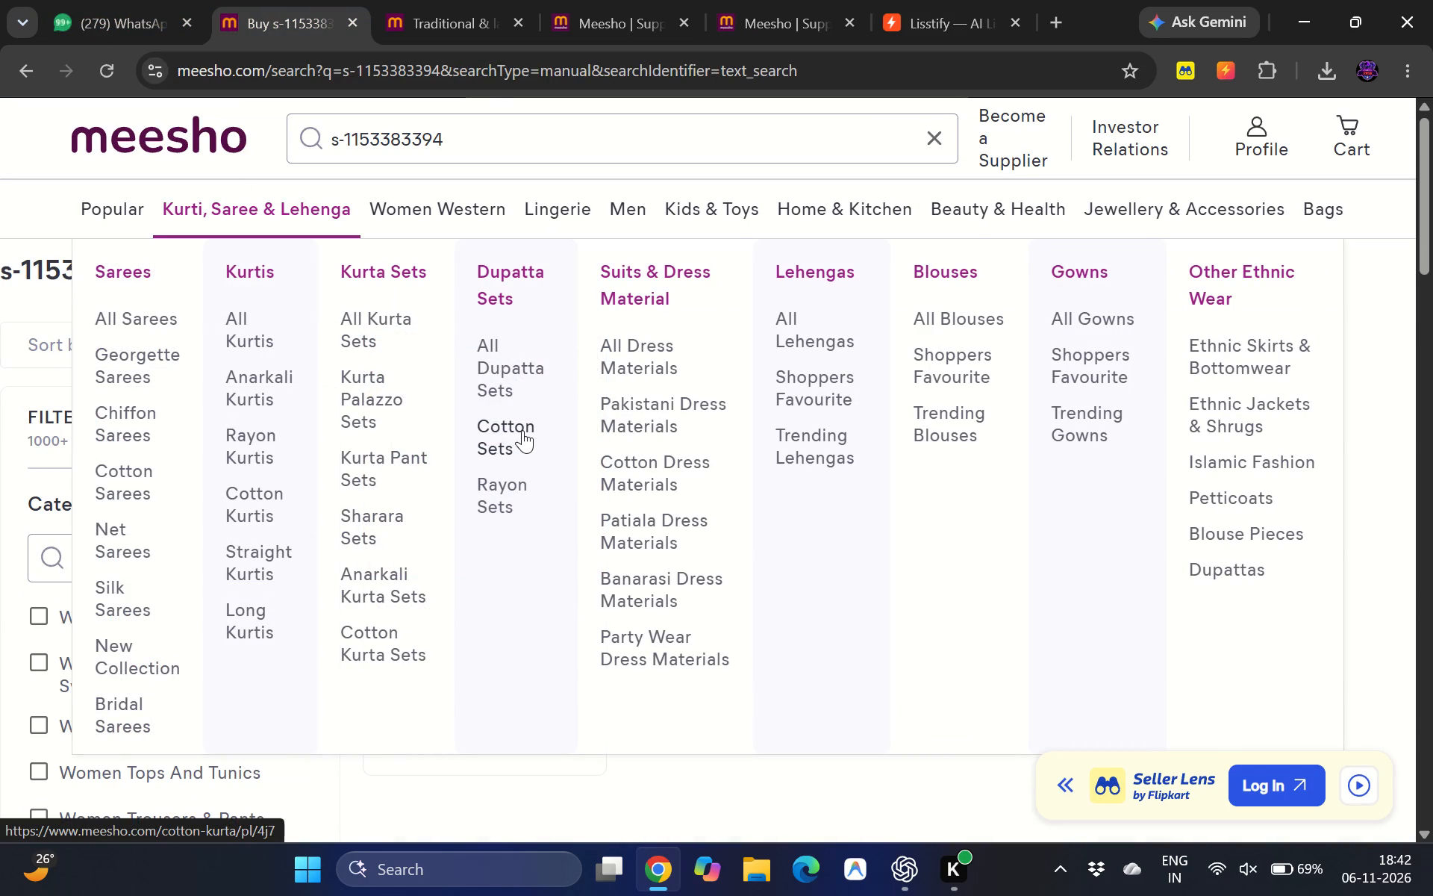
Leave the Green Peacock Feather Jhumka product editor without changes and check the Graceful Earrings & Studs stock in the inventory.
click(607, 0)
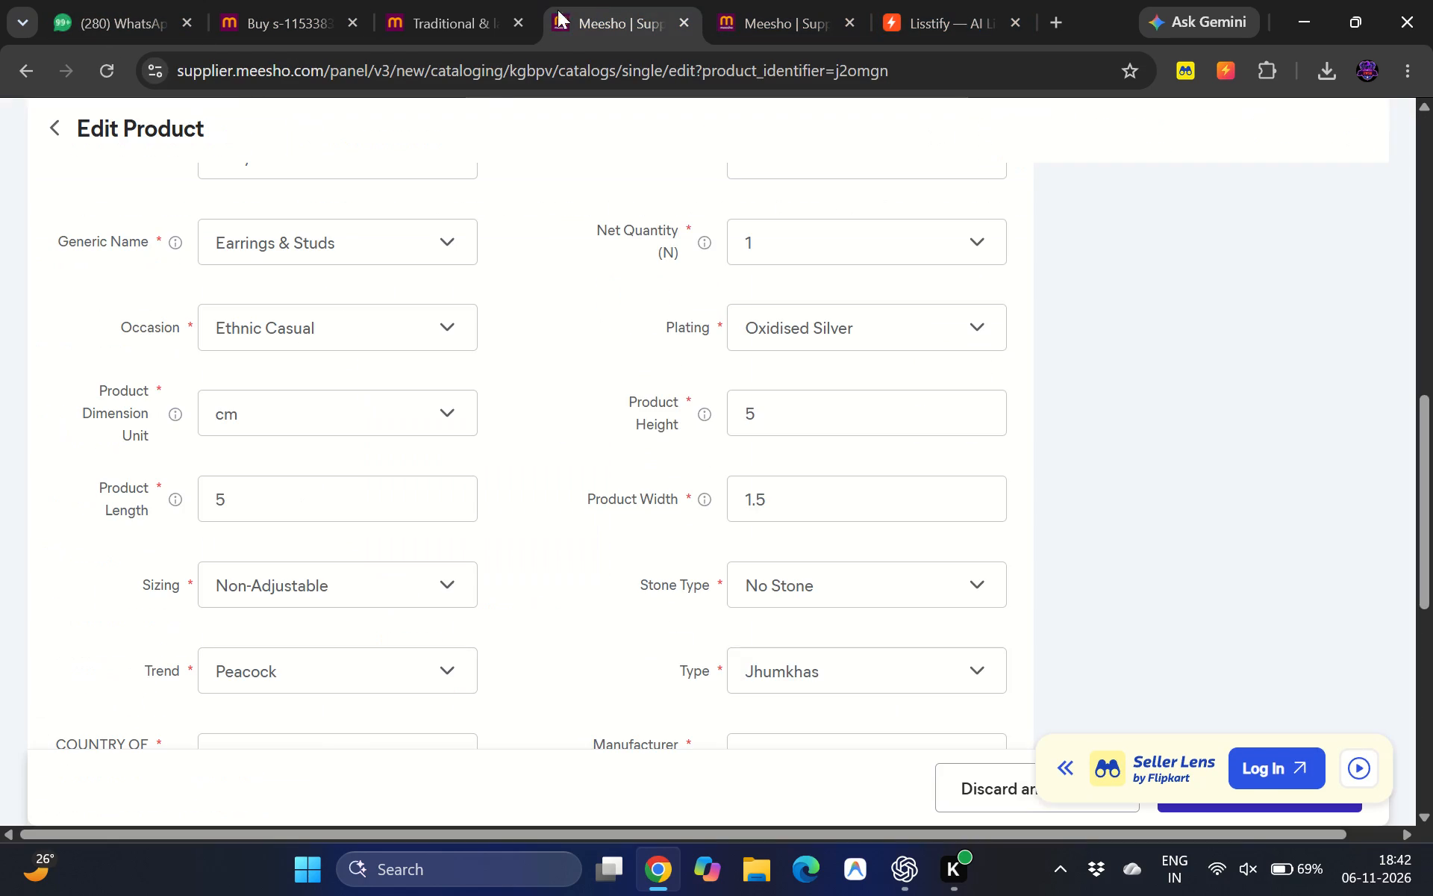
scroll(787, 415, up, 6)
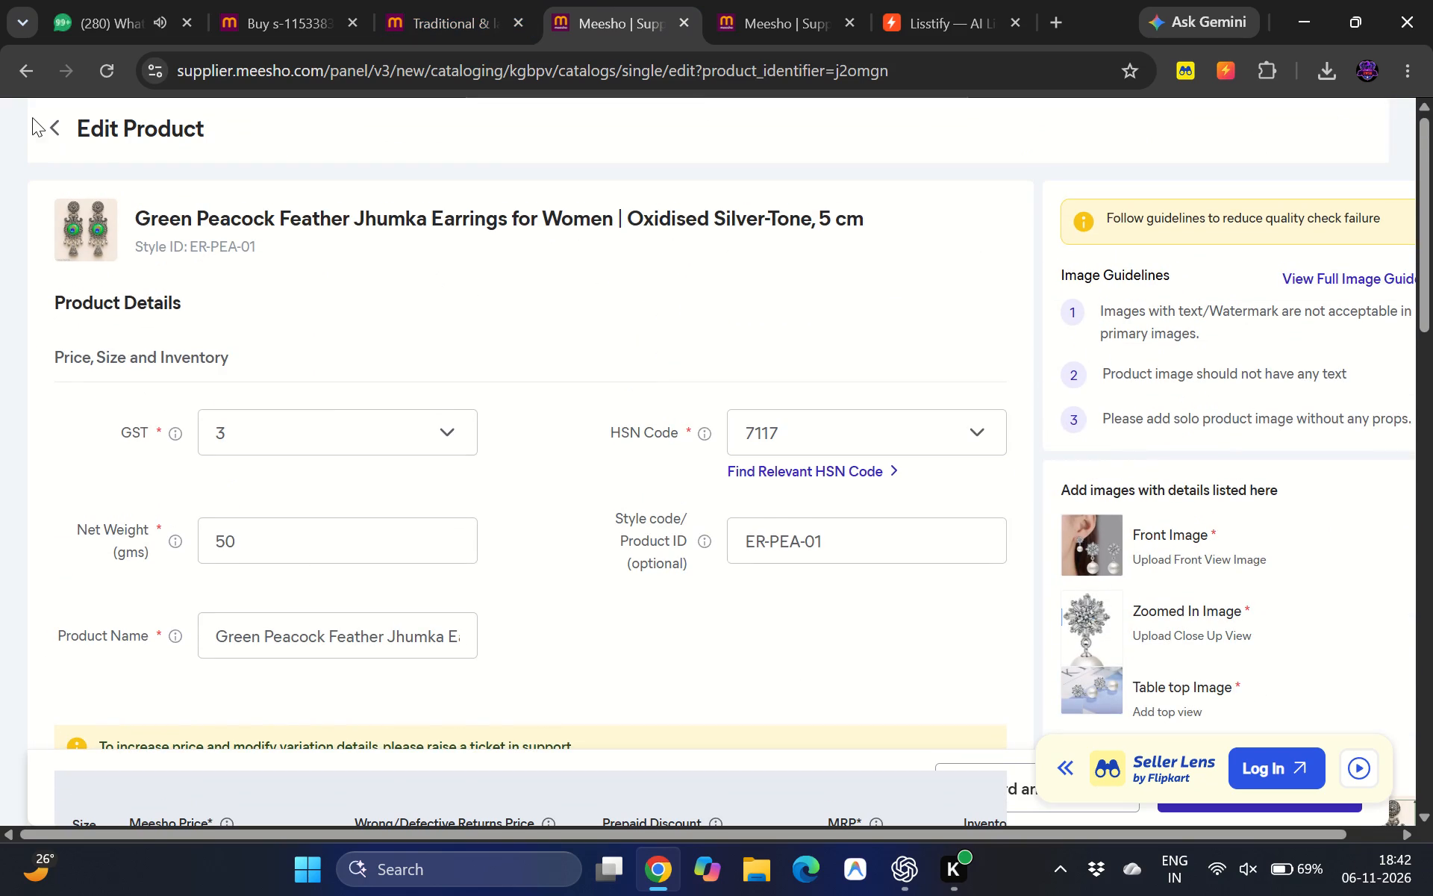
click(49, 131)
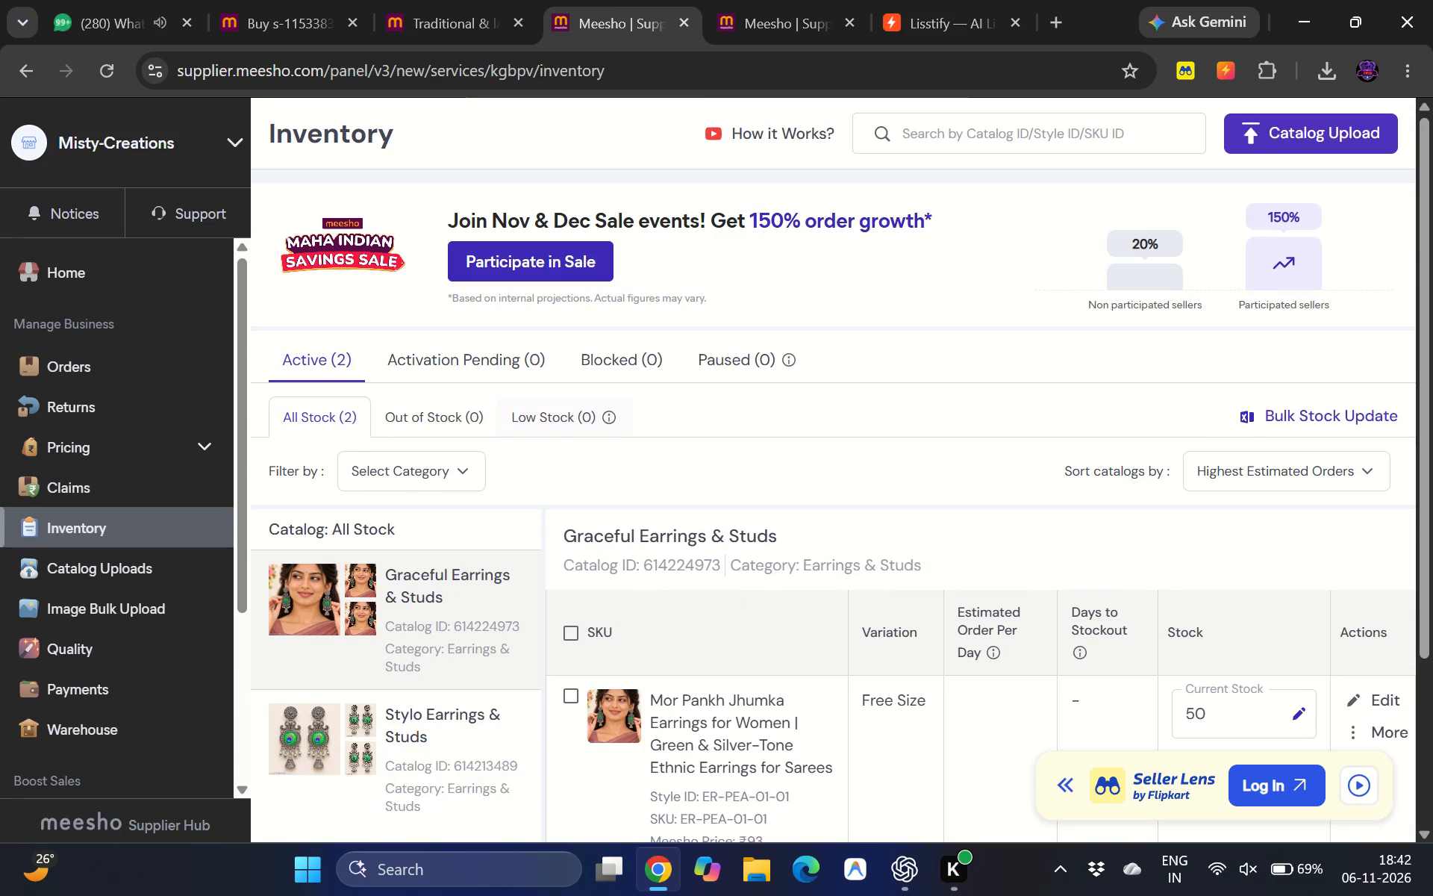
scroll(666, 530, up, 1)
scroll(666, 530, right, 1)
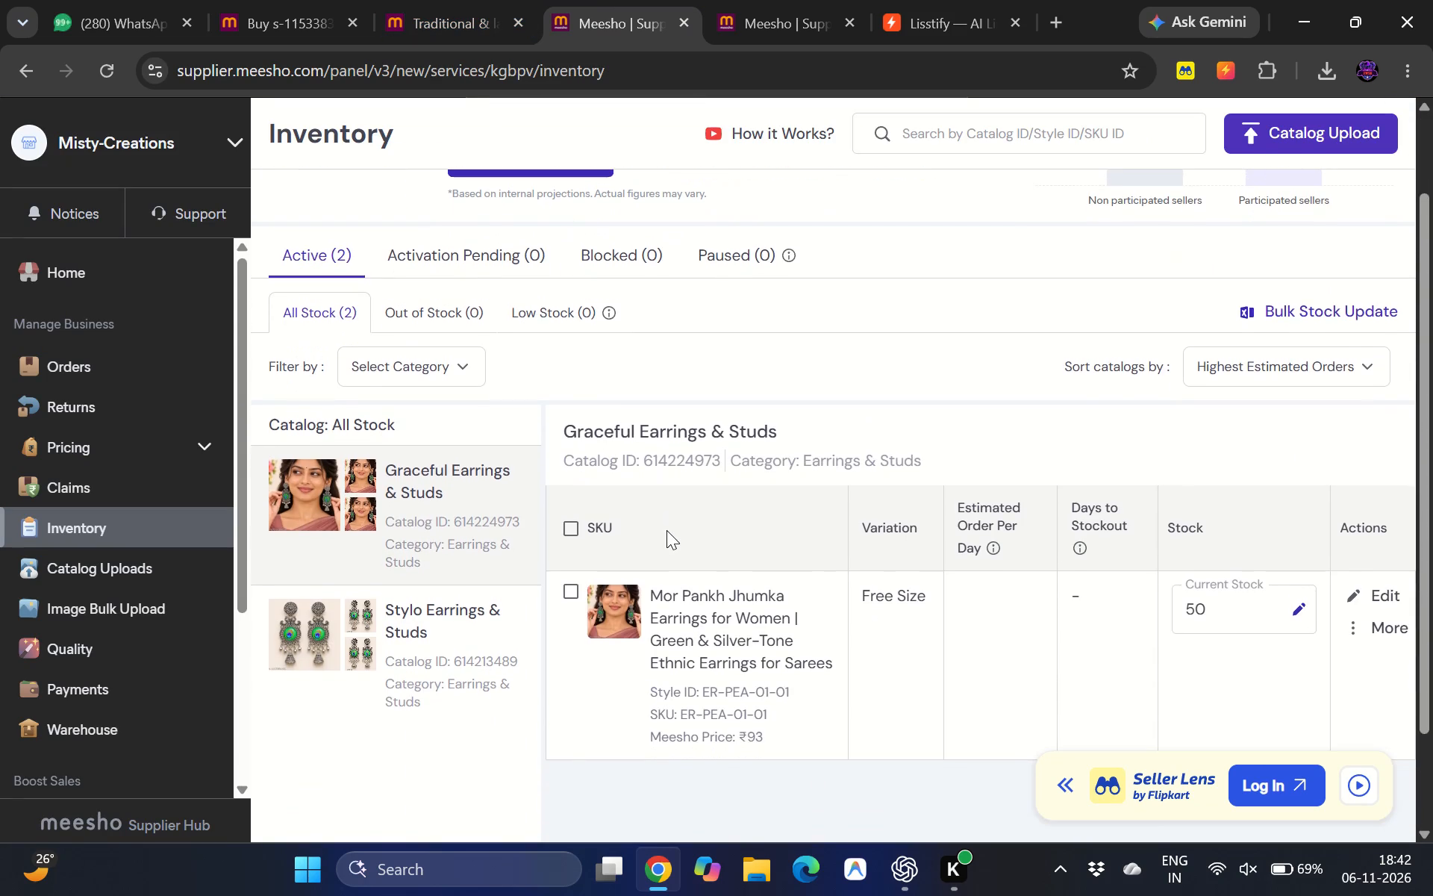
scroll(666, 530, right, 1)
click(442, 0)
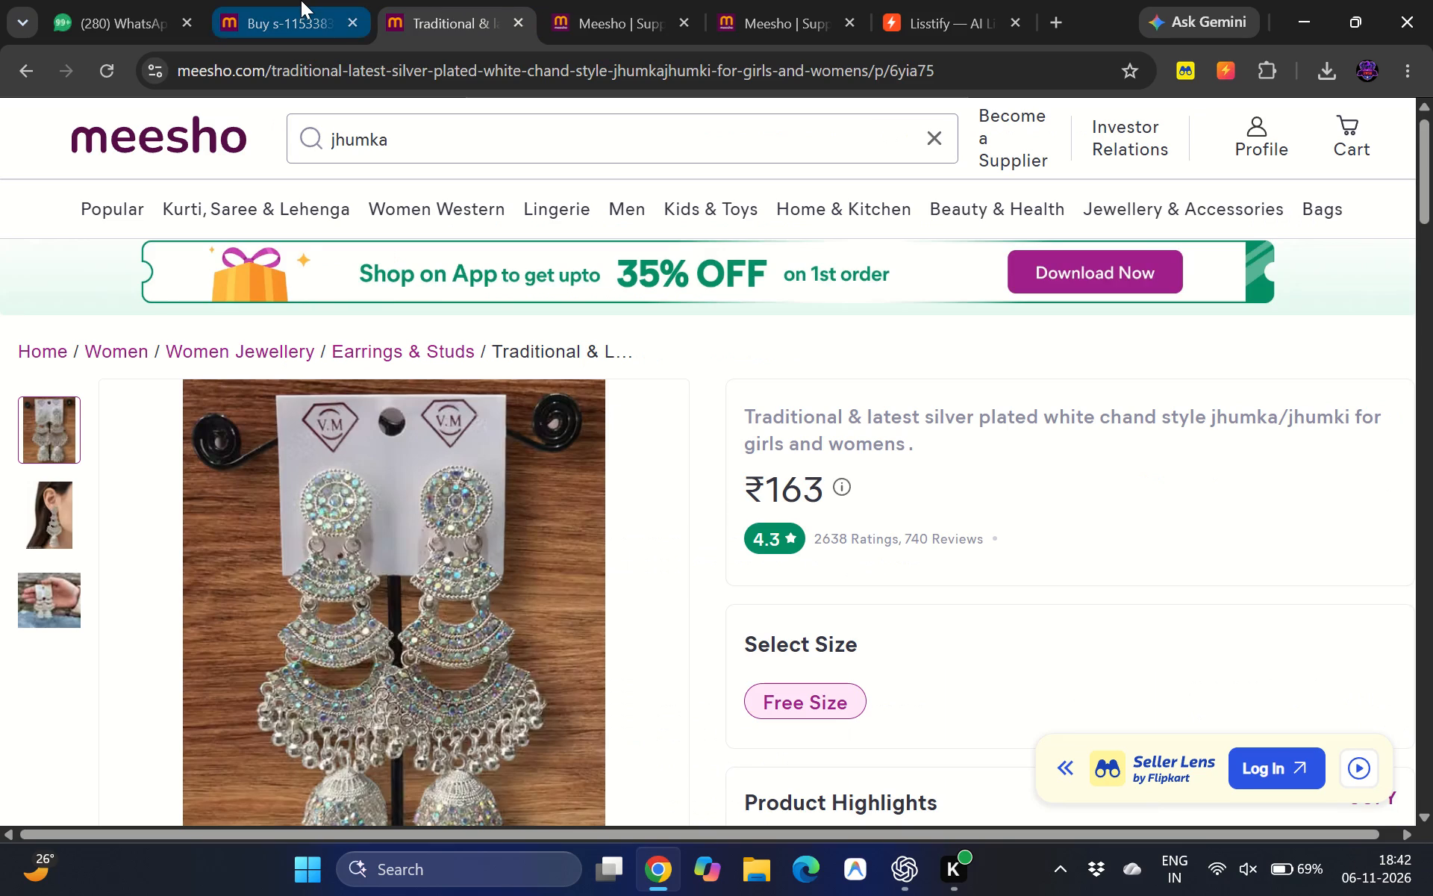
click(301, 0)
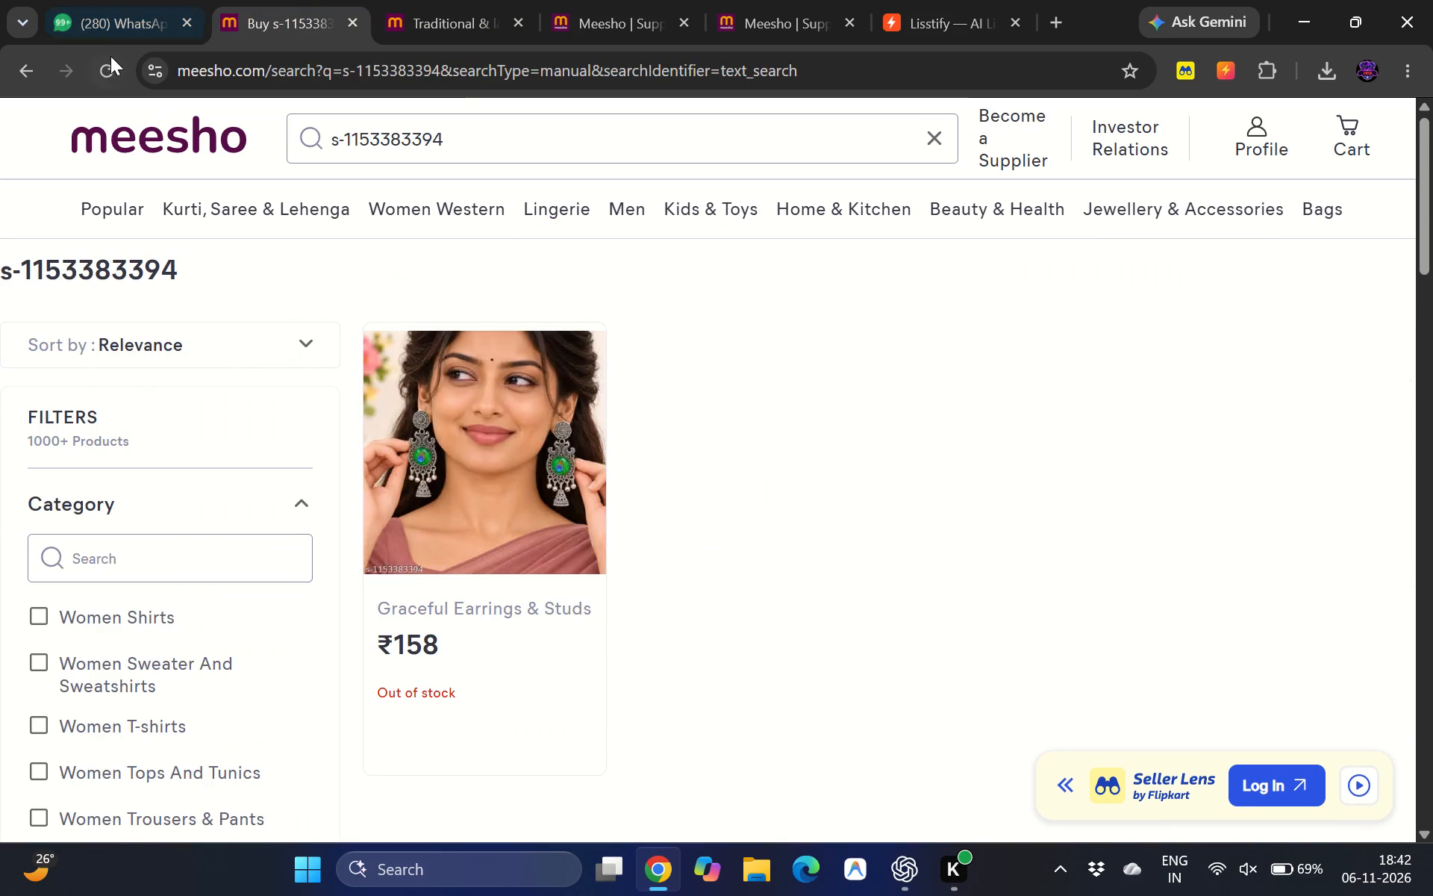
click(110, 57)
triple_click(110, 57)
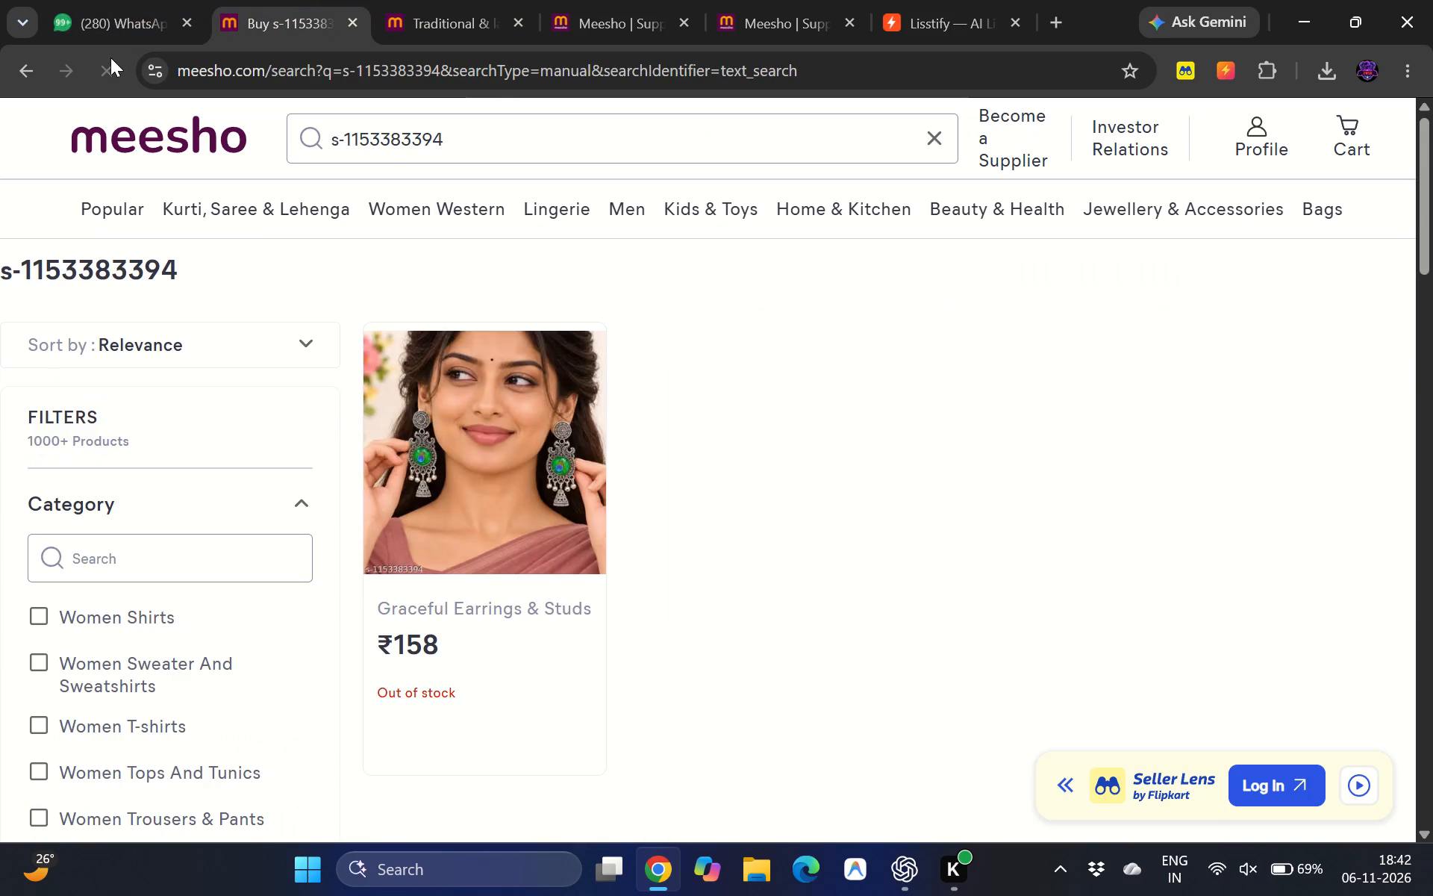
drag(110, 57, 110, 64)
click(110, 64)
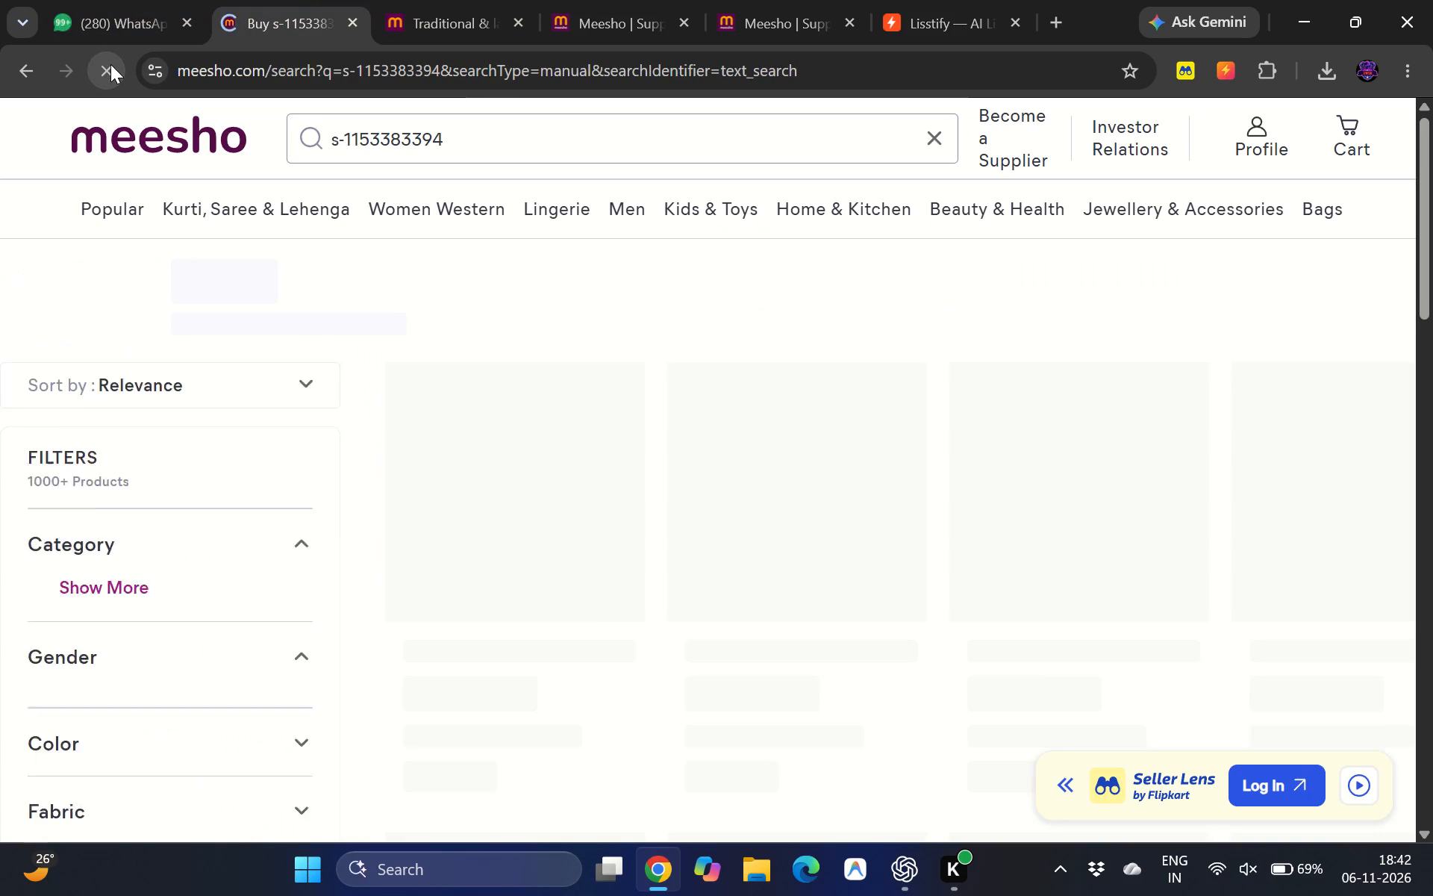
triple_click(110, 64)
triple_click(110, 64)
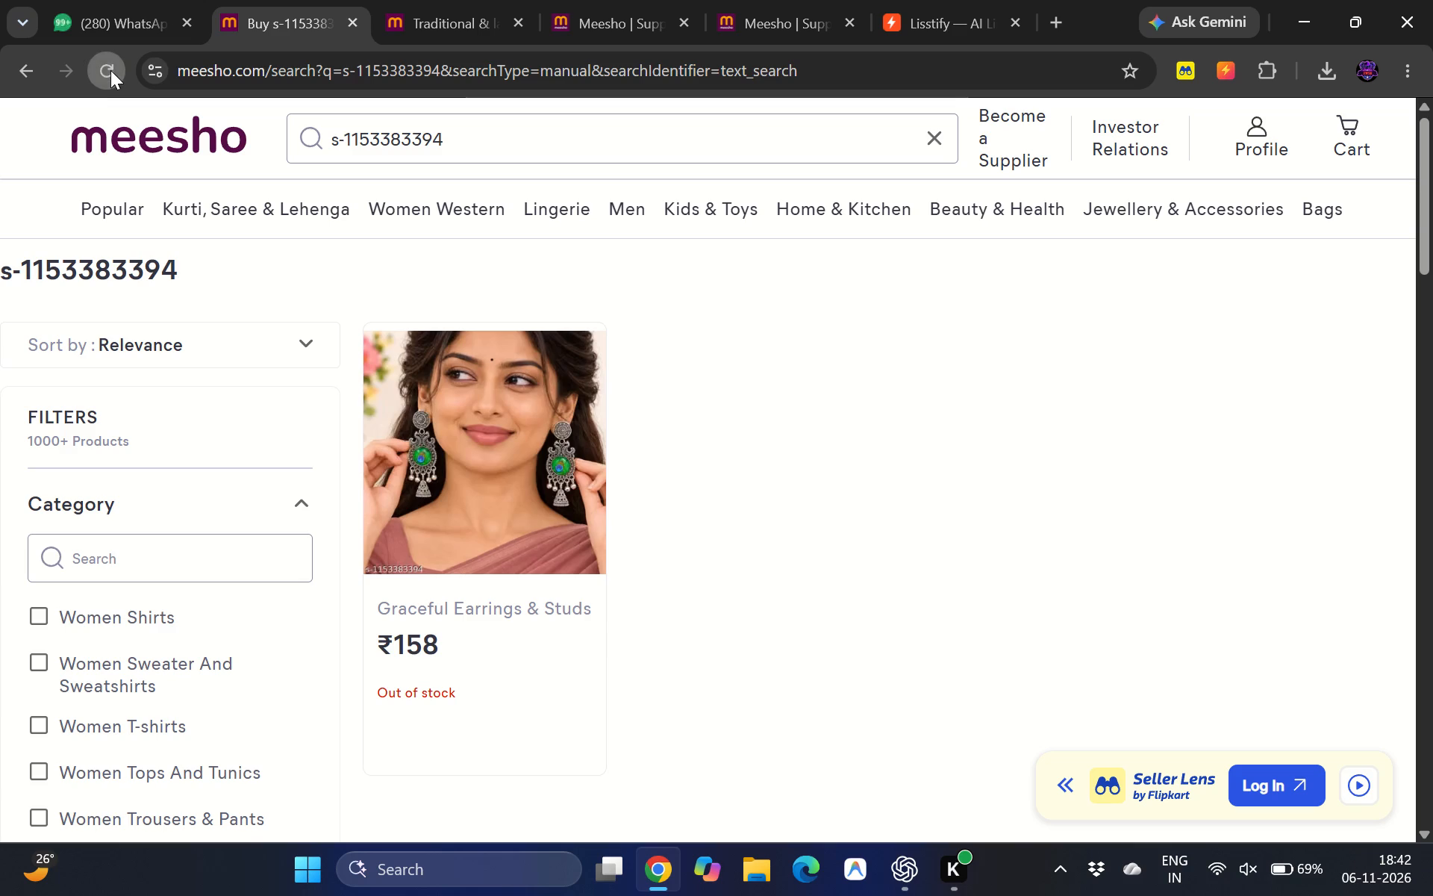
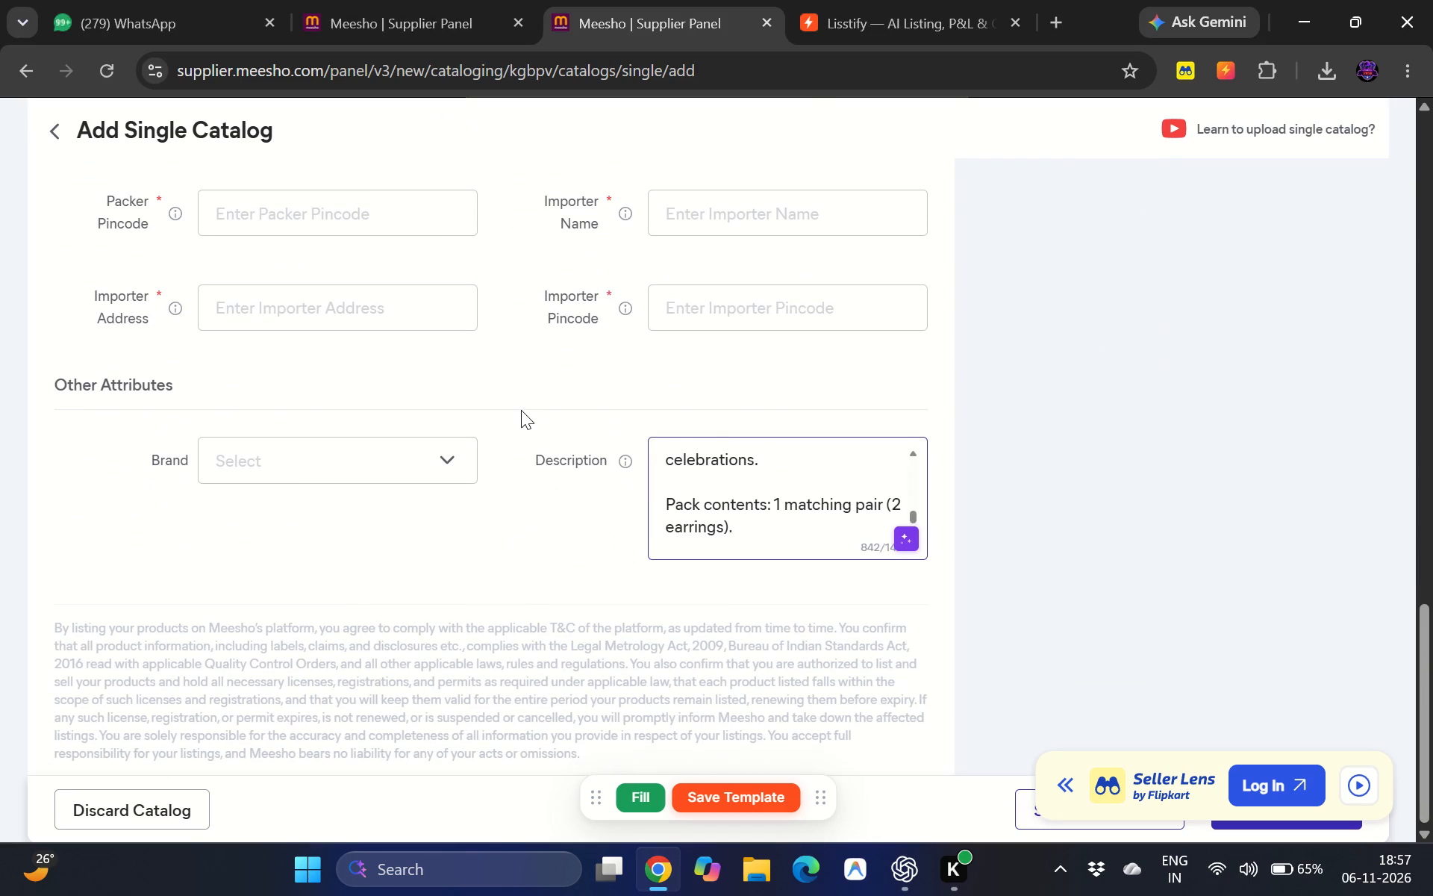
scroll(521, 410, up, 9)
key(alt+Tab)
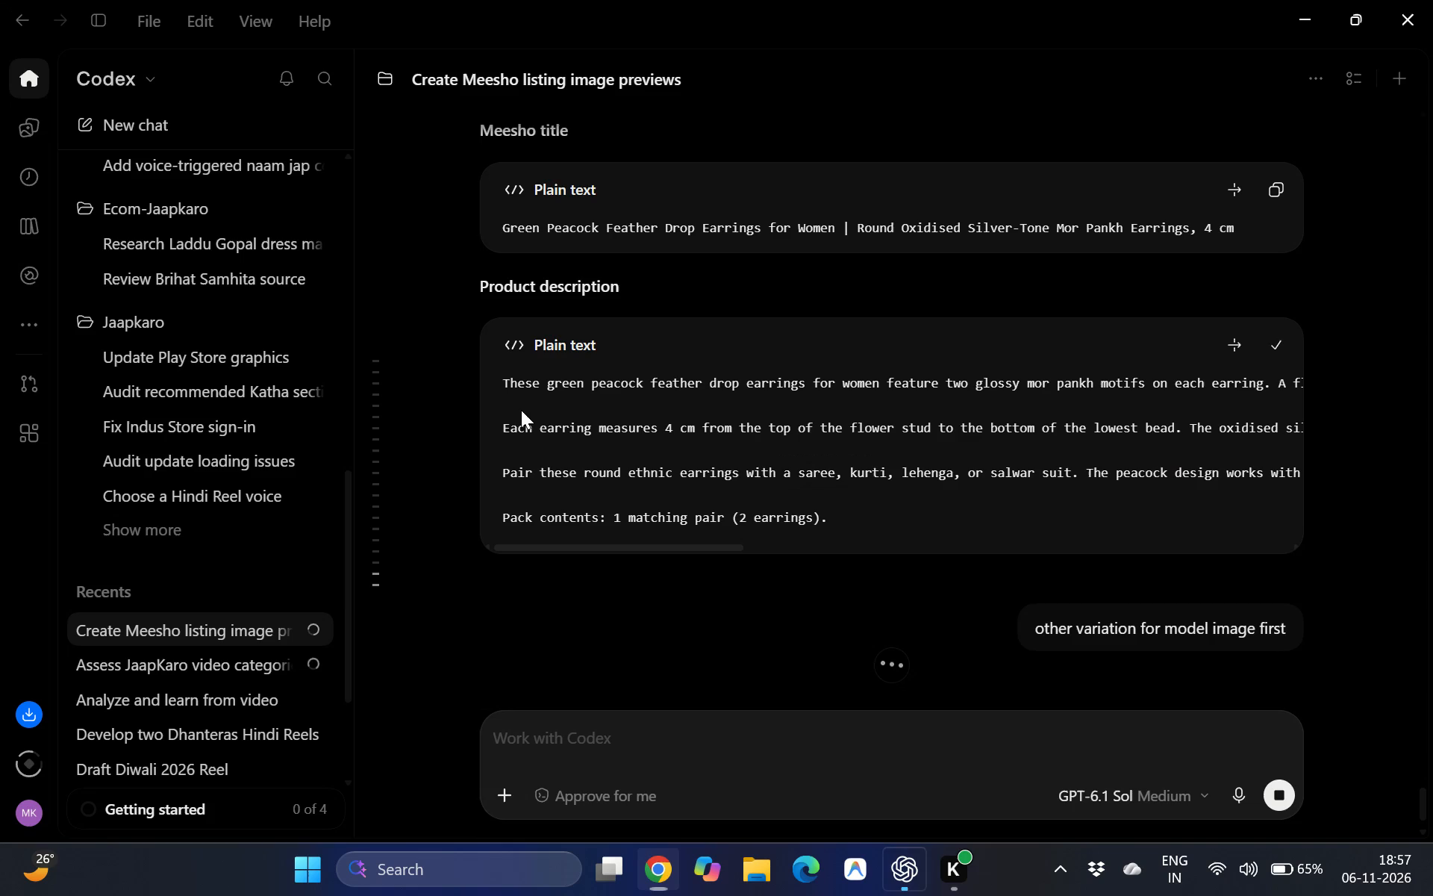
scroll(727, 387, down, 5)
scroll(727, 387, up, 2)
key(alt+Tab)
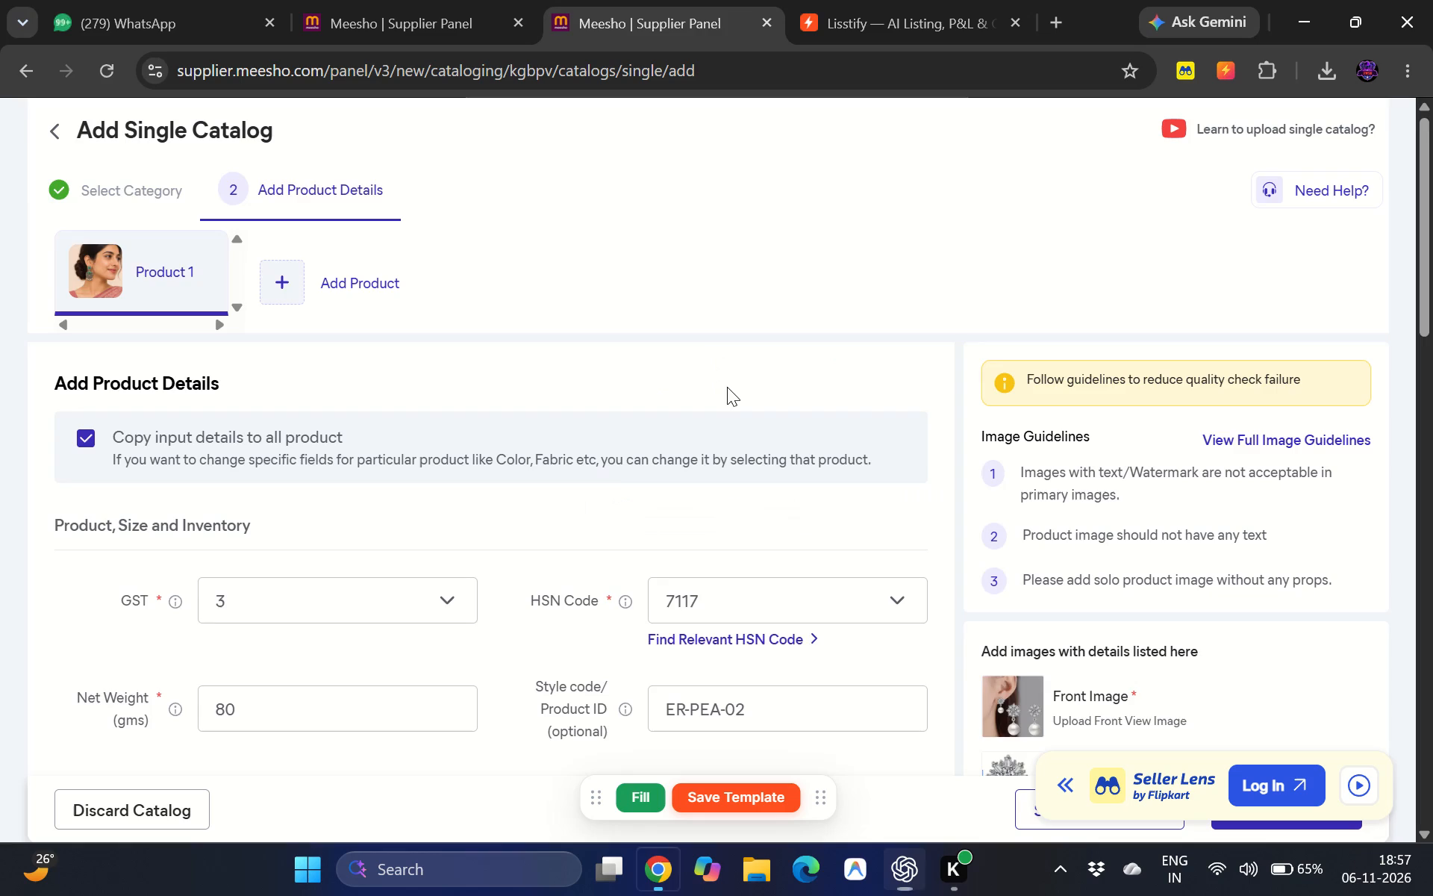
Apply Free Size as the product's size.
scroll(627, 496, down, 3)
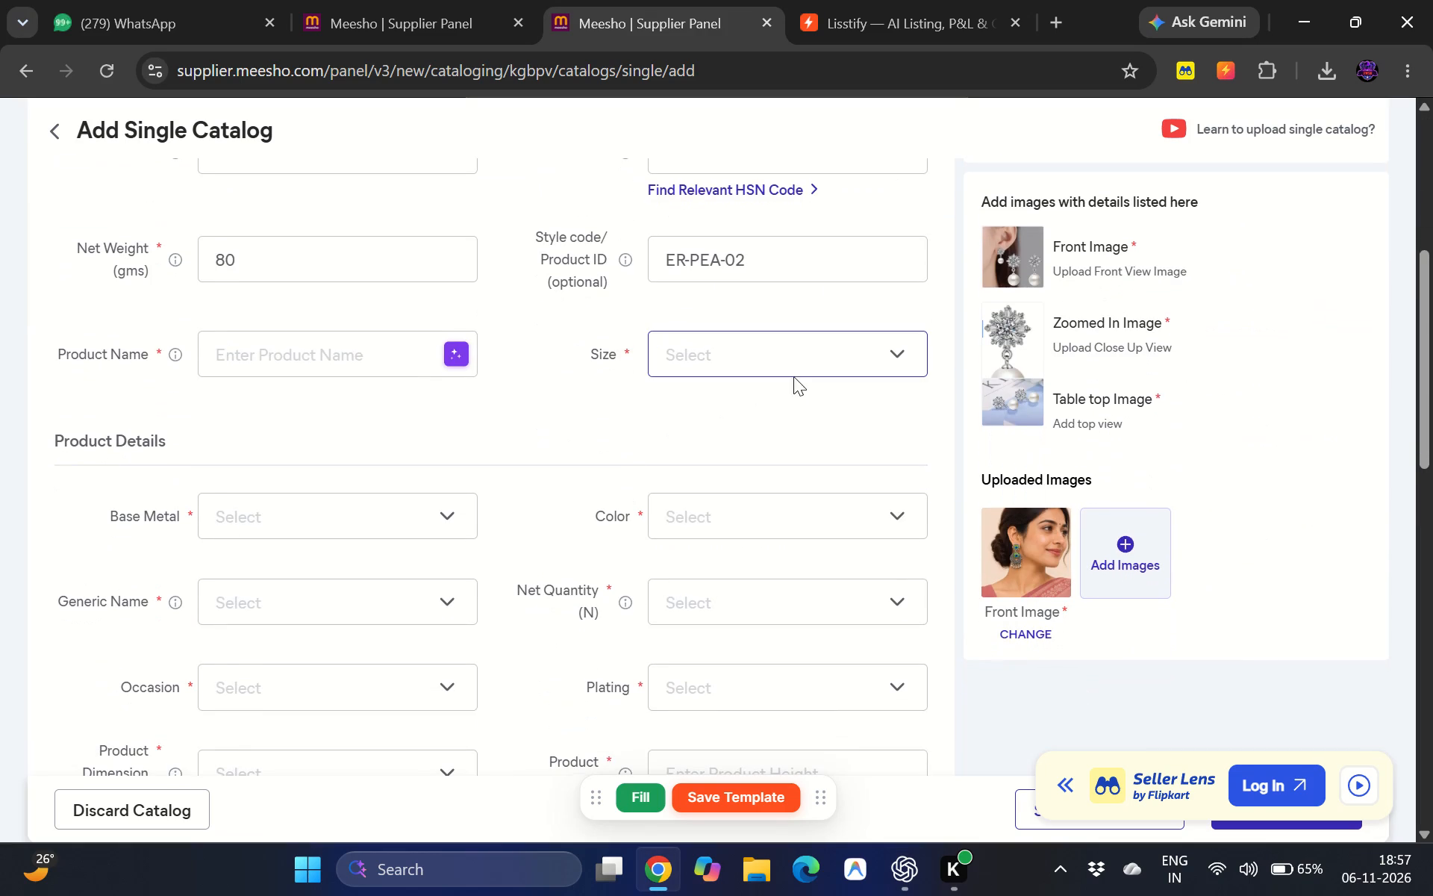
click(793, 376)
click(685, 411)
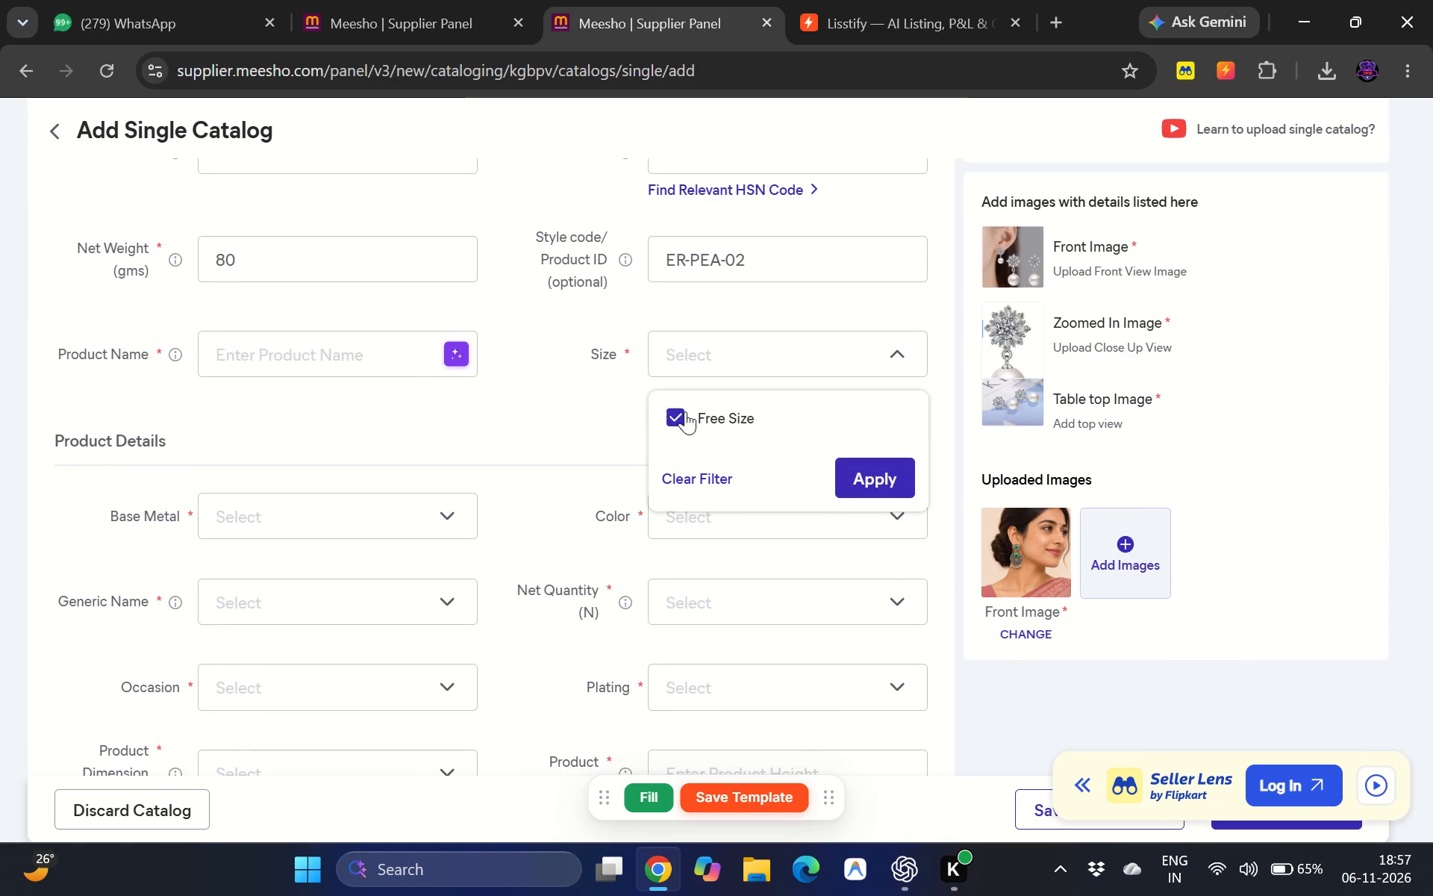
click(887, 470)
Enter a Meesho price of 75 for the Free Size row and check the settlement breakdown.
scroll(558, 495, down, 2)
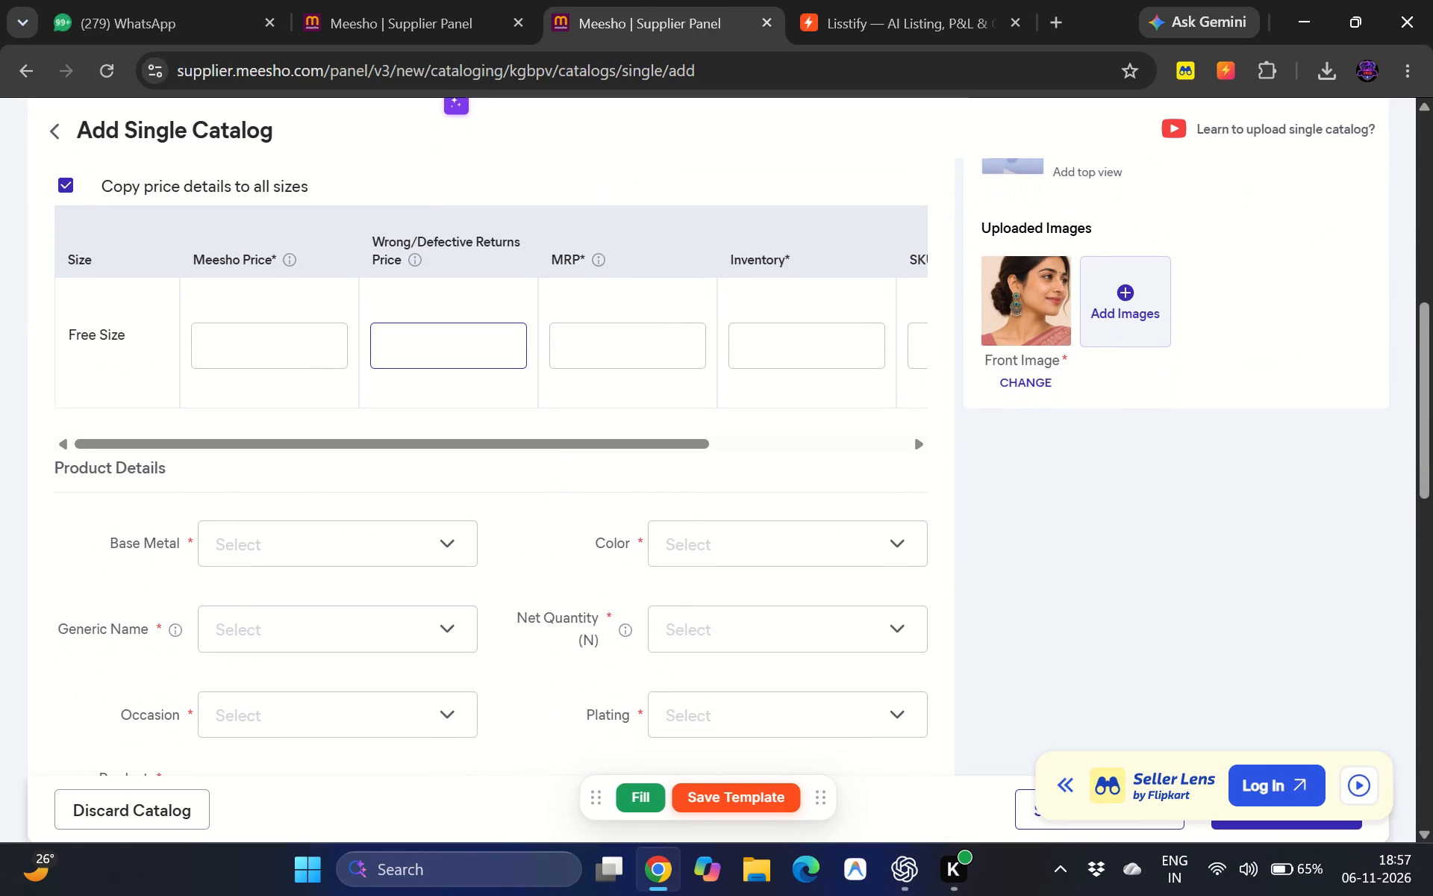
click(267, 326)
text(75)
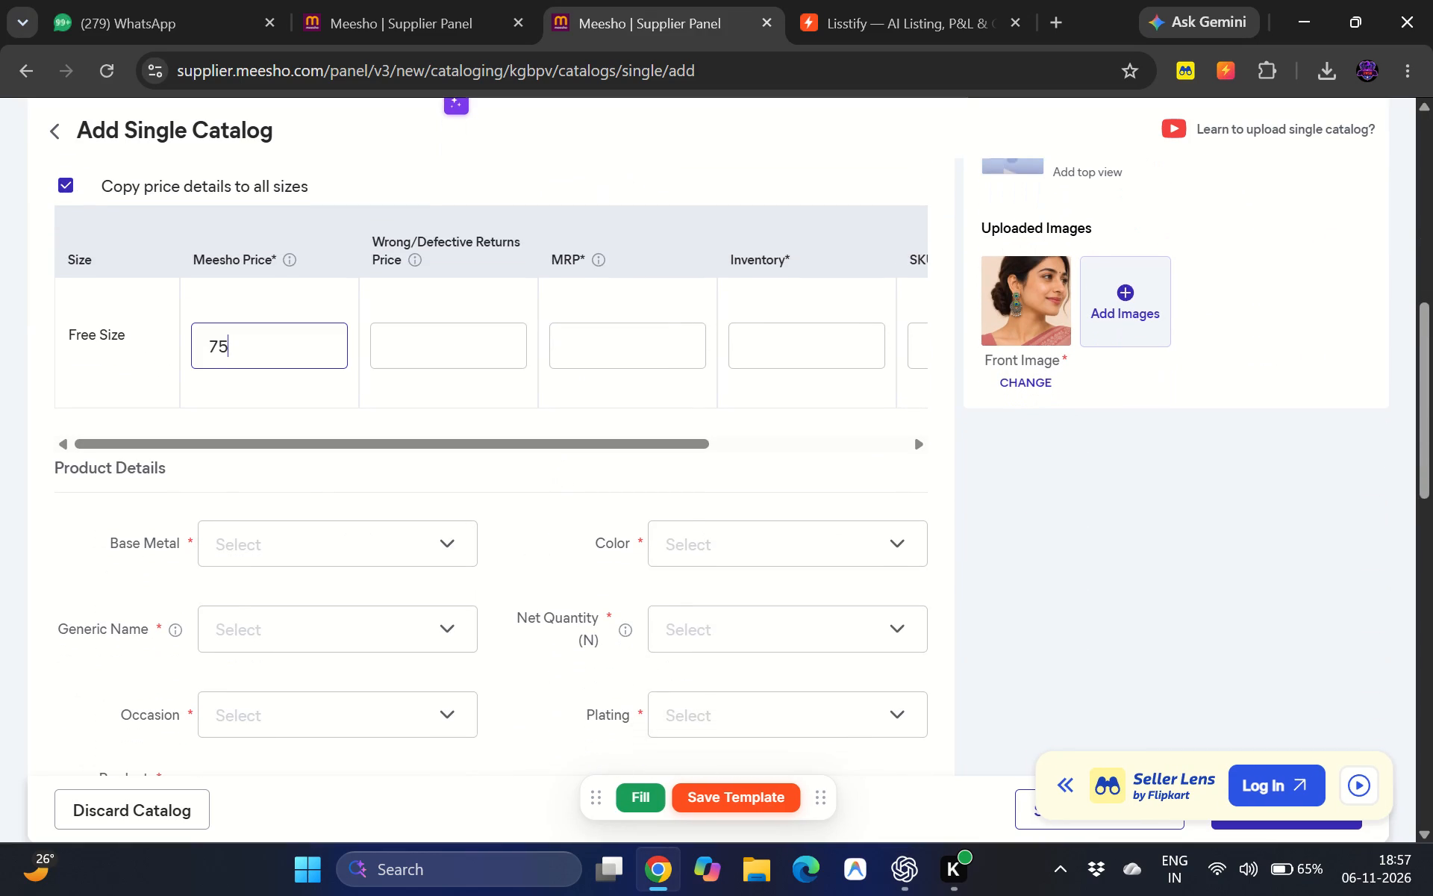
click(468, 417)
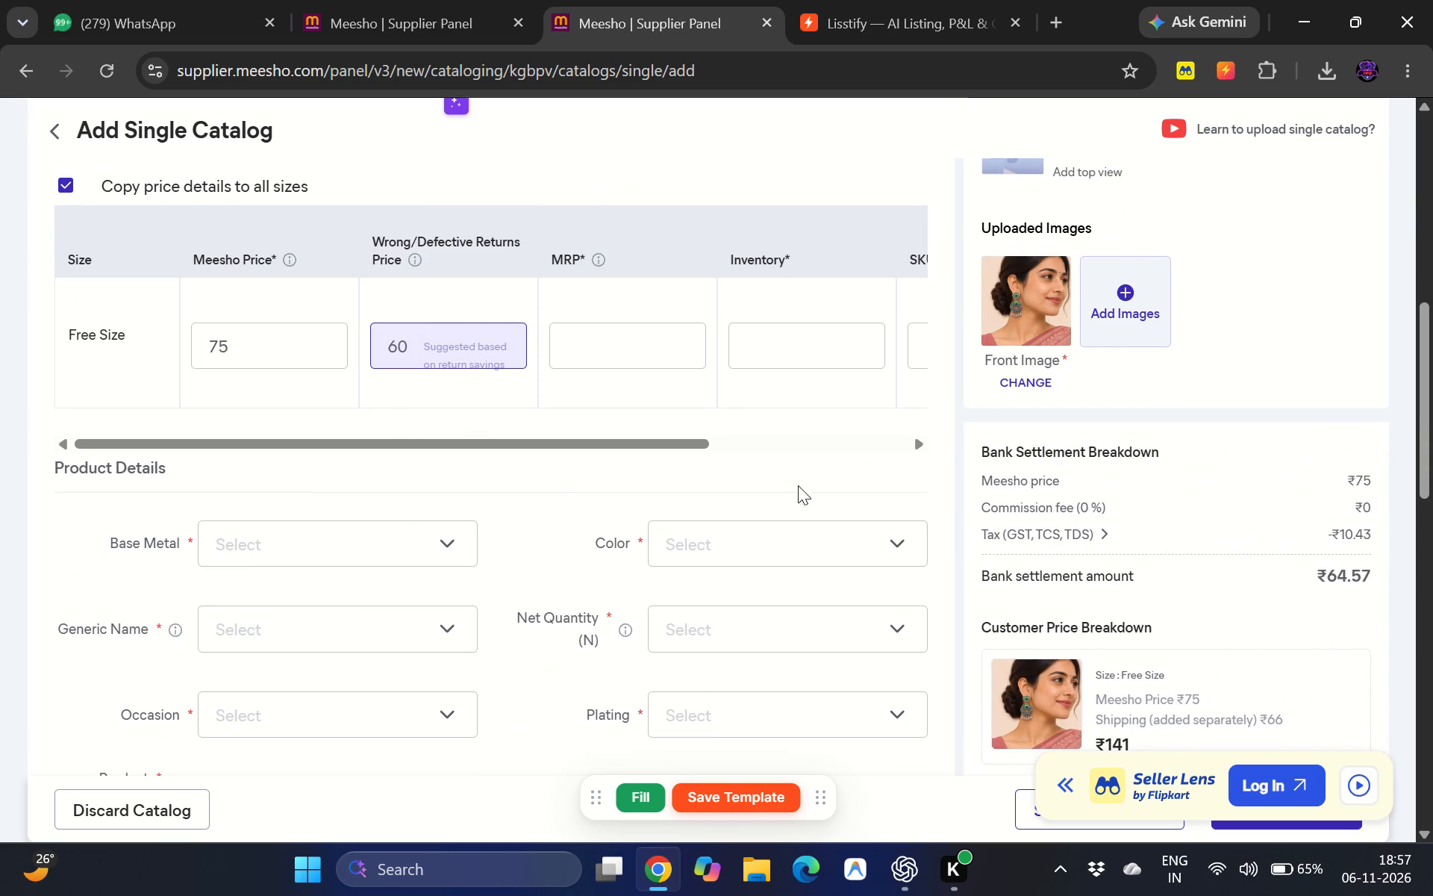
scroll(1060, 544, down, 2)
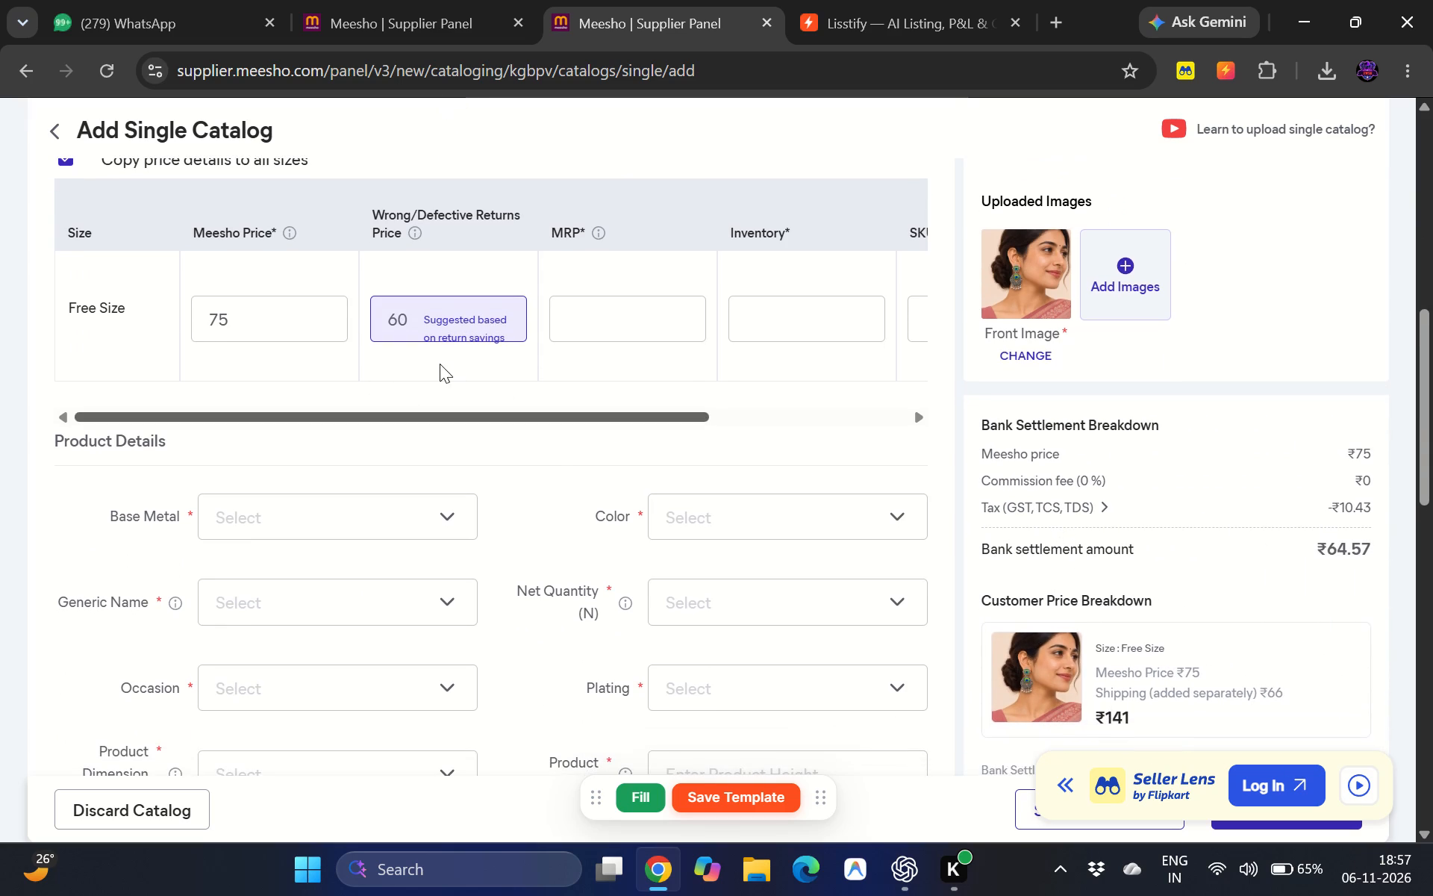
Check the prices in the existing Mor Pankh jhumka listing, and set the new catalog's Free Size Meesho price to 83.
drag(225, 321, 191, 319)
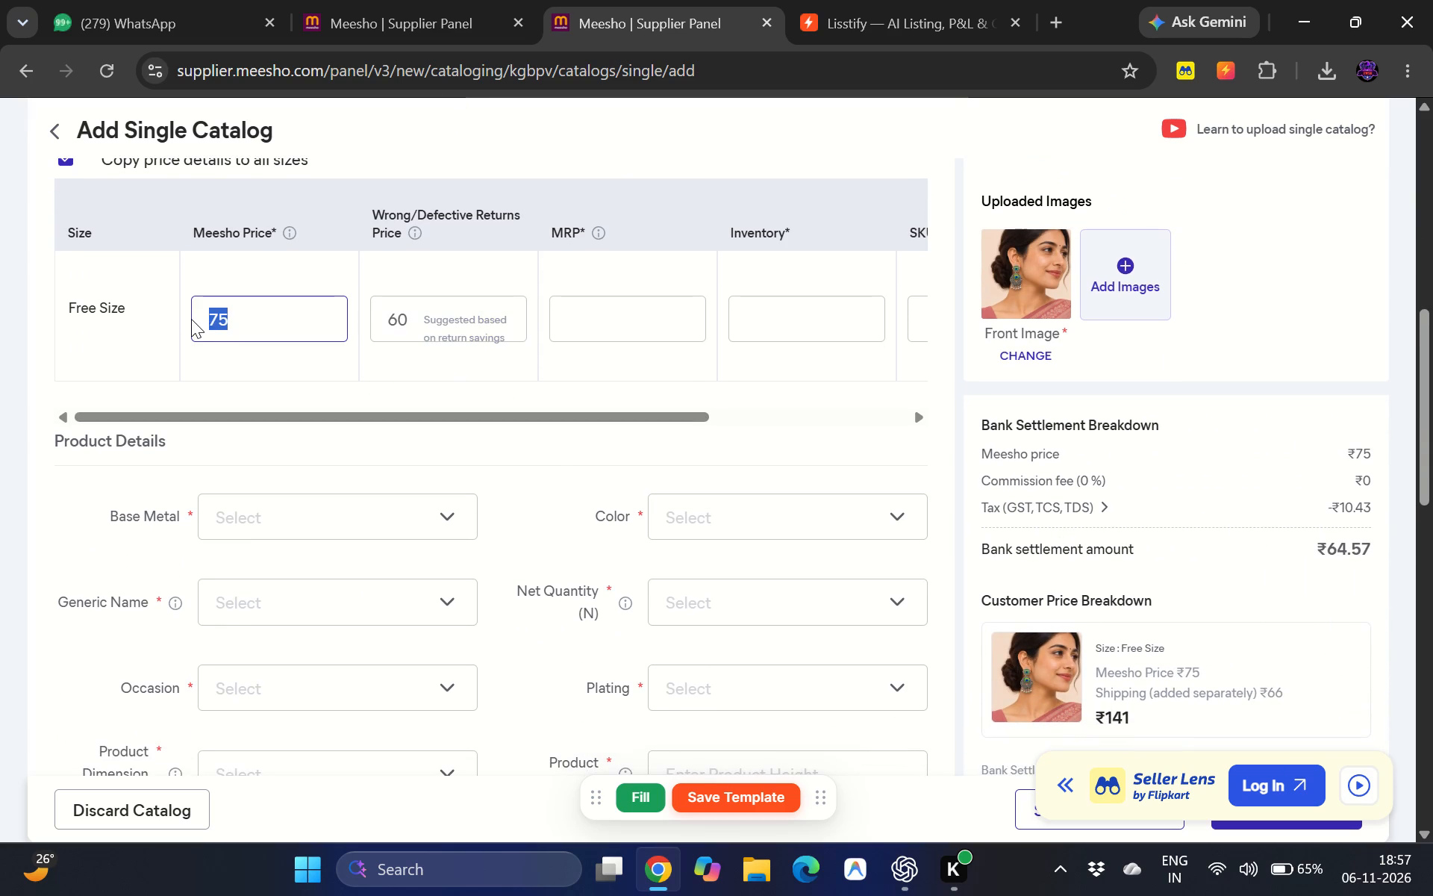
drag(191, 319, 196, 318)
drag(196, 318, 199, 317)
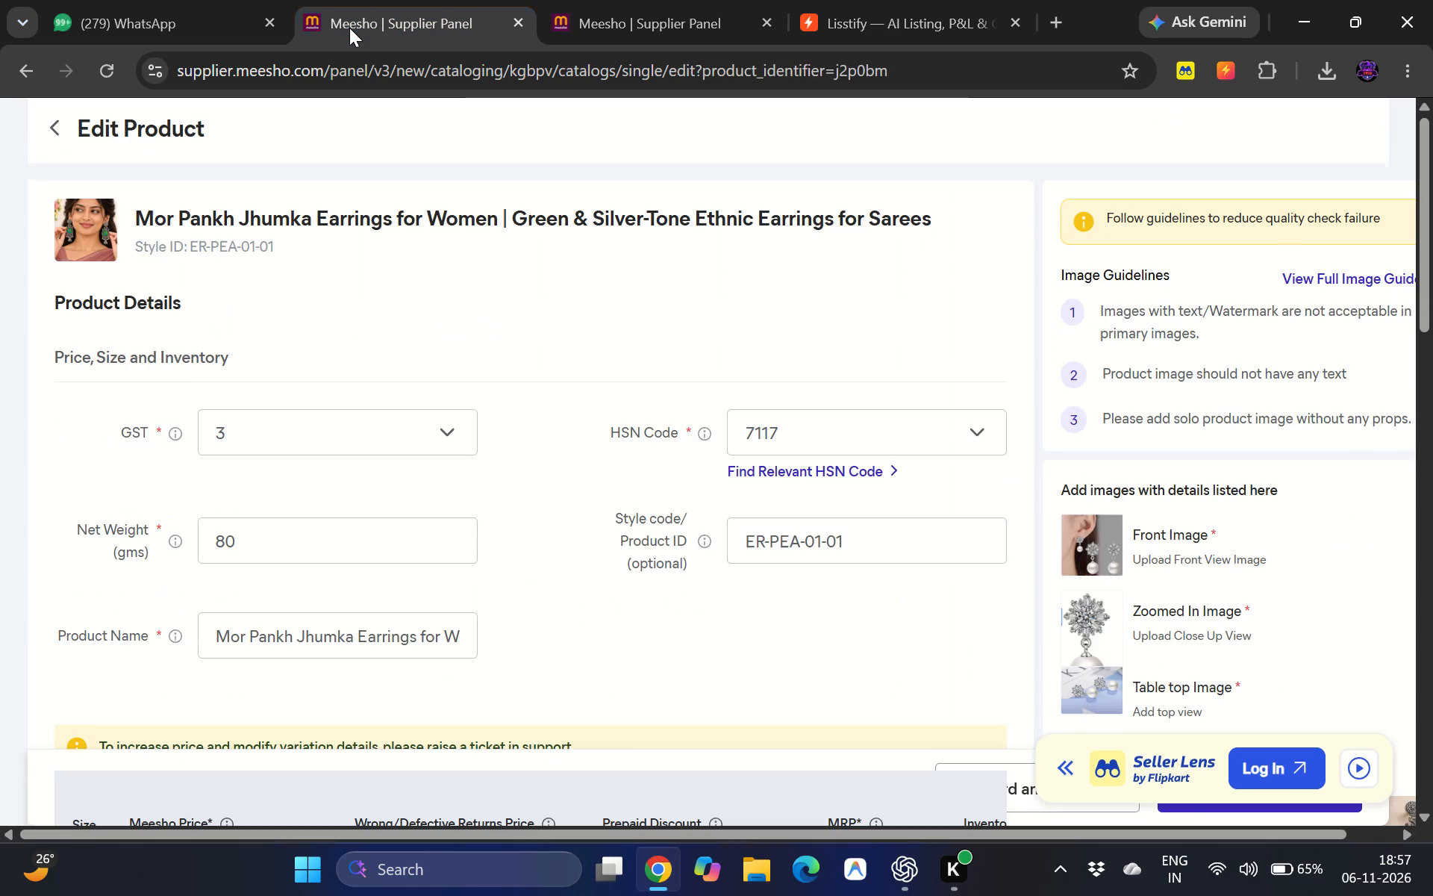
click(349, 28)
scroll(434, 576, down, 3)
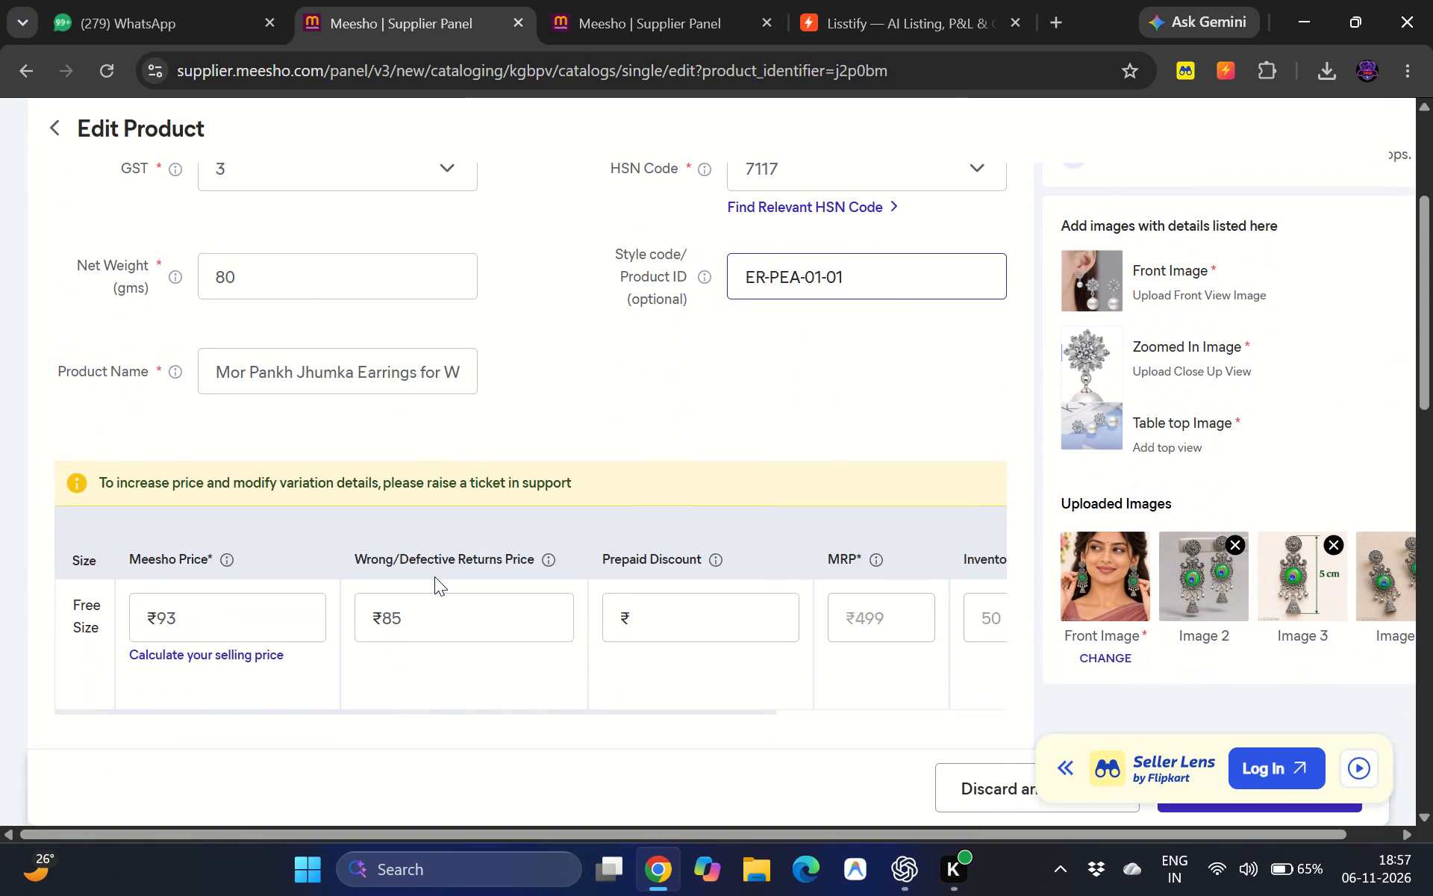
click(649, 0)
text(83)
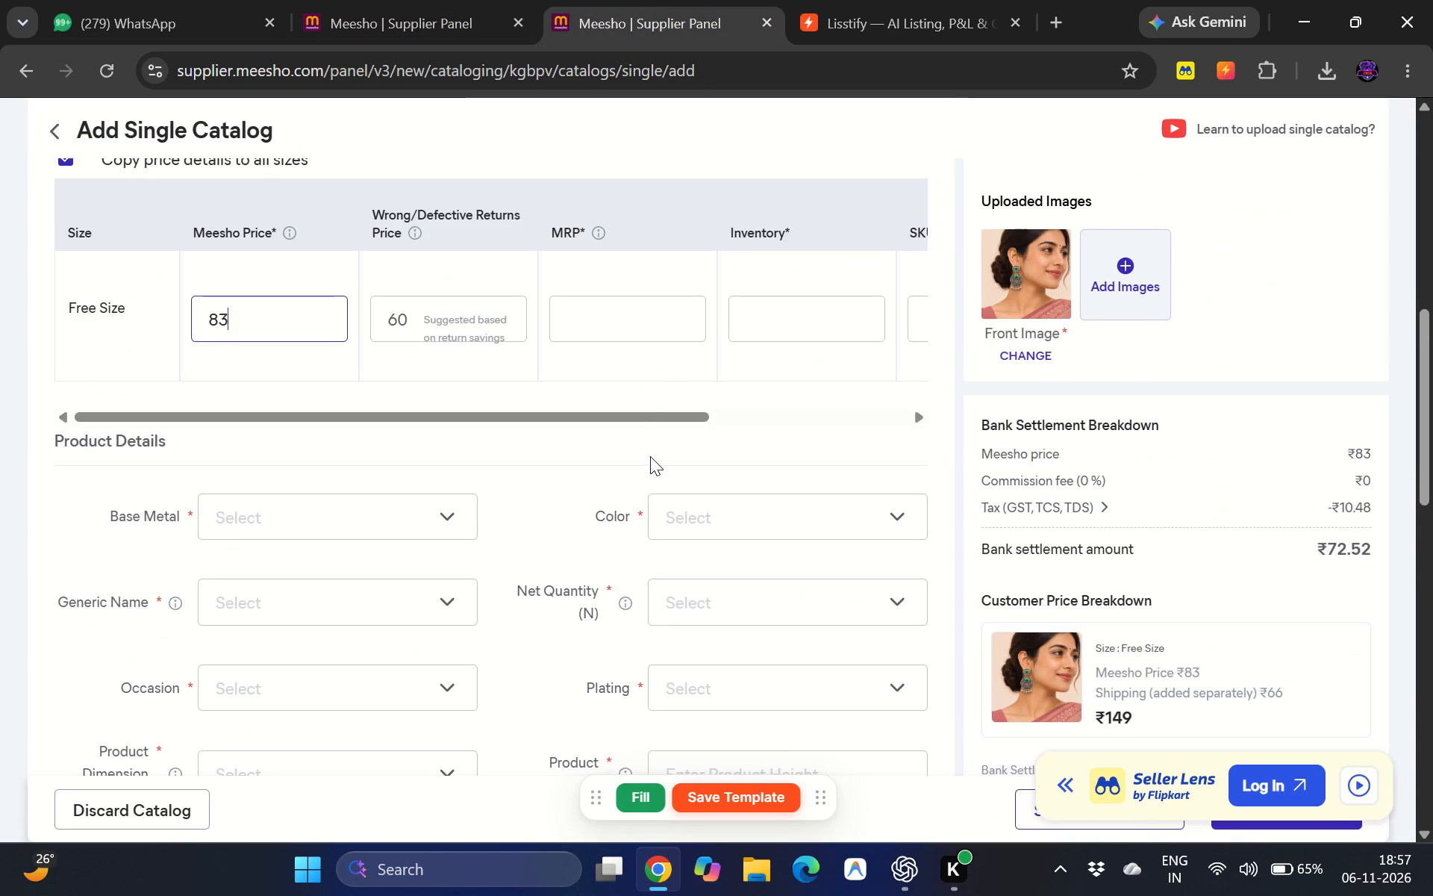
Complete the Free Size row with a wrong/defective returns price of 75, an MRP of 399 and an inventory of 10.
click(652, 458)
scroll(652, 458, down, 2)
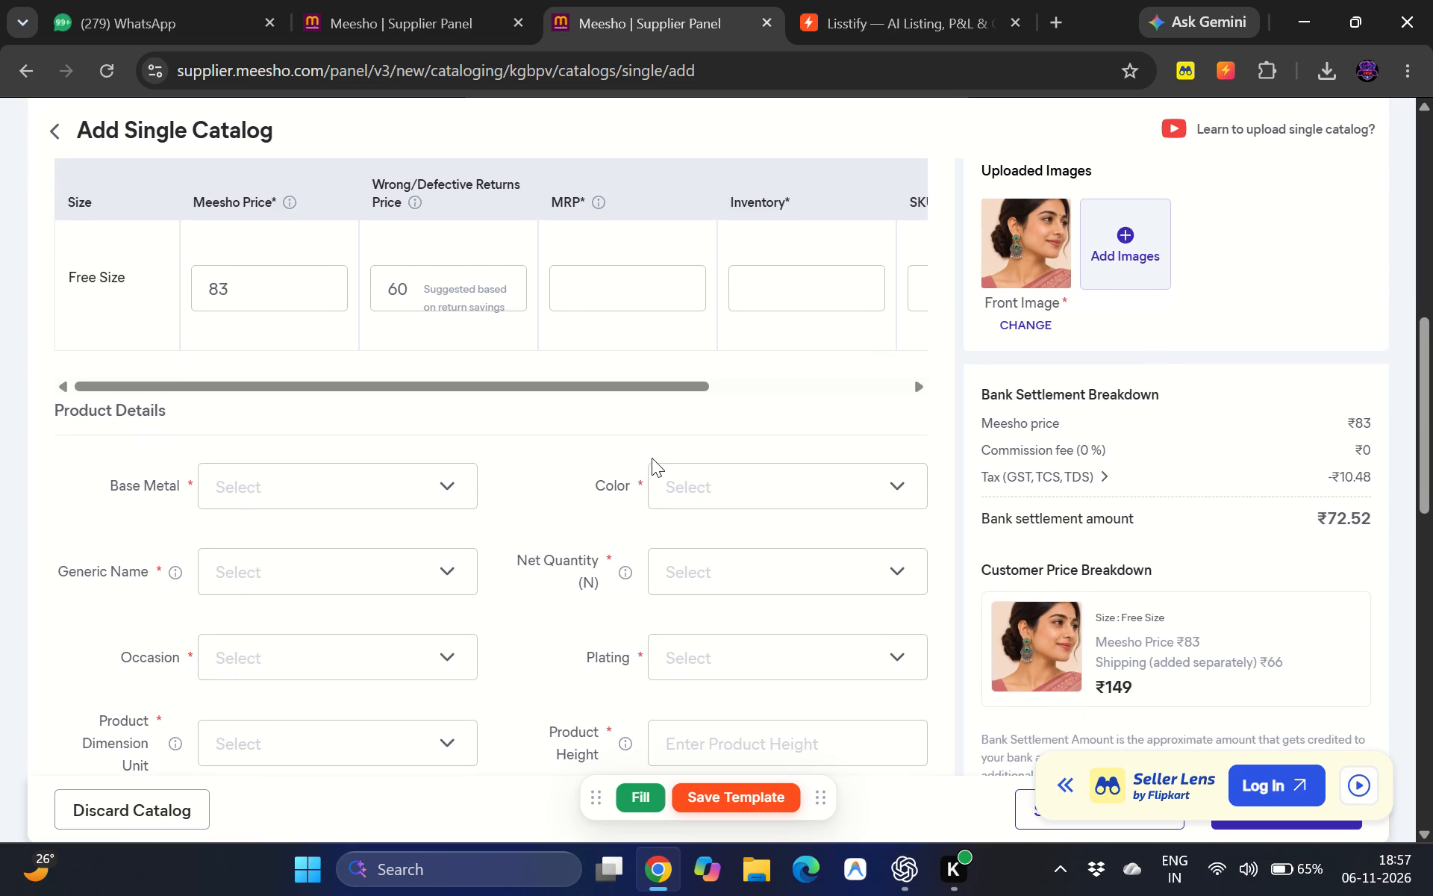
scroll(652, 458, down, 1)
double_click(401, 294)
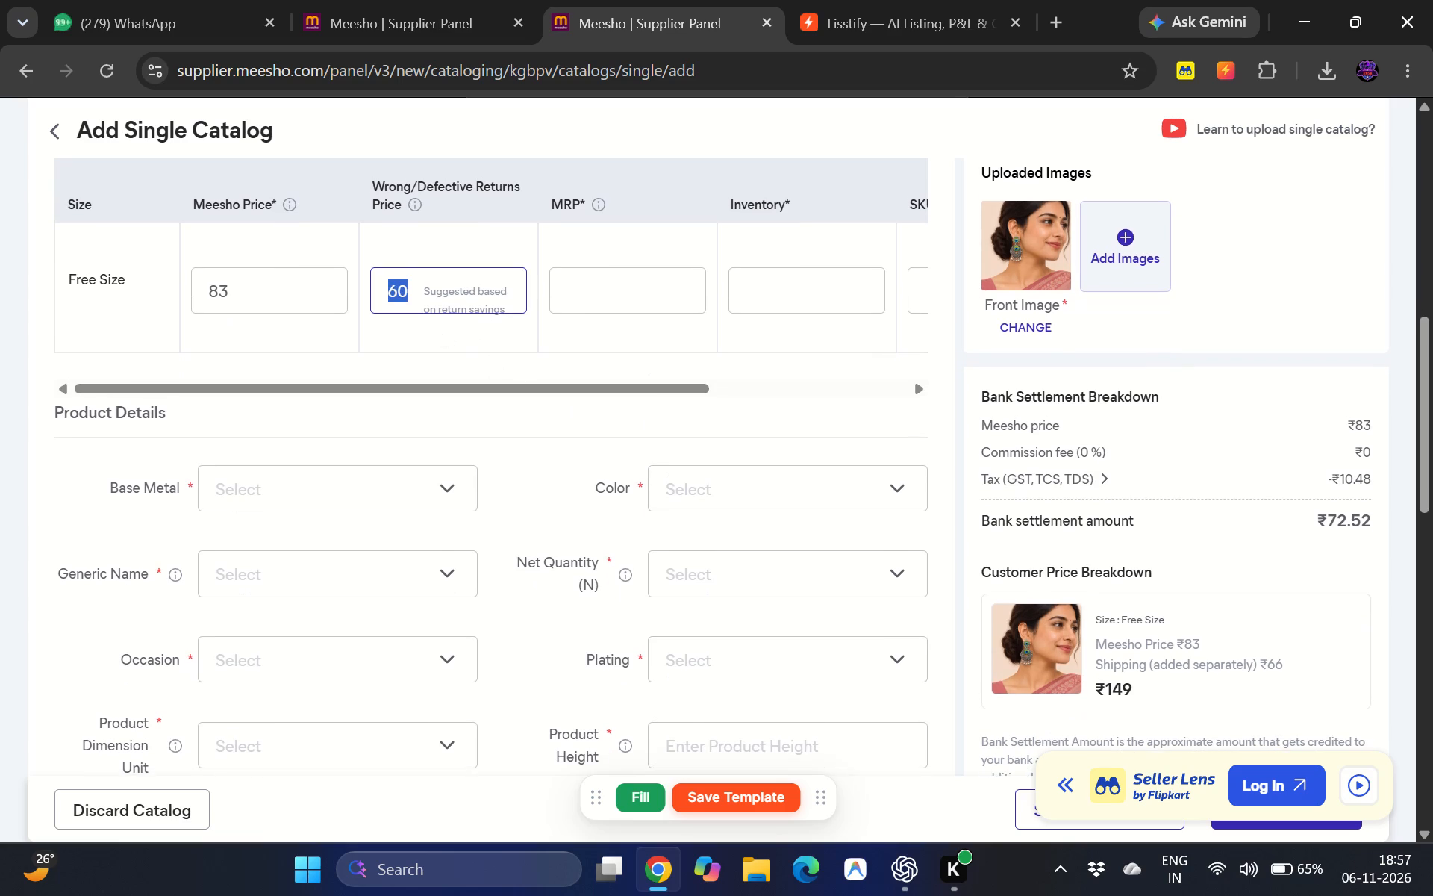
text(75)
click(593, 441)
click(602, 289)
text(399)
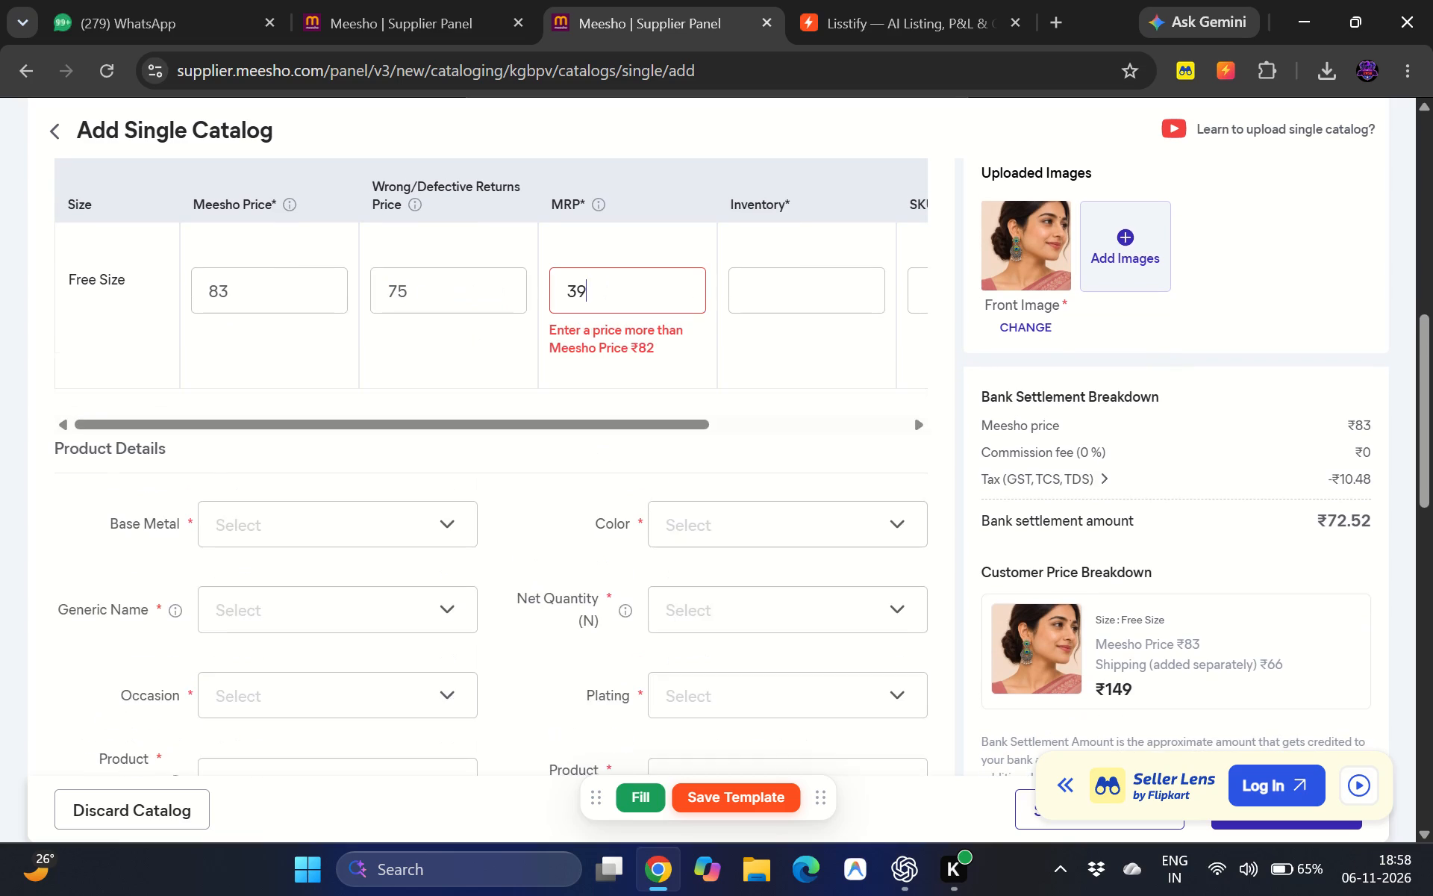
click(750, 302)
text(10)
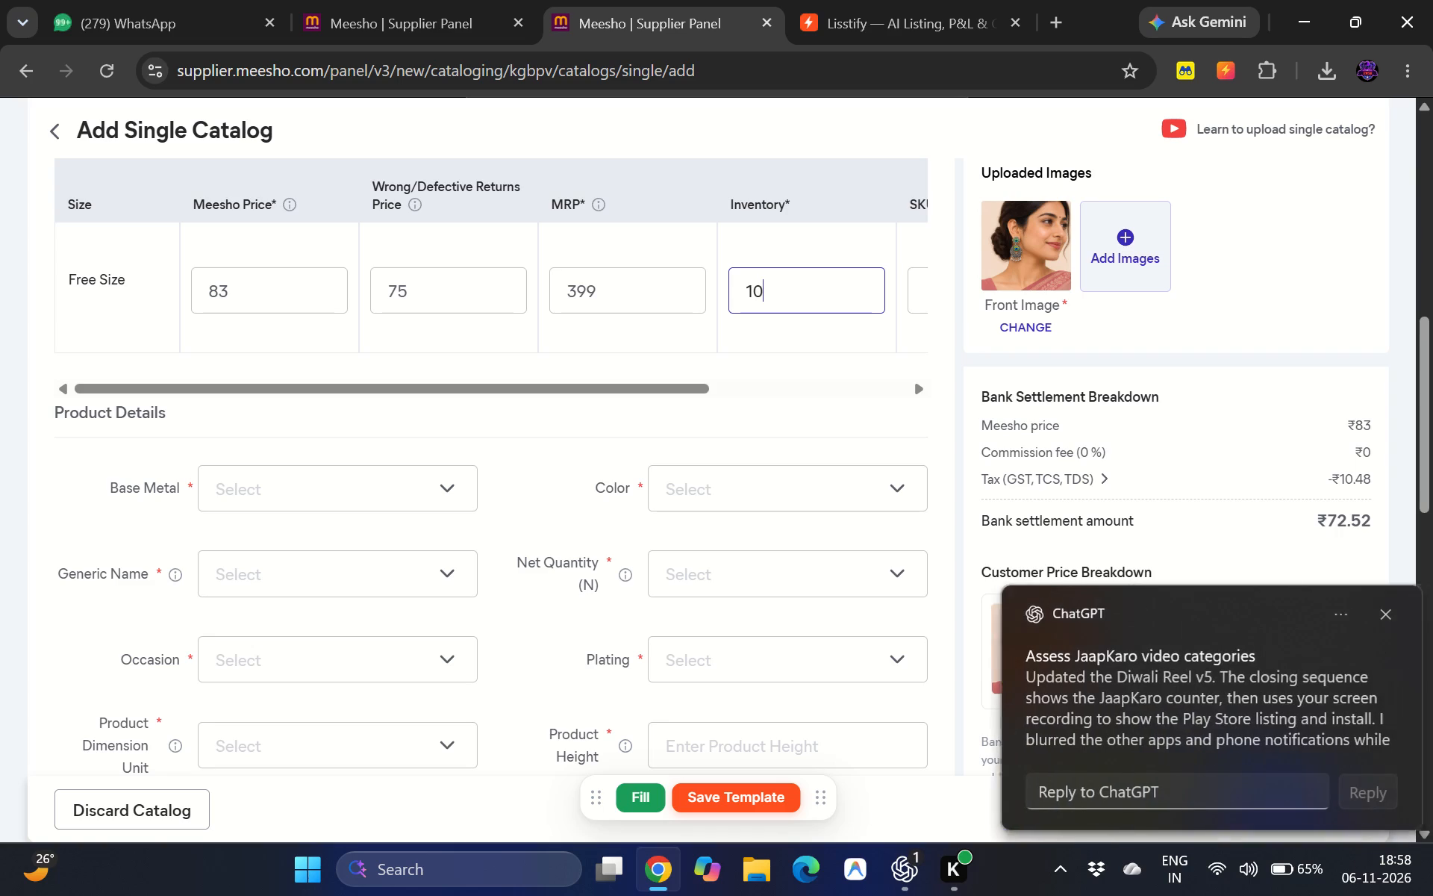
Copy the style code ER-PEA-02 into the Free Size row's SKU ID.
scroll(764, 234, up, 1)
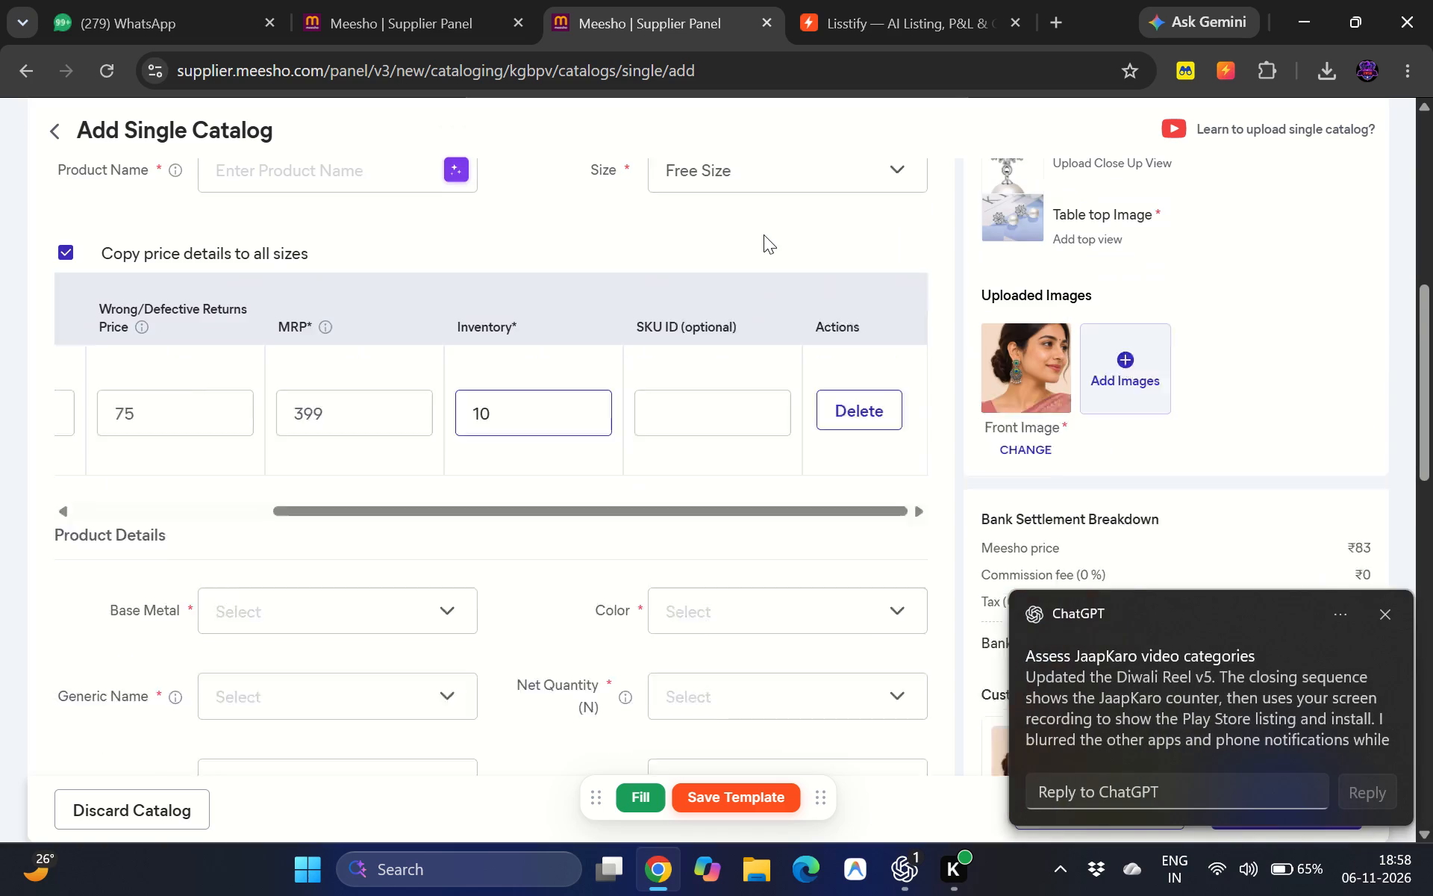
scroll(764, 234, up, 2)
click(727, 204)
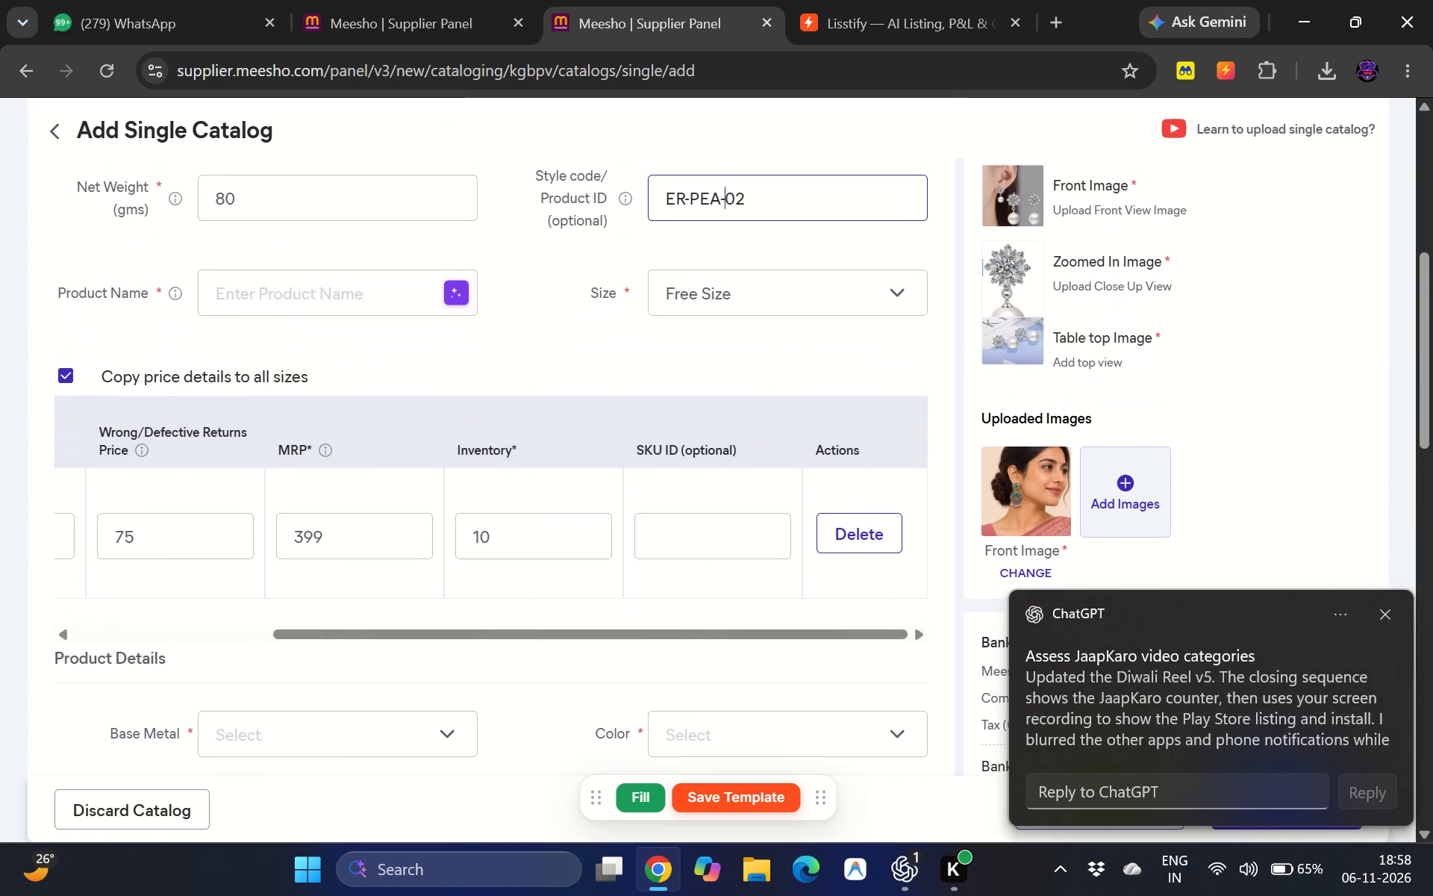
key(ctrl+a)
key(ctrl+c)
key(ctrl+c)
click(664, 556)
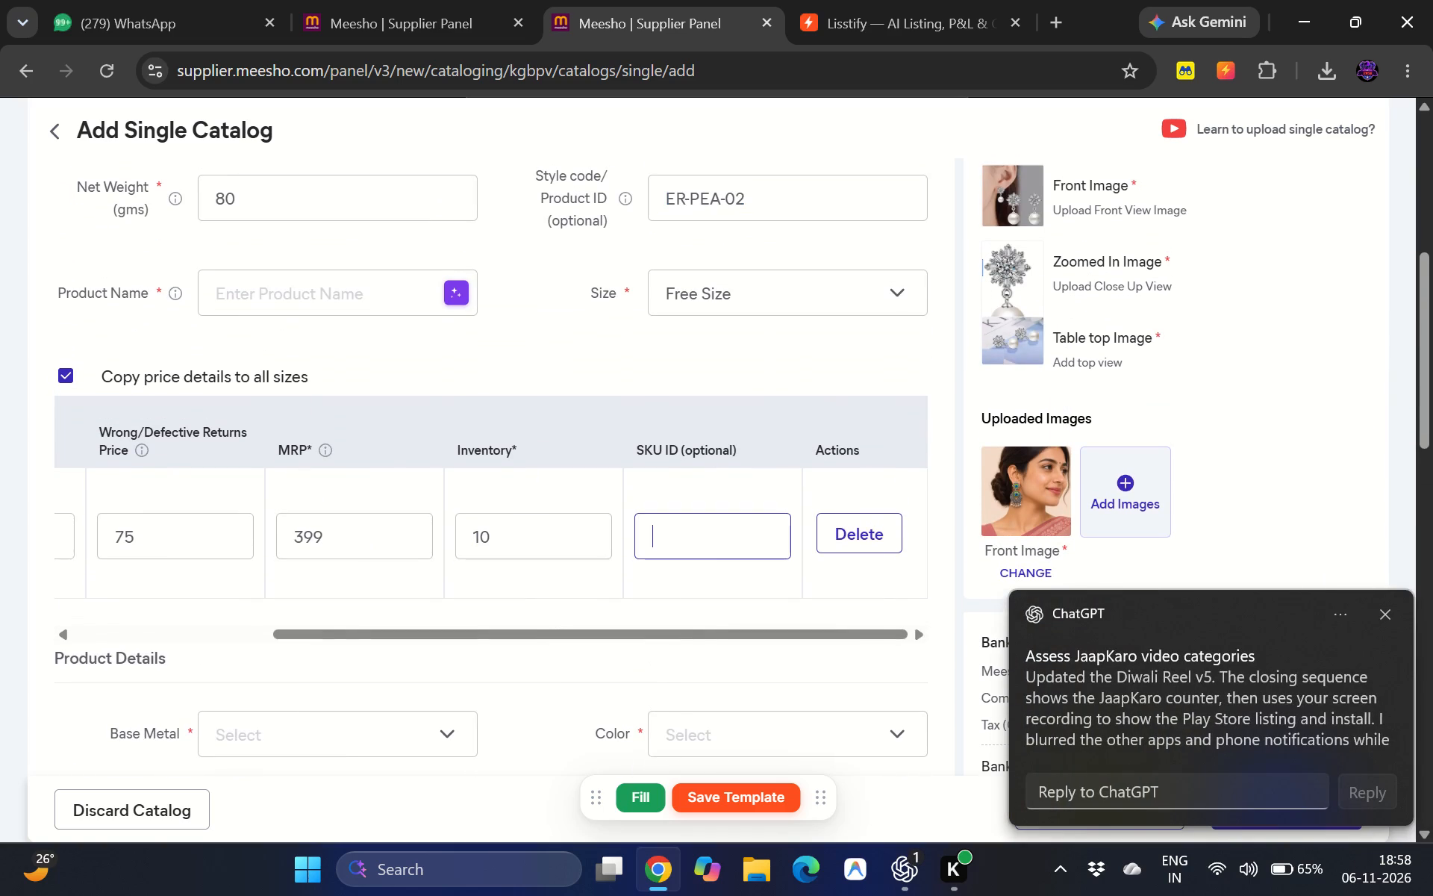
key(ctrl+v)
click(583, 605)
In the product details, set Base Metal to Alloy, Color to Silver and Generic Name to Earrings & Studs.
scroll(583, 605, right, 3)
scroll(583, 605, down, 1)
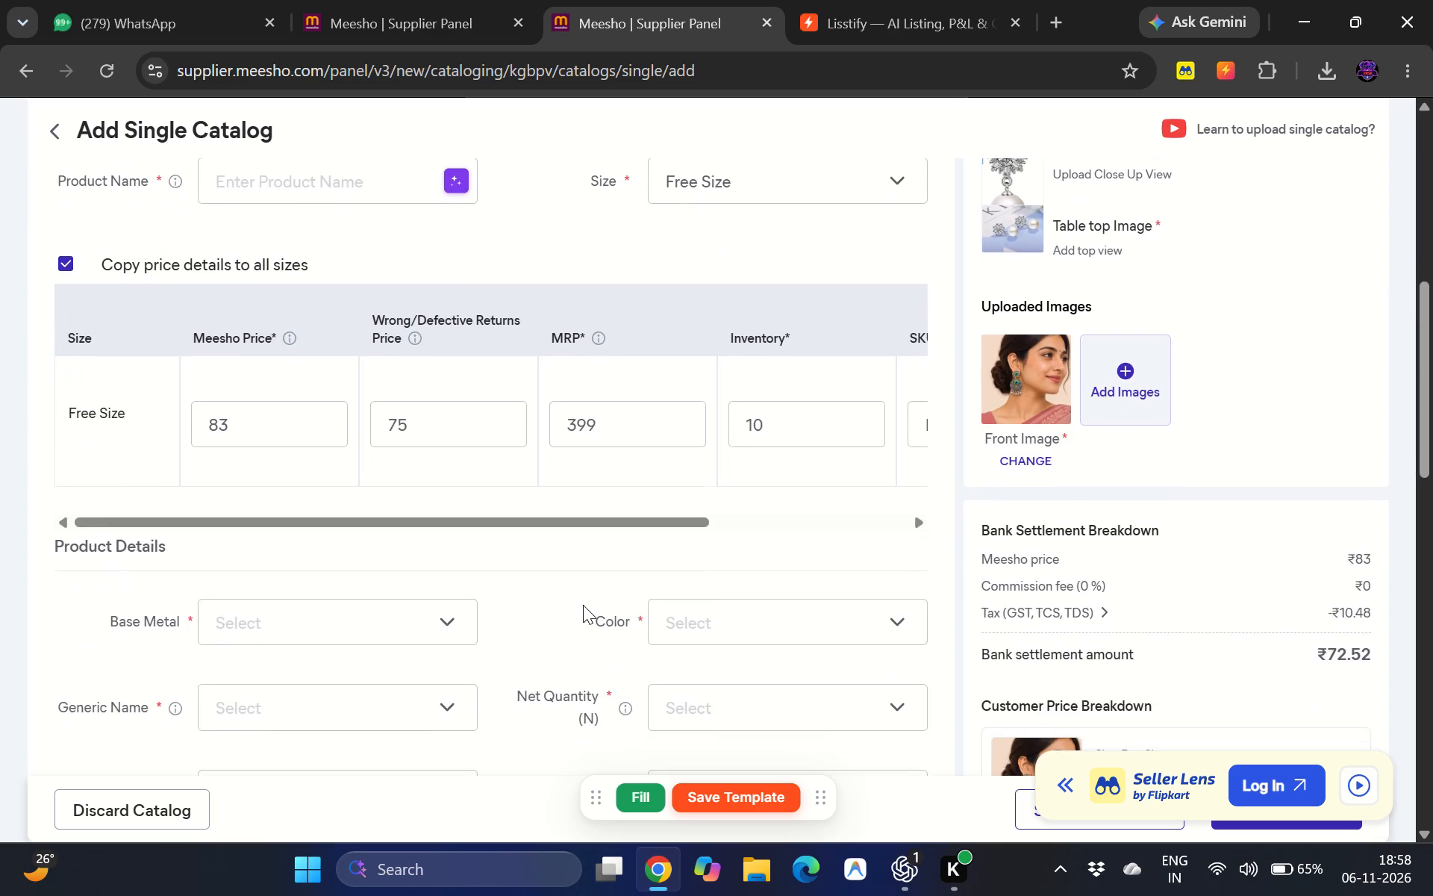
scroll(583, 605, down, 3)
scroll(583, 605, up, 1)
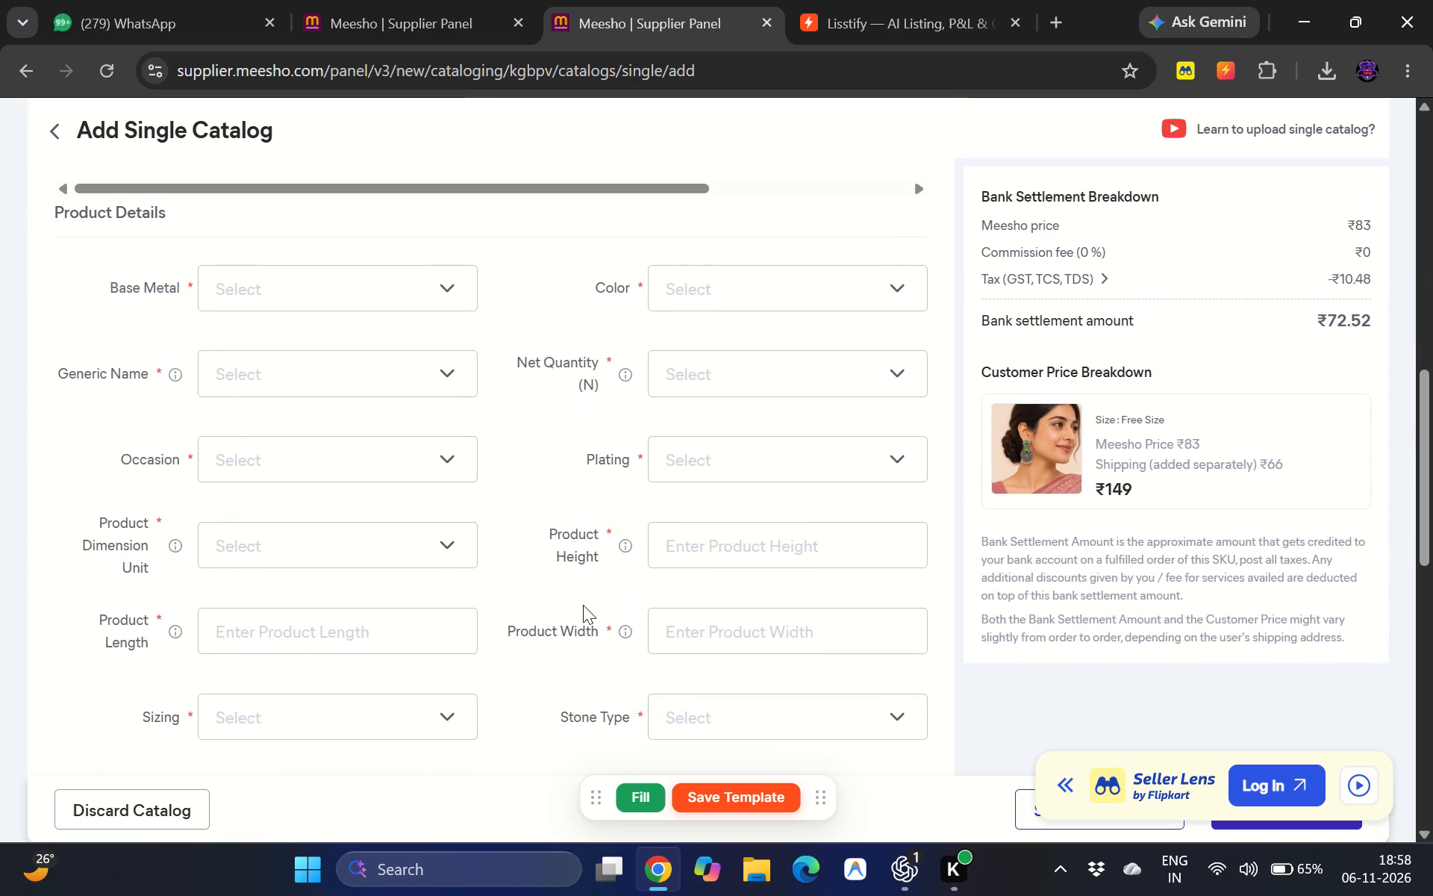
click(376, 291)
click(251, 388)
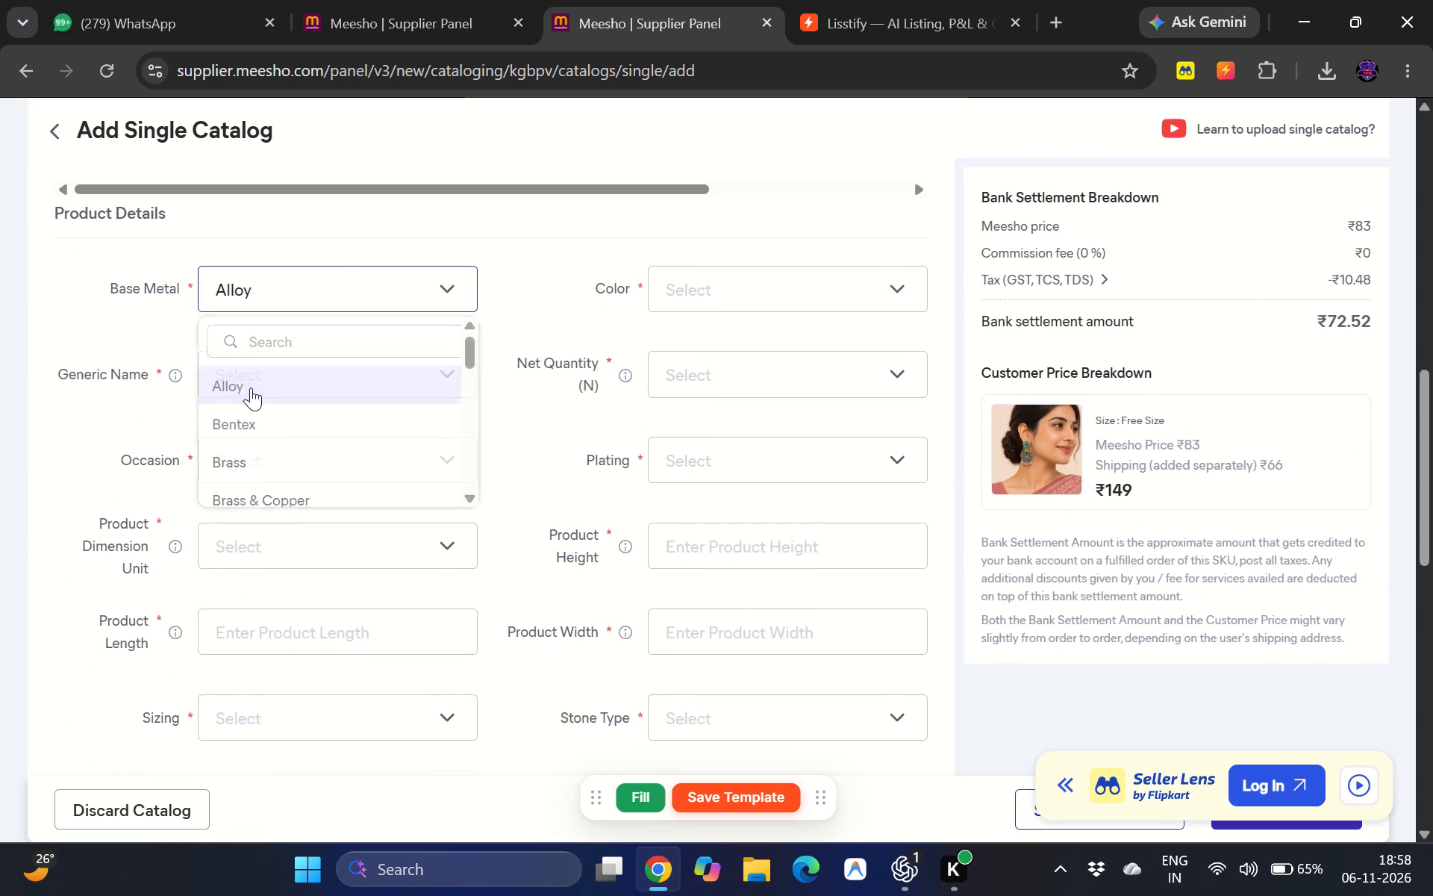
click(760, 282)
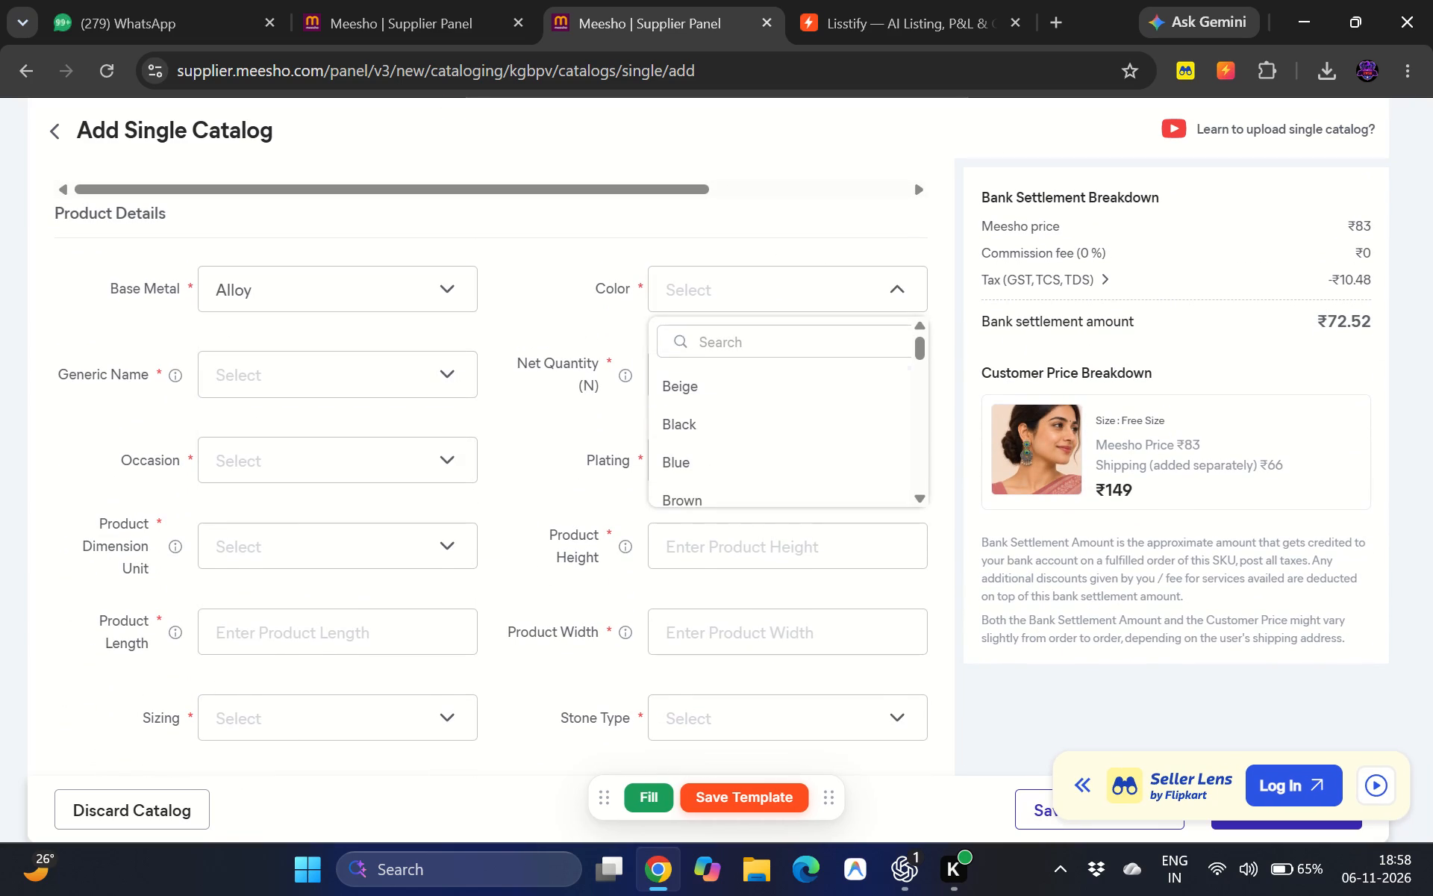
click(774, 345)
text(silv)
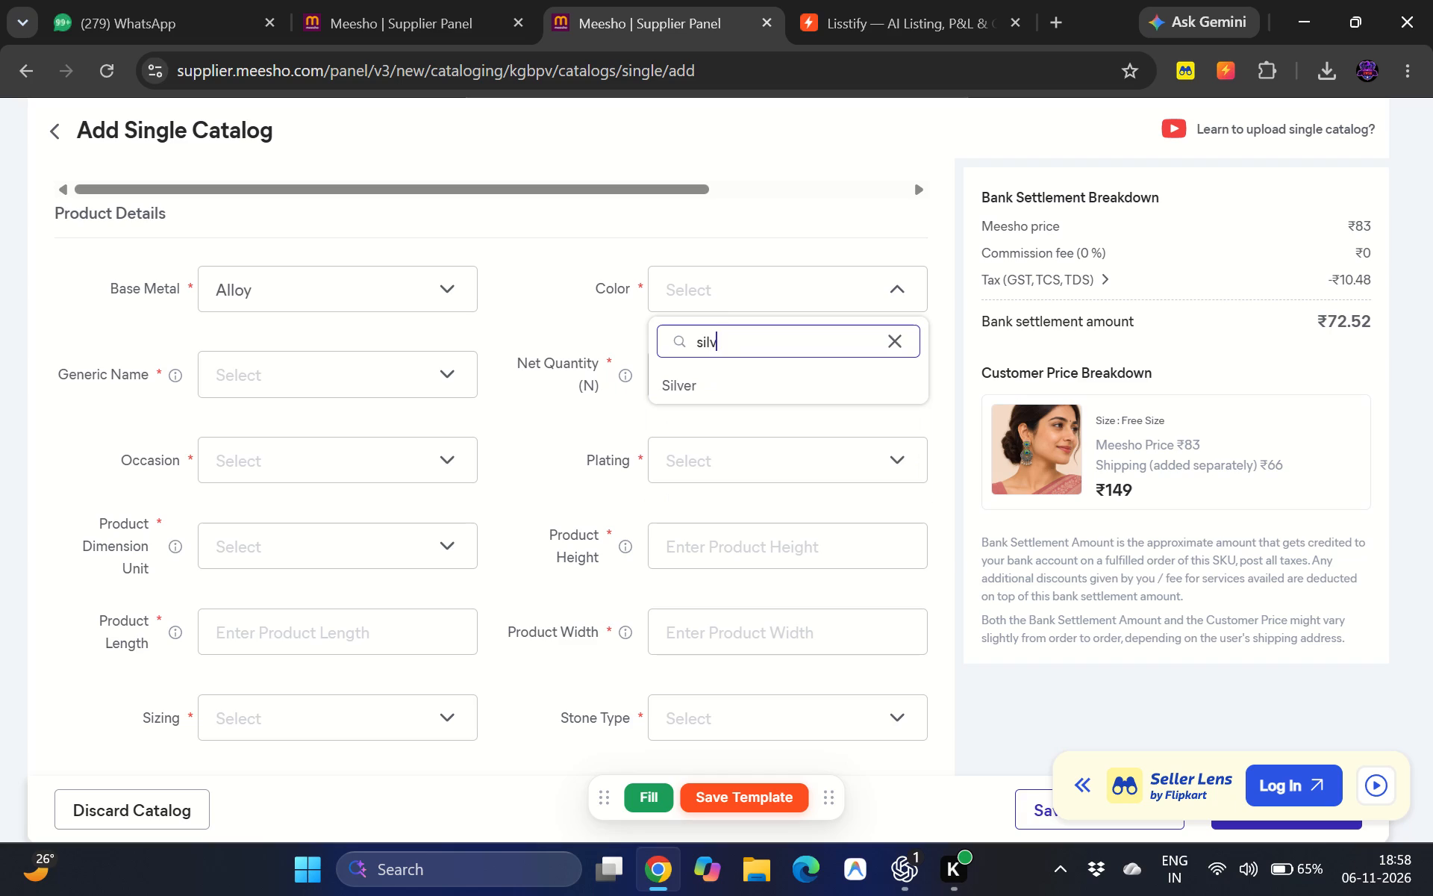
click(758, 379)
click(413, 373)
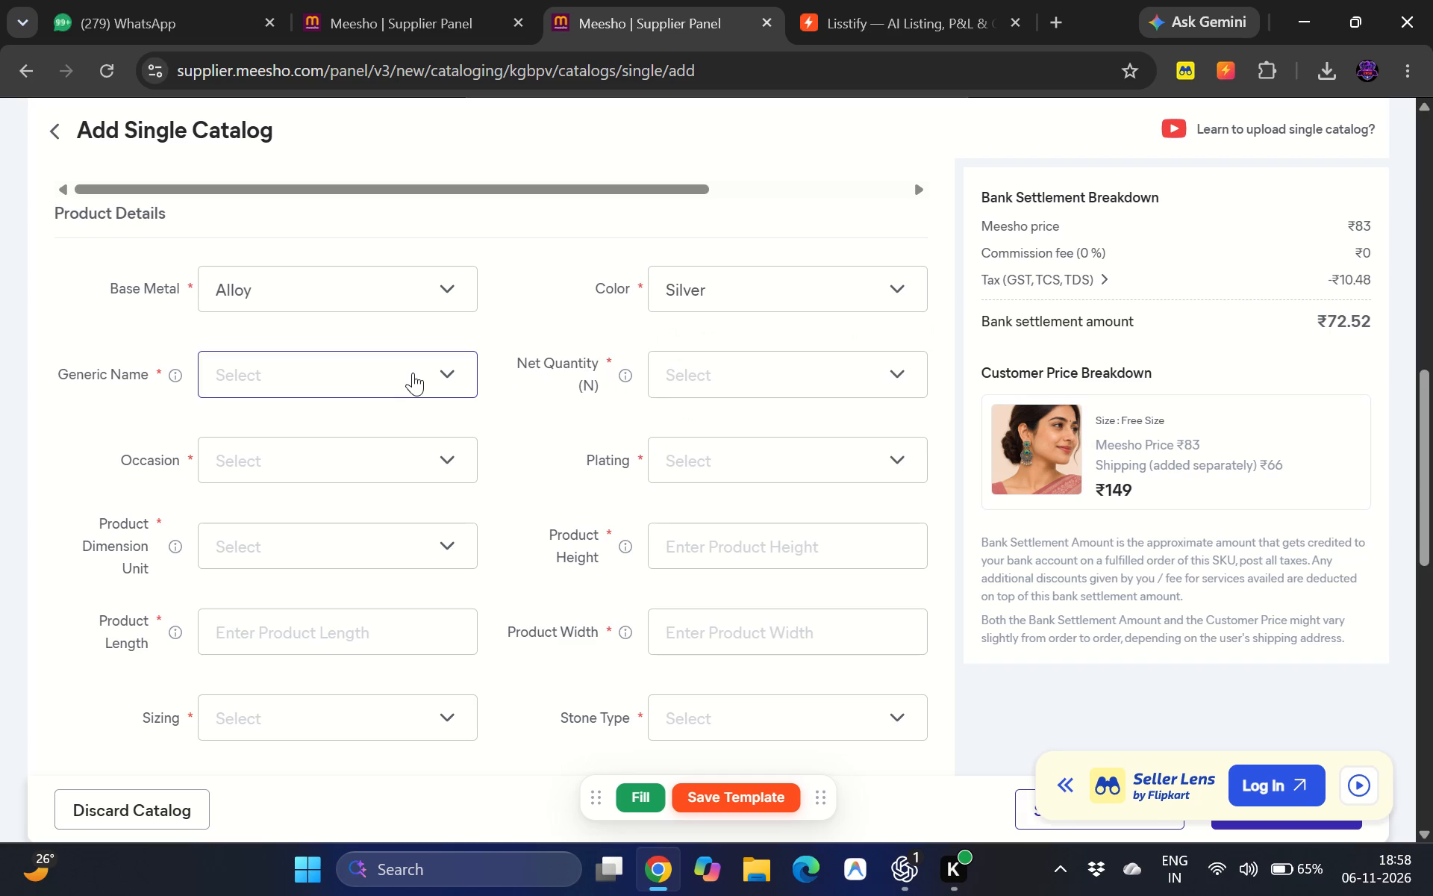
click(265, 564)
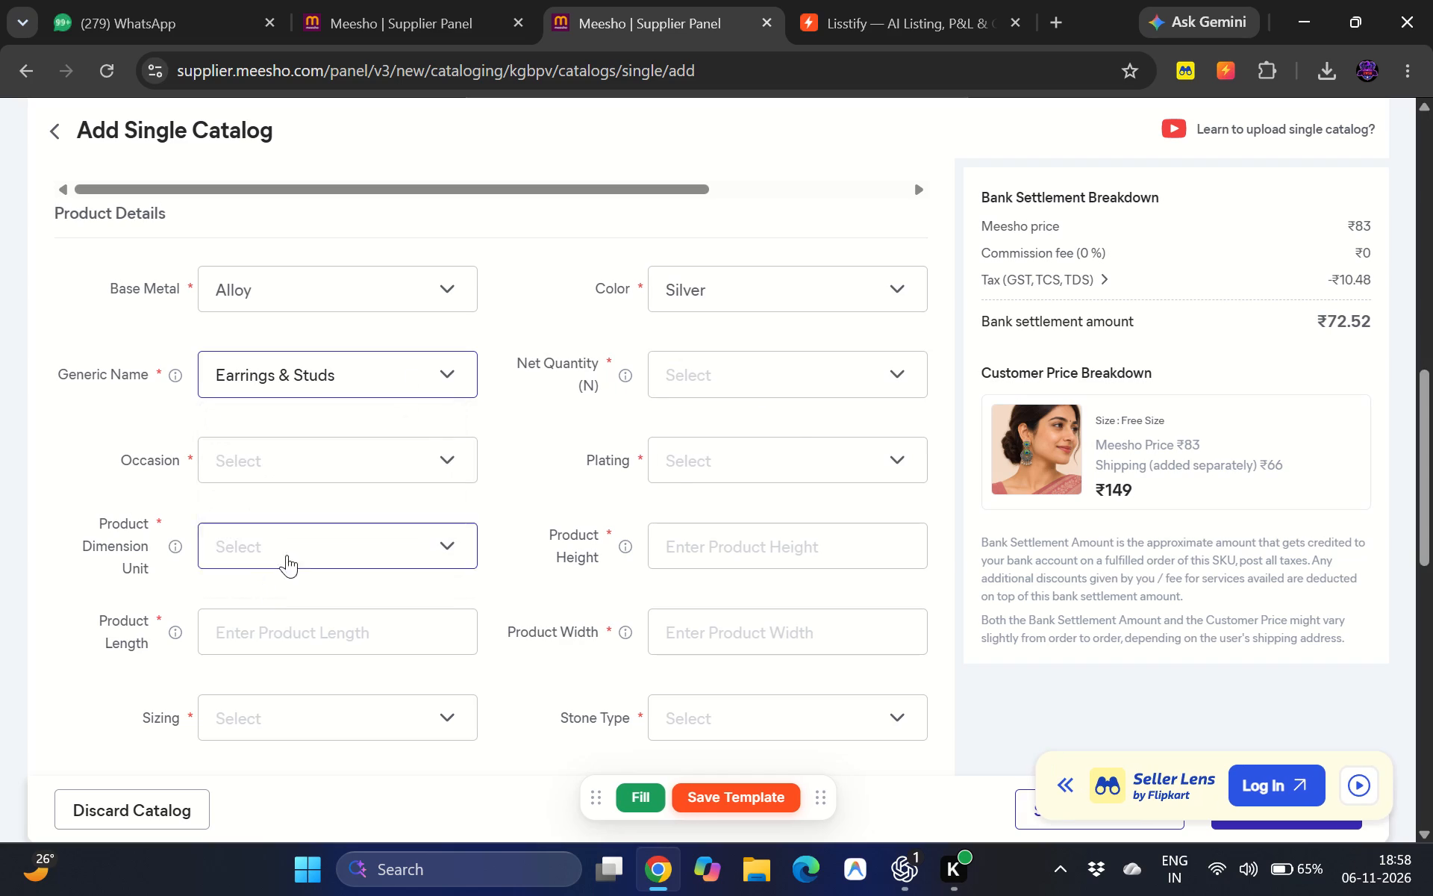
Set Net Quantity to 1, Occasion to Ethnic Casual and Plating to Oxidised Silver.
click(773, 377)
click(708, 470)
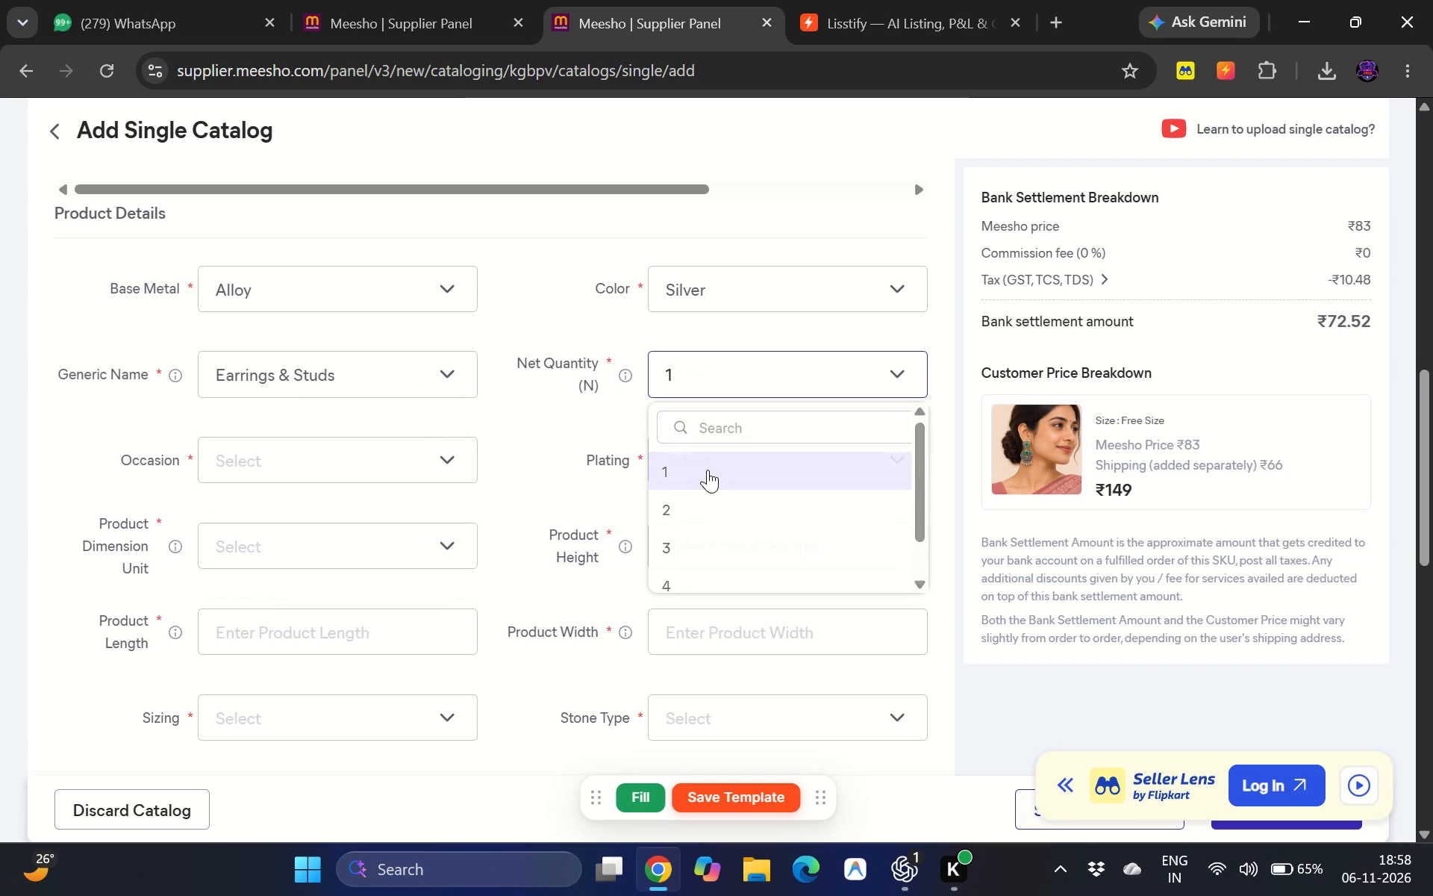
click(436, 460)
click(322, 470)
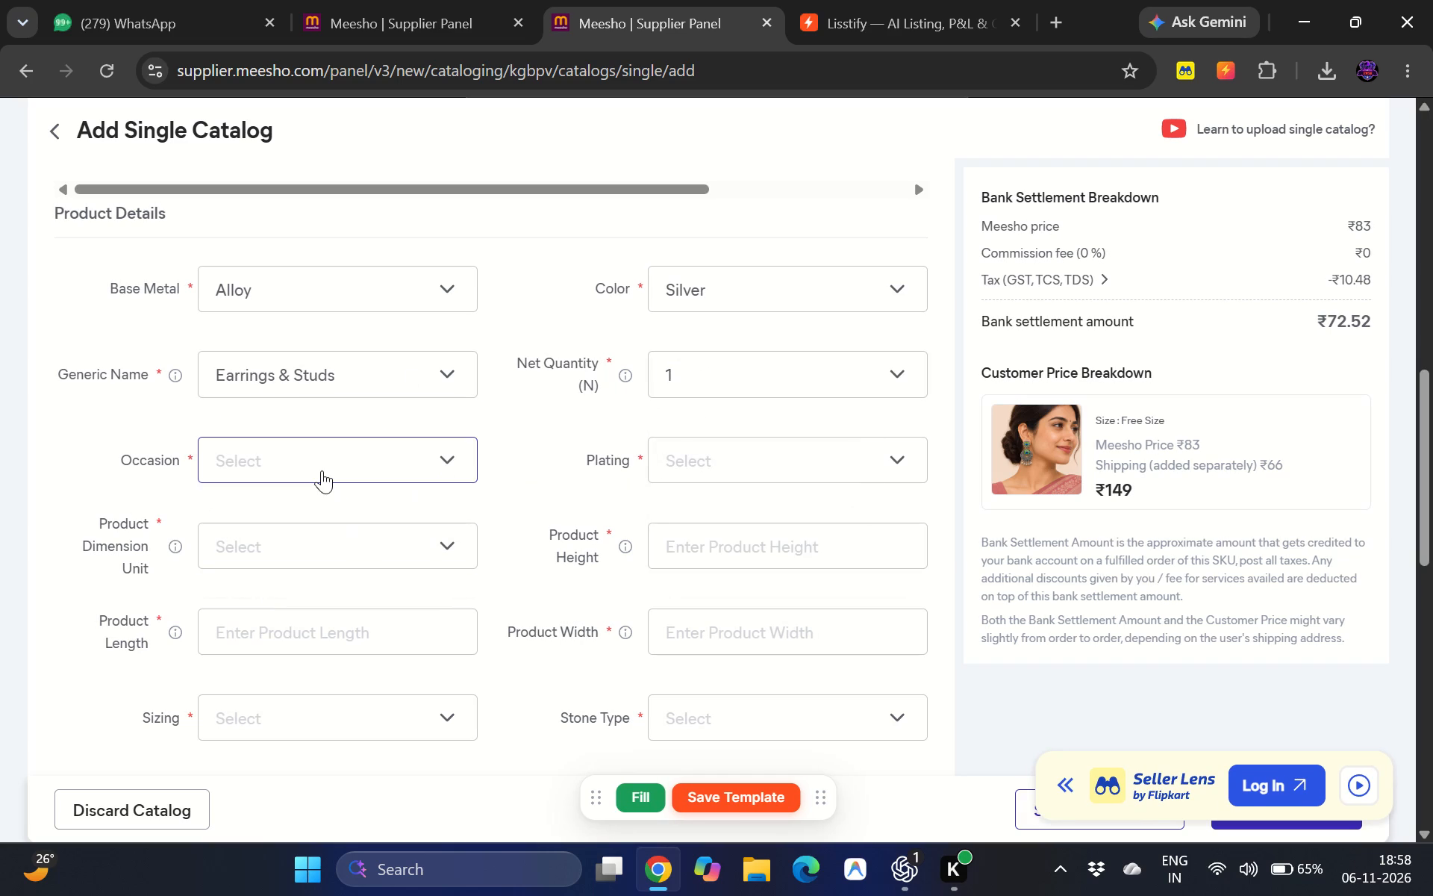
click(274, 615)
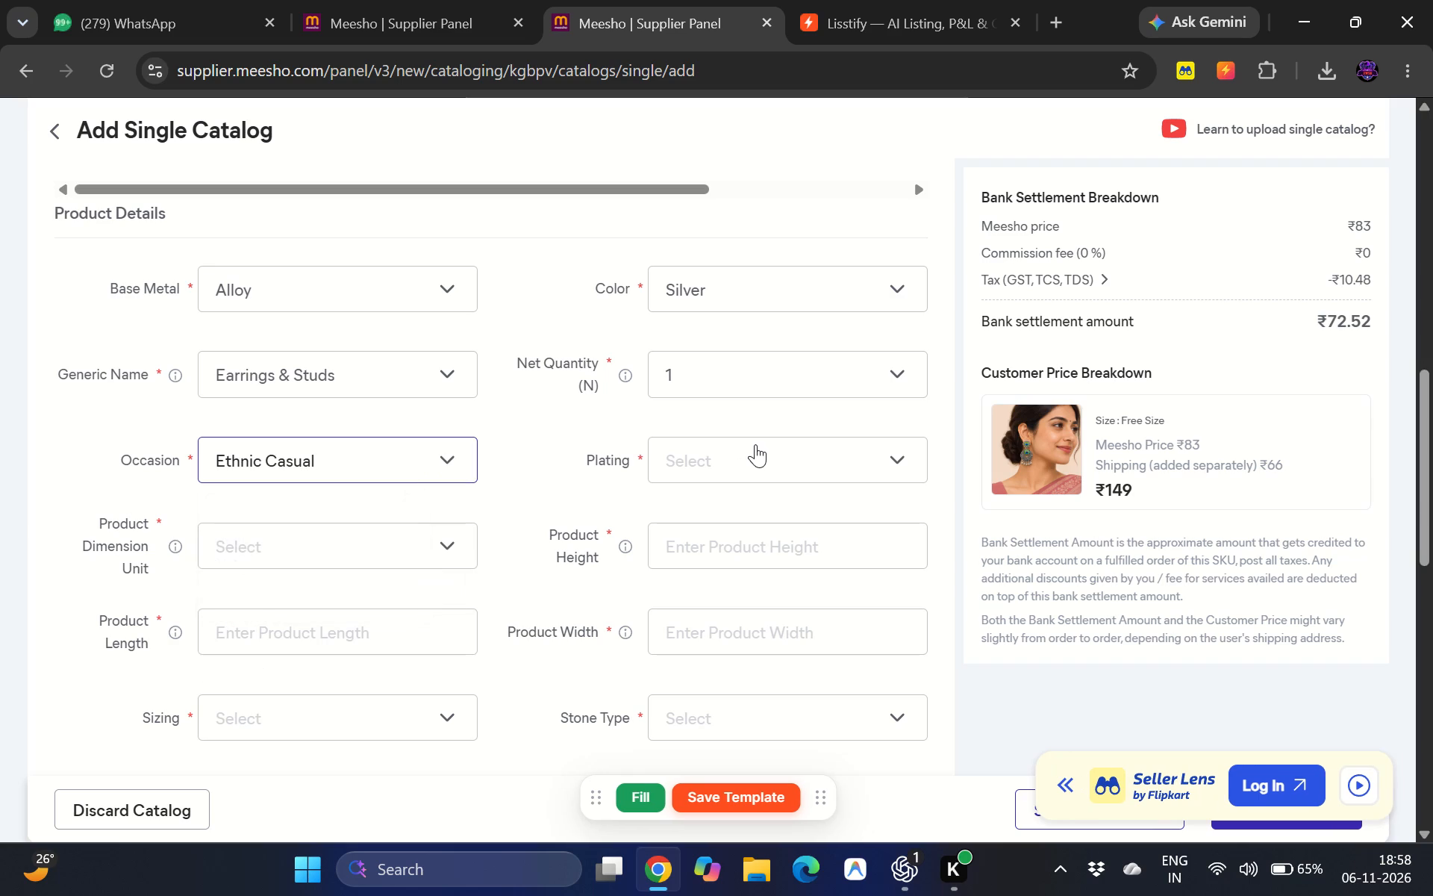
click(756, 444)
click(731, 523)
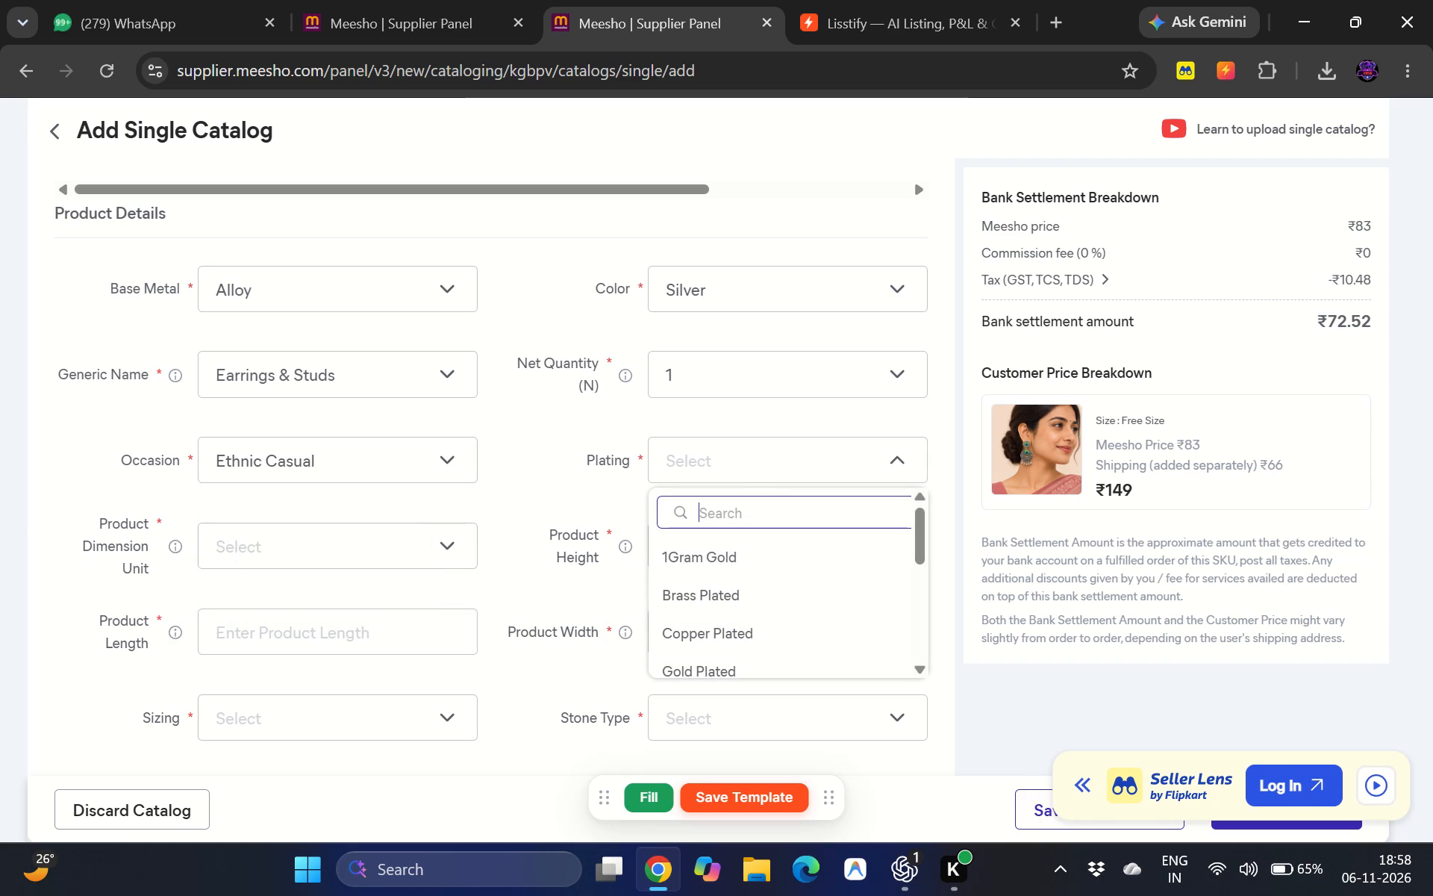
text(sil)
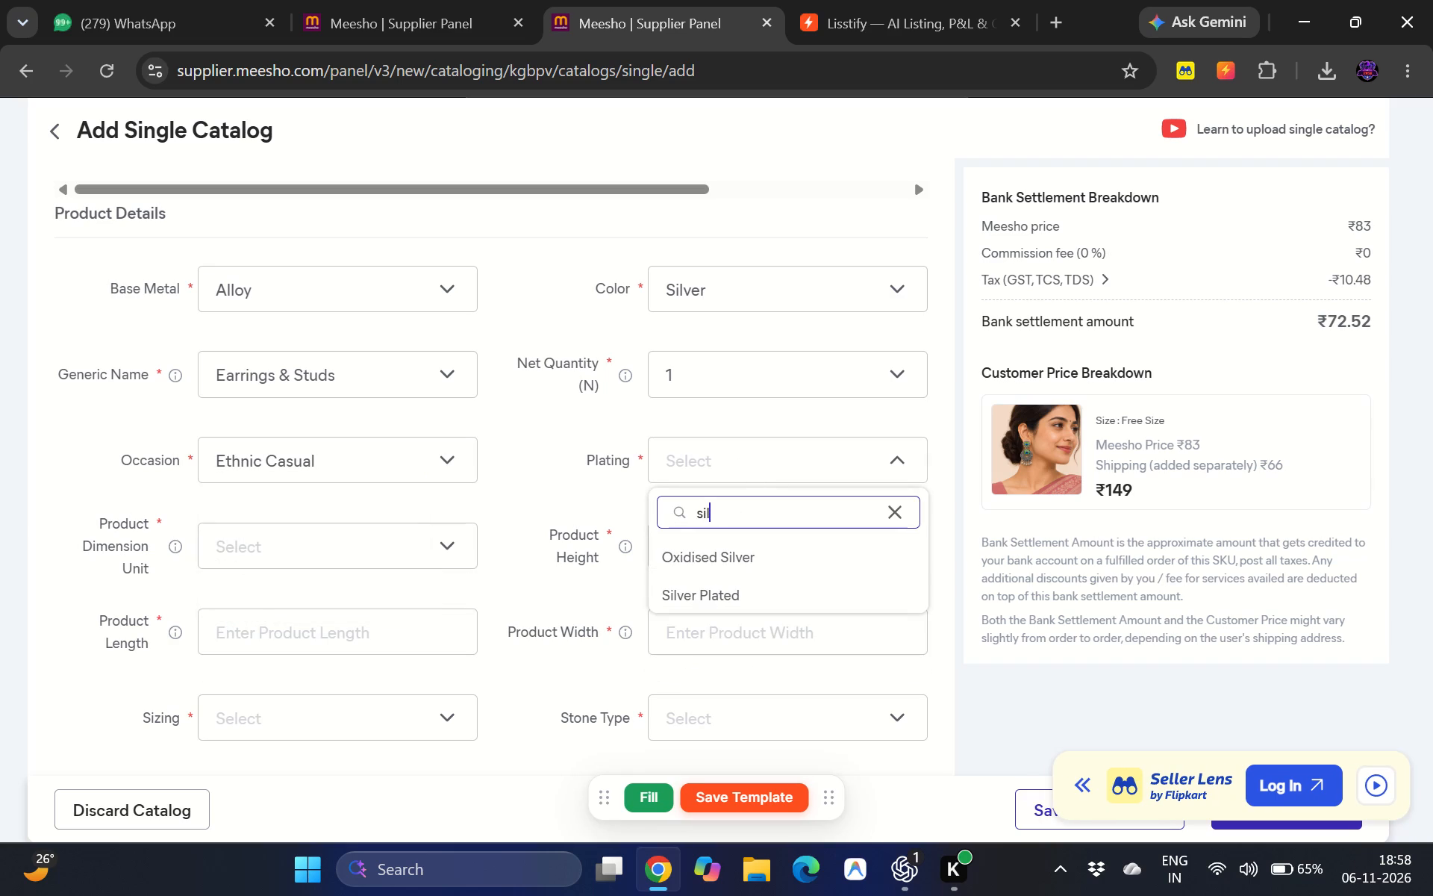
click(732, 544)
Enter the product dimensions in cm: height 4, length 4 and width 1.5.
click(415, 542)
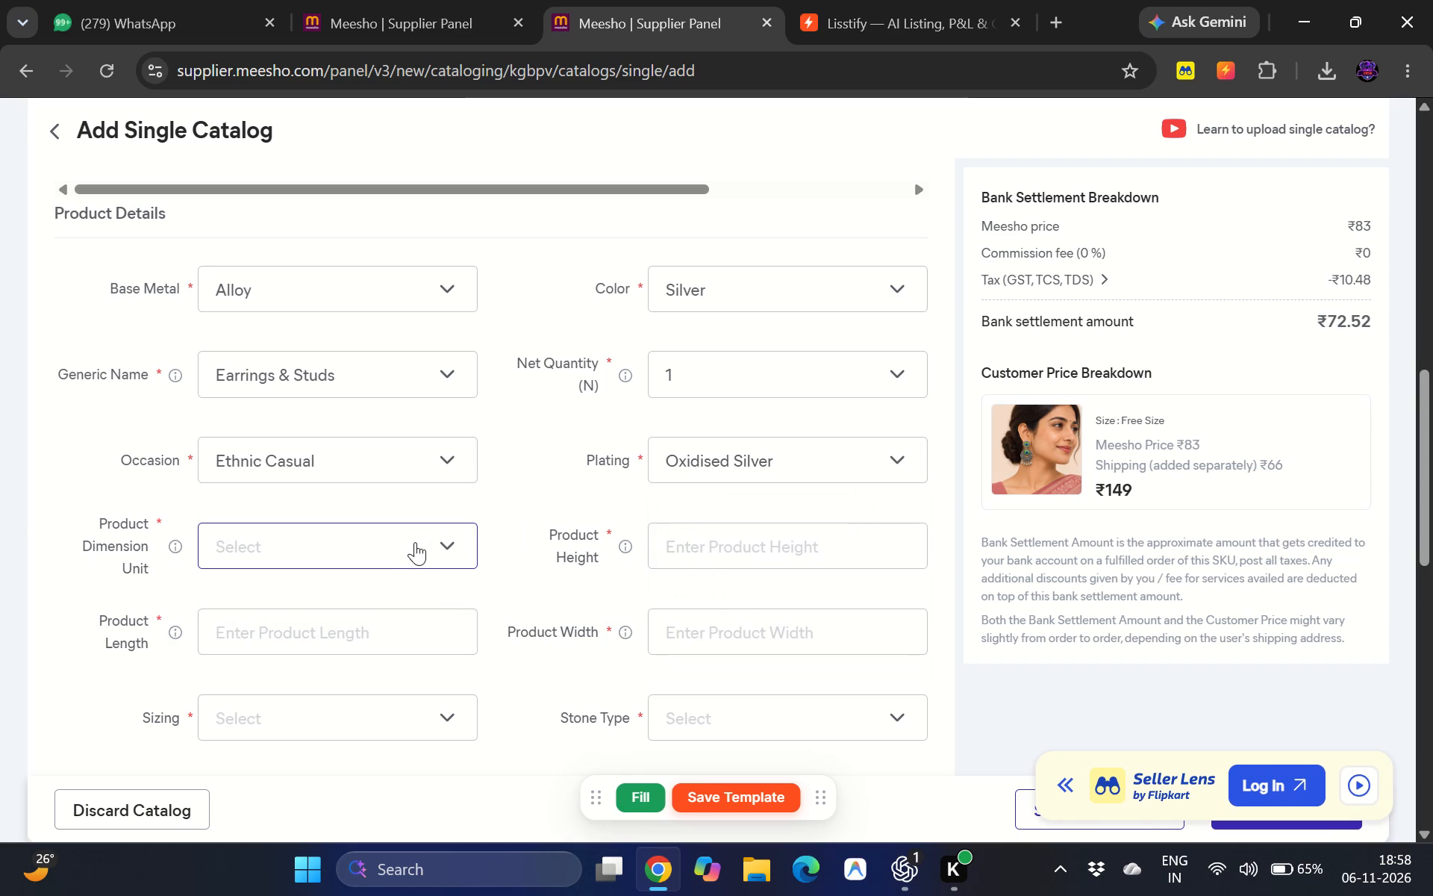
click(303, 649)
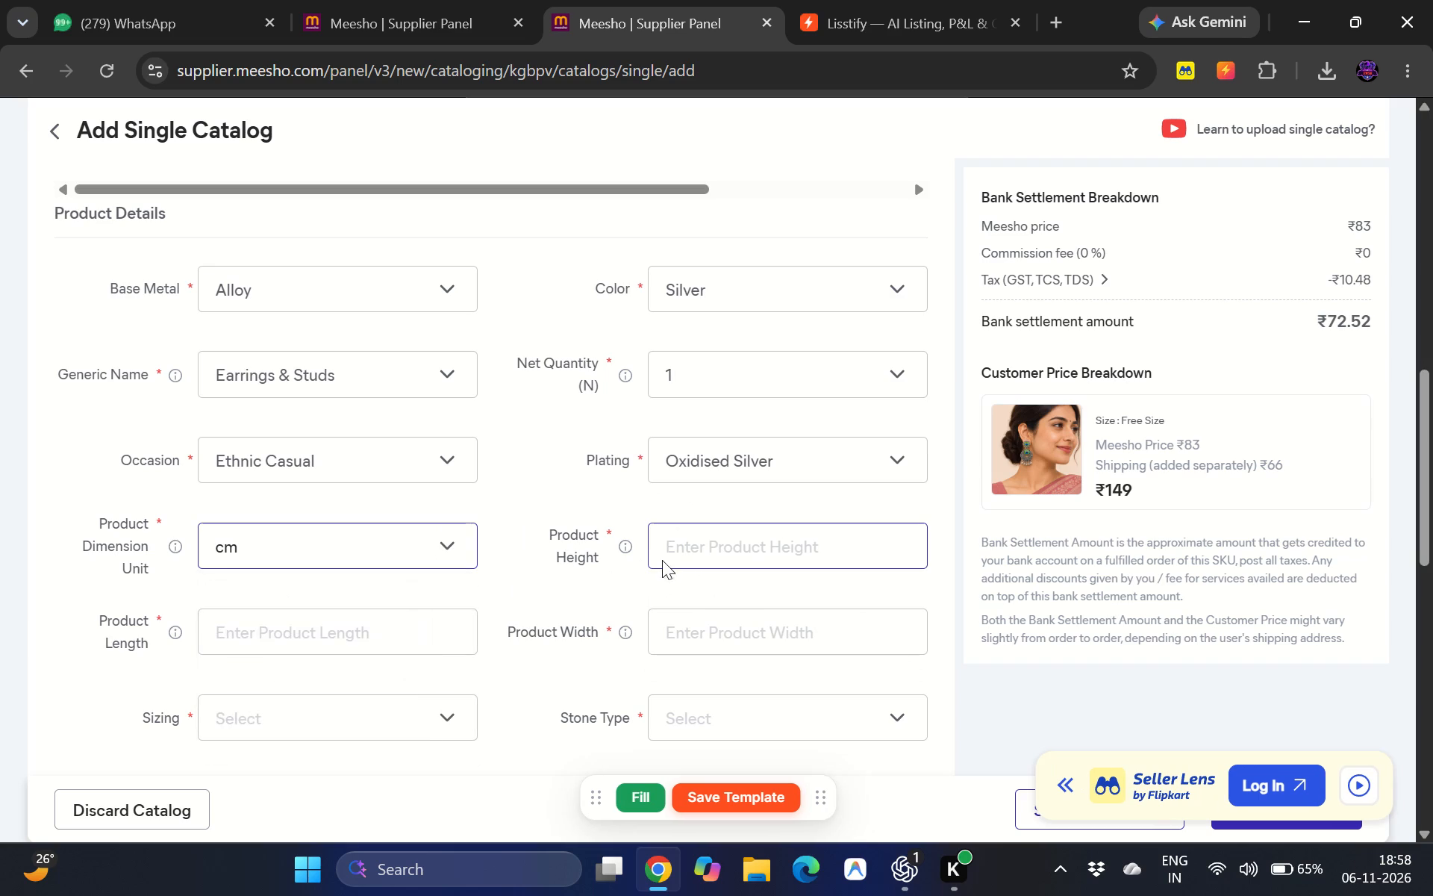
click(664, 560)
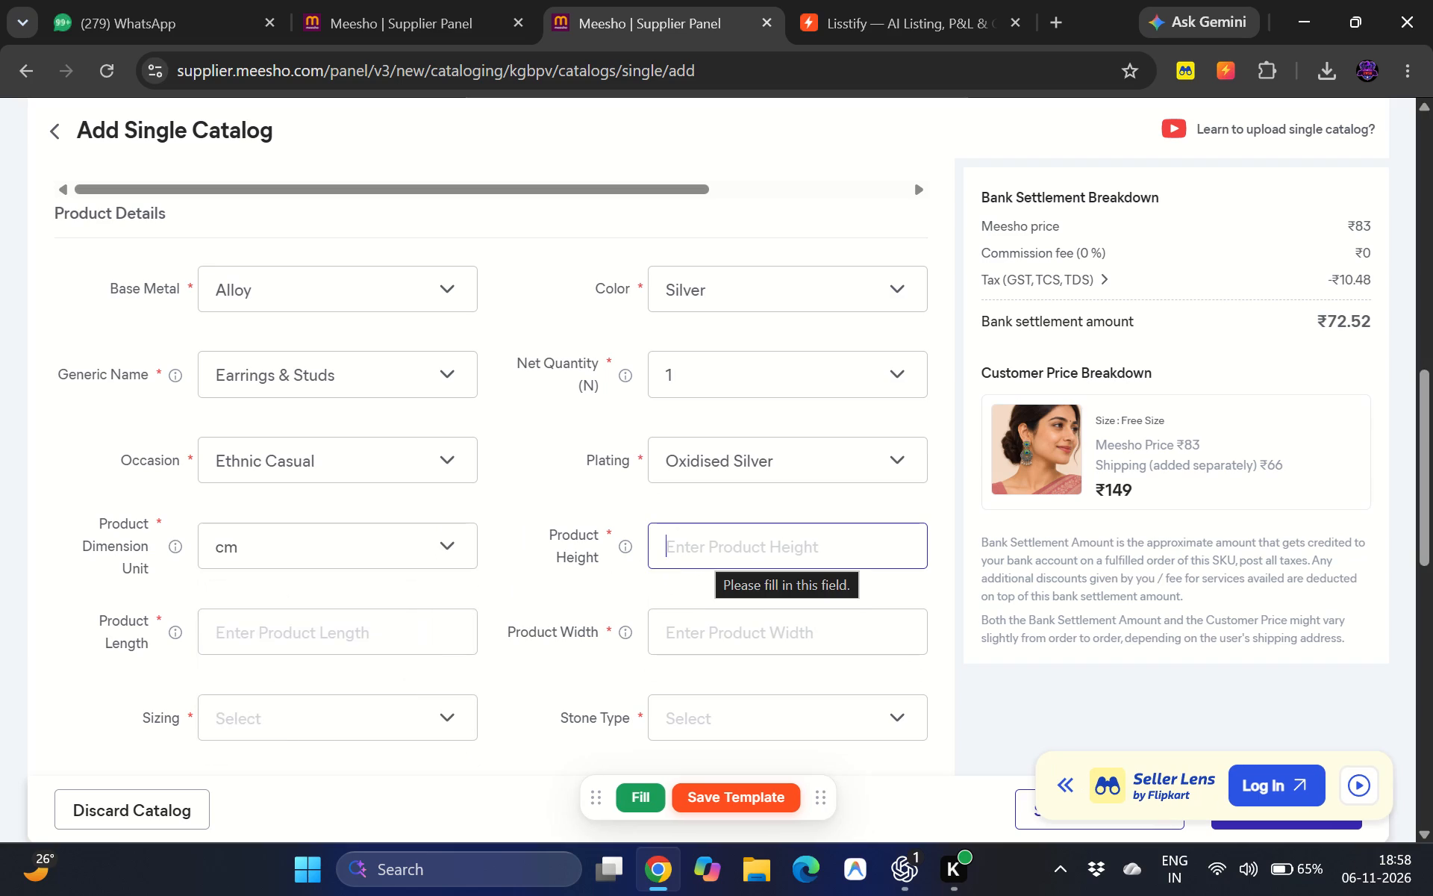
key(4)
click(353, 629)
key(4)
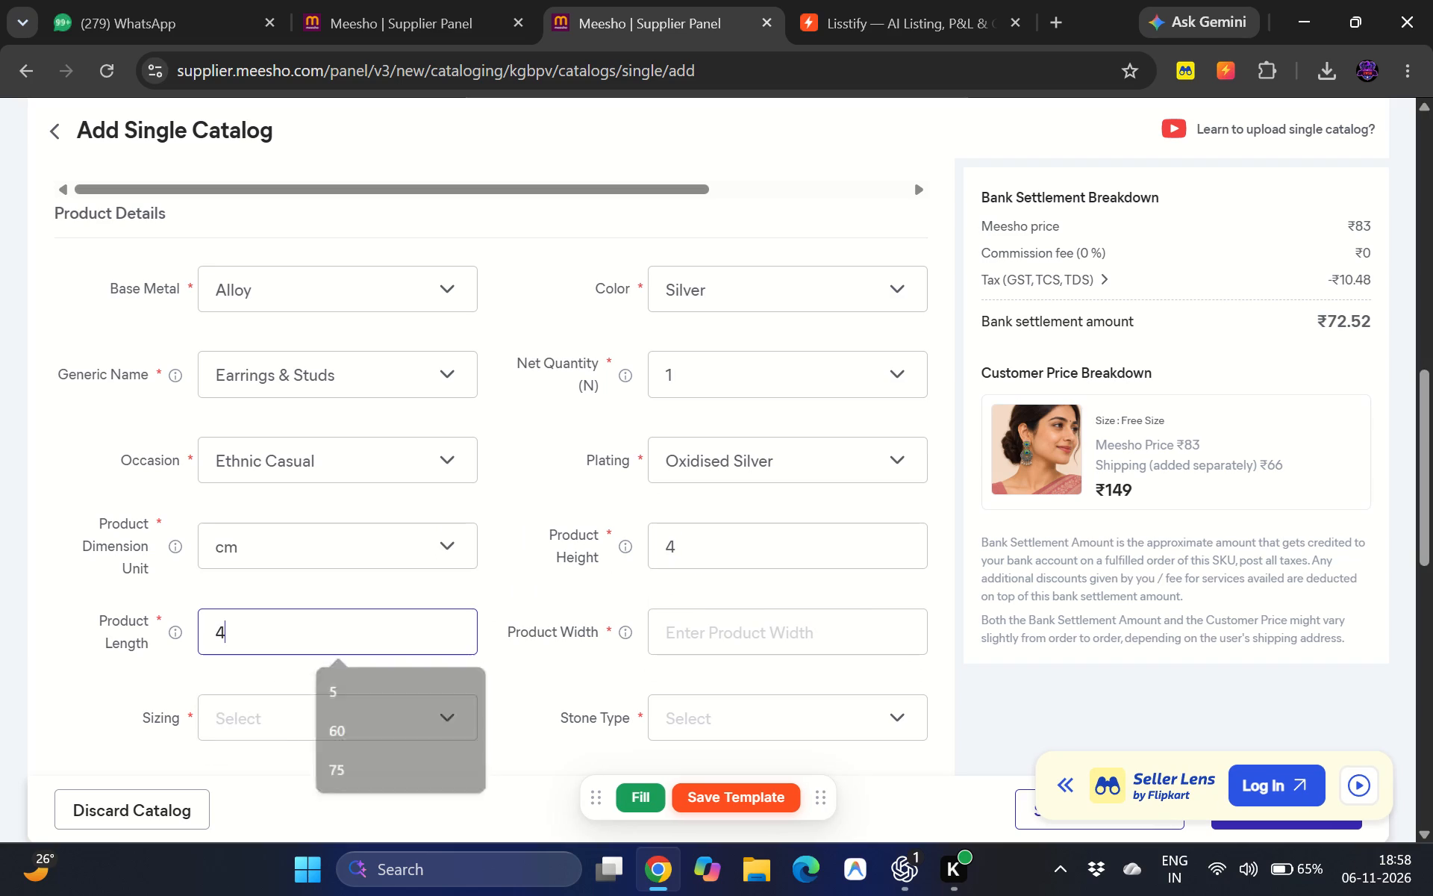
click(663, 640)
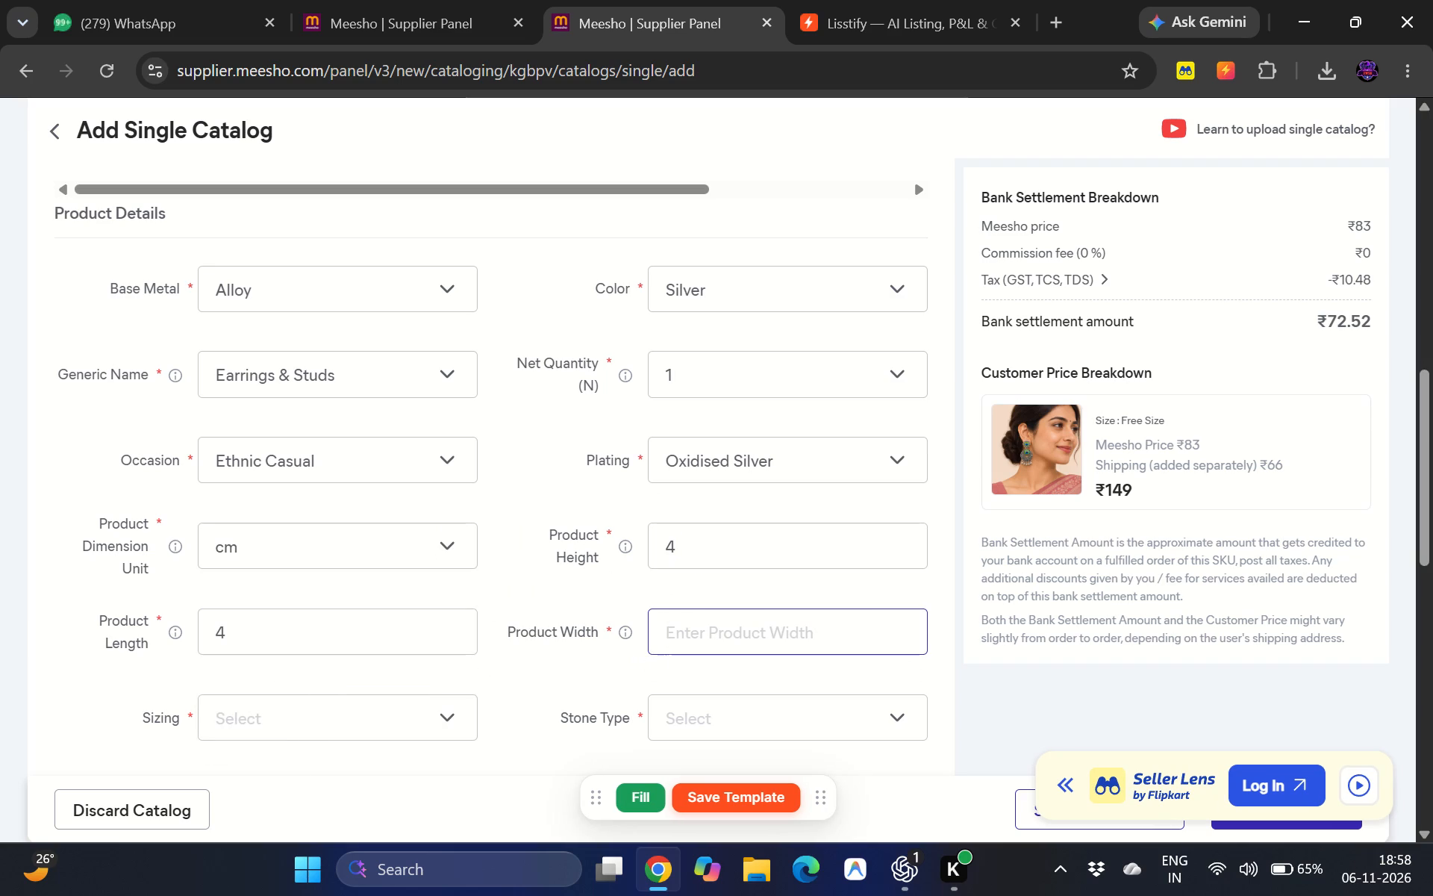
key(1)
text(.5)
Set Sizing to Non-Adjustable and Stone Type to No Stone.
scroll(619, 647, down, 2)
click(416, 500)
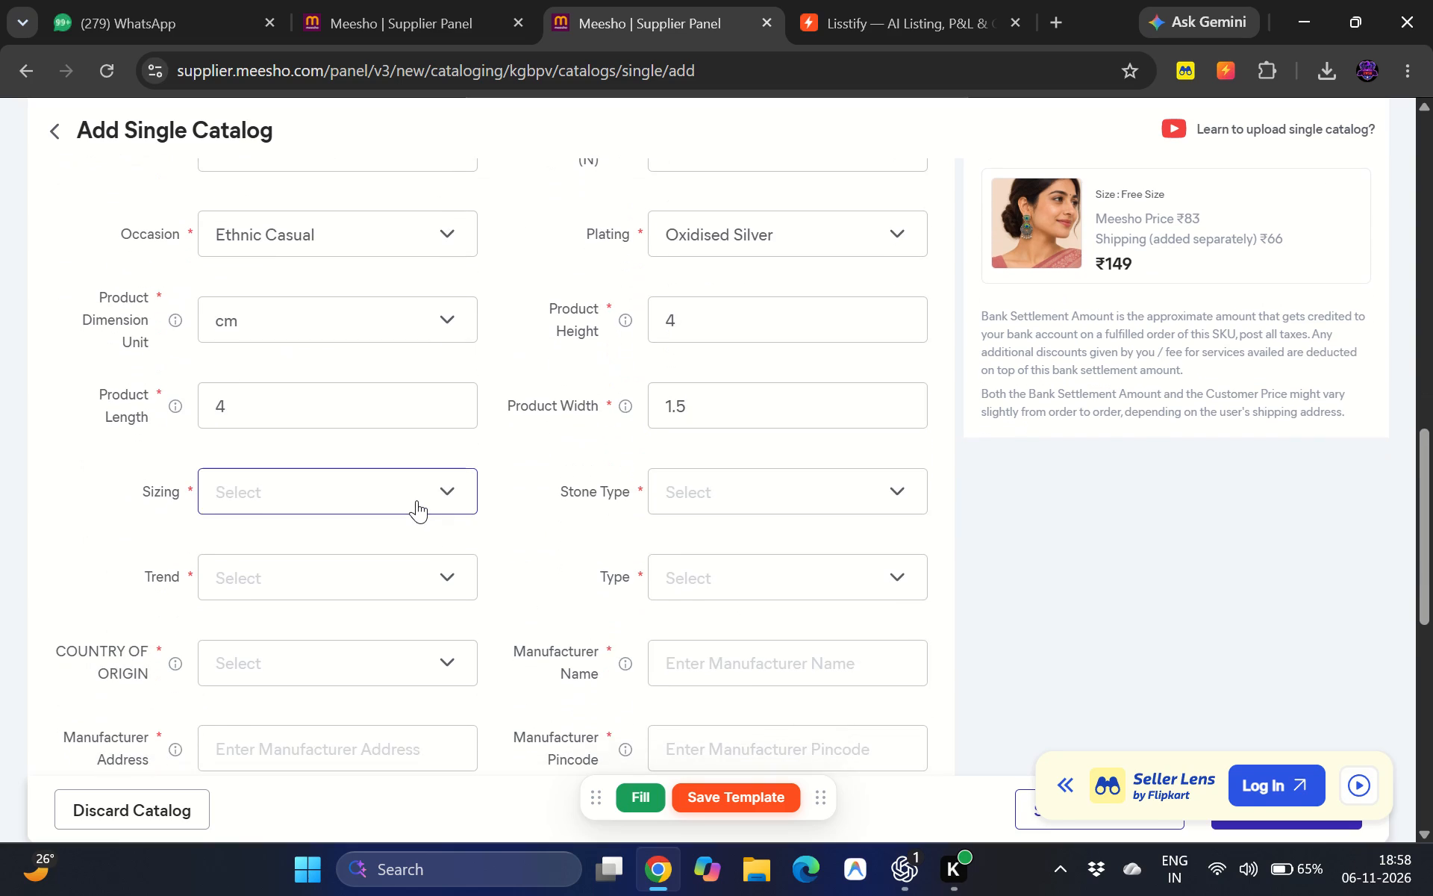
click(275, 622)
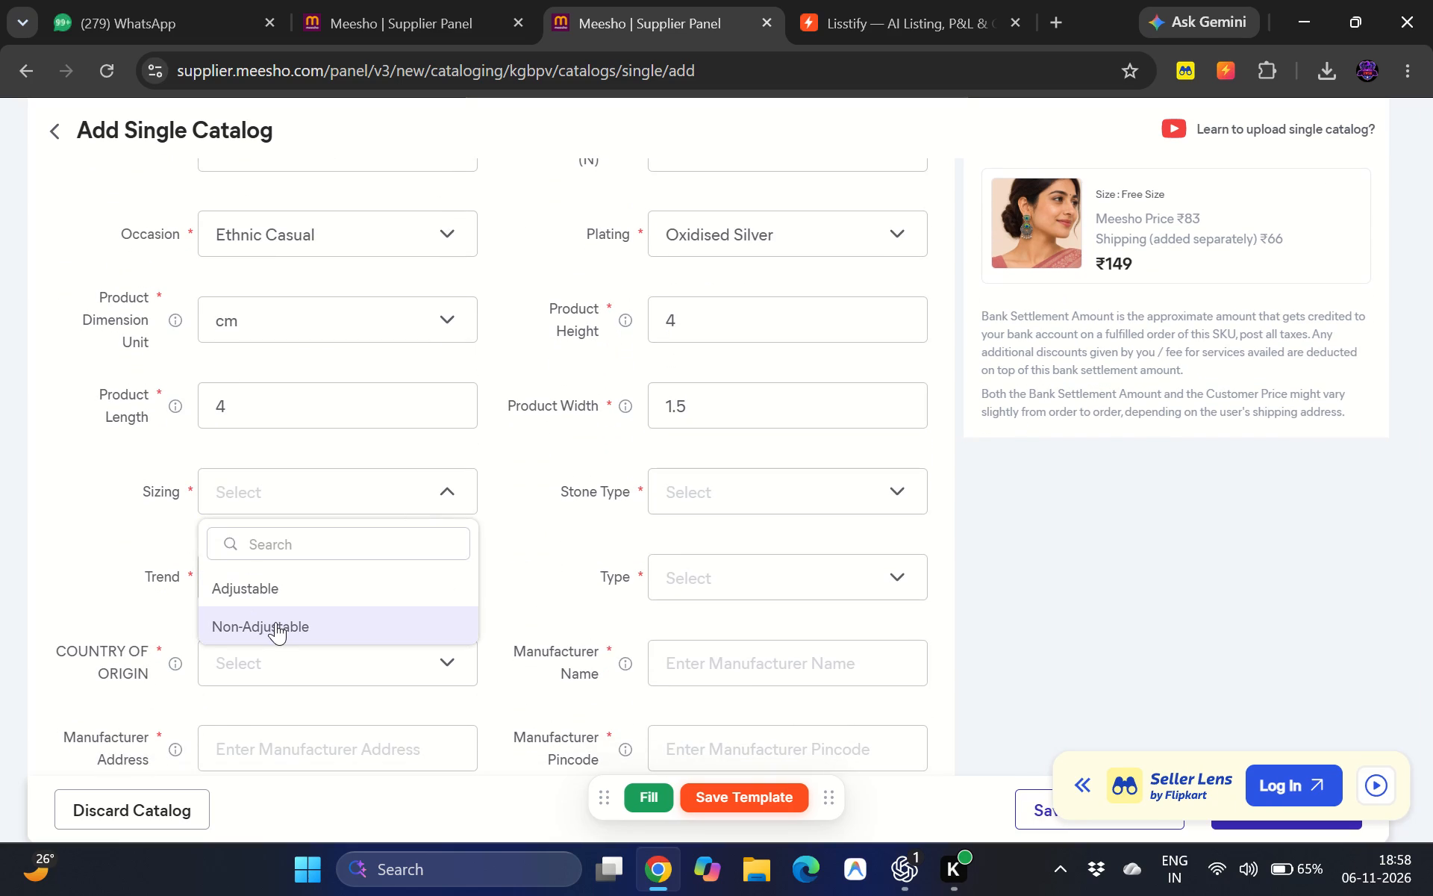
click(790, 485)
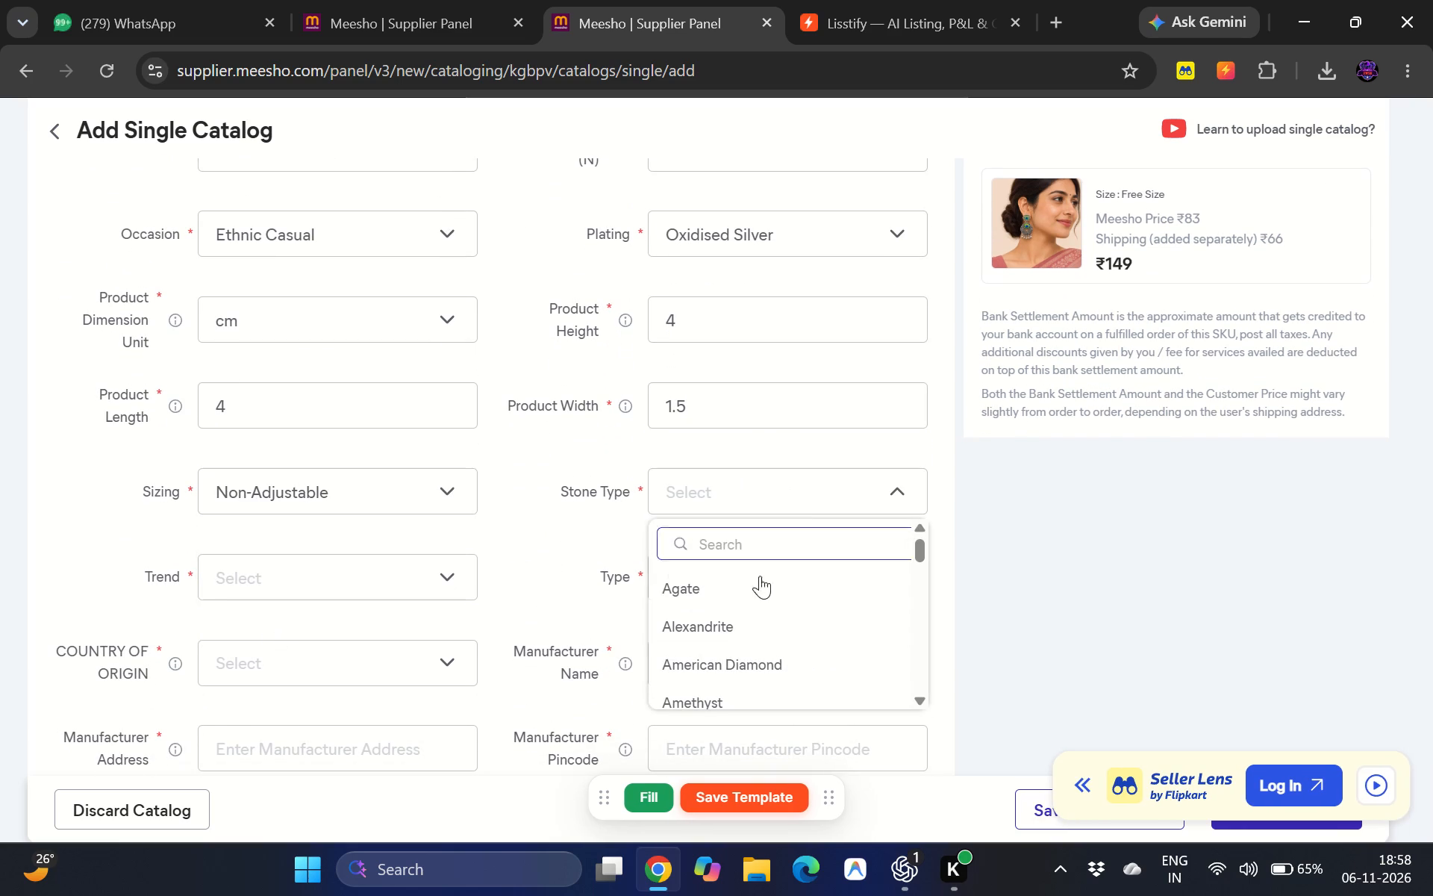
click(737, 556)
text(no)
click(725, 582)
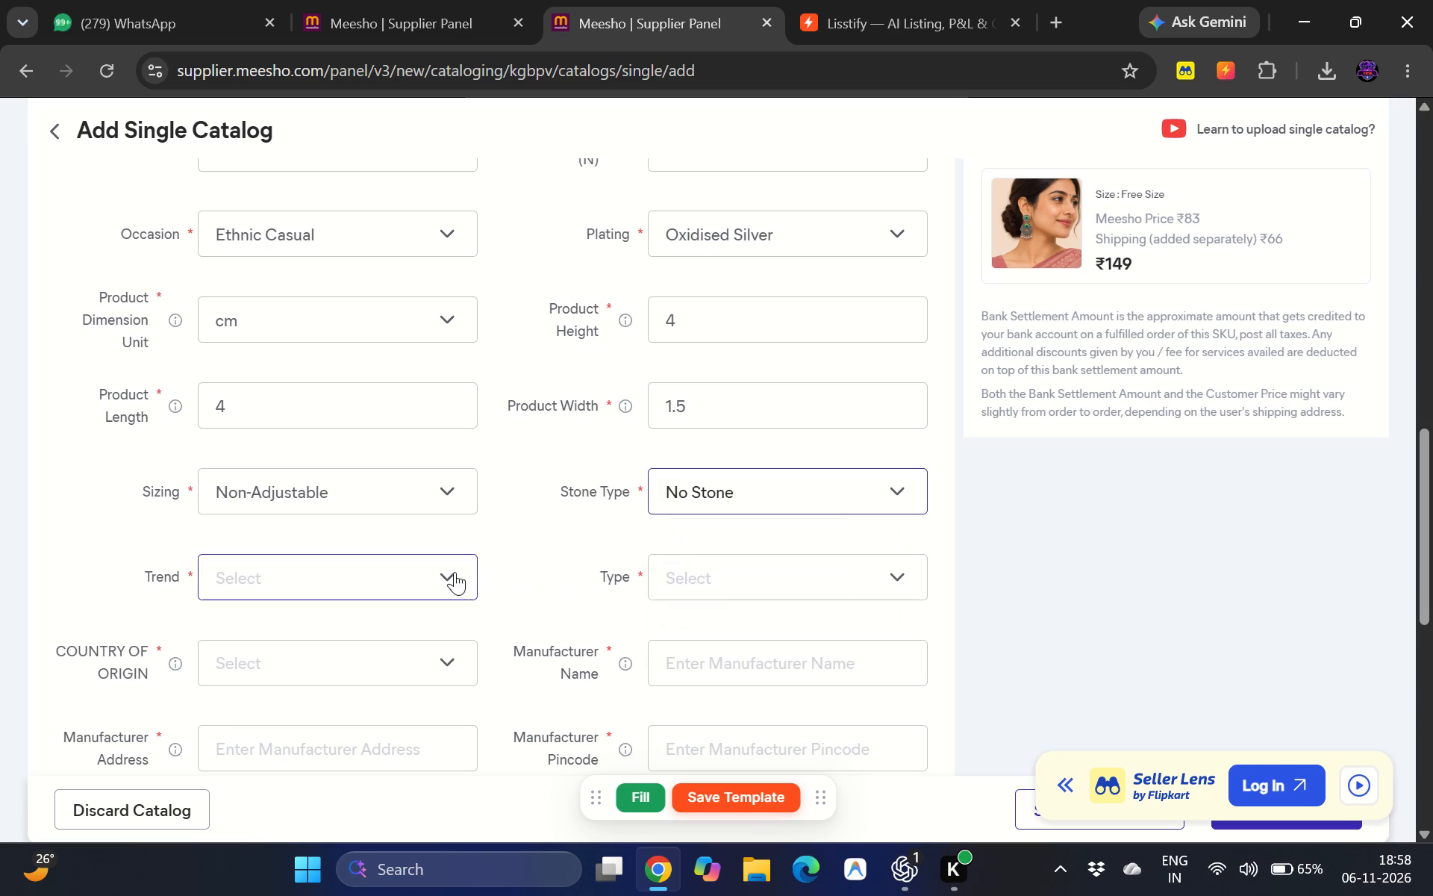
Set the product's Trend to Peacock and its Type to Jhumkhas.
click(443, 572)
click(316, 627)
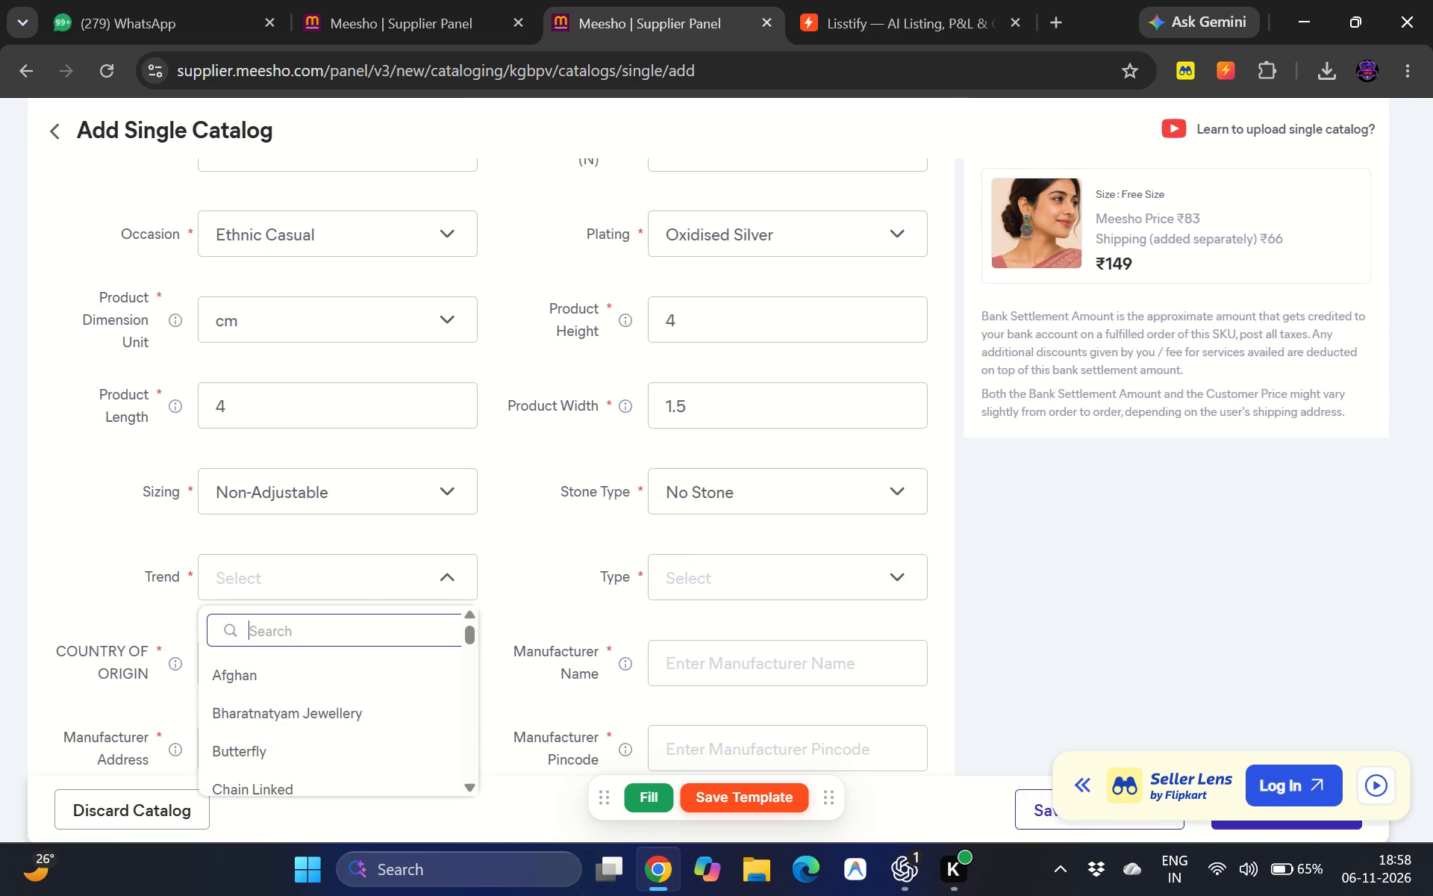
text(jhu)
key(BackSpace)
key(BackSpace)
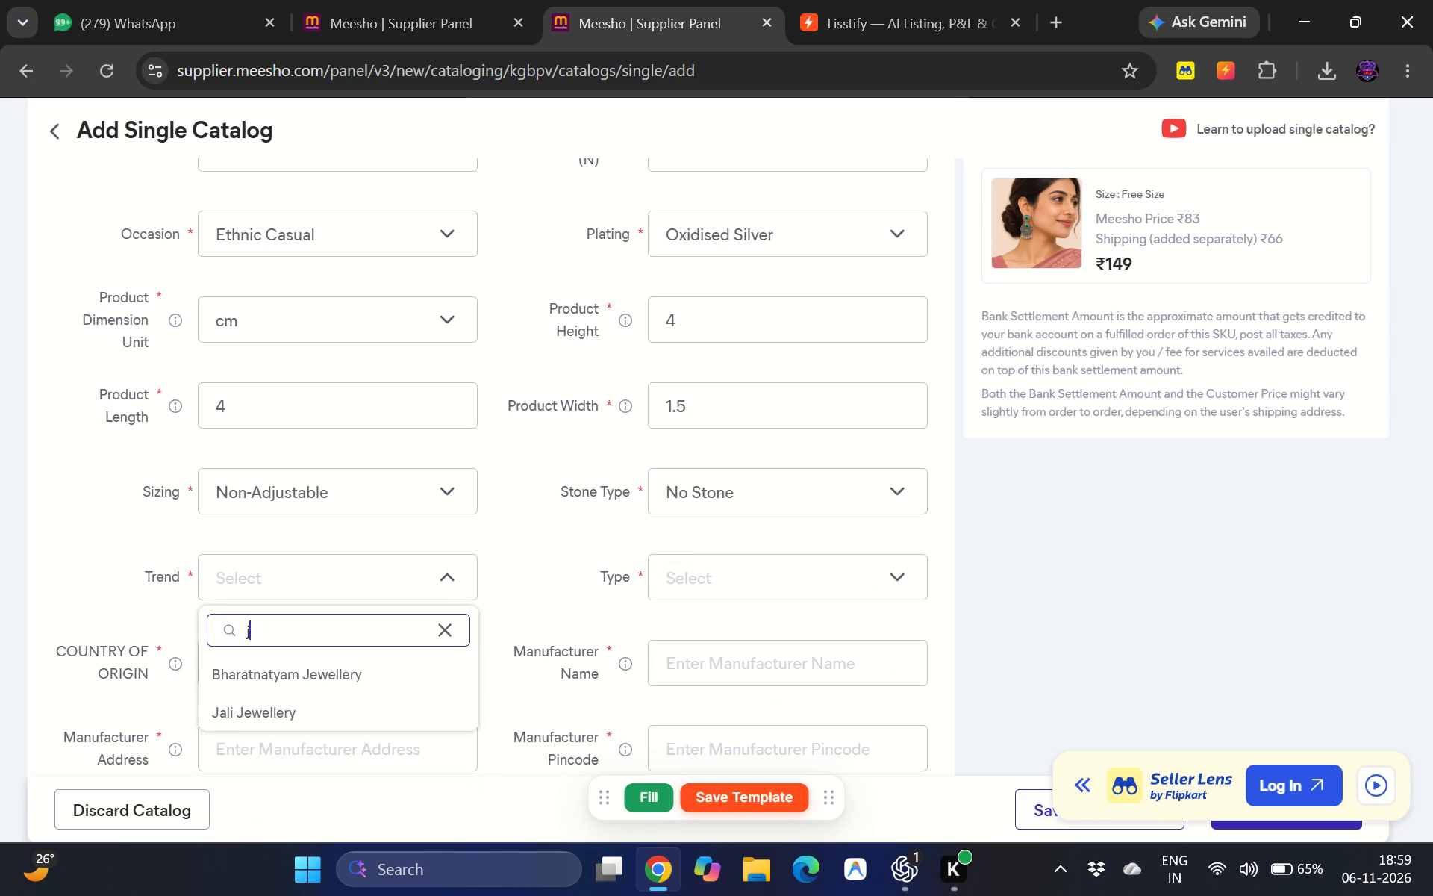
key(BackSpace)
text(pe)
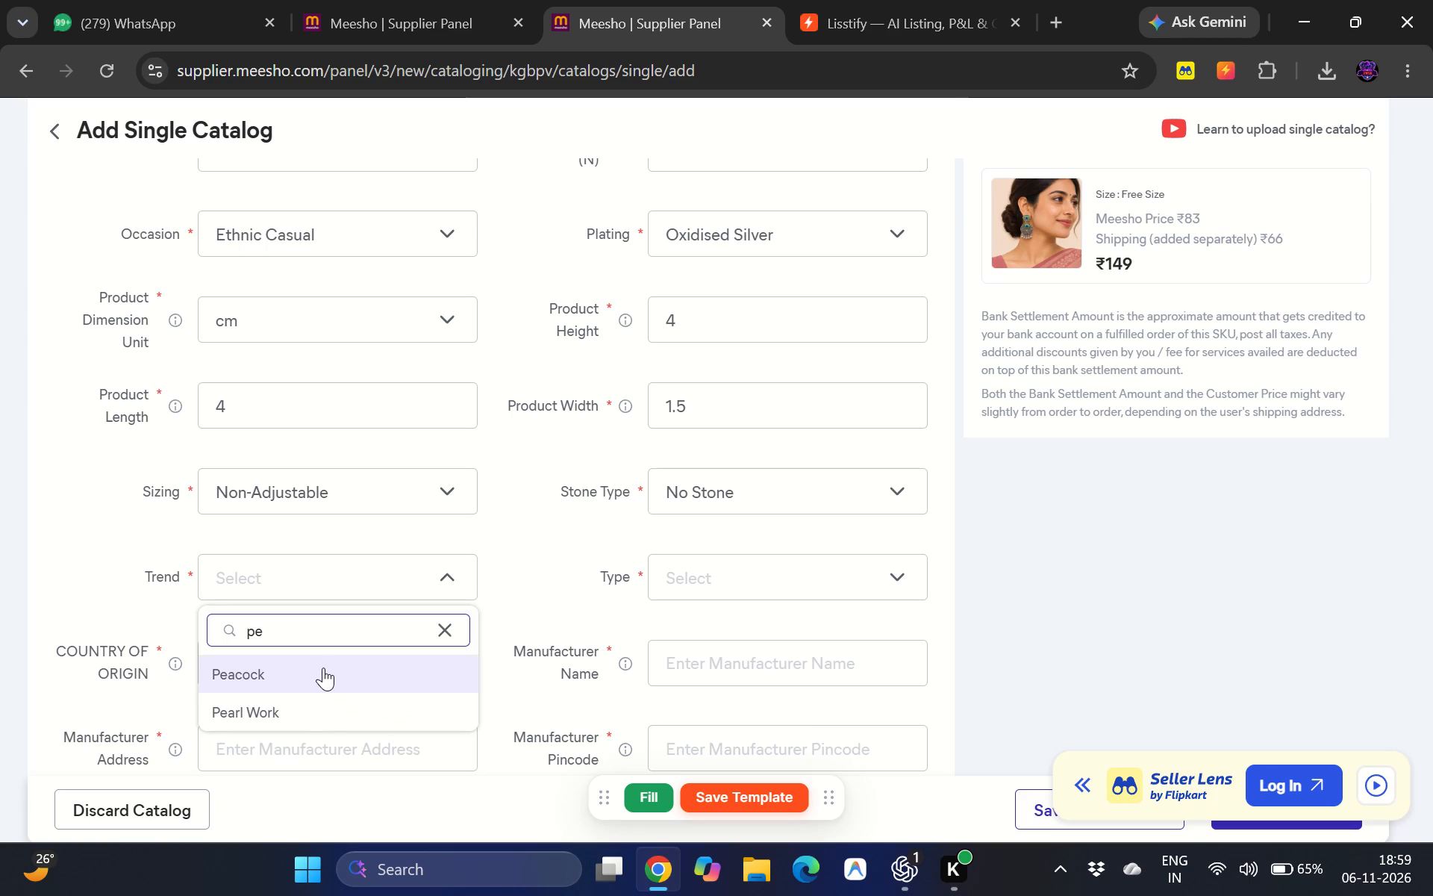
click(323, 668)
click(727, 588)
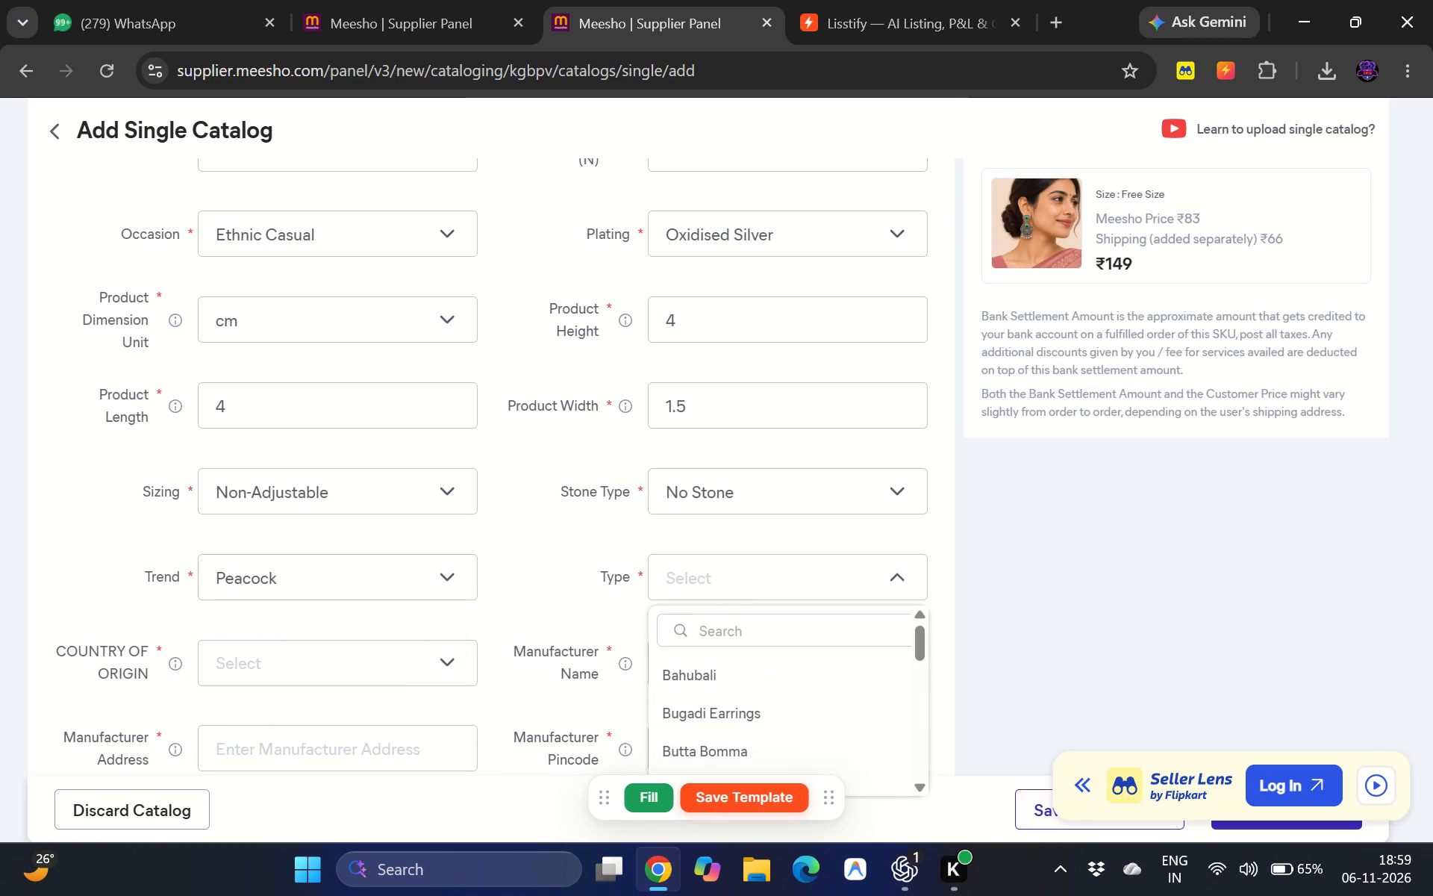
click(726, 615)
text(jhu)
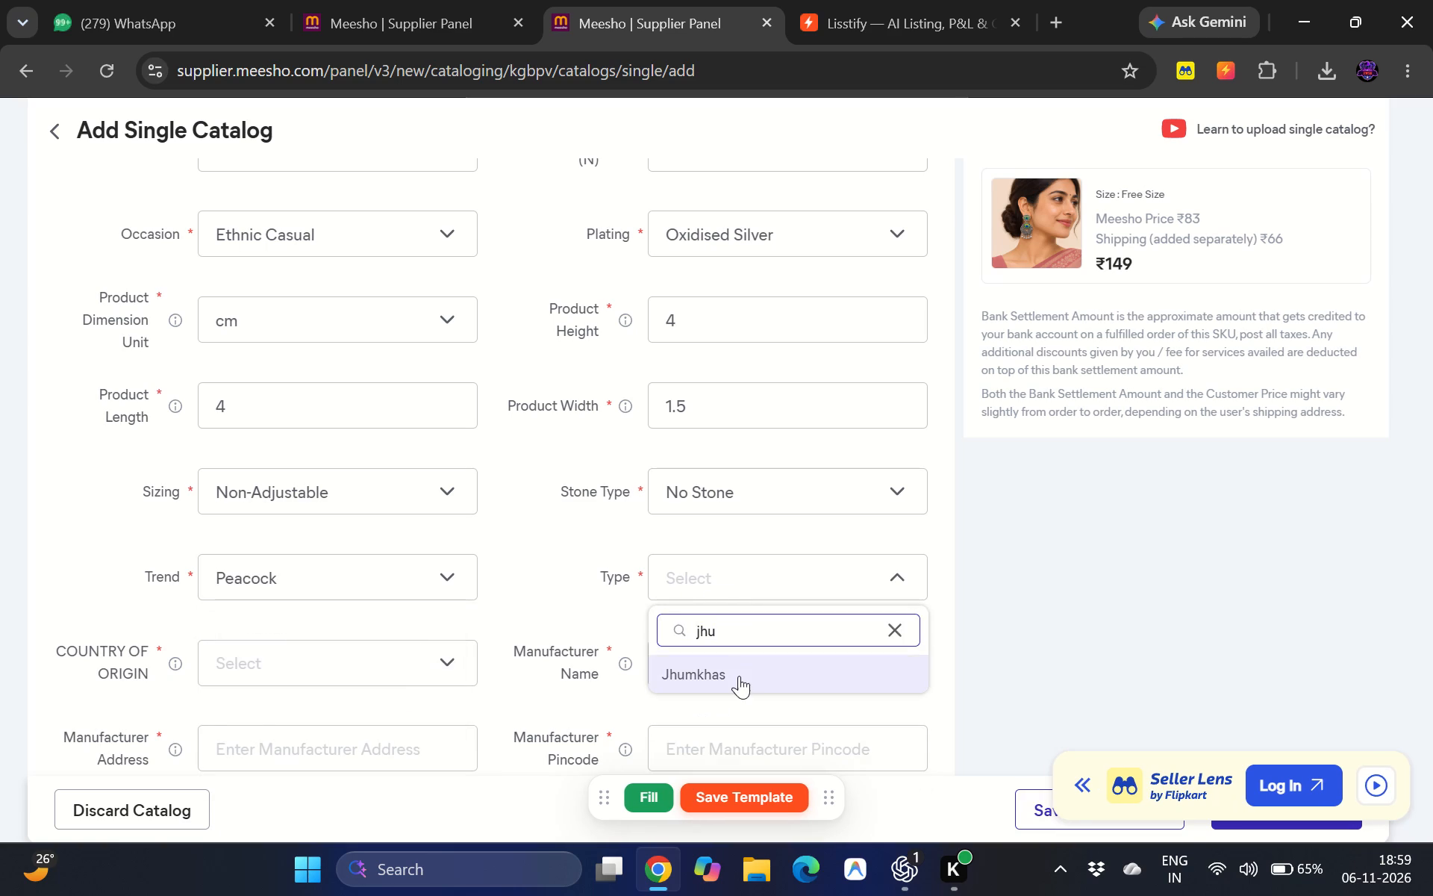
click(739, 676)
Set the Country of Origin to India and the Manufacturer Name to Misty-Creations.
click(413, 659)
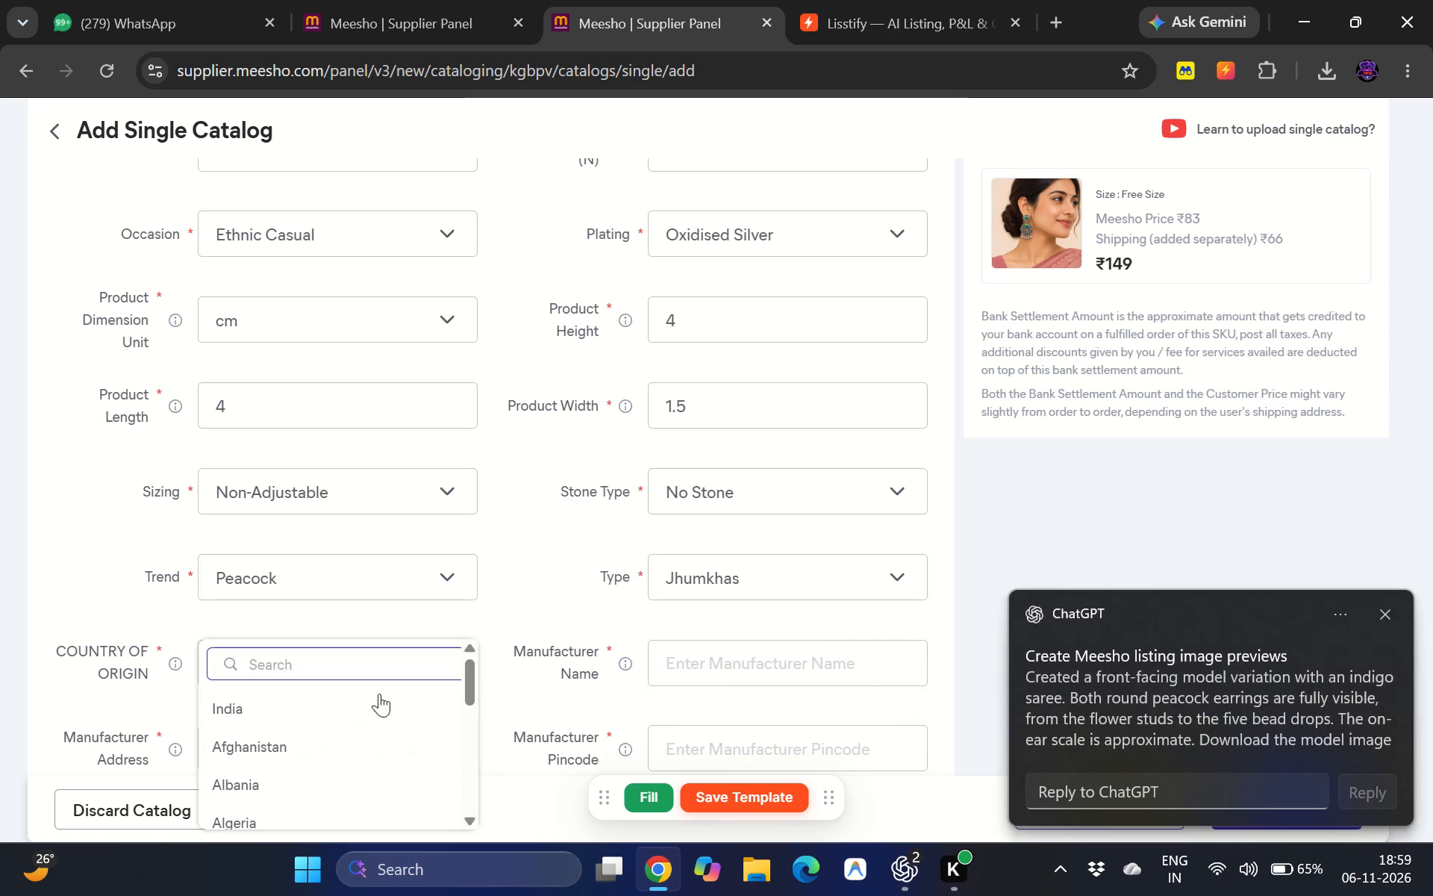
click(364, 715)
click(711, 673)
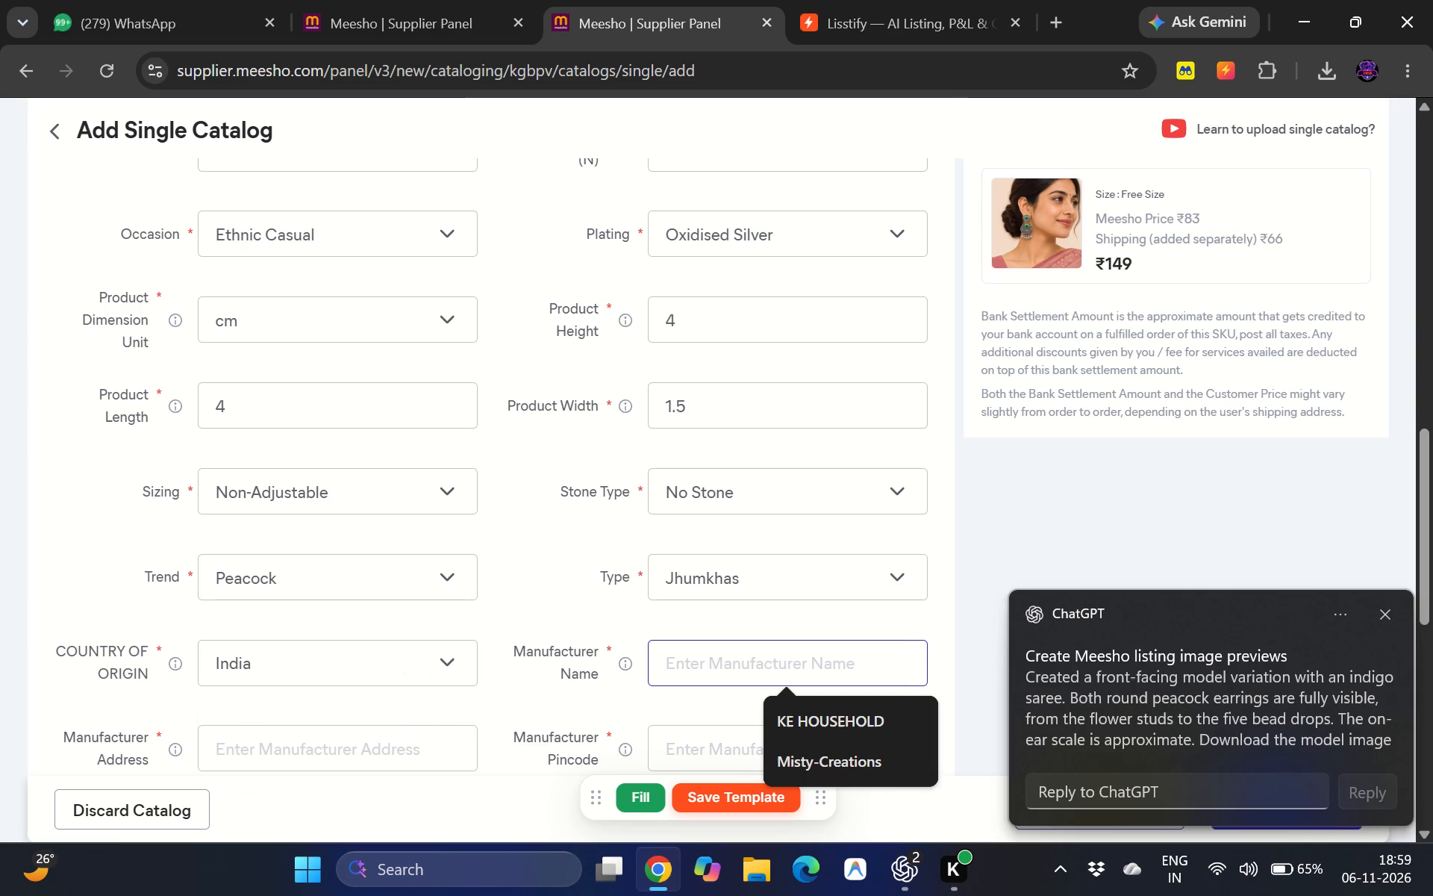
click(837, 757)
Enter the manufacturer's saved address and its pincode in the listing.
scroll(624, 721, down, 2)
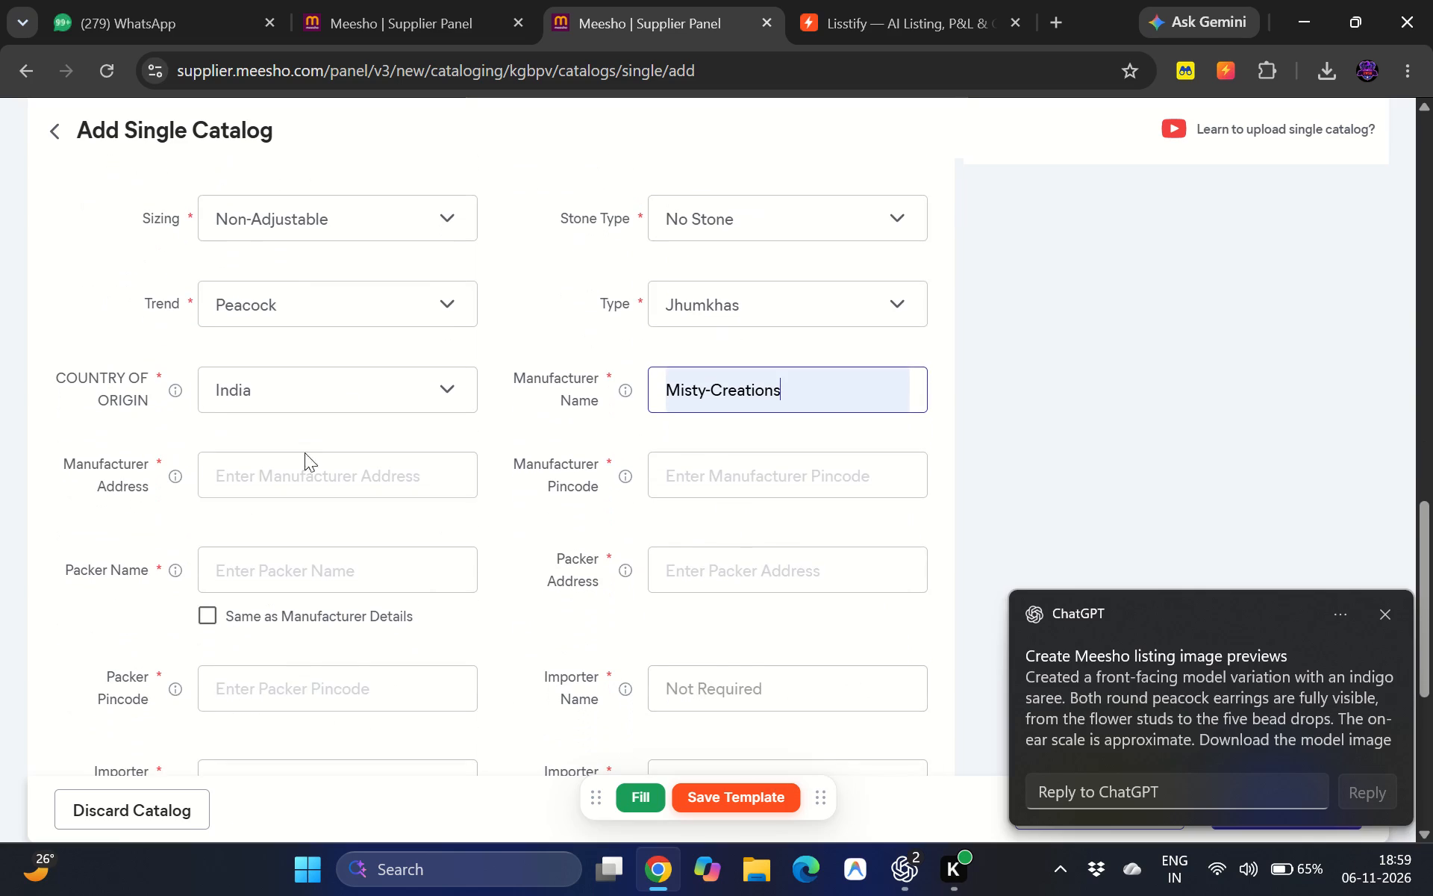
click(298, 472)
click(397, 589)
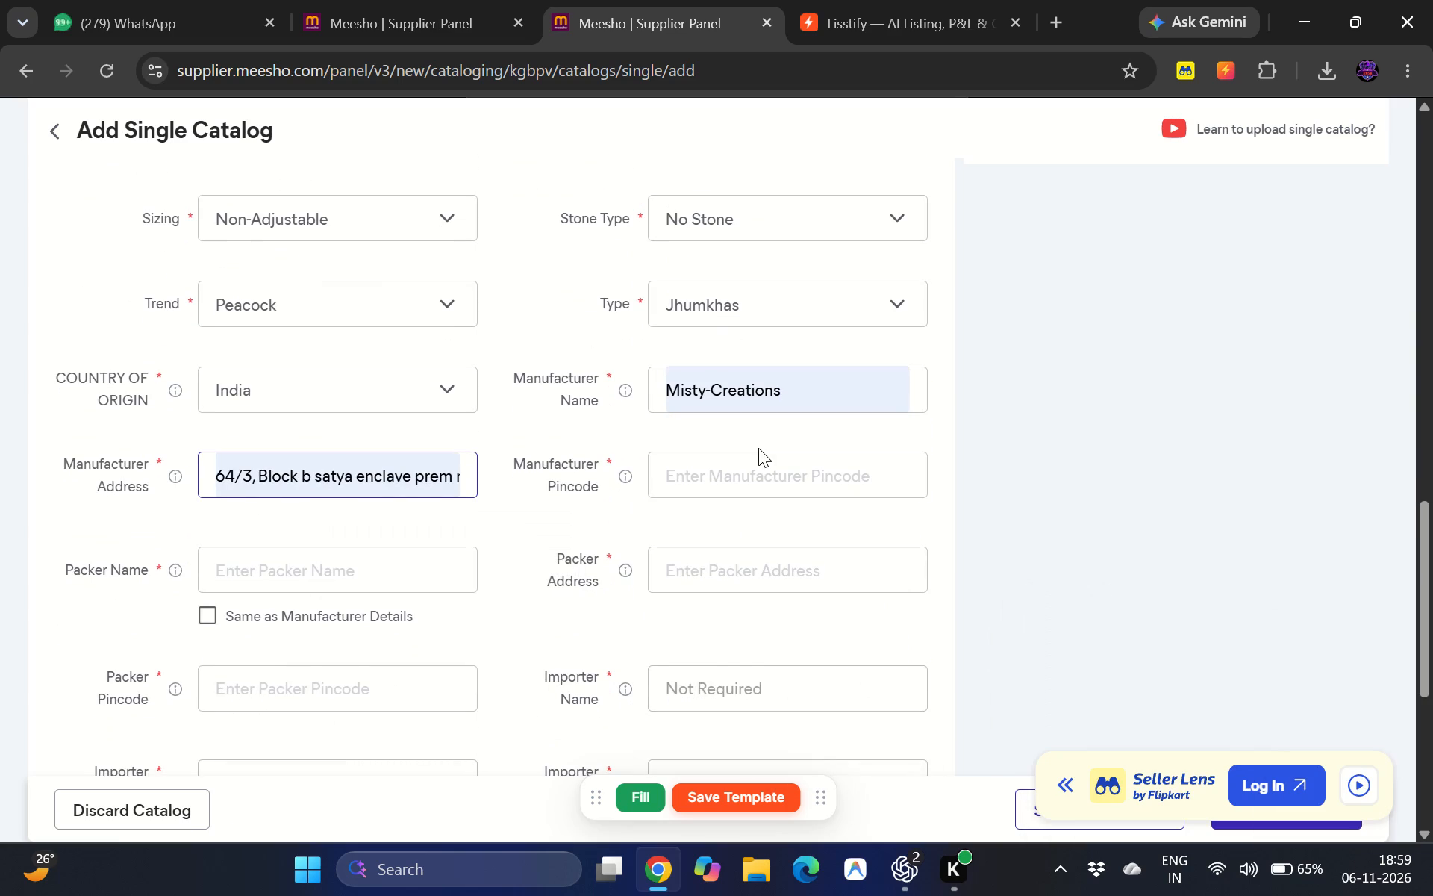
click(746, 468)
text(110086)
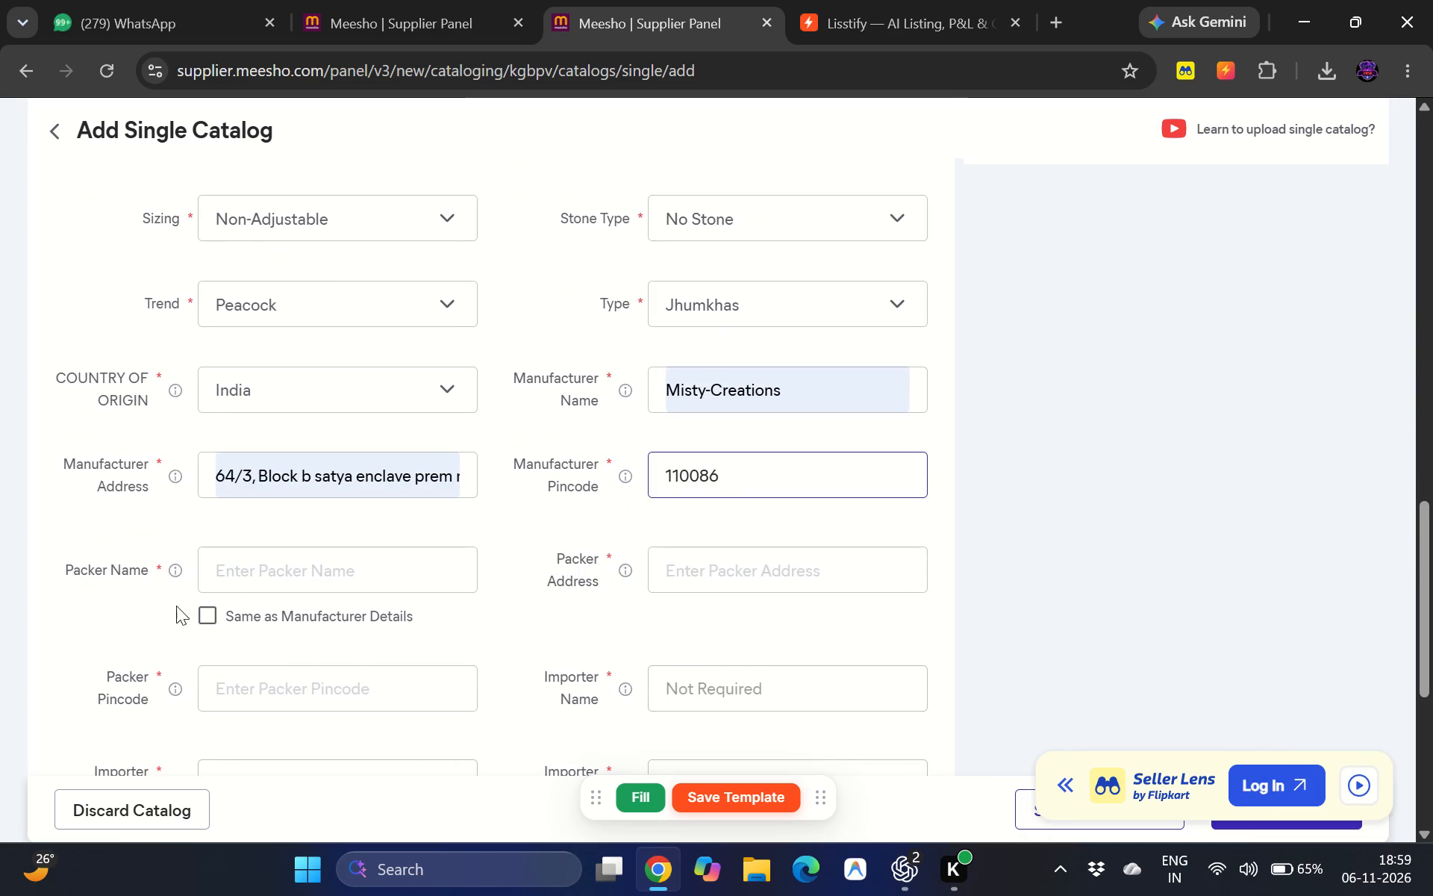
Make the packer details the same as the manufacturer details.
click(202, 621)
click(207, 616)
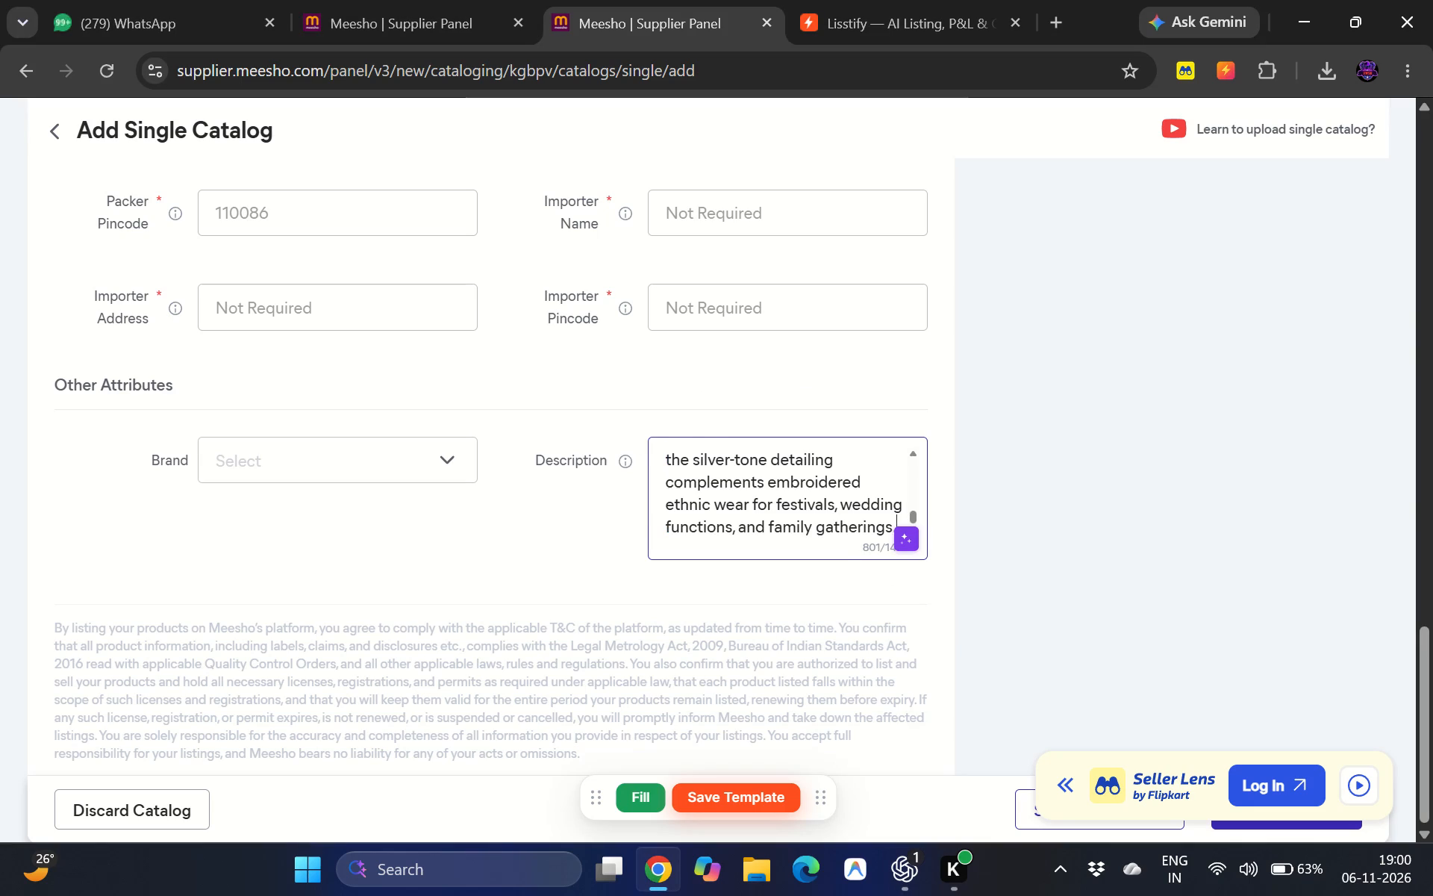
scroll(819, 511, down, 1)
scroll(819, 511, up, 5)
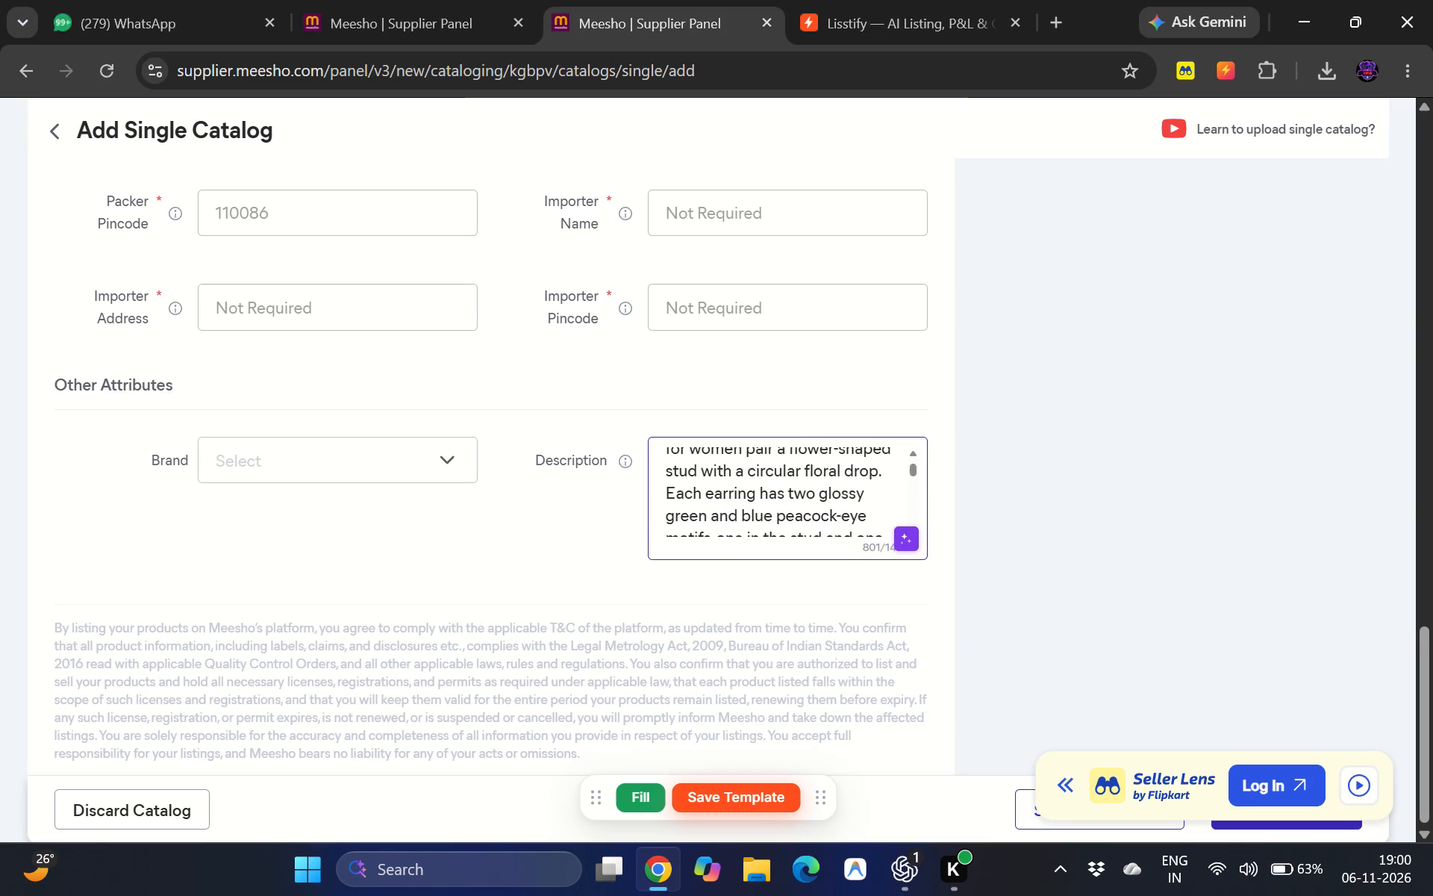
Add the 03-angled-pair, 04-size-guide-4cm and 01-main-image pictures to the listing as Images 2, 3 and 4.
scroll(819, 511, up, 1)
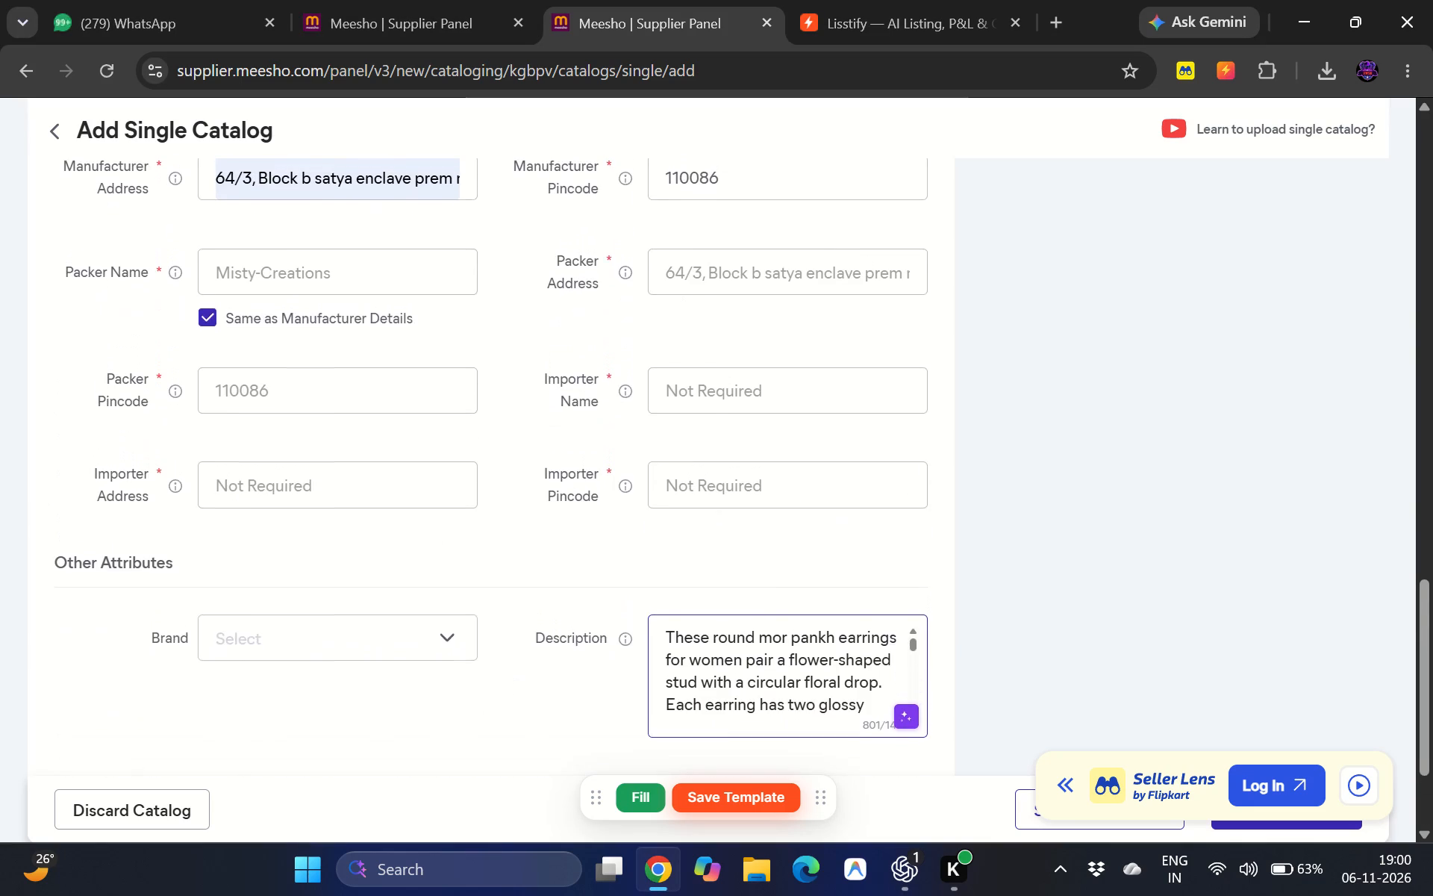
scroll(794, 514, up, 5)
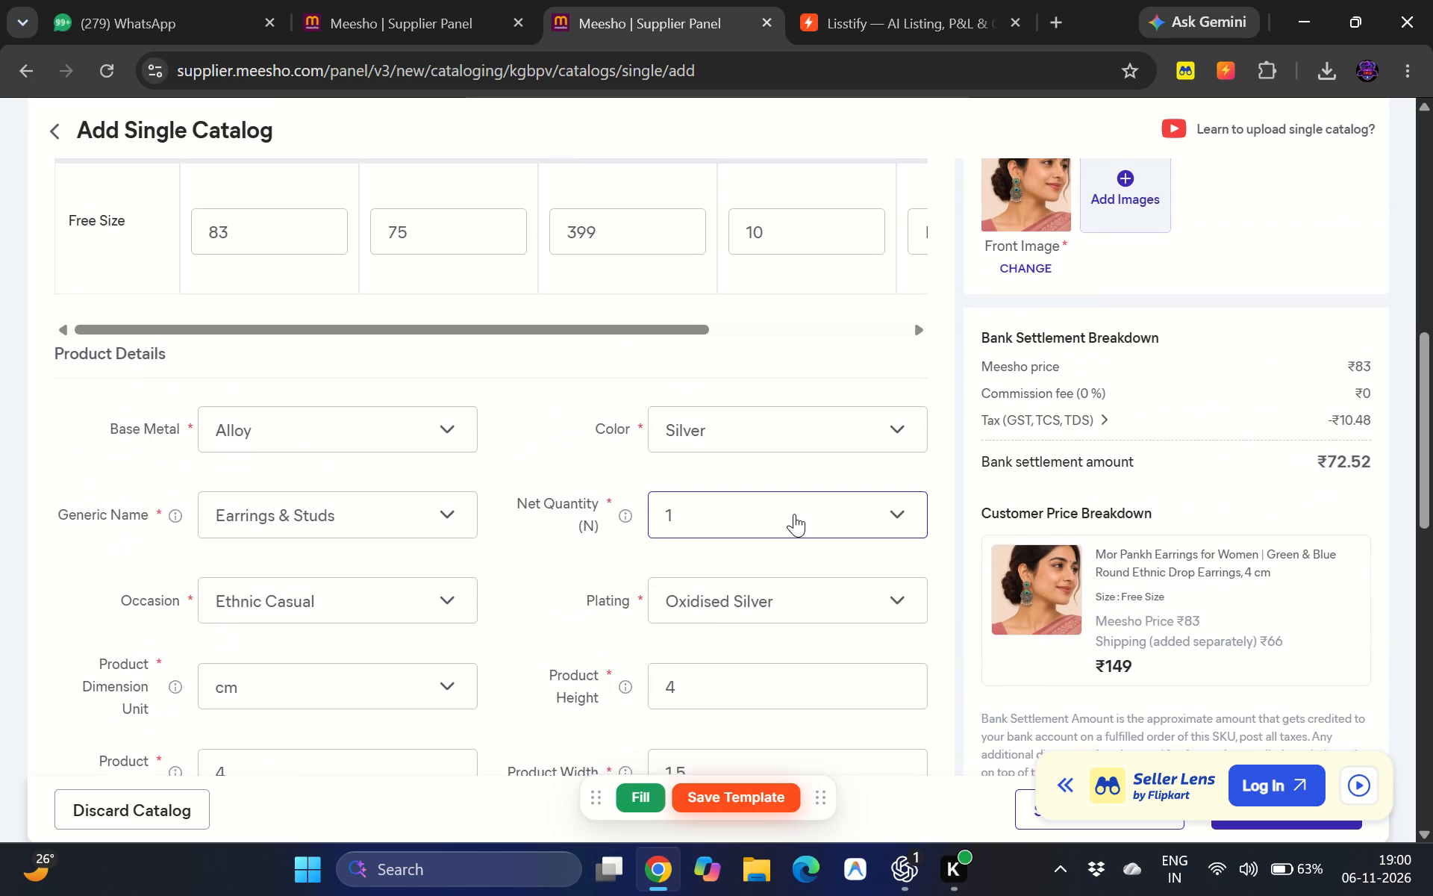
scroll(794, 514, up, 5)
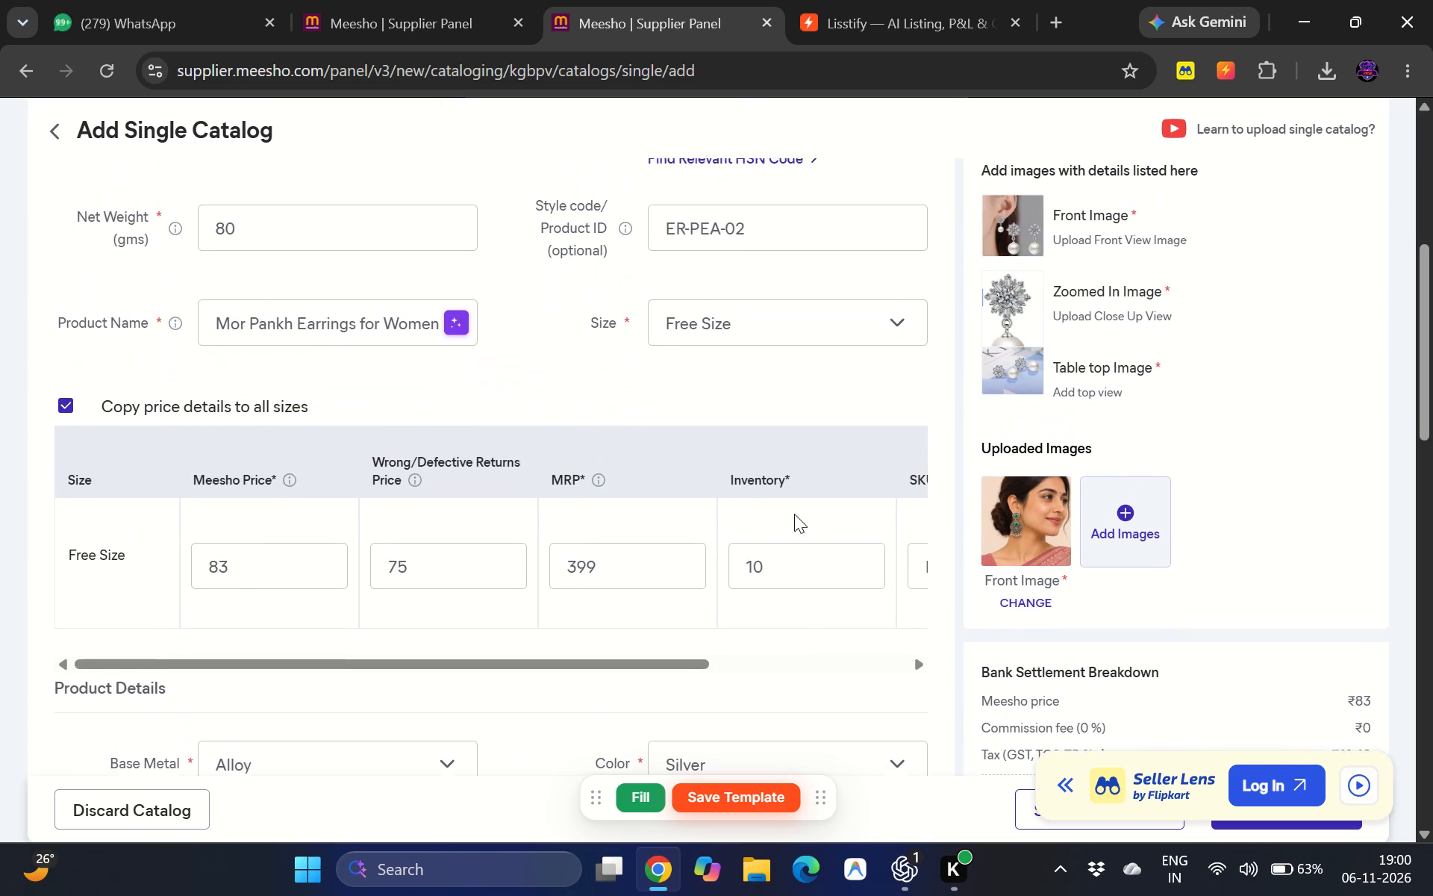
click(1095, 538)
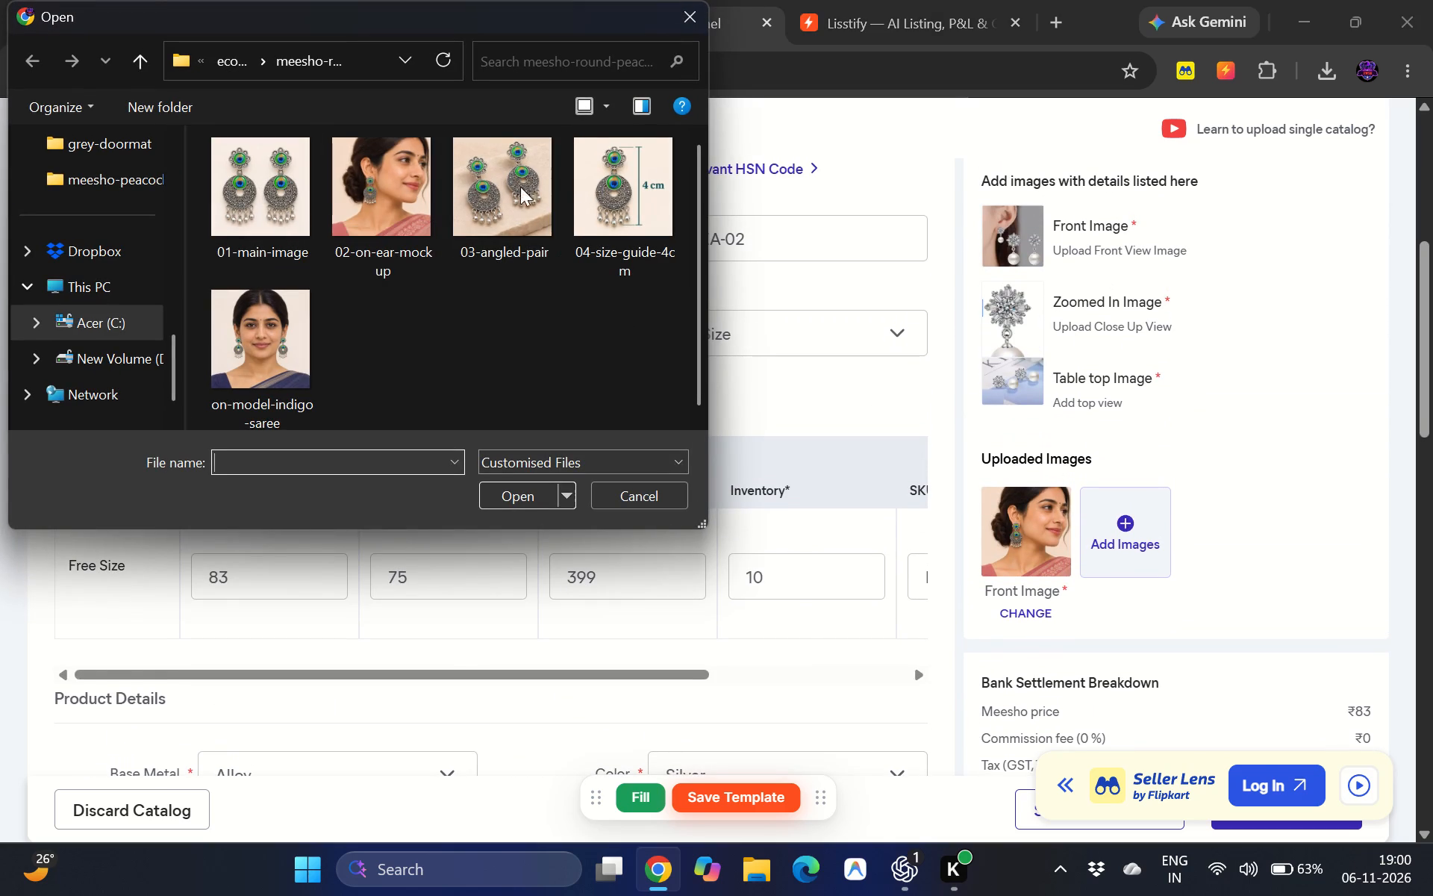
double_click(491, 186)
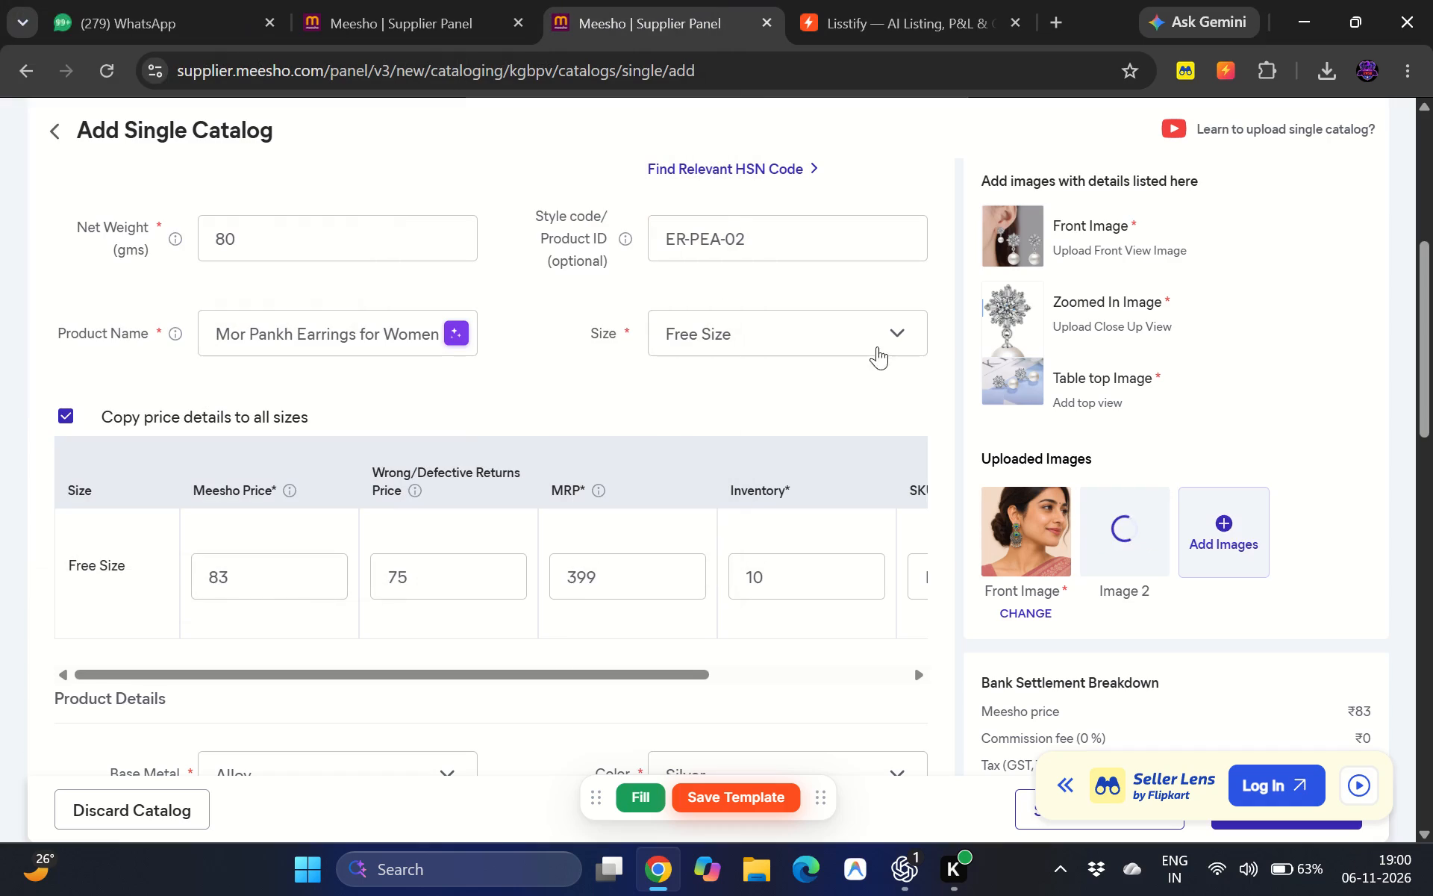
click(1223, 547)
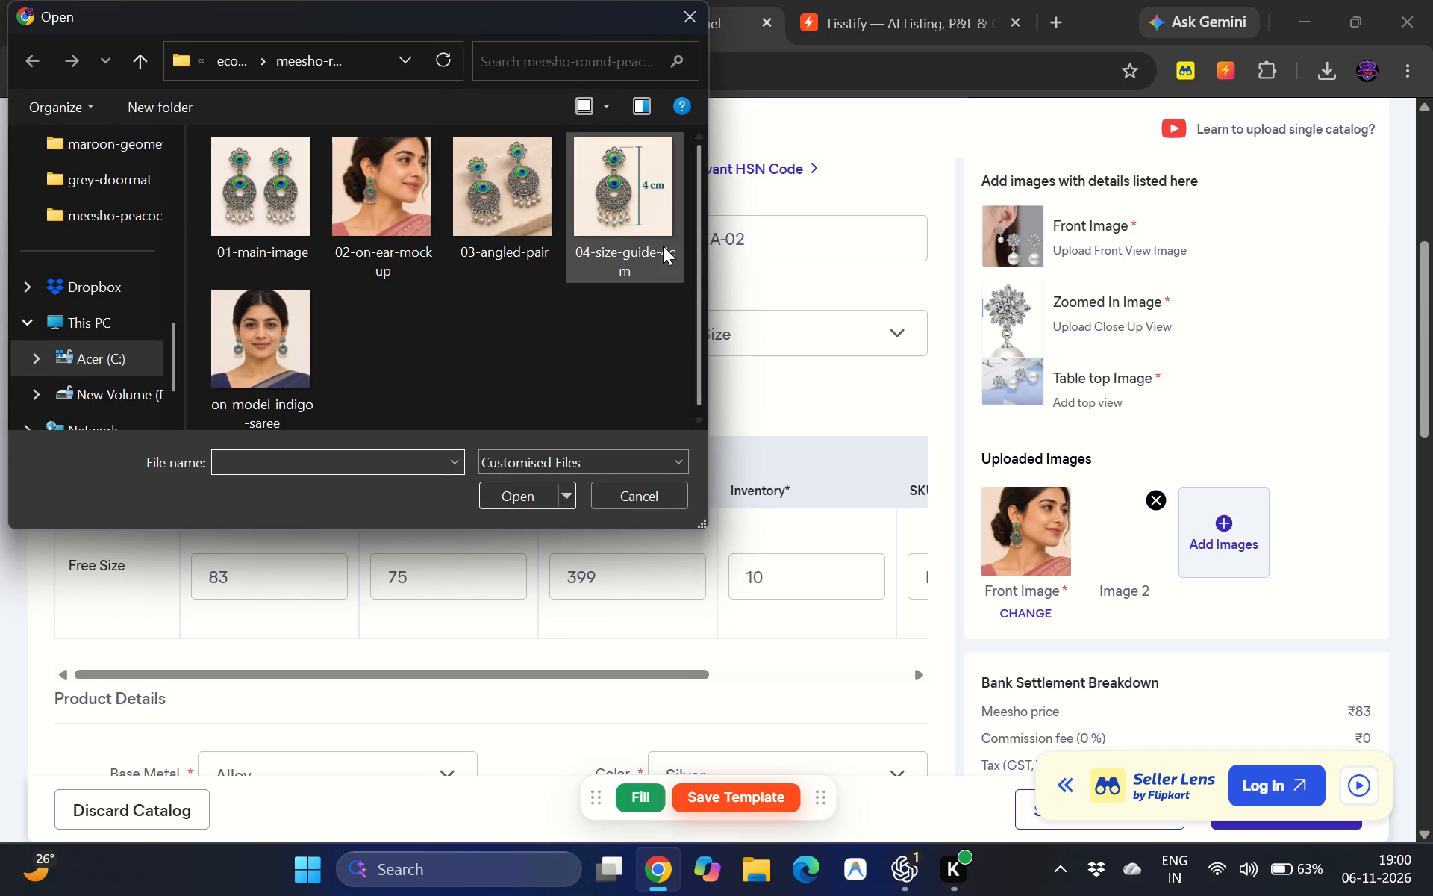
double_click(646, 223)
click(1329, 523)
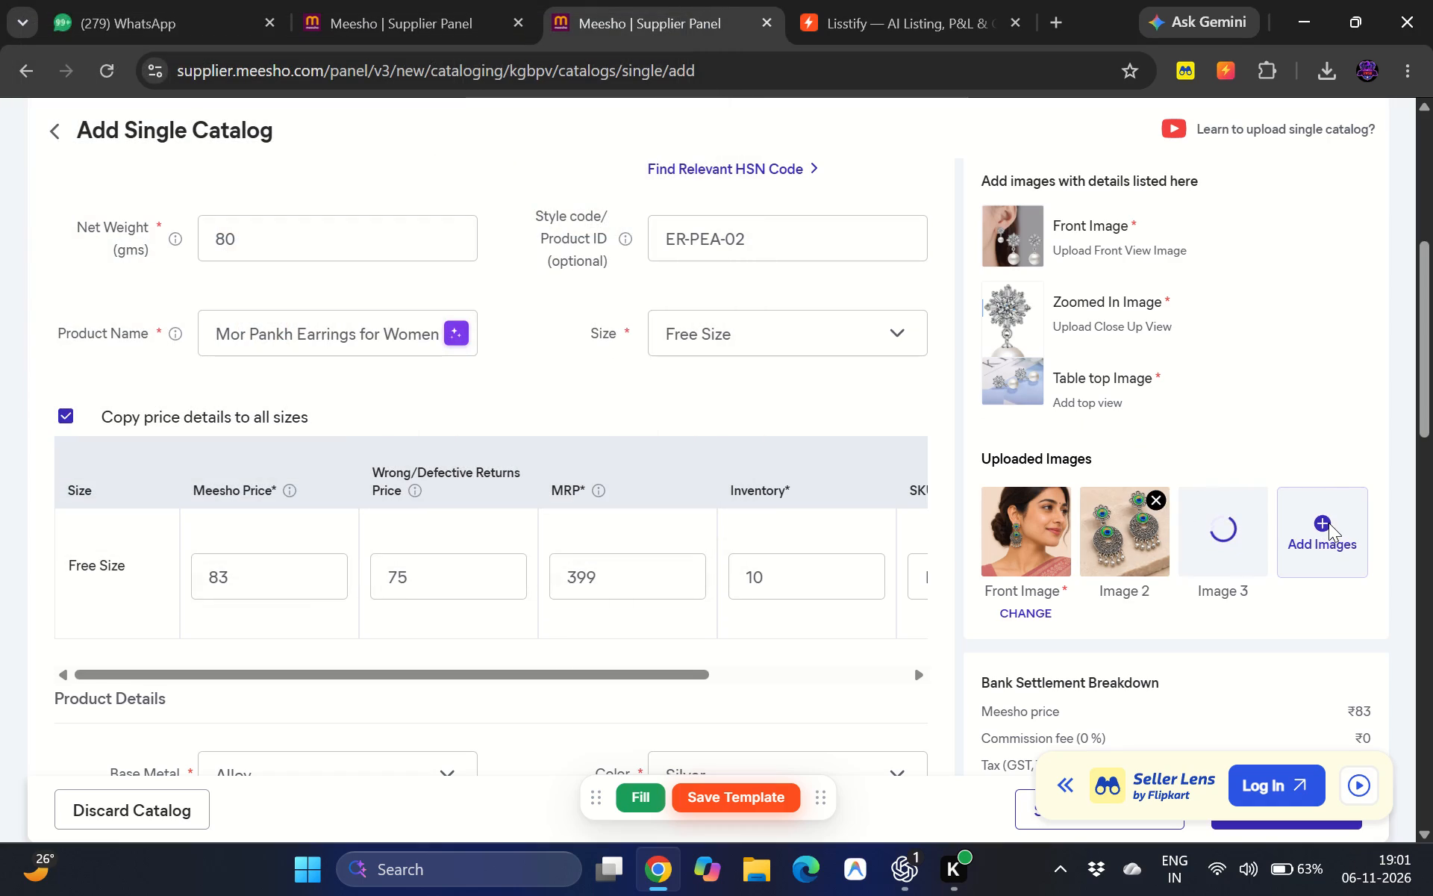
double_click(219, 172)
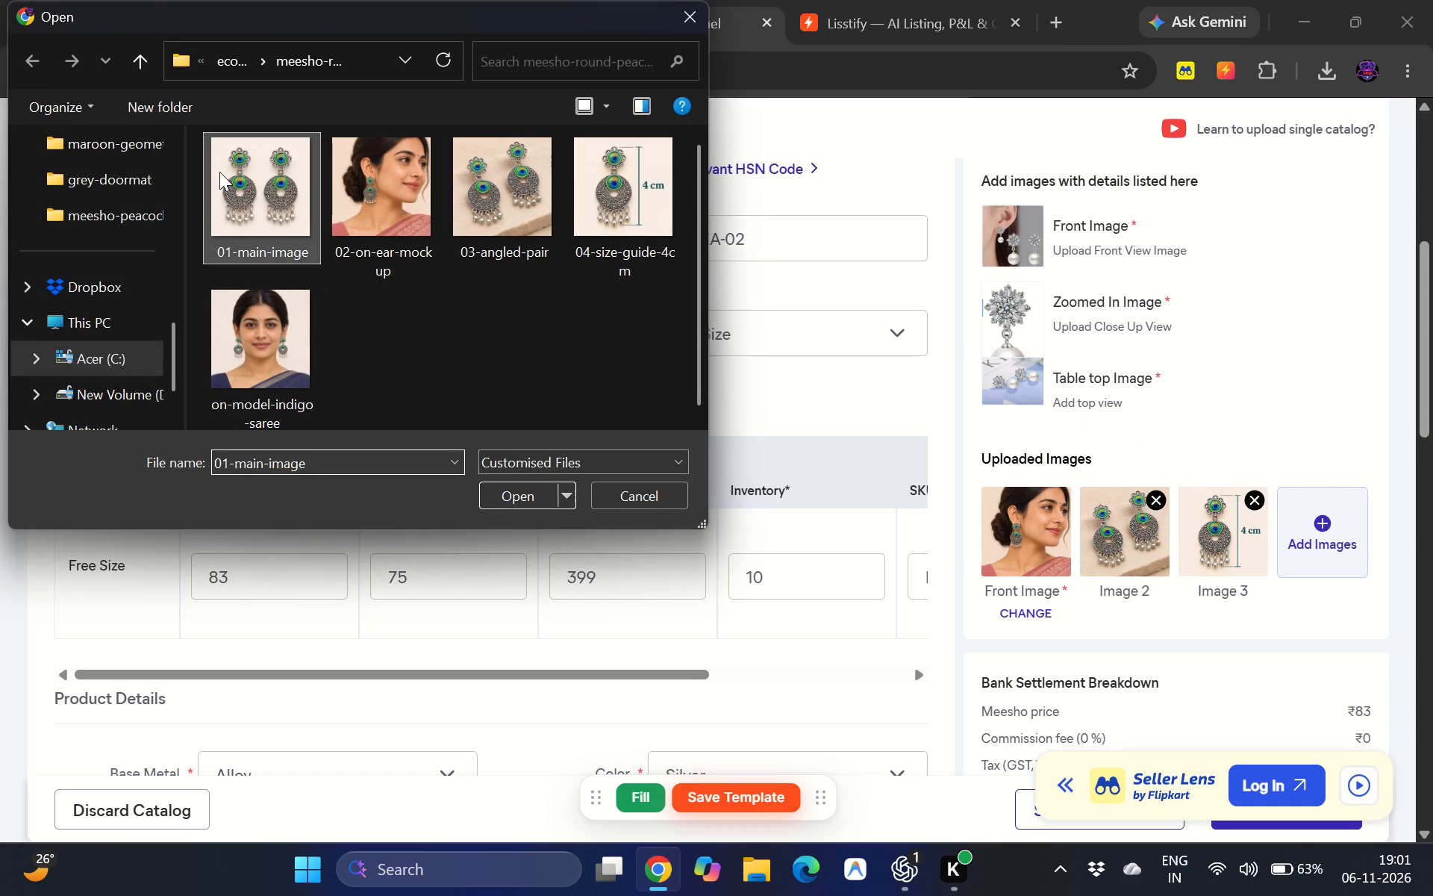
Review the whole ER-PEA-02 listing: uploaded images, prices, SKU ID, product details, manufacturer and packer fields, and description.
scroll(832, 417, down, 1)
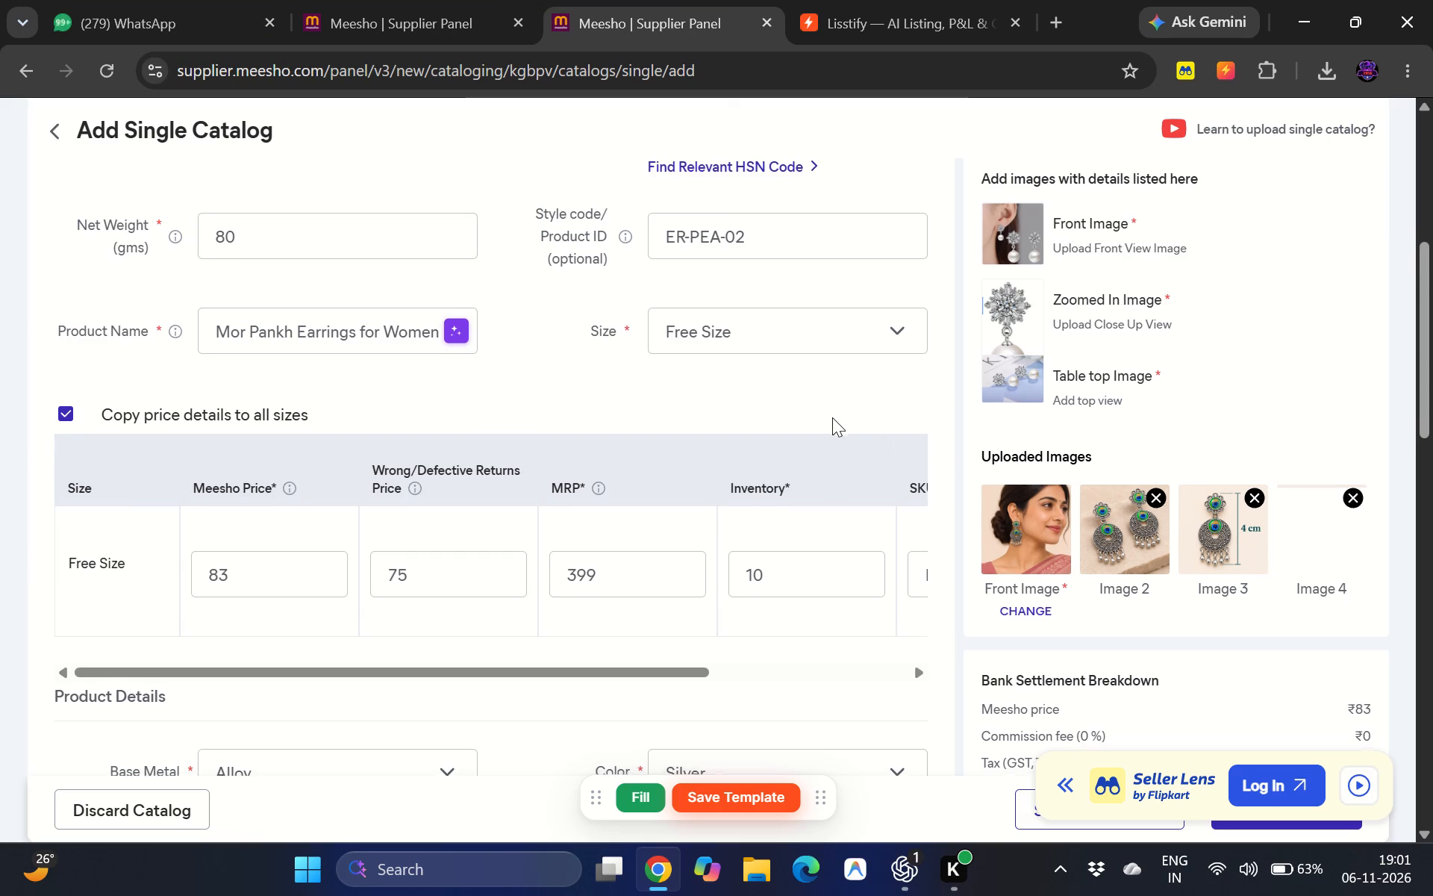
scroll(832, 417, down, 1)
scroll(832, 417, left, 4)
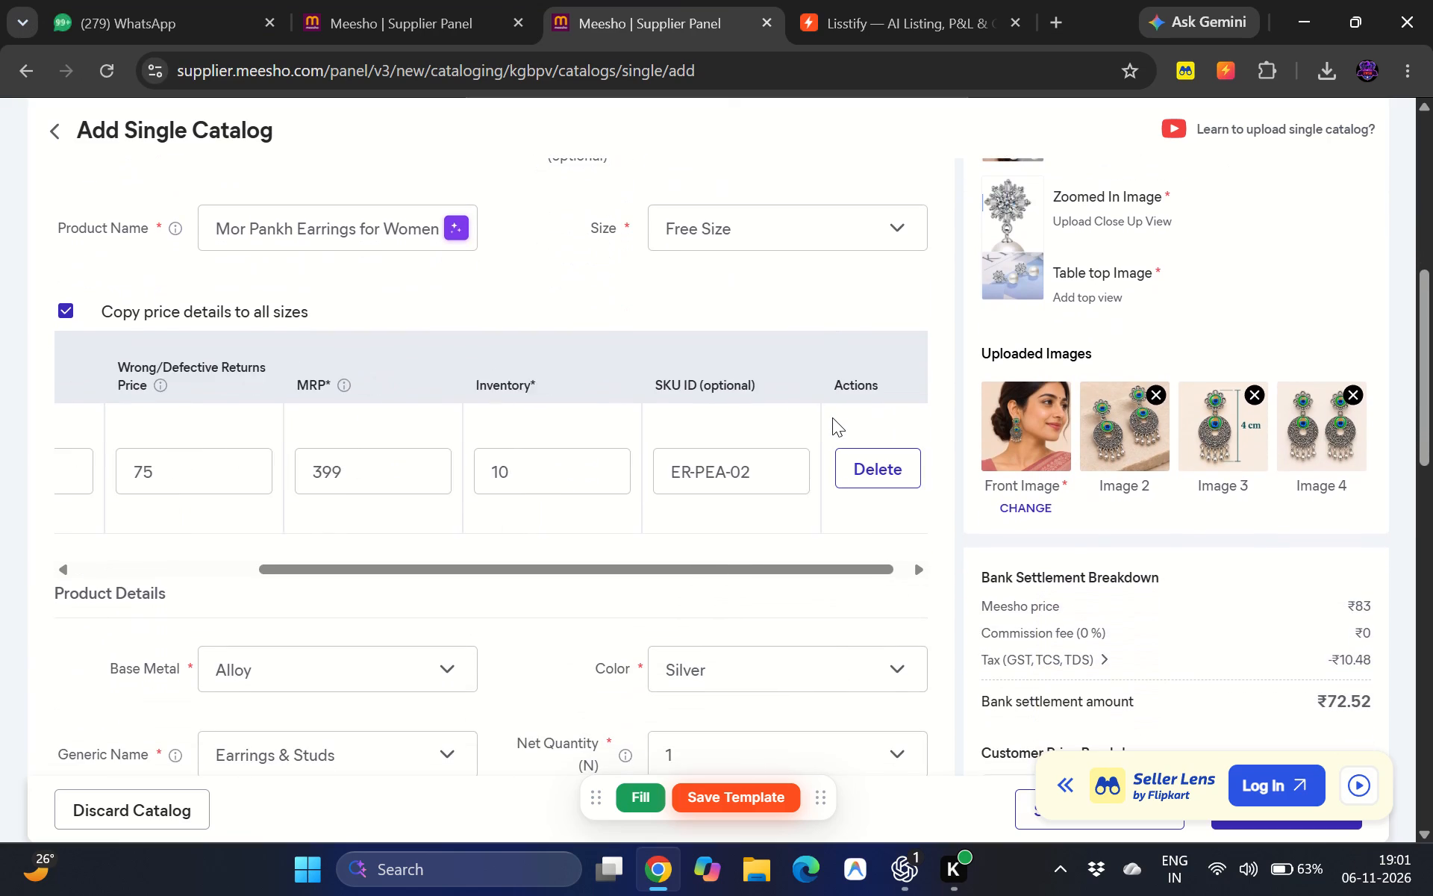
scroll(832, 417, left, 3)
scroll(832, 417, down, 9)
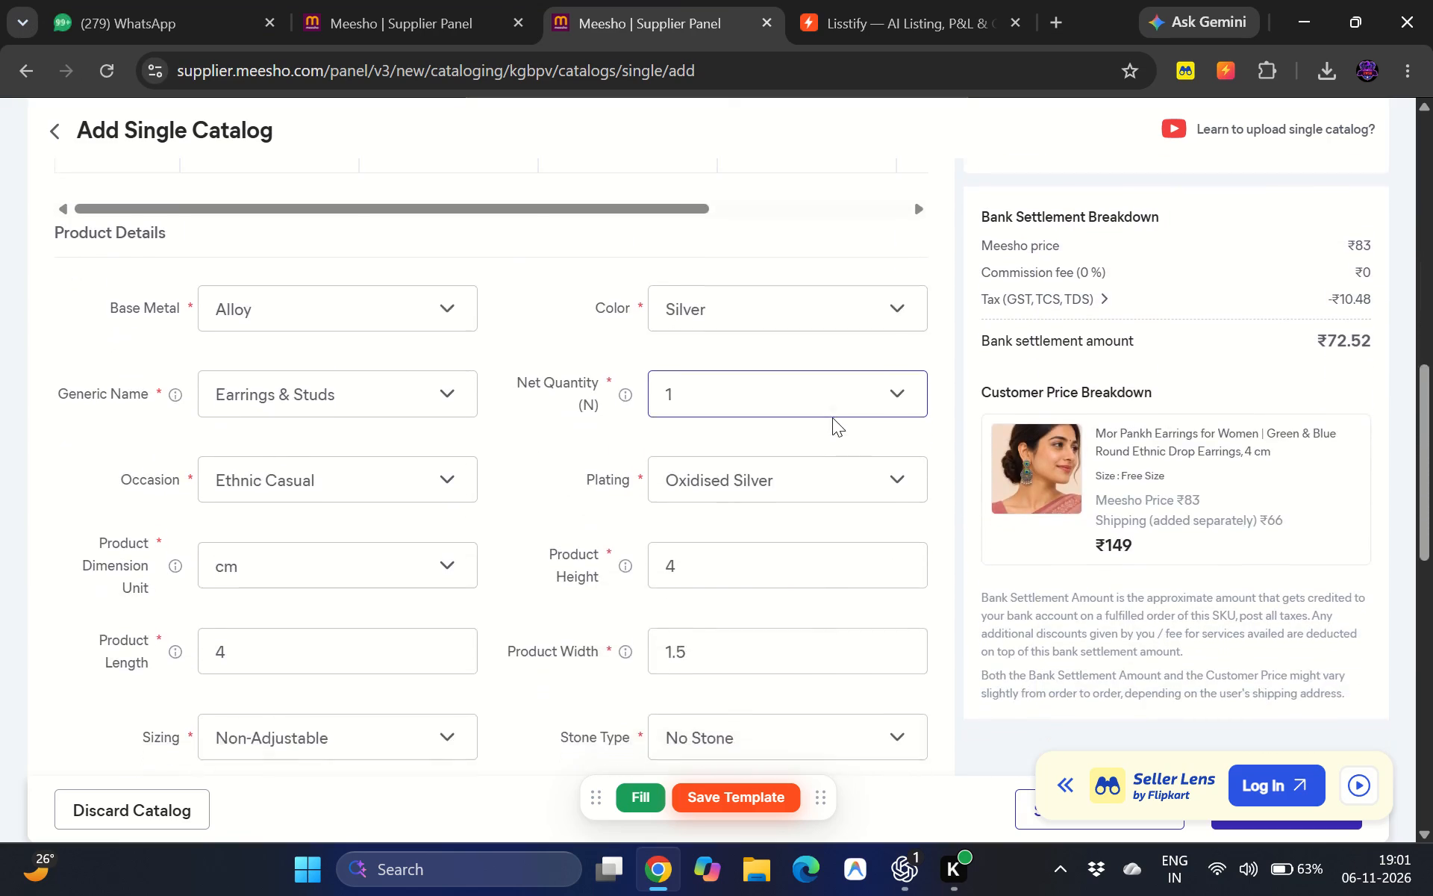
scroll(832, 417, down, 6)
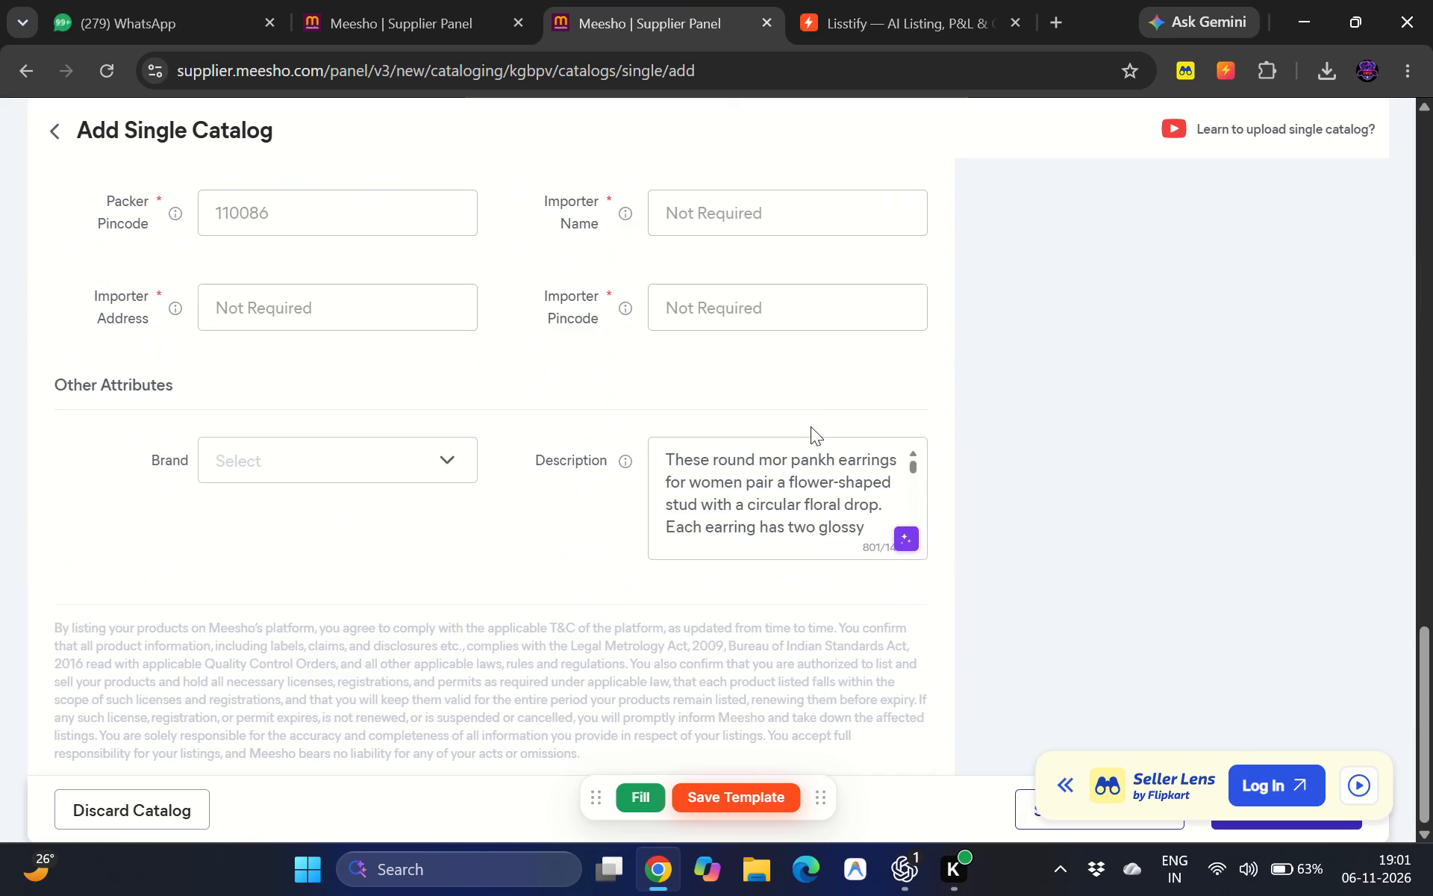
scroll(640, 483, up, 7)
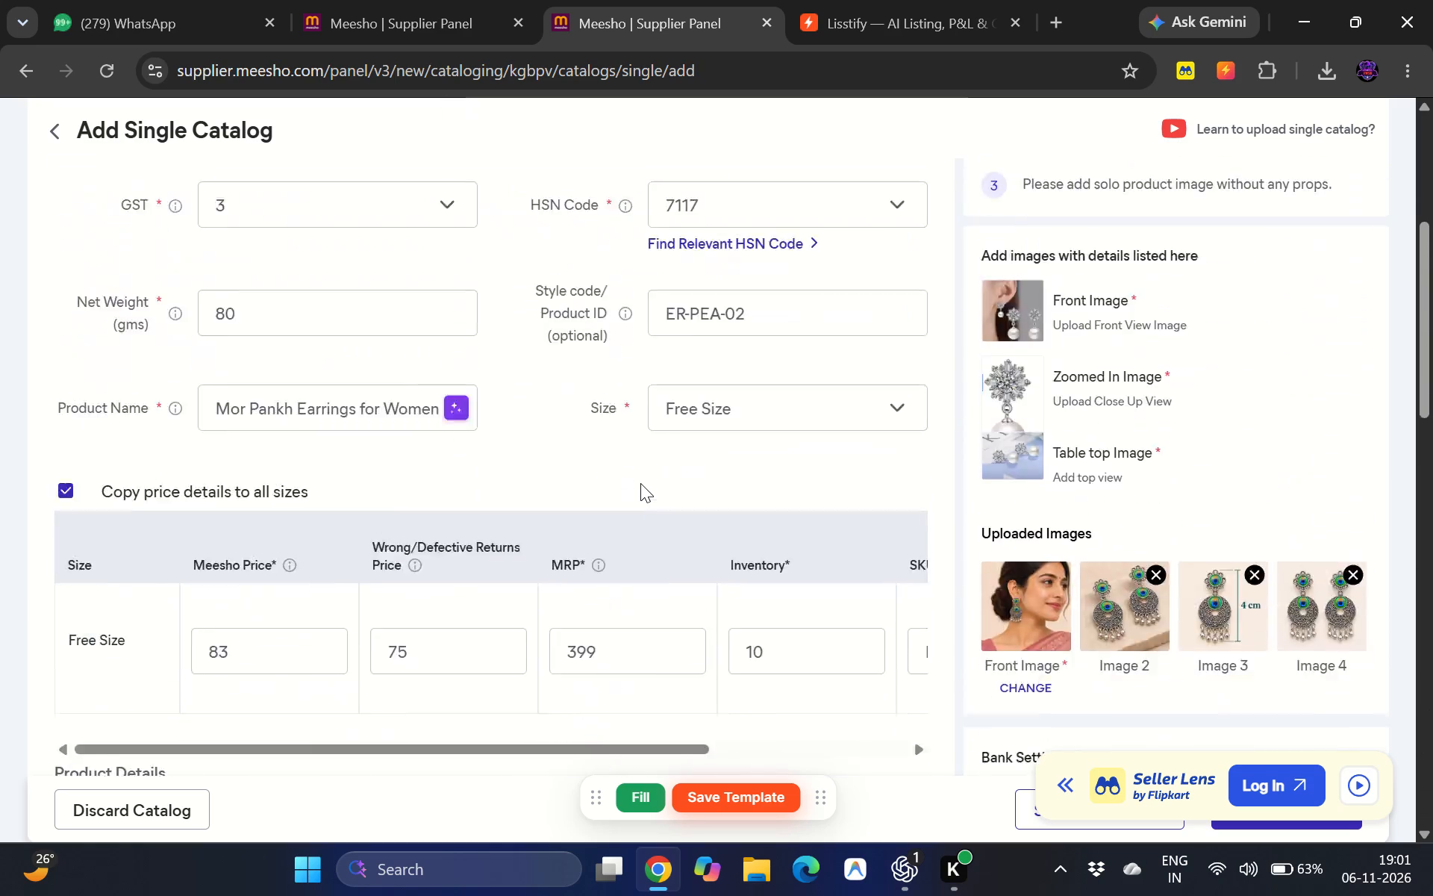
scroll(640, 483, down, 3)
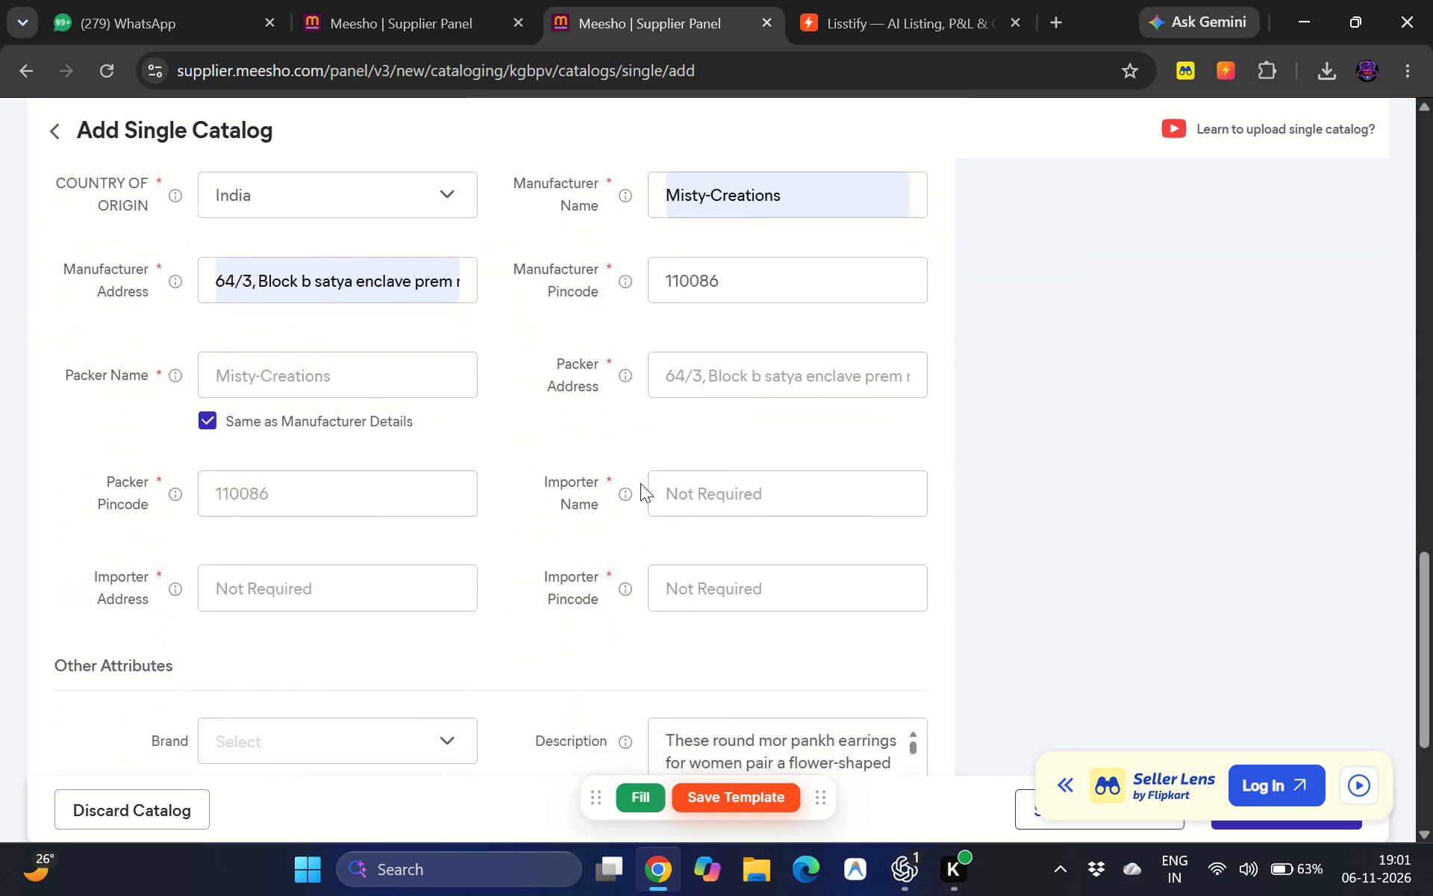
scroll(640, 483, up, 5)
scroll(640, 483, down, 4)
scroll(640, 483, up, 1)
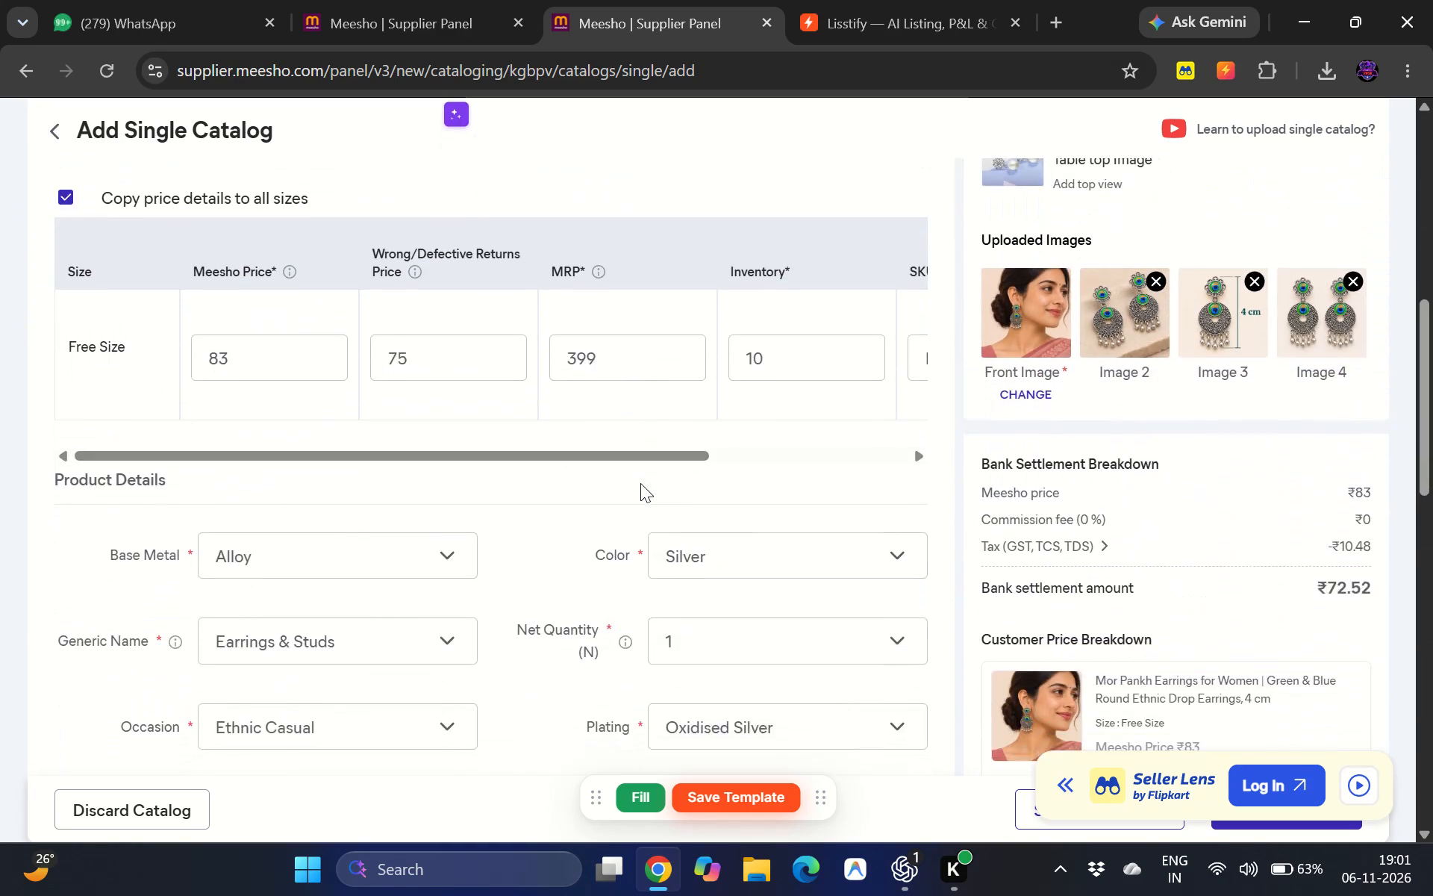
scroll(640, 483, up, 1)
Save the filled-in listing as a Lisstify template named "single listing earrings".
click(727, 791)
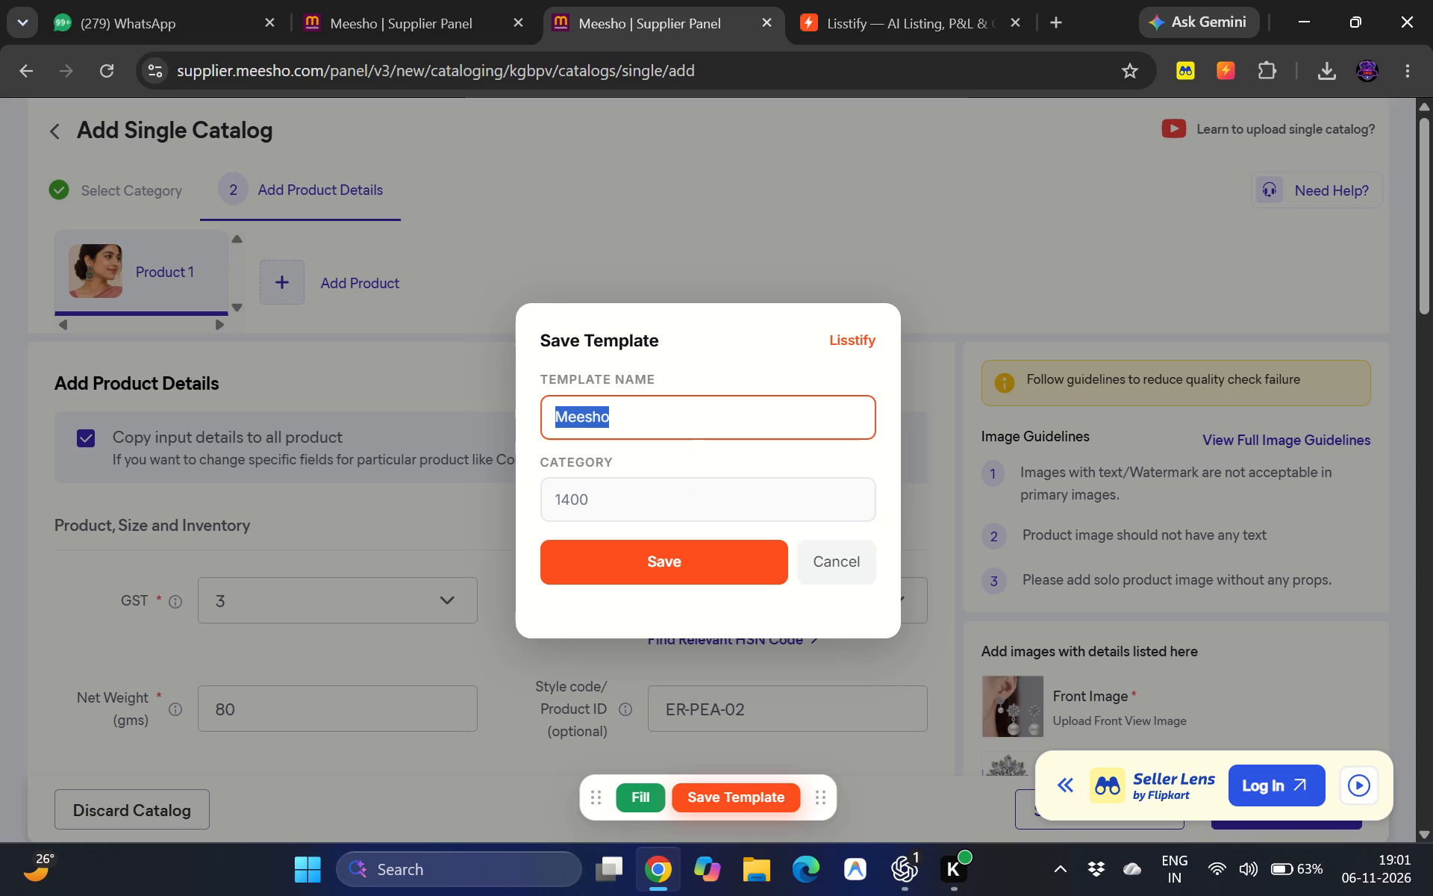
text(single listing earrings)
key(Return)
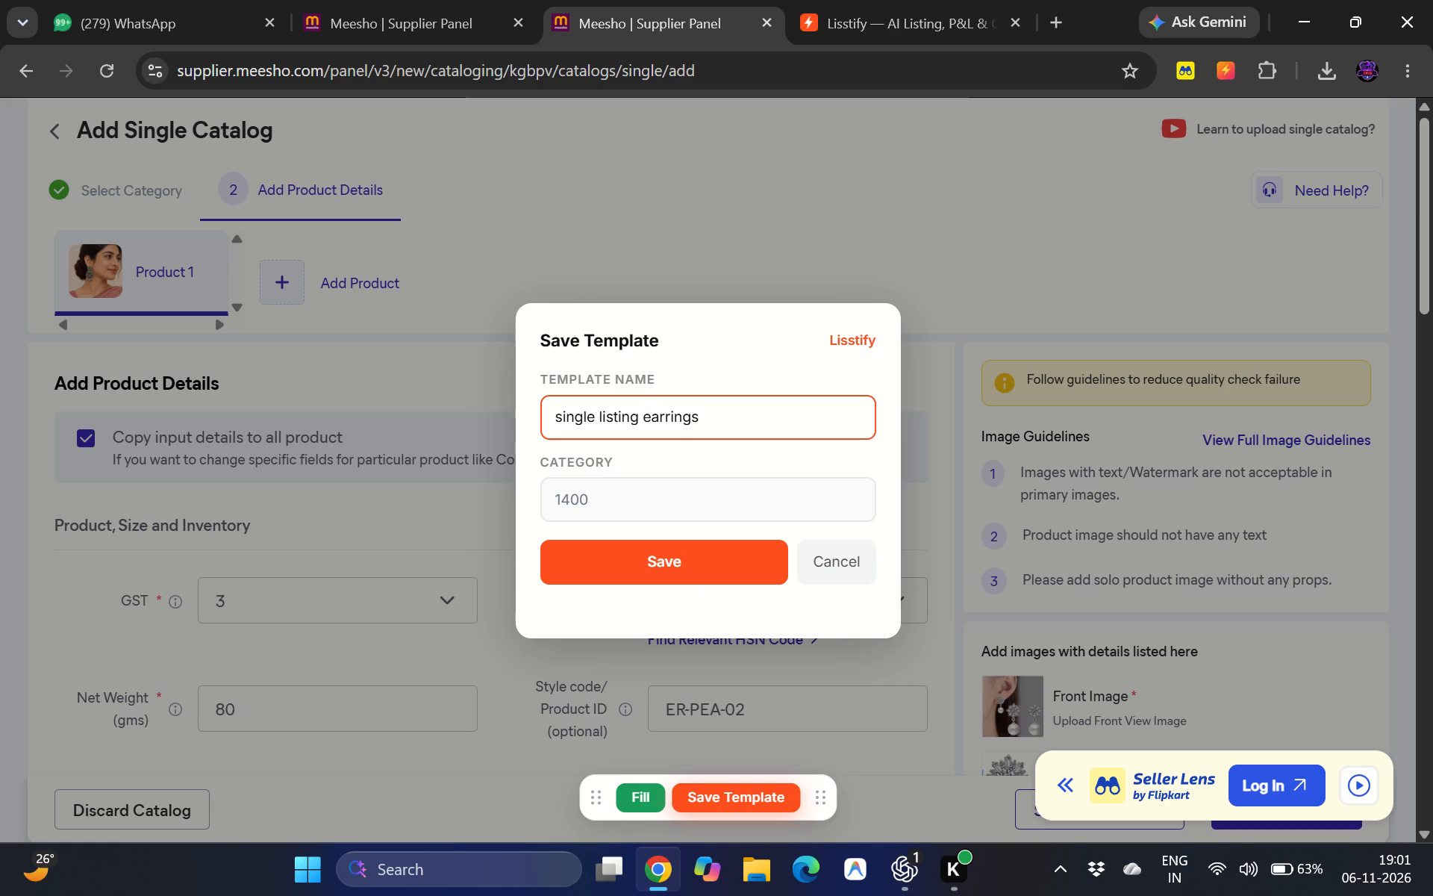
click(649, 498)
click(646, 575)
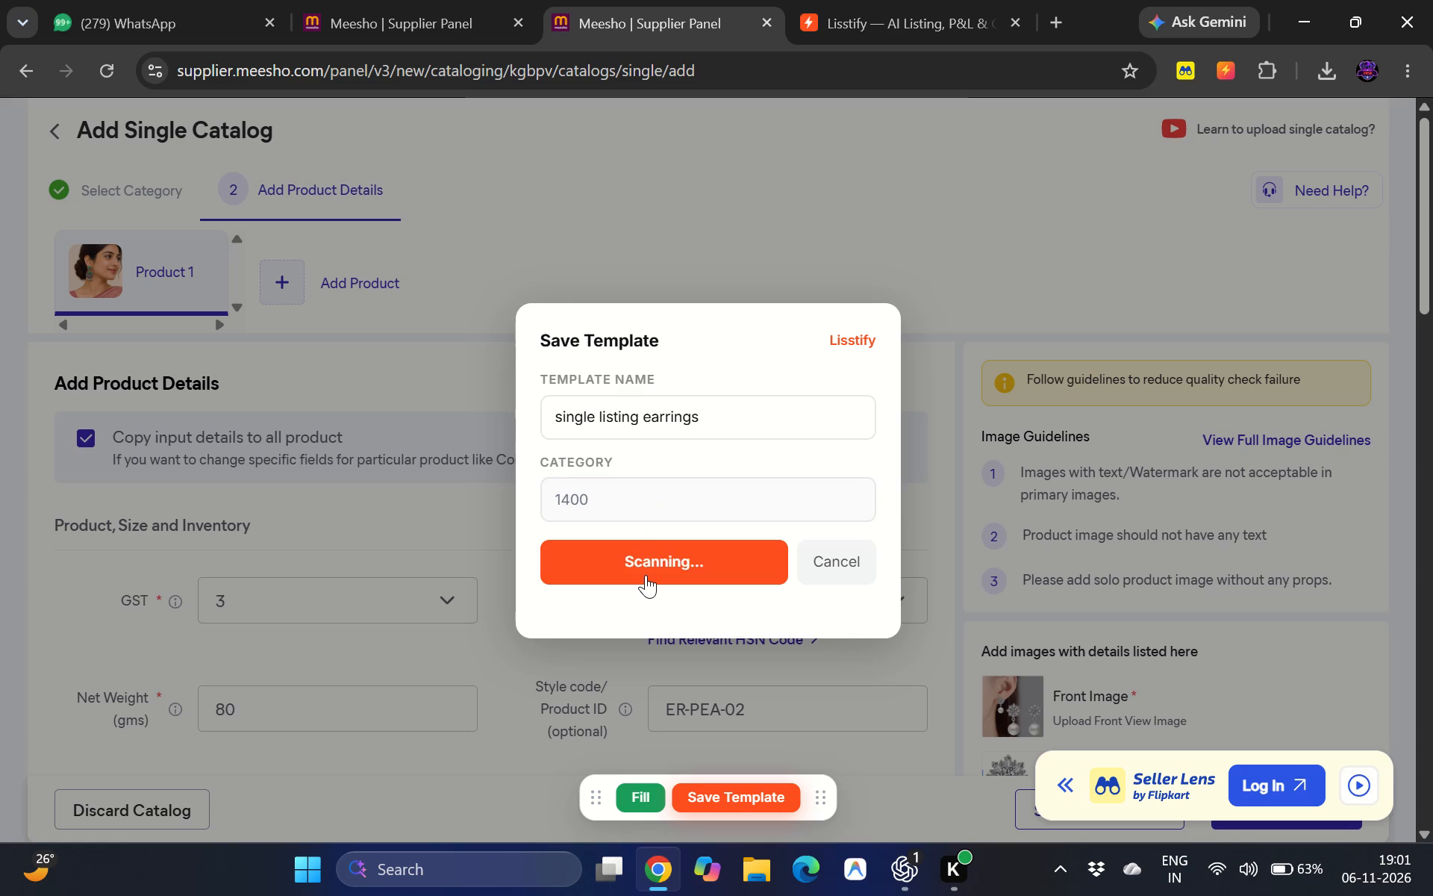
click(833, 564)
scroll(981, 436, right, 1)
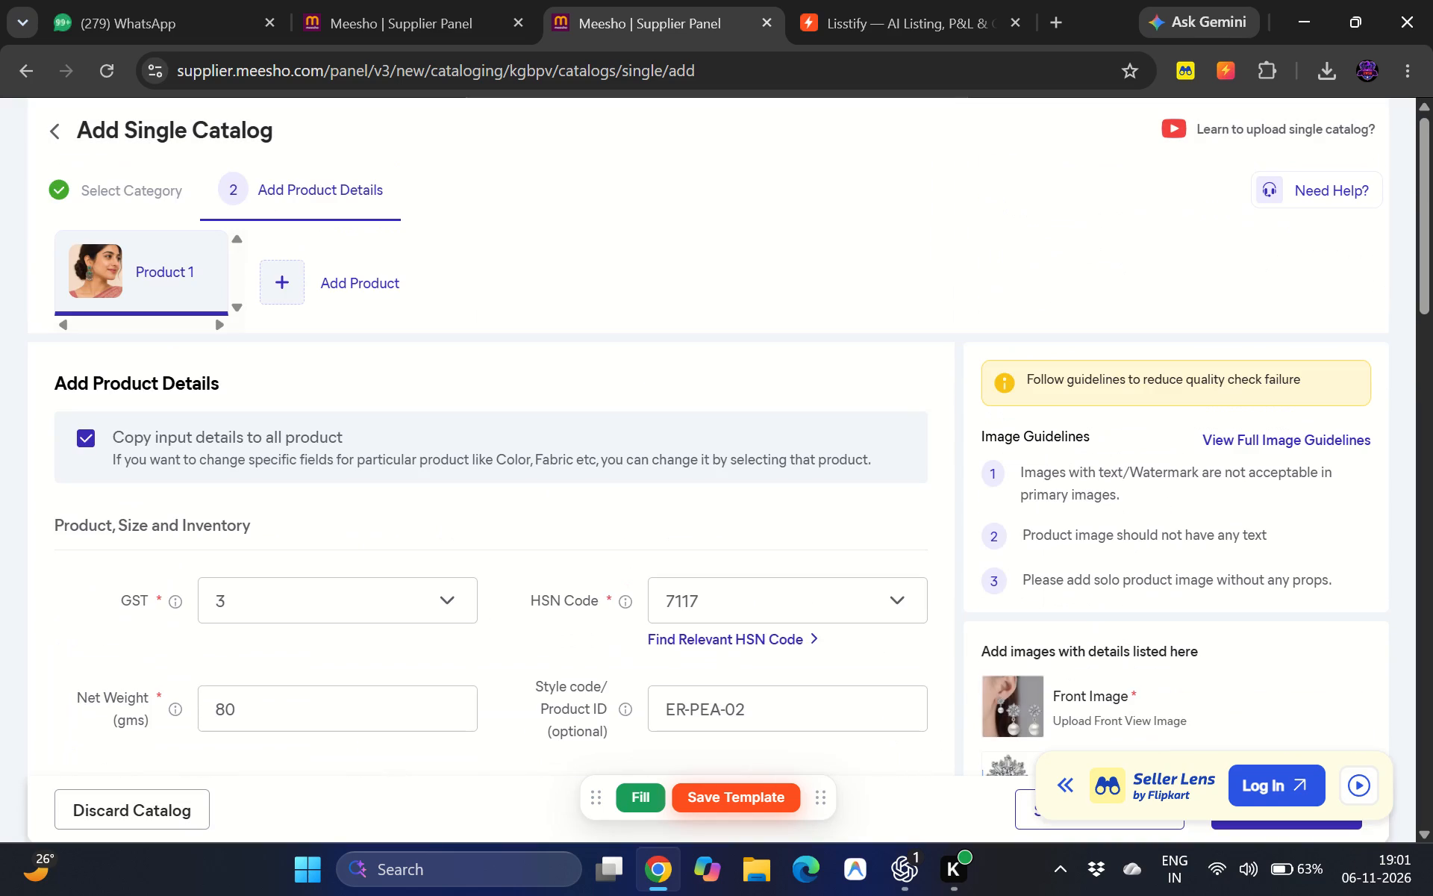
scroll(985, 352, down, 6)
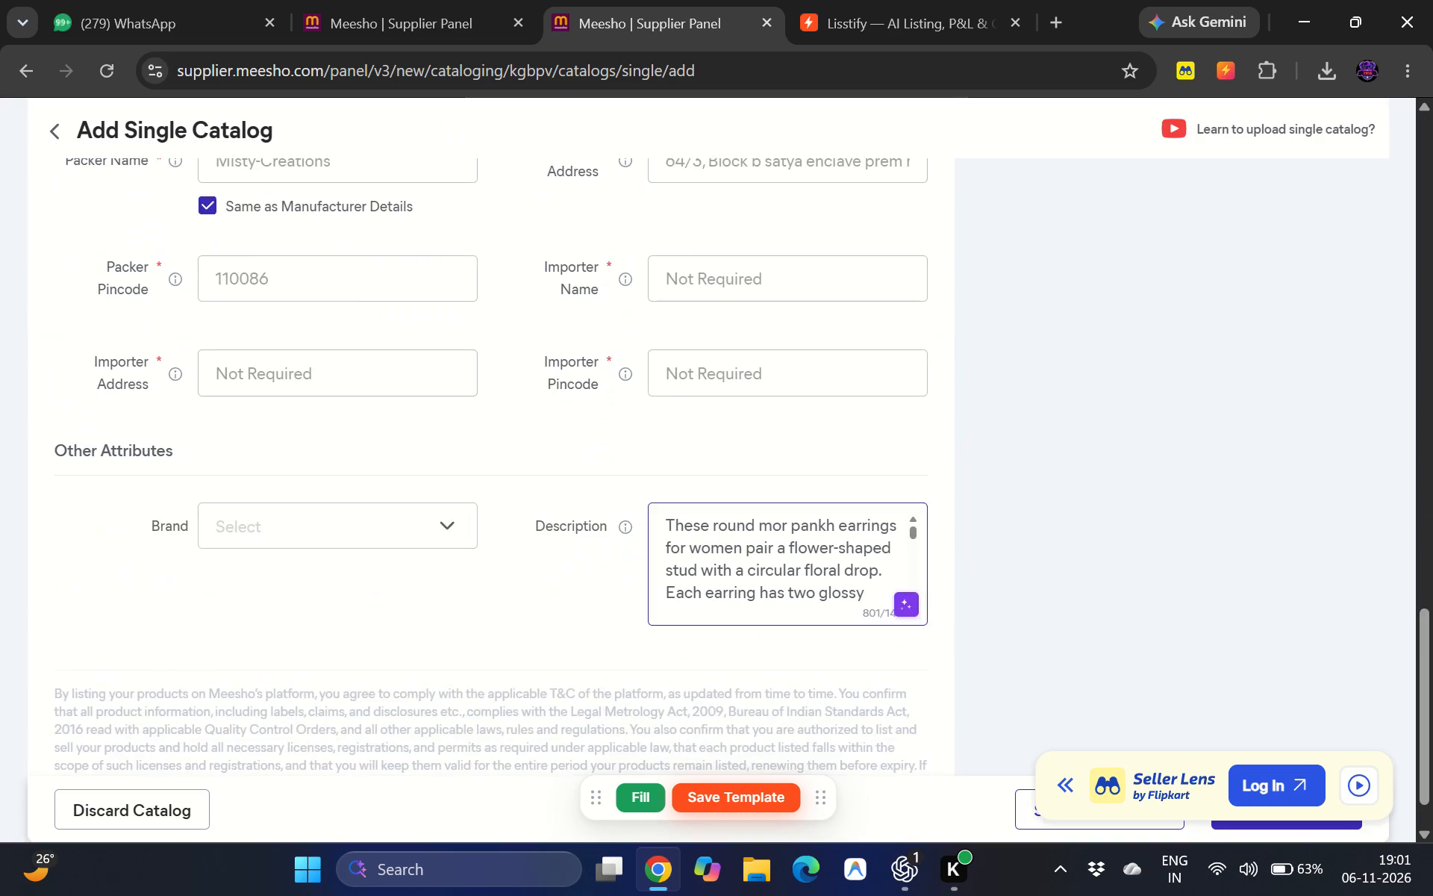
scroll(937, 644, down, 4)
click(1058, 797)
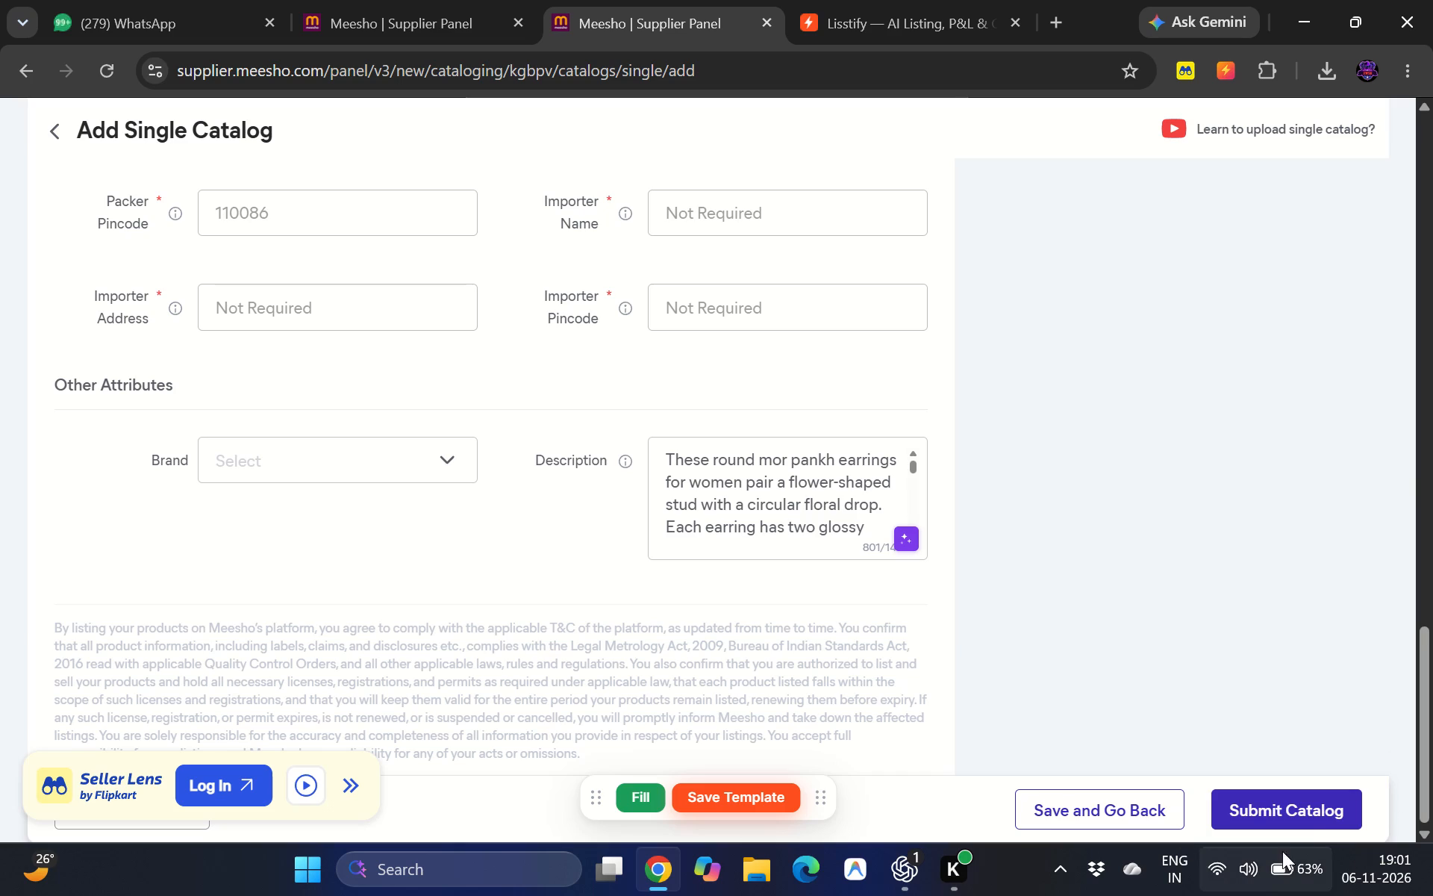
click(1268, 815)
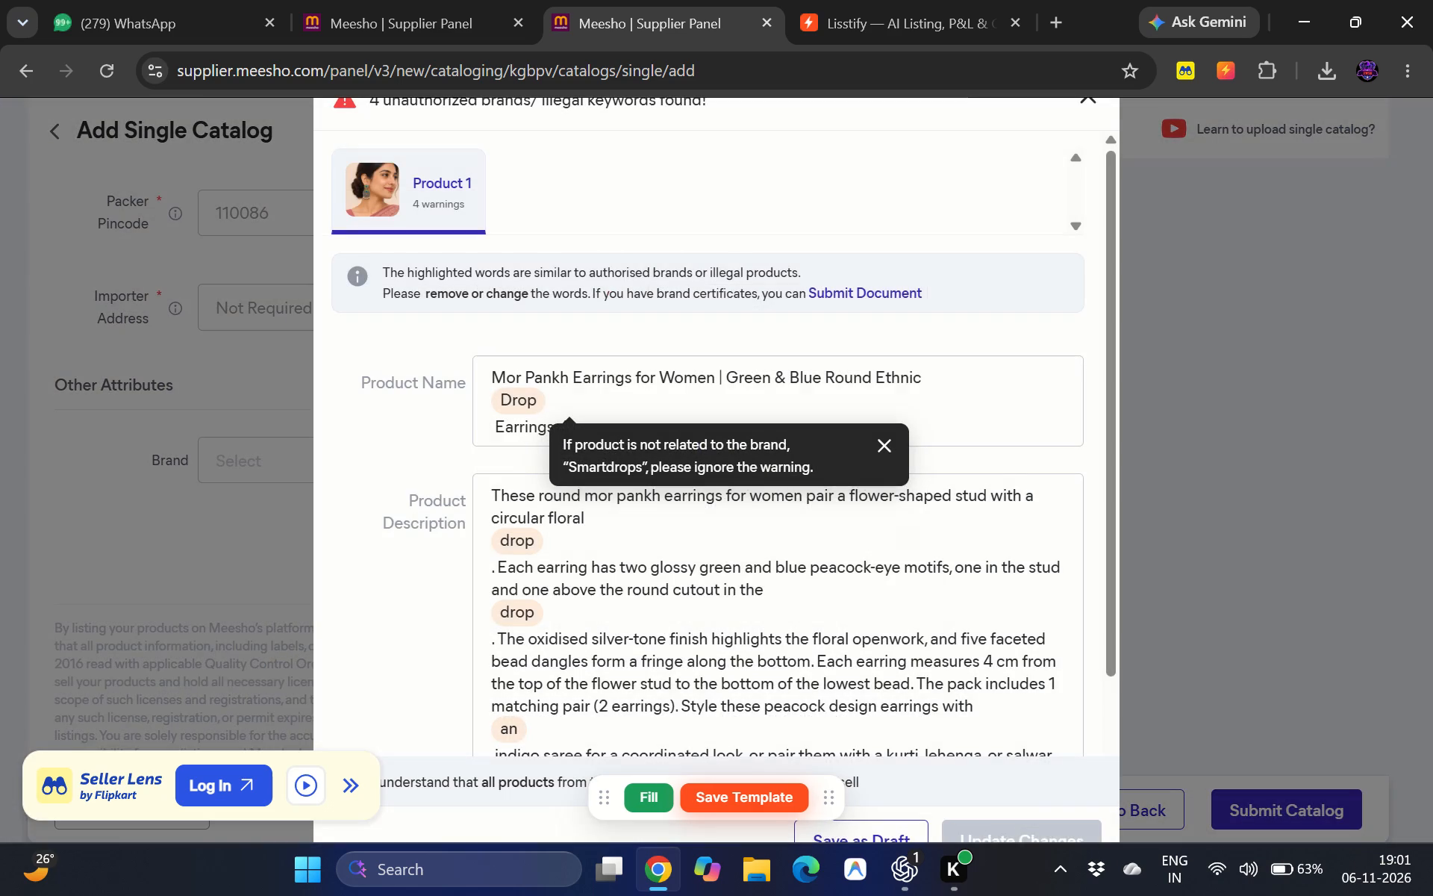
scroll(784, 600, down, 5)
click(368, 794)
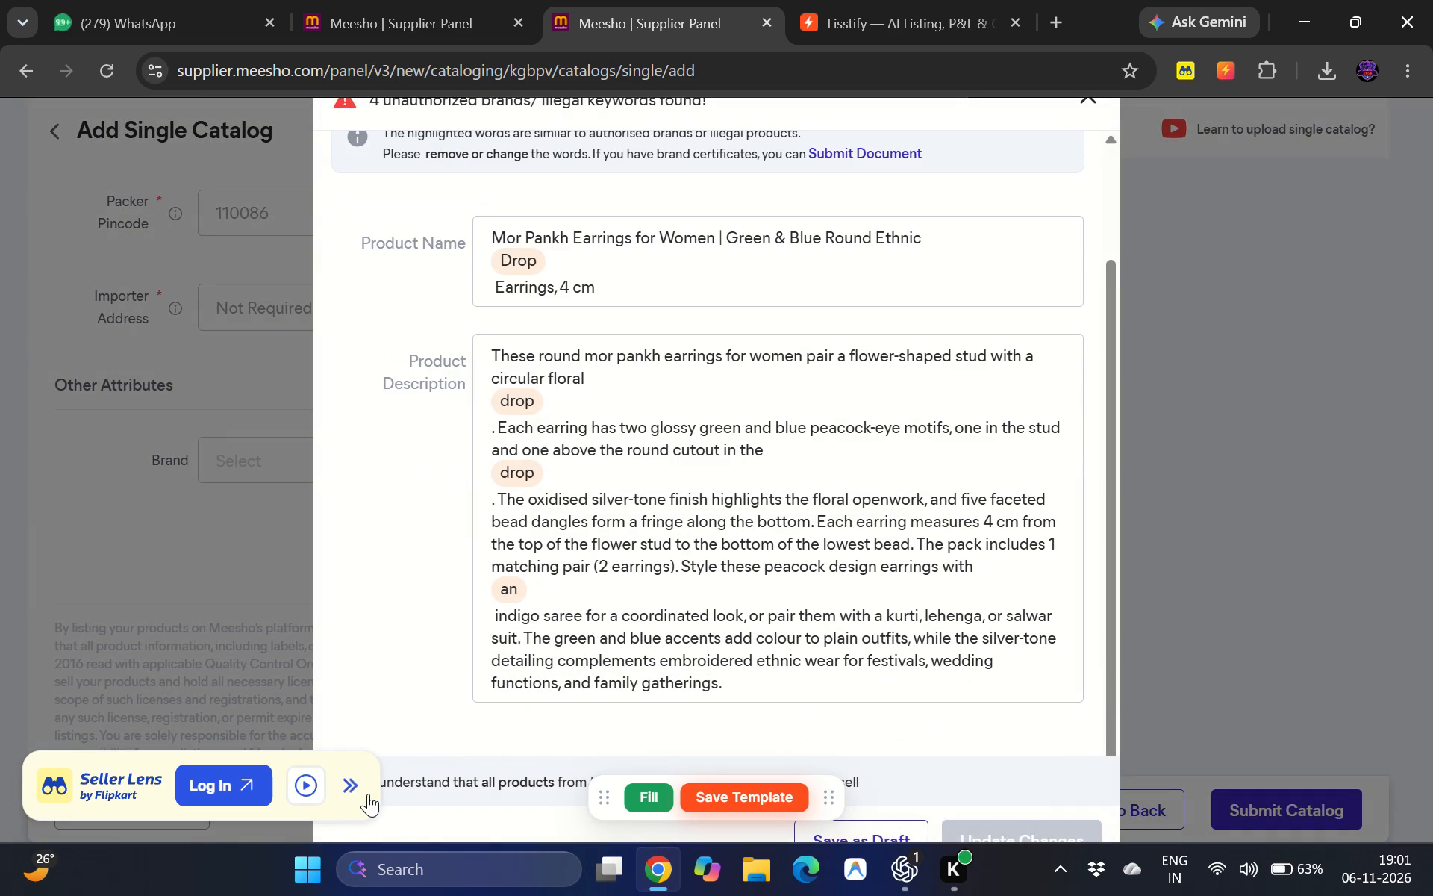
click(344, 777)
scroll(840, 700, down, 5)
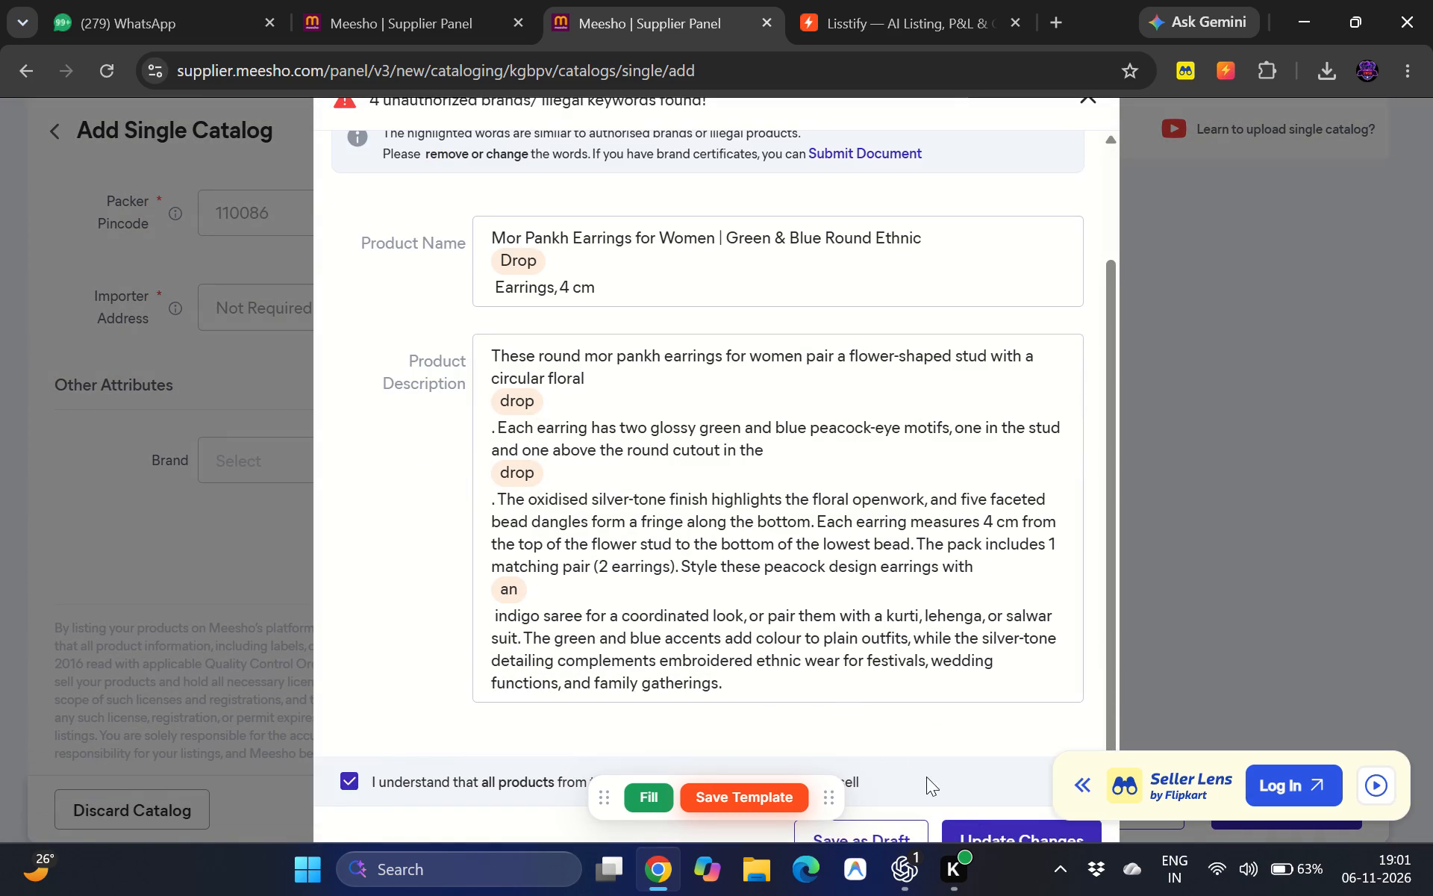
click(988, 826)
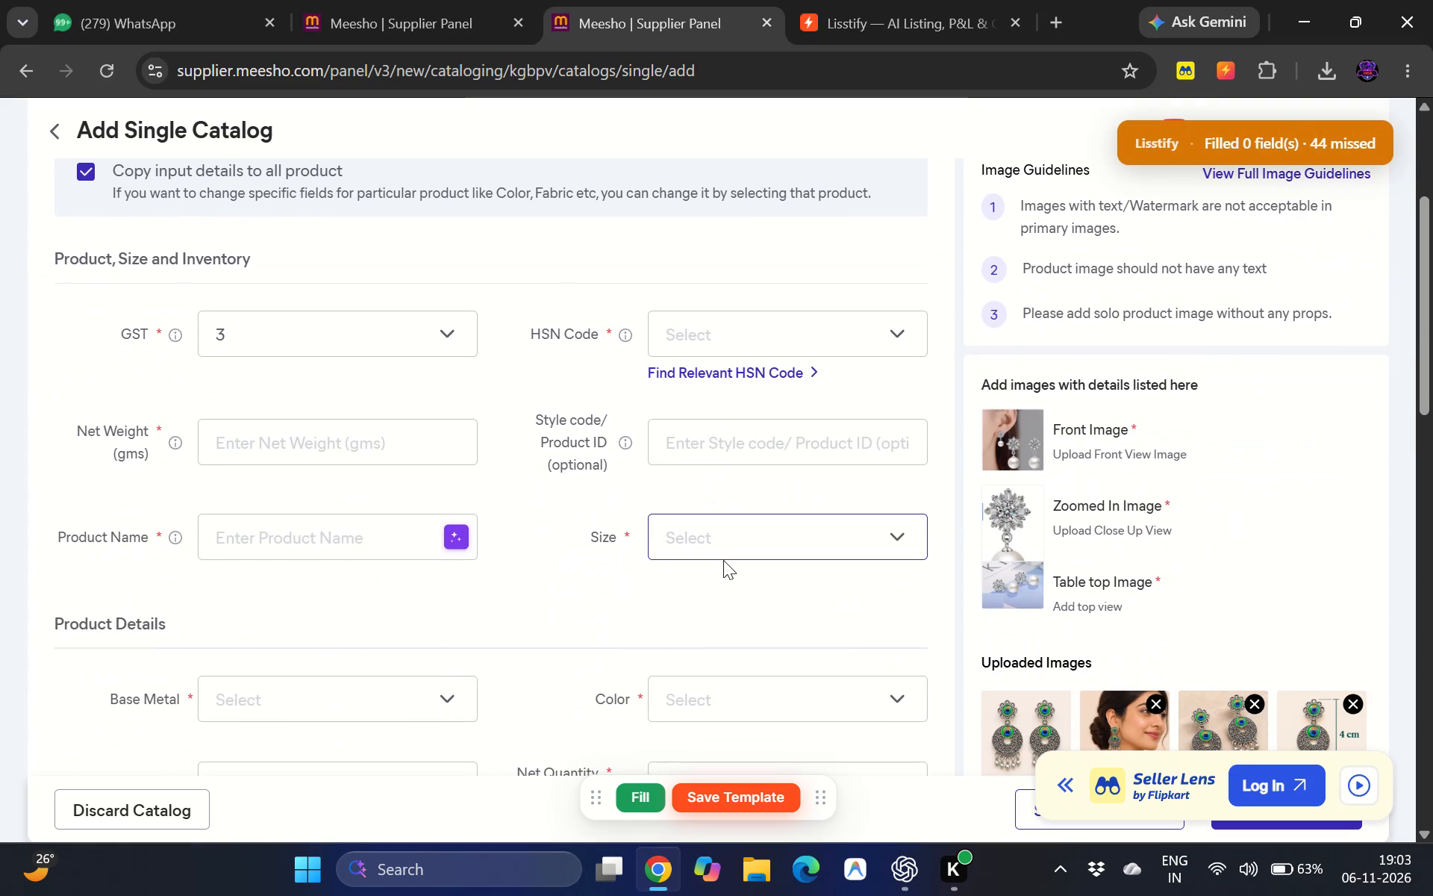
scroll(723, 560, down, 5)
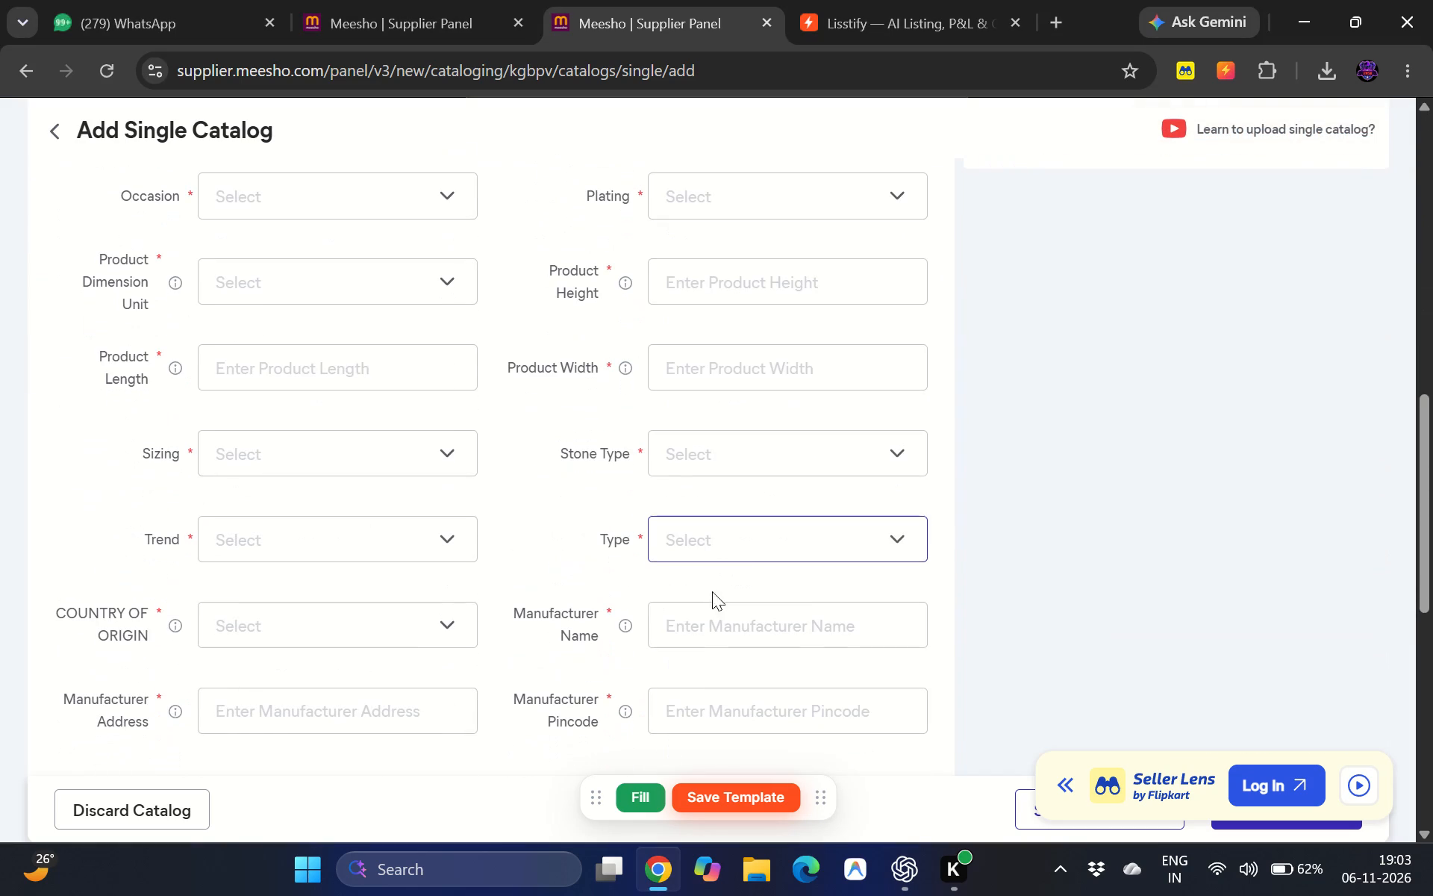
click(631, 806)
click(697, 490)
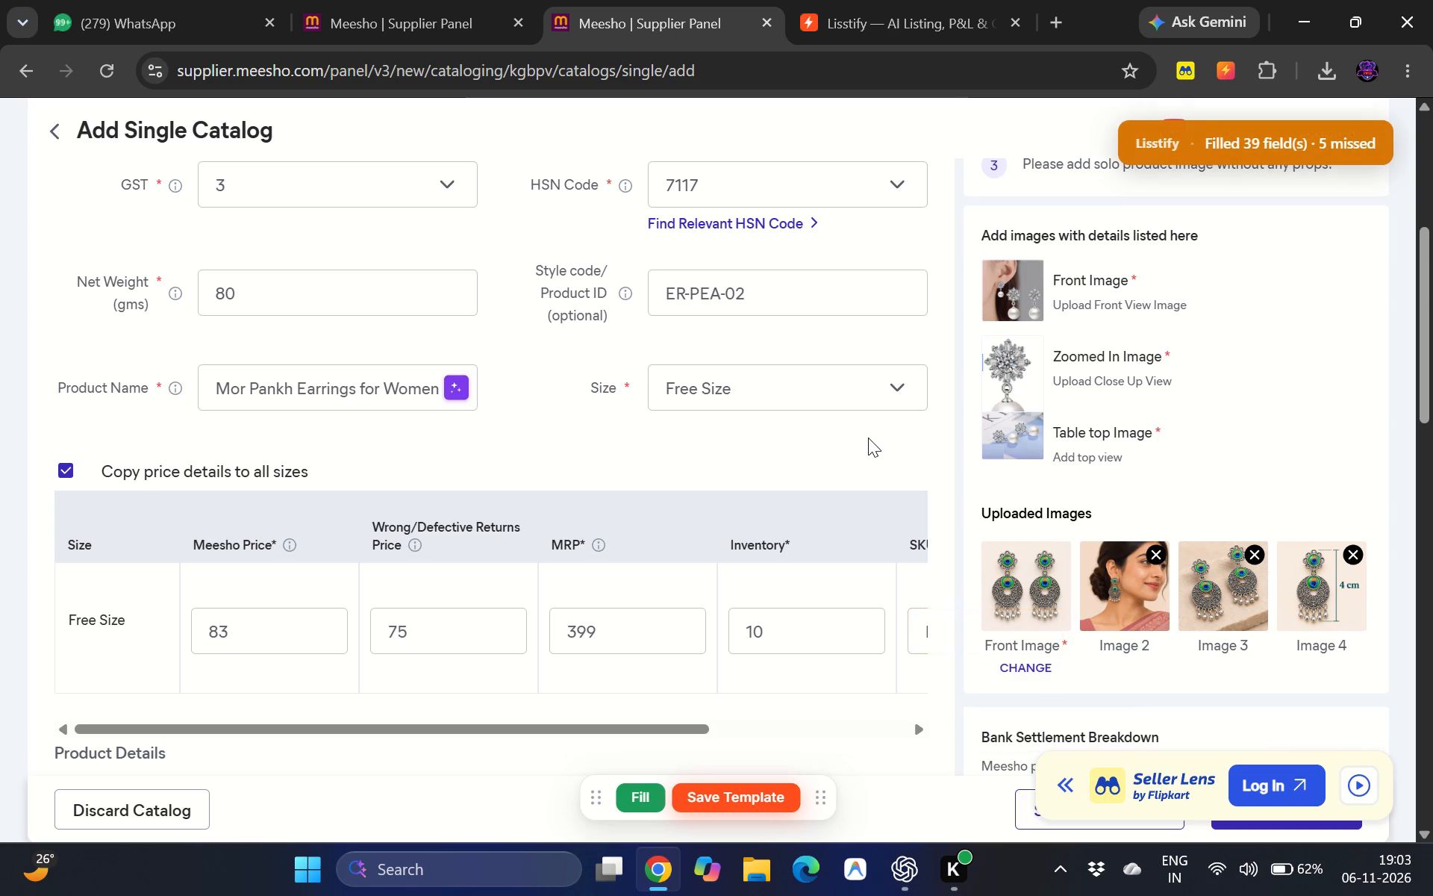
Check the filled-in values, and set the Meesho price to 93 and the wrong/defective returns price to 85.
scroll(868, 438, left, 2)
scroll(796, 511, left, 4)
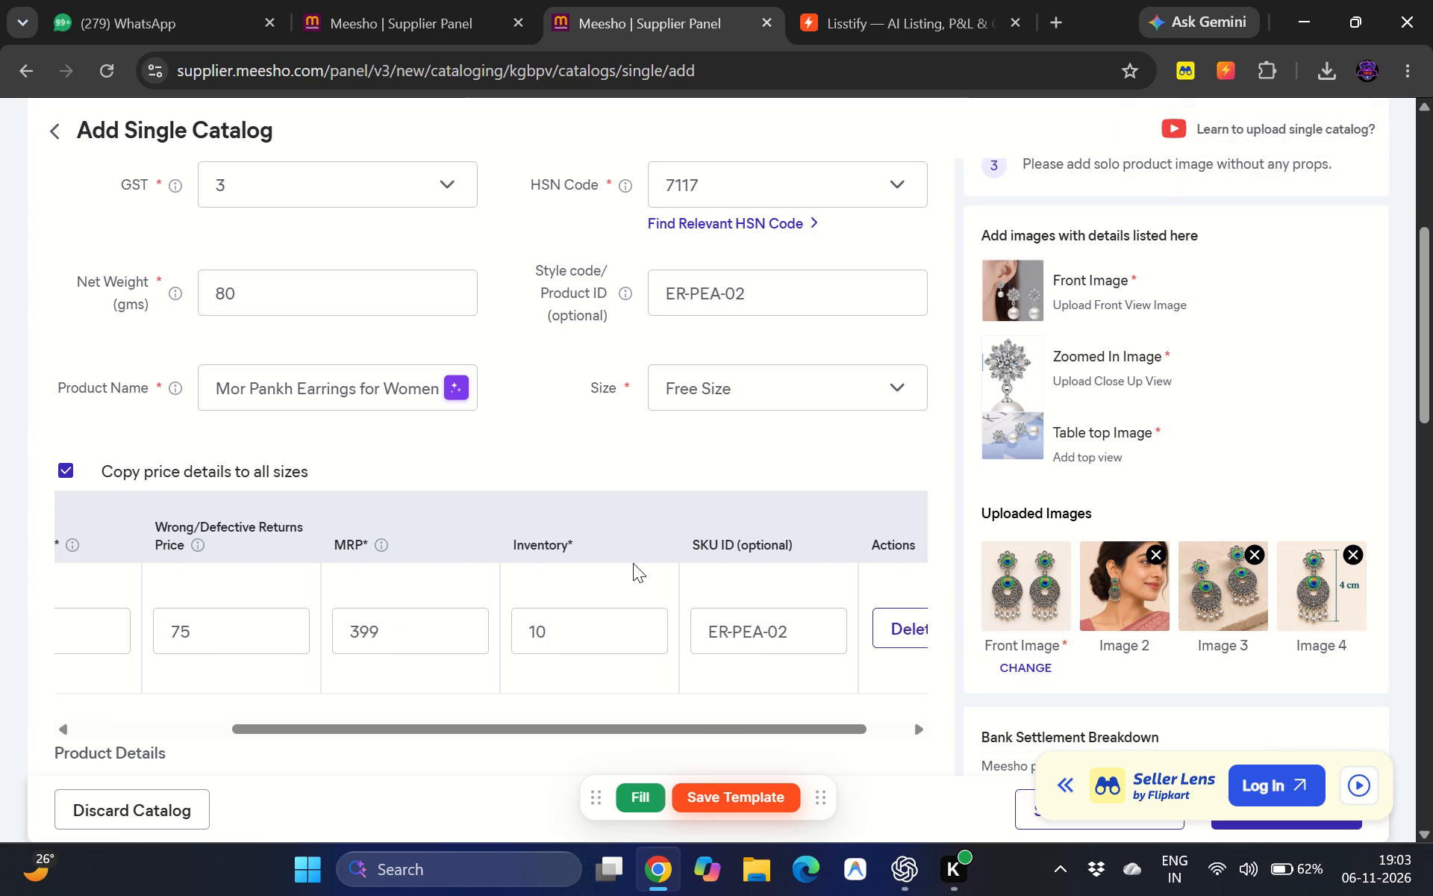
scroll(633, 563, down, 5)
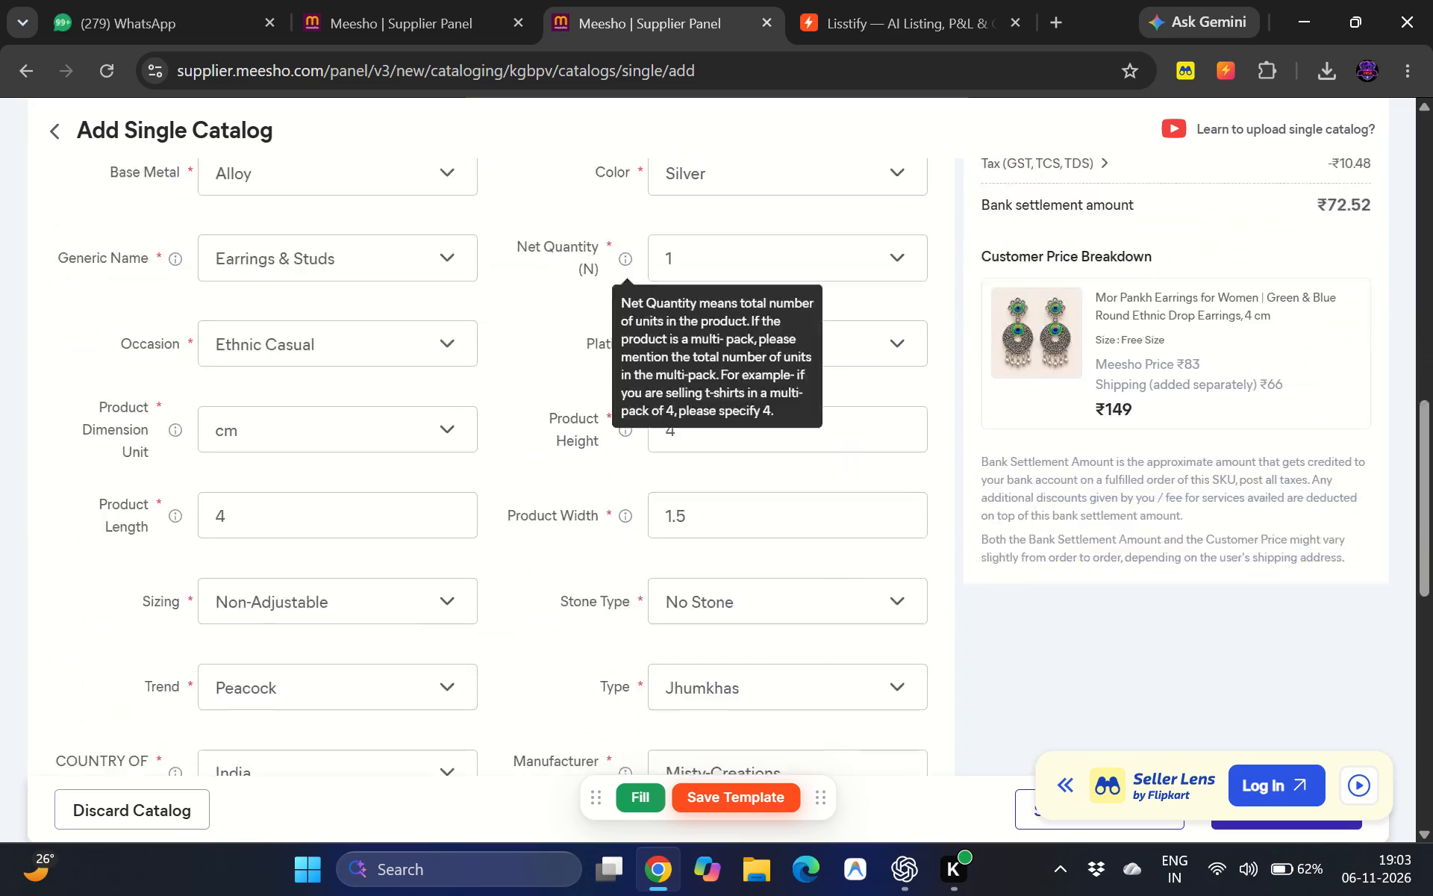
scroll(633, 563, down, 2)
scroll(633, 563, up, 5)
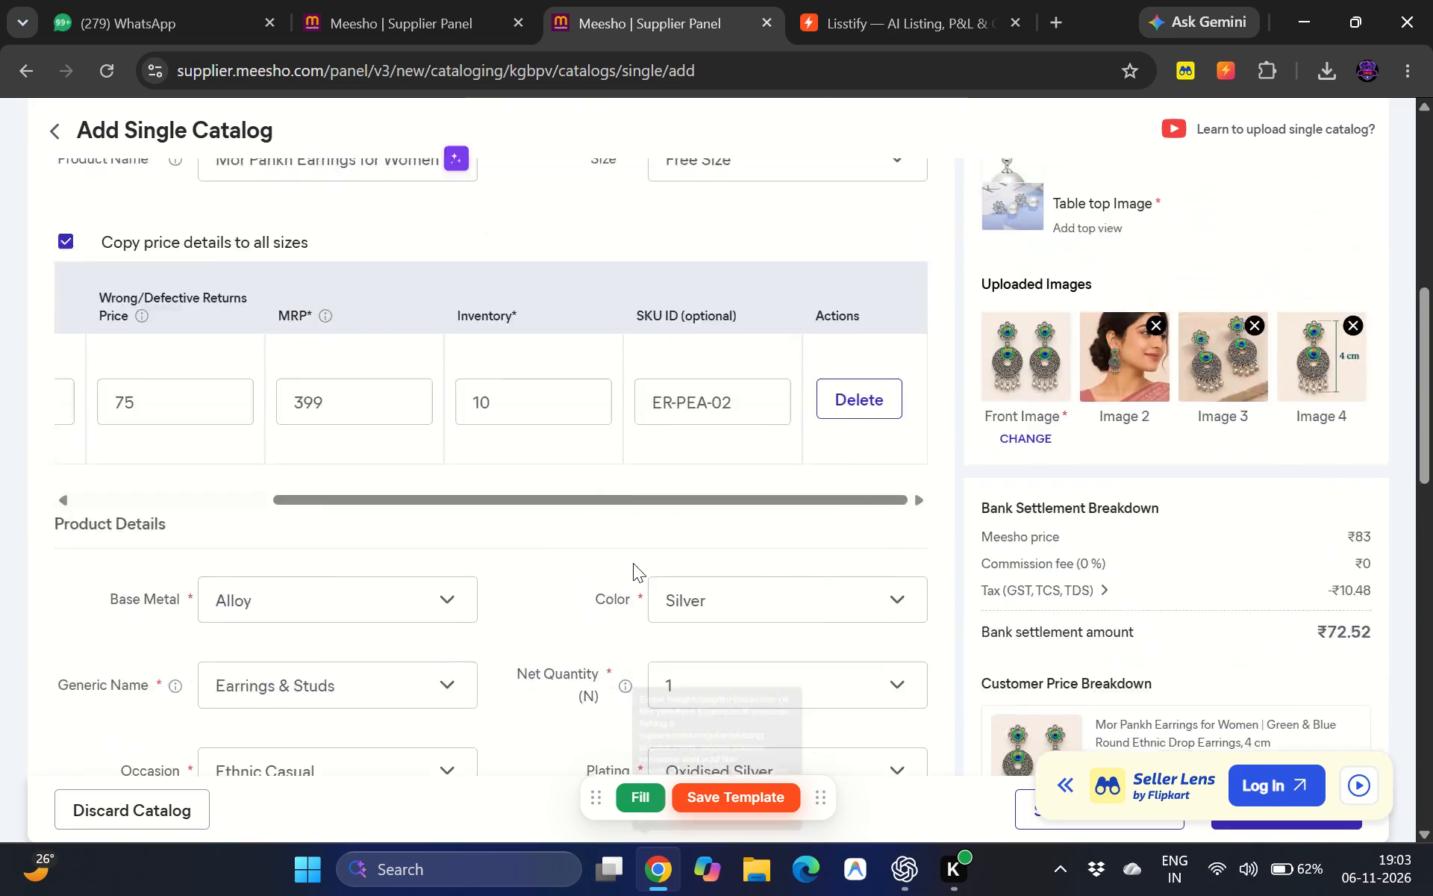
scroll(633, 563, up, 4)
scroll(471, 591, right, 3)
double_click(278, 594)
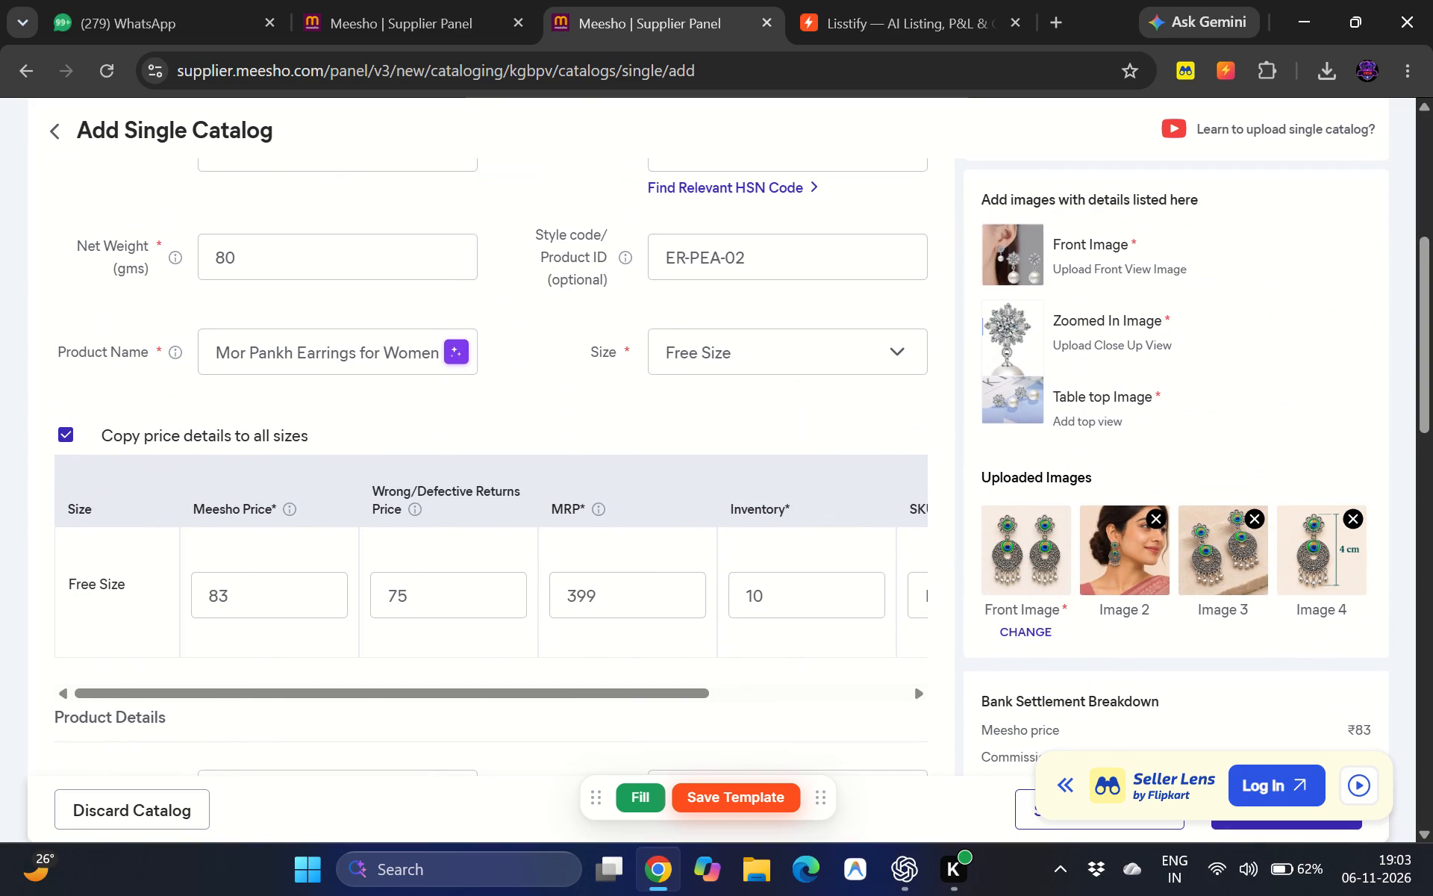
key(ctrl+a)
text(93)
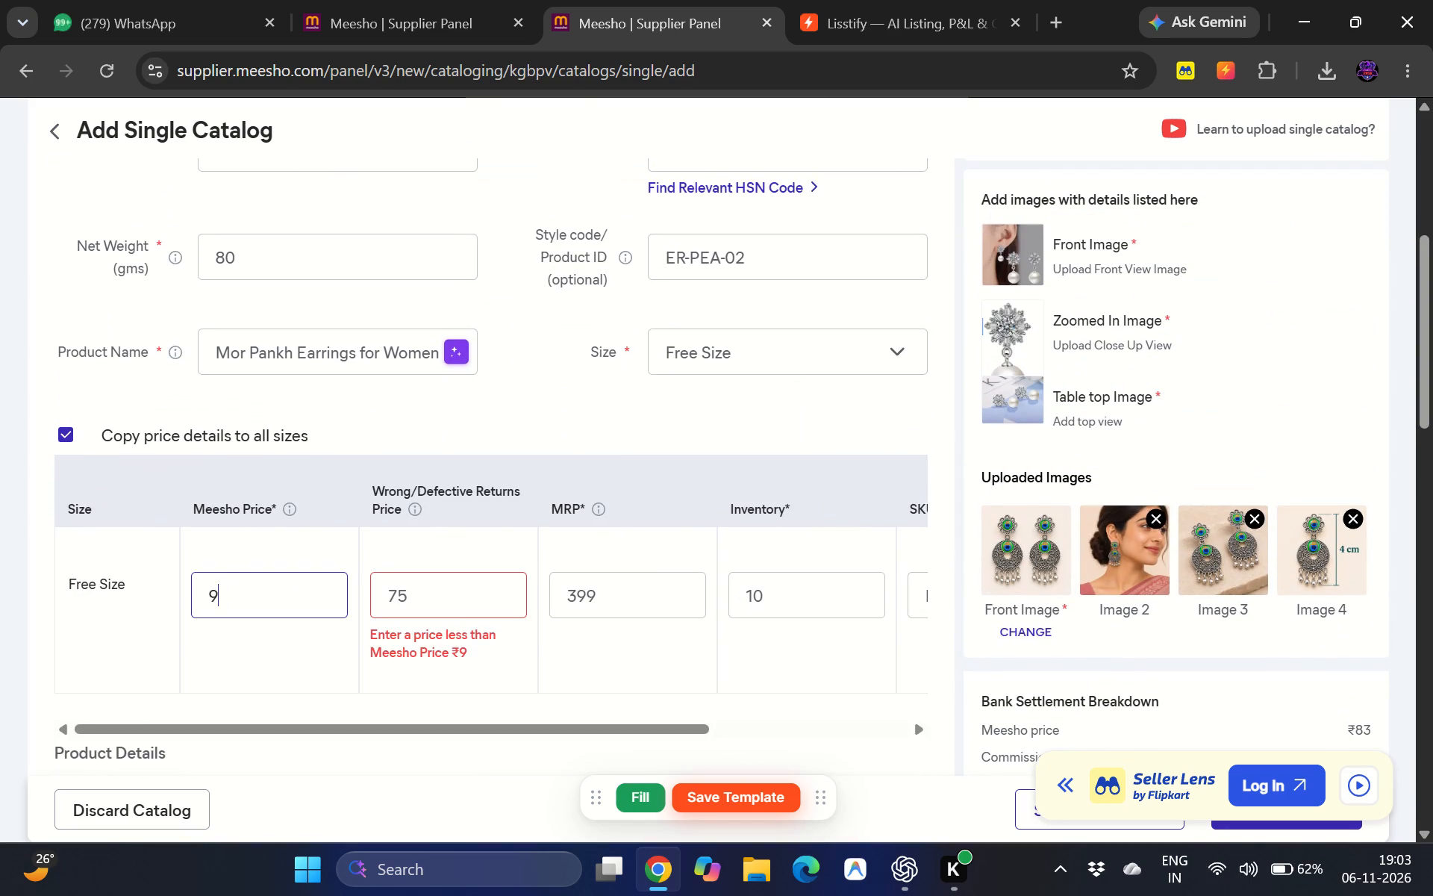
click(402, 646)
double_click(402, 600)
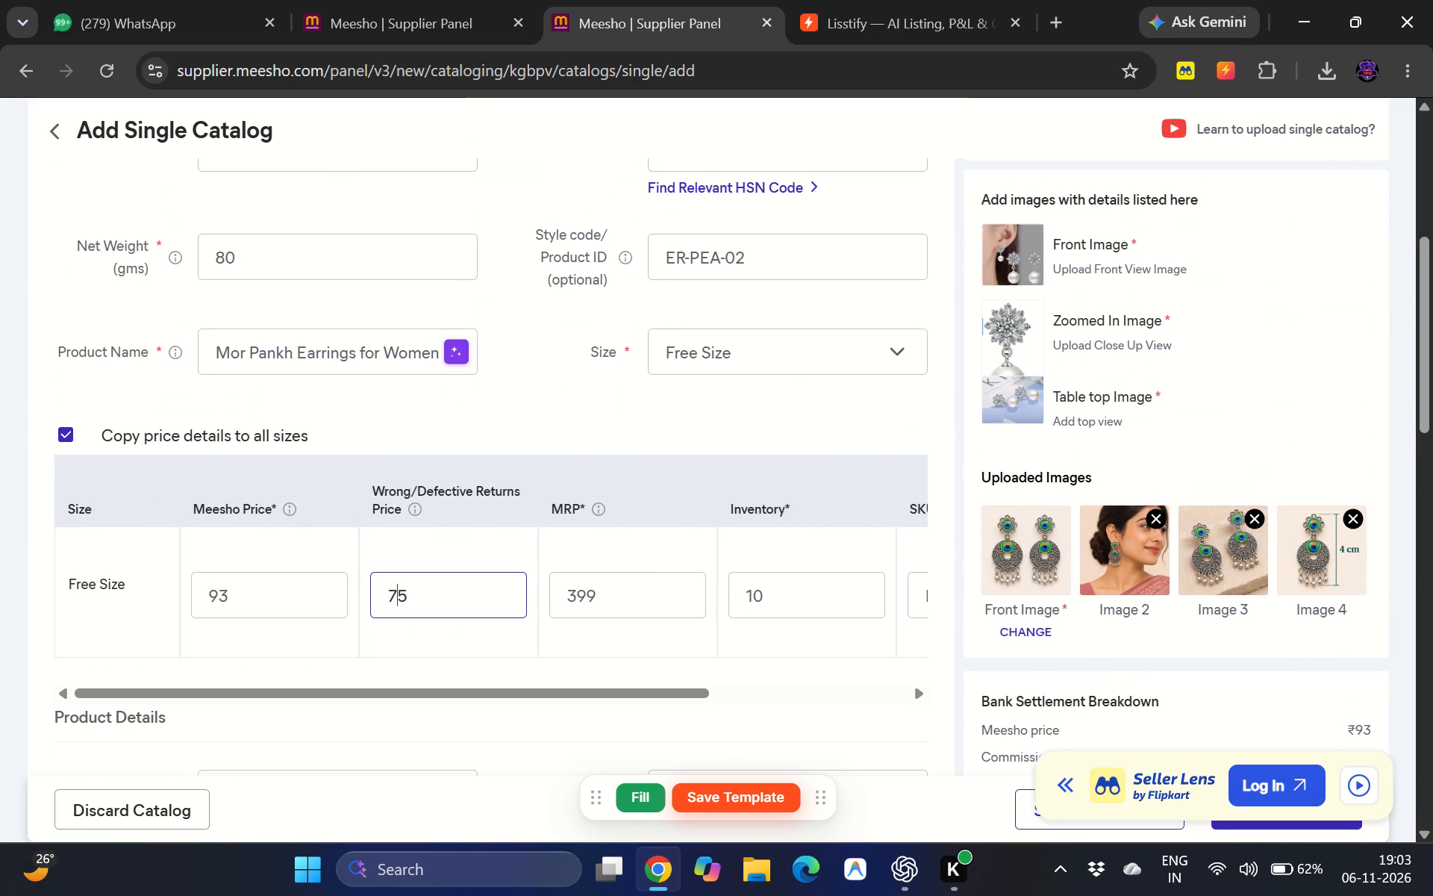
text(85)
Replace the product name with the copied title "Green Peacock Feather Drop Earrings for Women | Round Oxidised Silver-Tone Mor Pankh Earrings, 4 cm".
scroll(606, 426, up, 2)
click(348, 538)
key(ctrl+a)
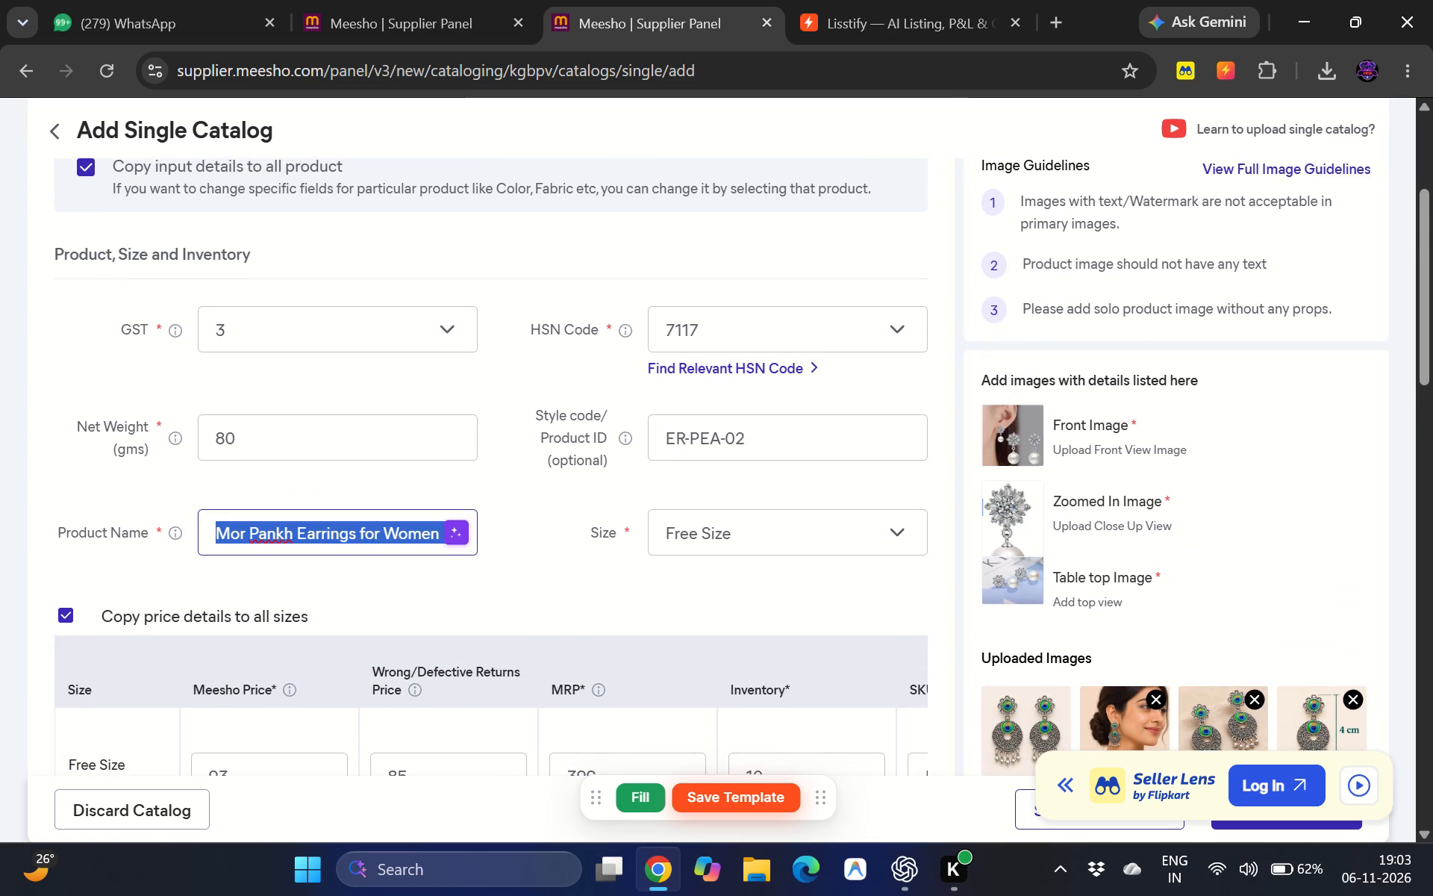
key(ctrl+v)
Append -02 to the style code and to the Free Size SKU ID, making ER-PEA-02-02.
scroll(559, 598, down, 1)
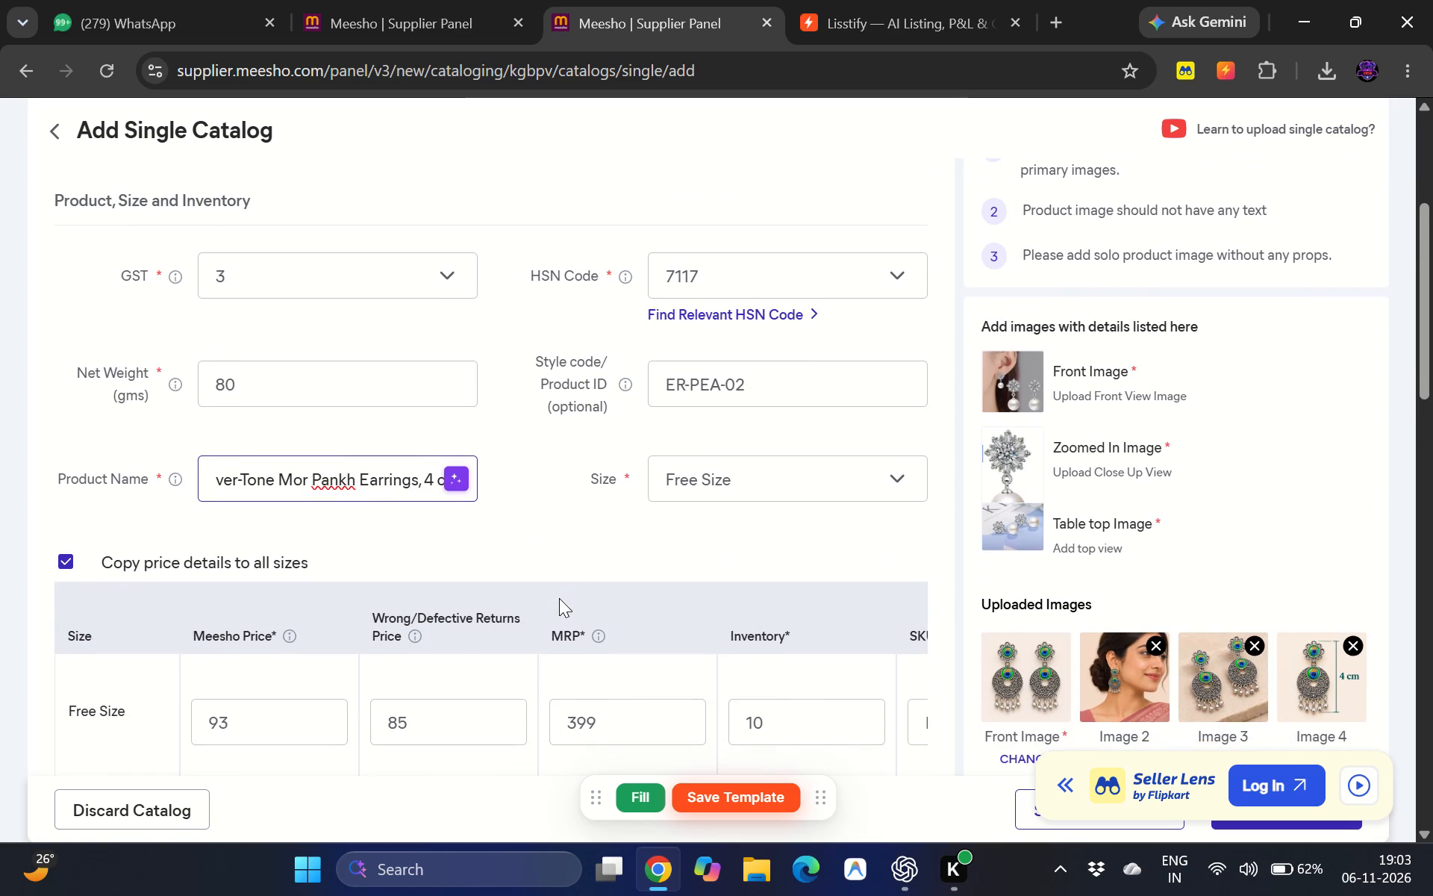
scroll(559, 598, down, 1)
click(767, 387)
text(-02)
scroll(771, 392, down, 3)
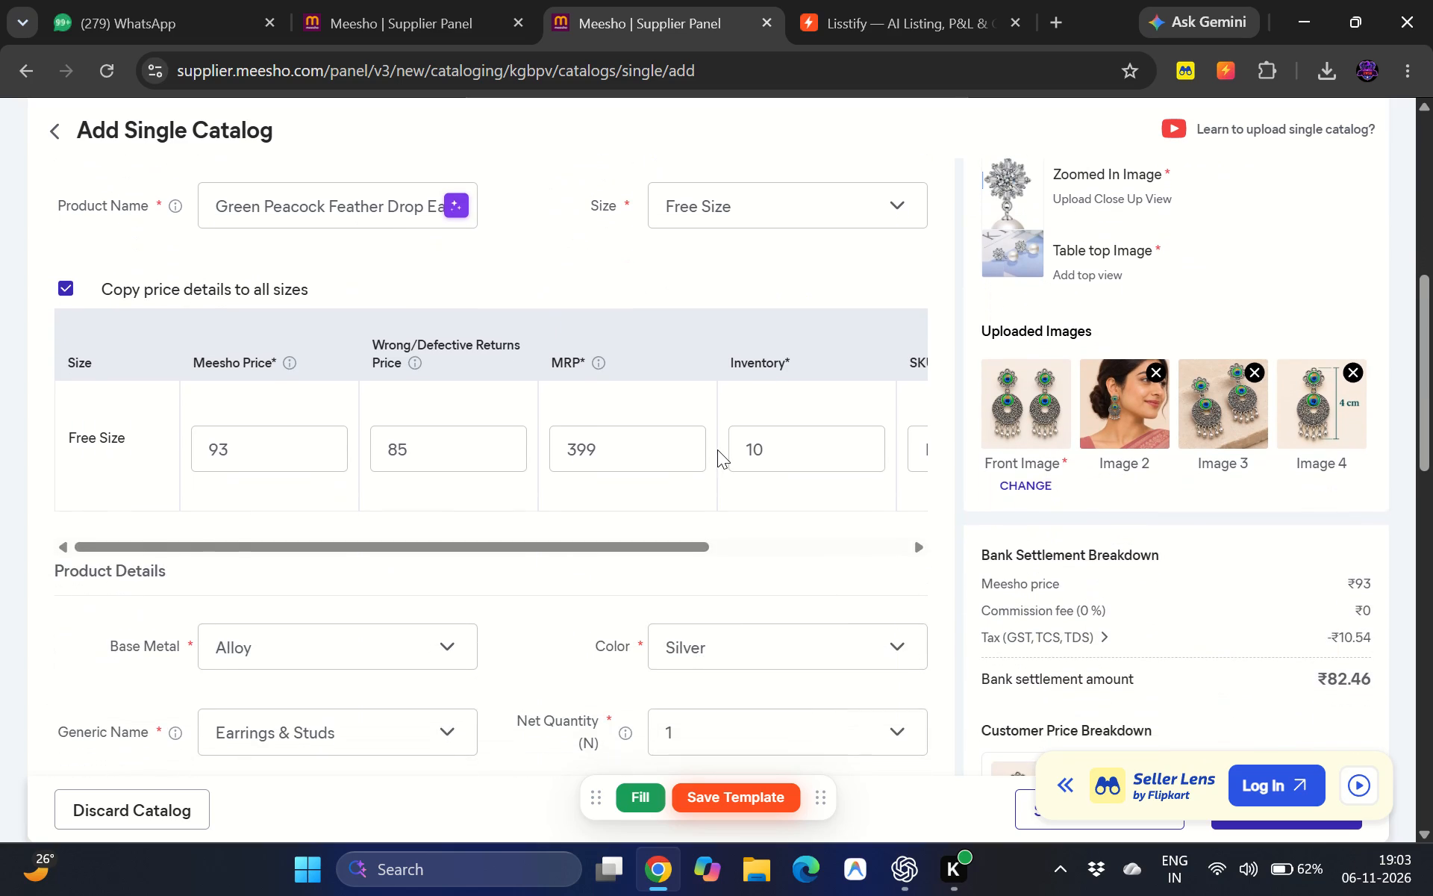
scroll(717, 449, left, 2)
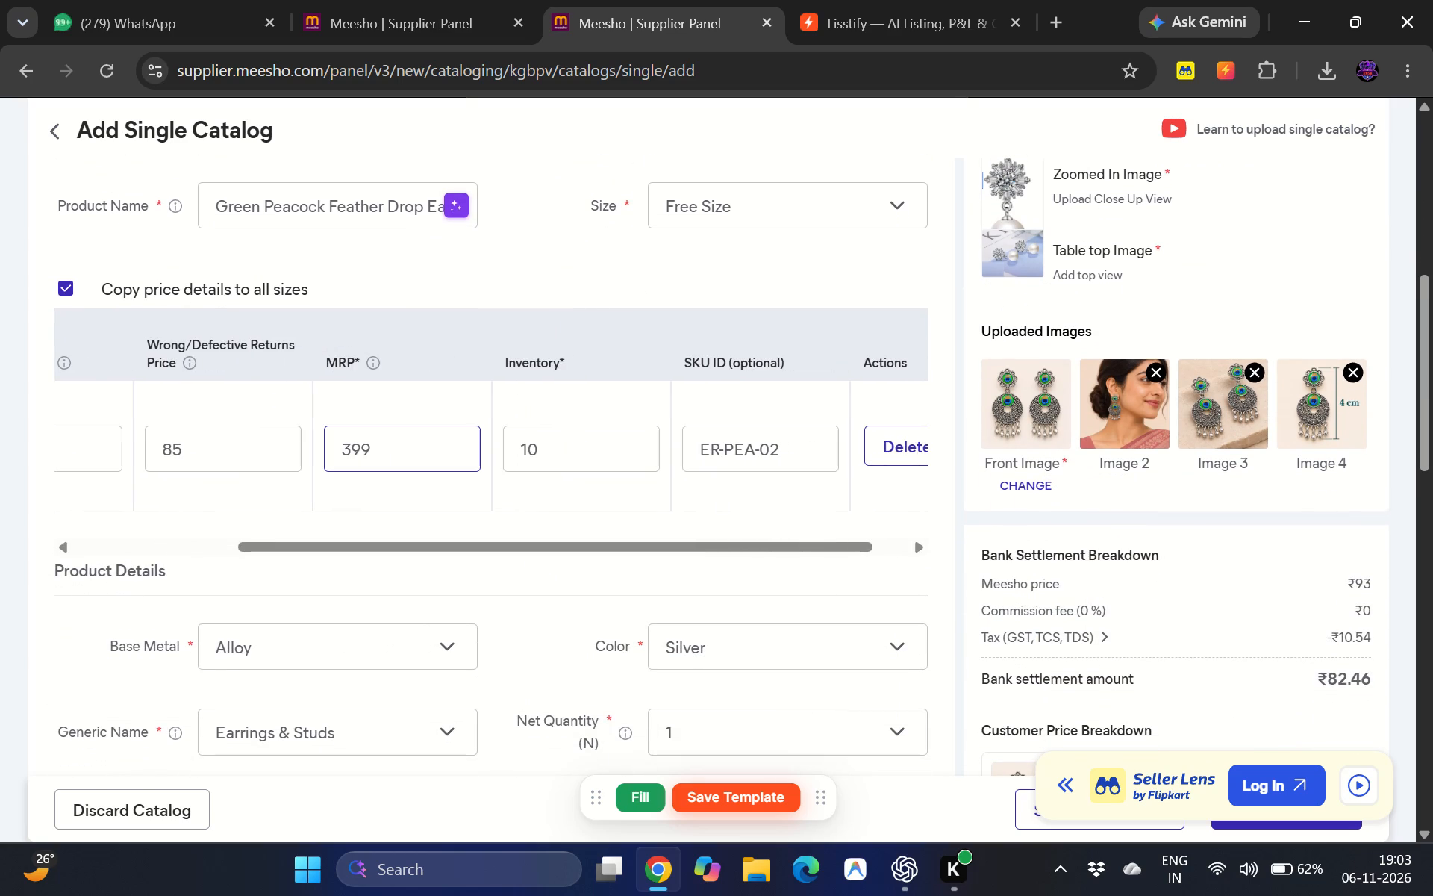
double_click(346, 448)
click(795, 460)
text(-02)
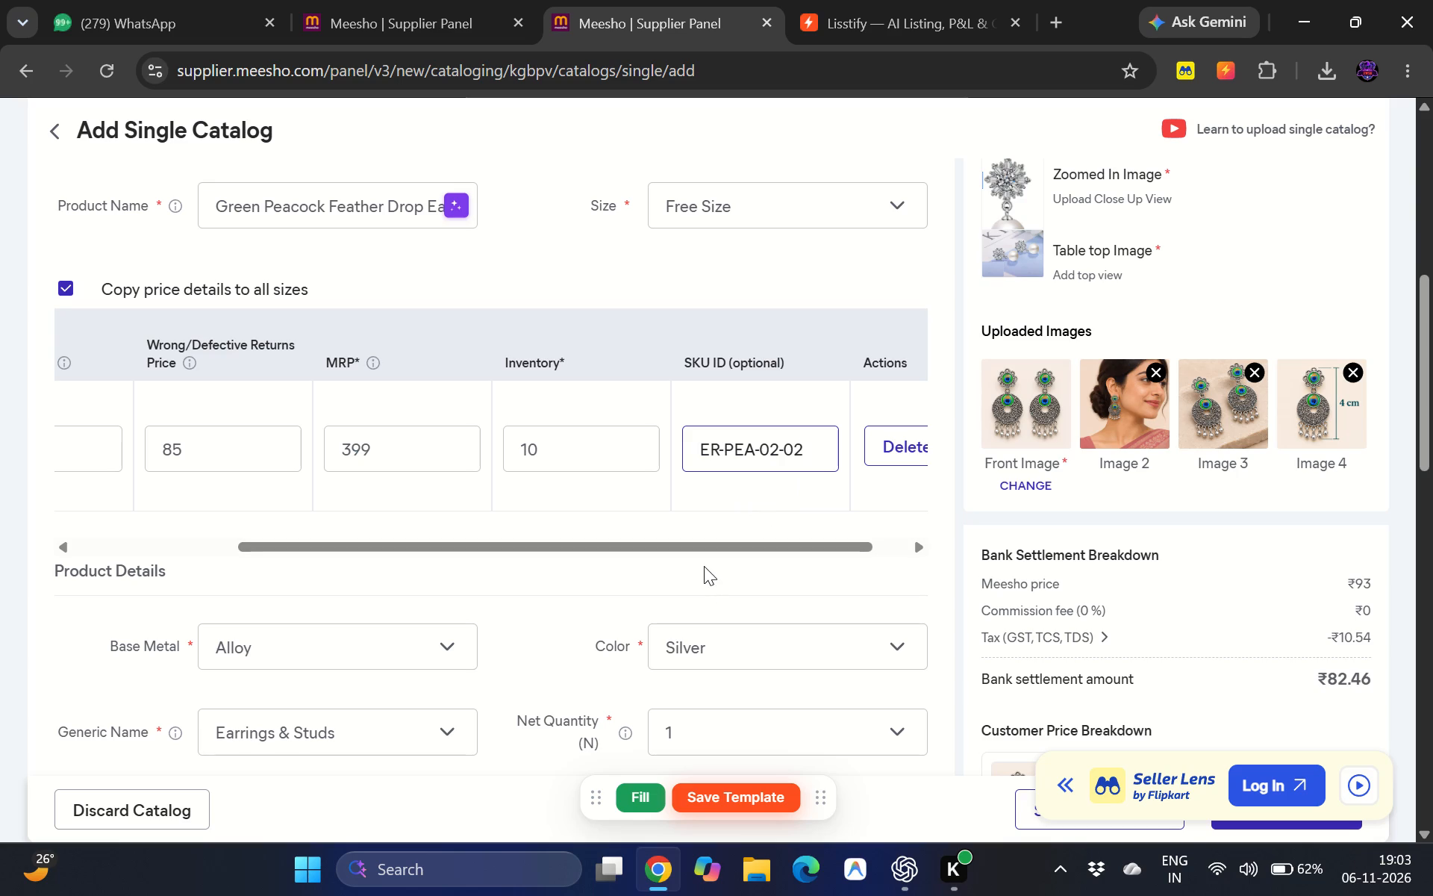
Set the packer details to be the same as the manufacturer details.
click(704, 566)
scroll(704, 566, down, 3)
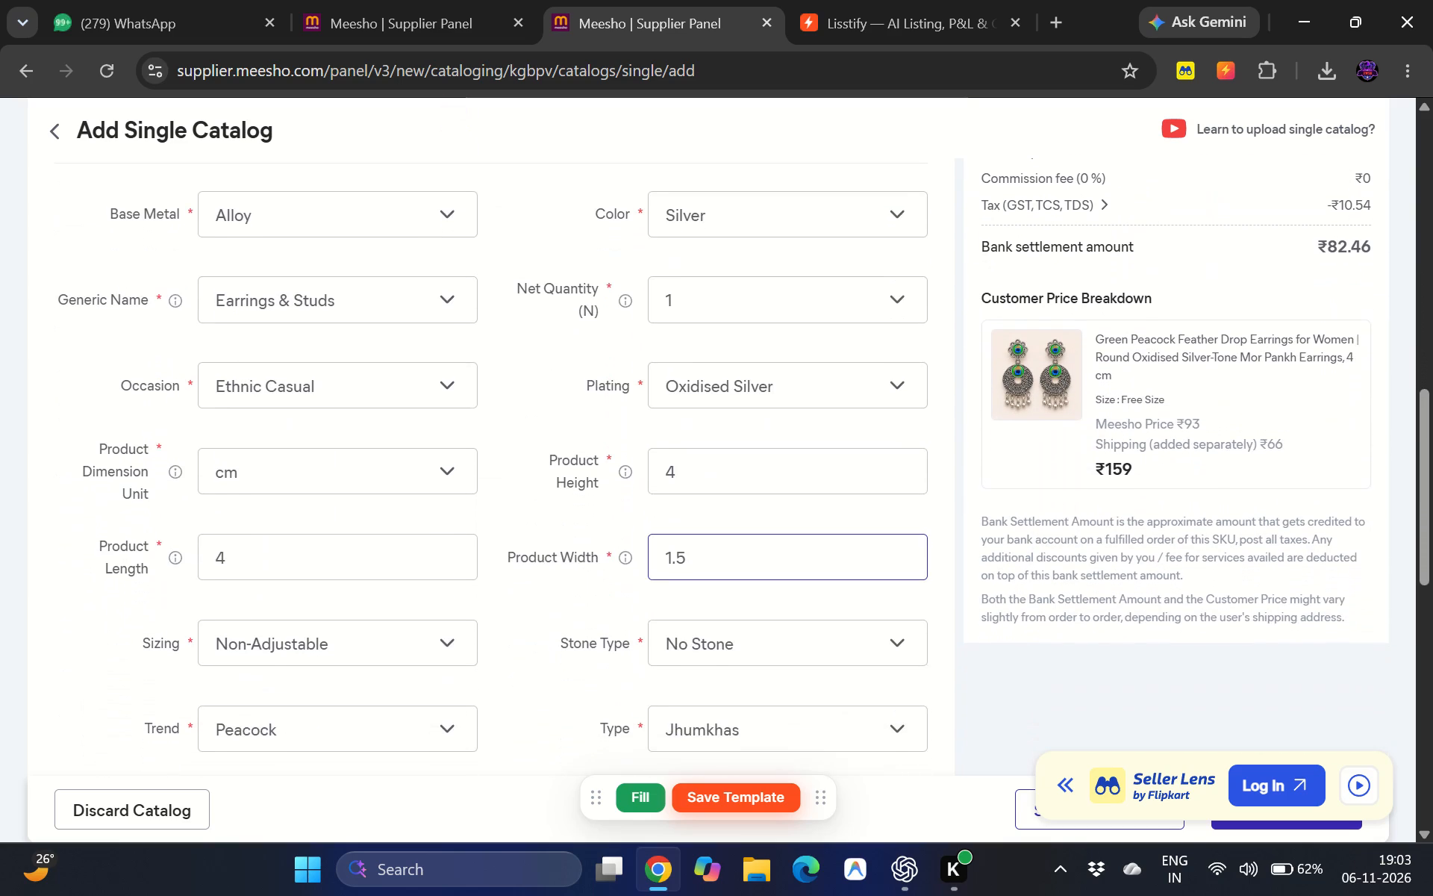
scroll(704, 566, down, 4)
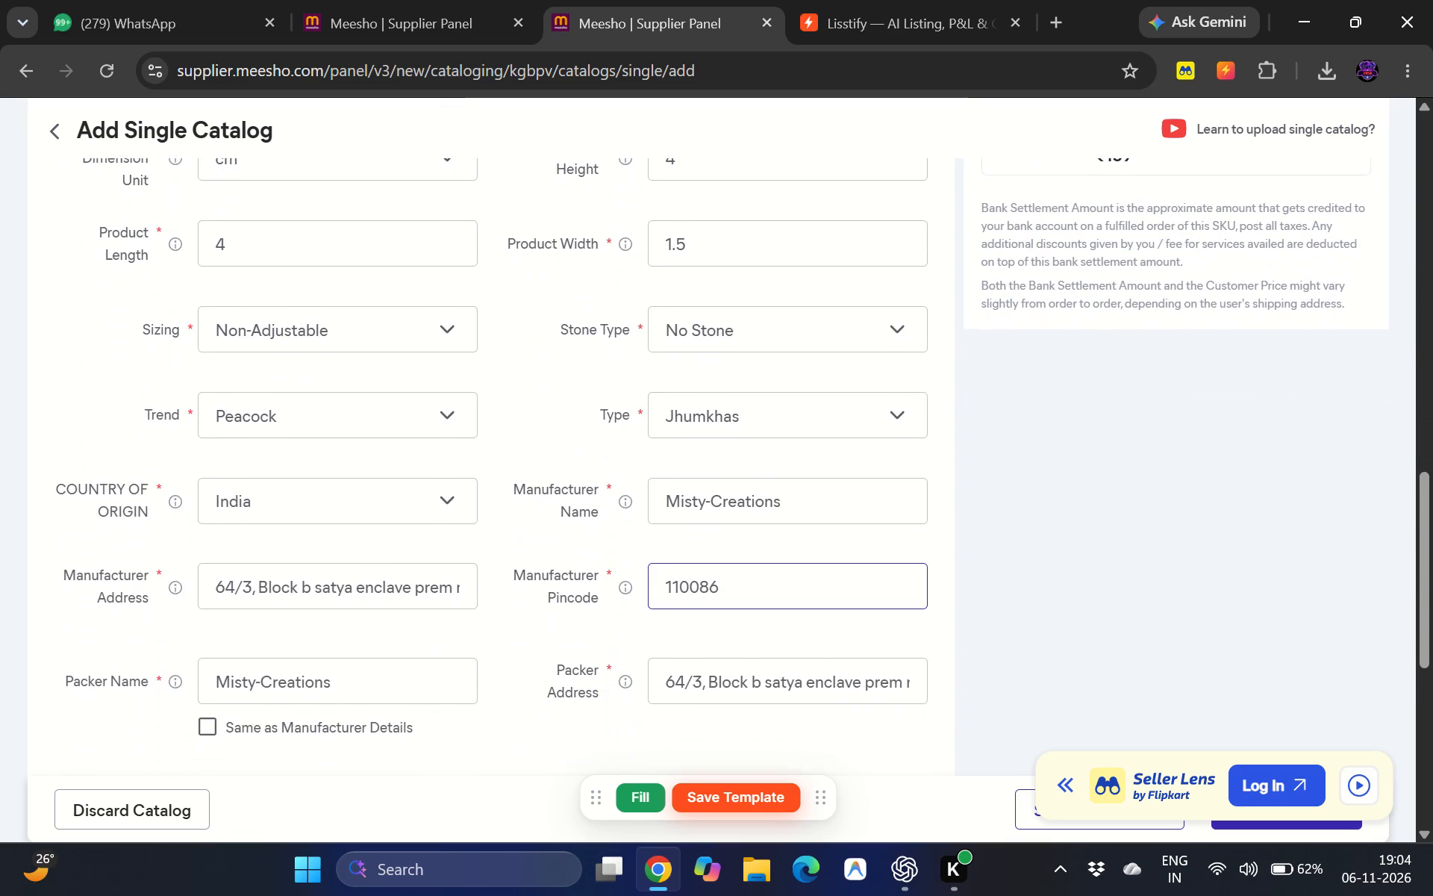
scroll(704, 566, down, 1)
click(213, 679)
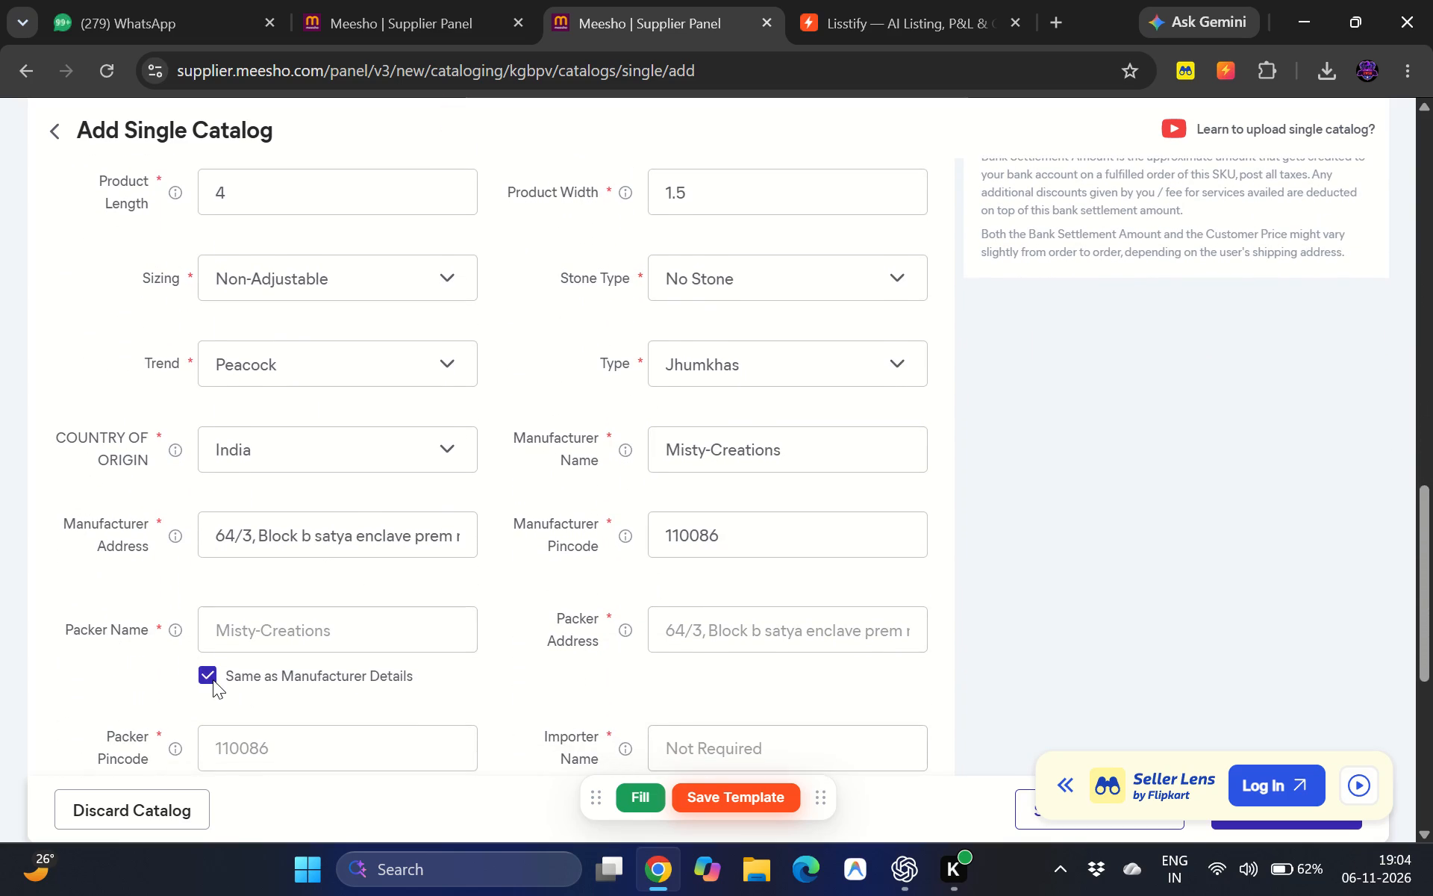
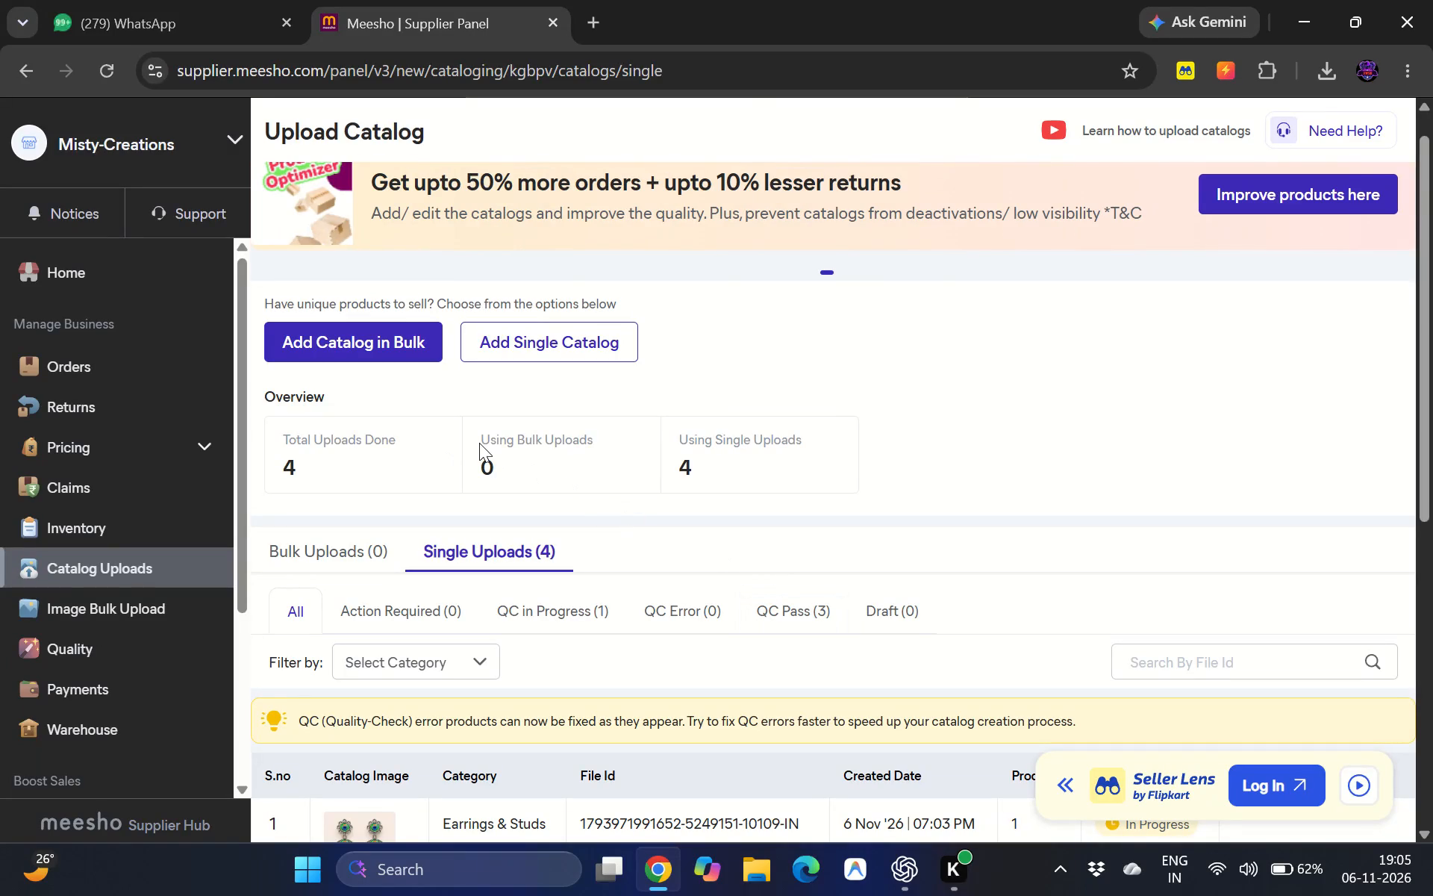
Leave the Catalog Uploads page and go to the supplier account's Home page.
scroll(132, 320, up, 2)
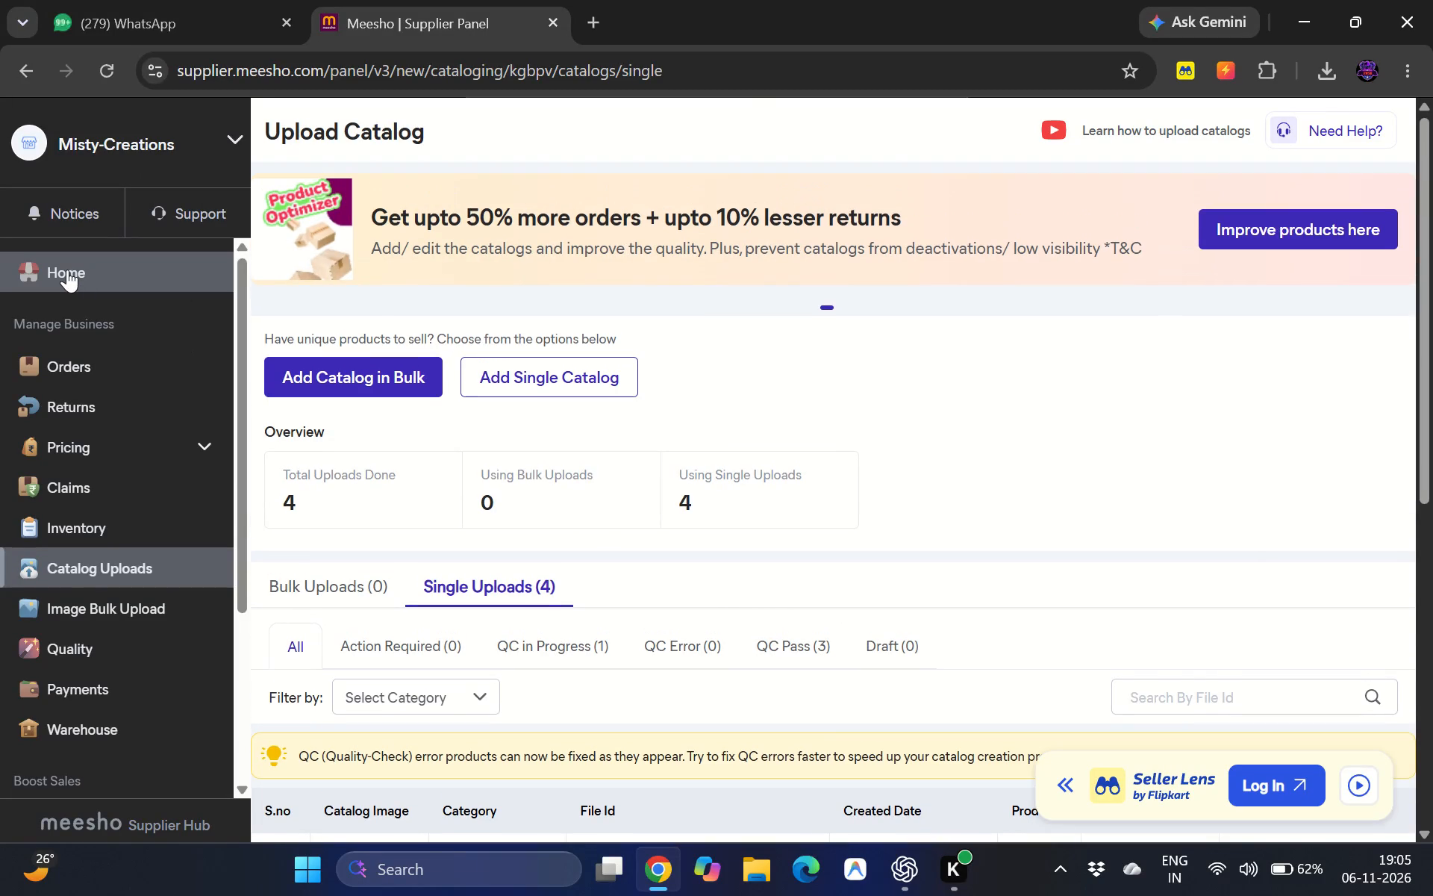
click(67, 270)
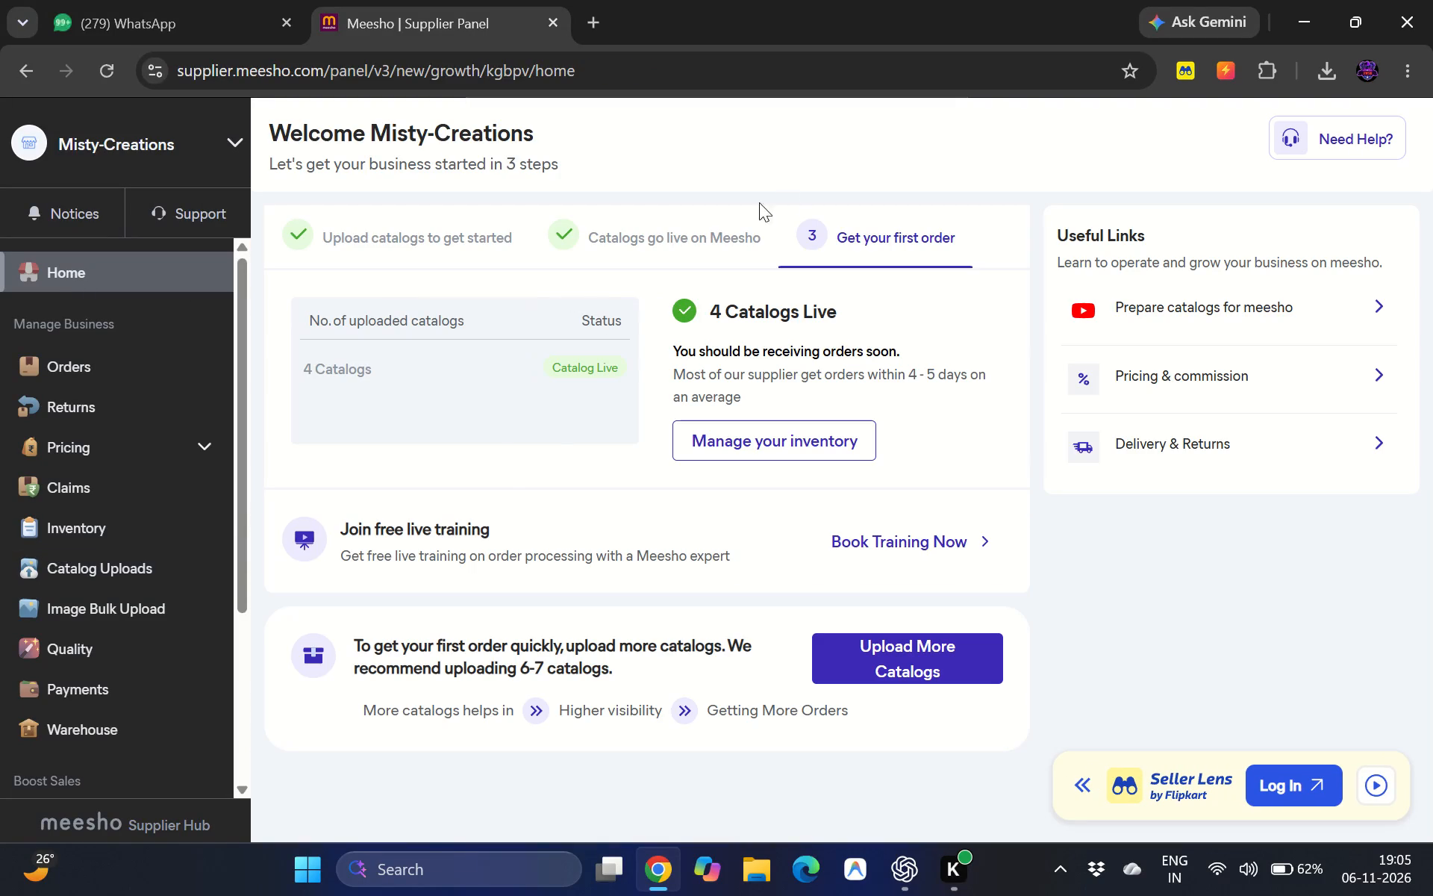
Look over the Home page and the available supplier sections, from Manage Business through Boost Sales to Performance.
scroll(558, 453, down, 1)
scroll(558, 453, up, 1)
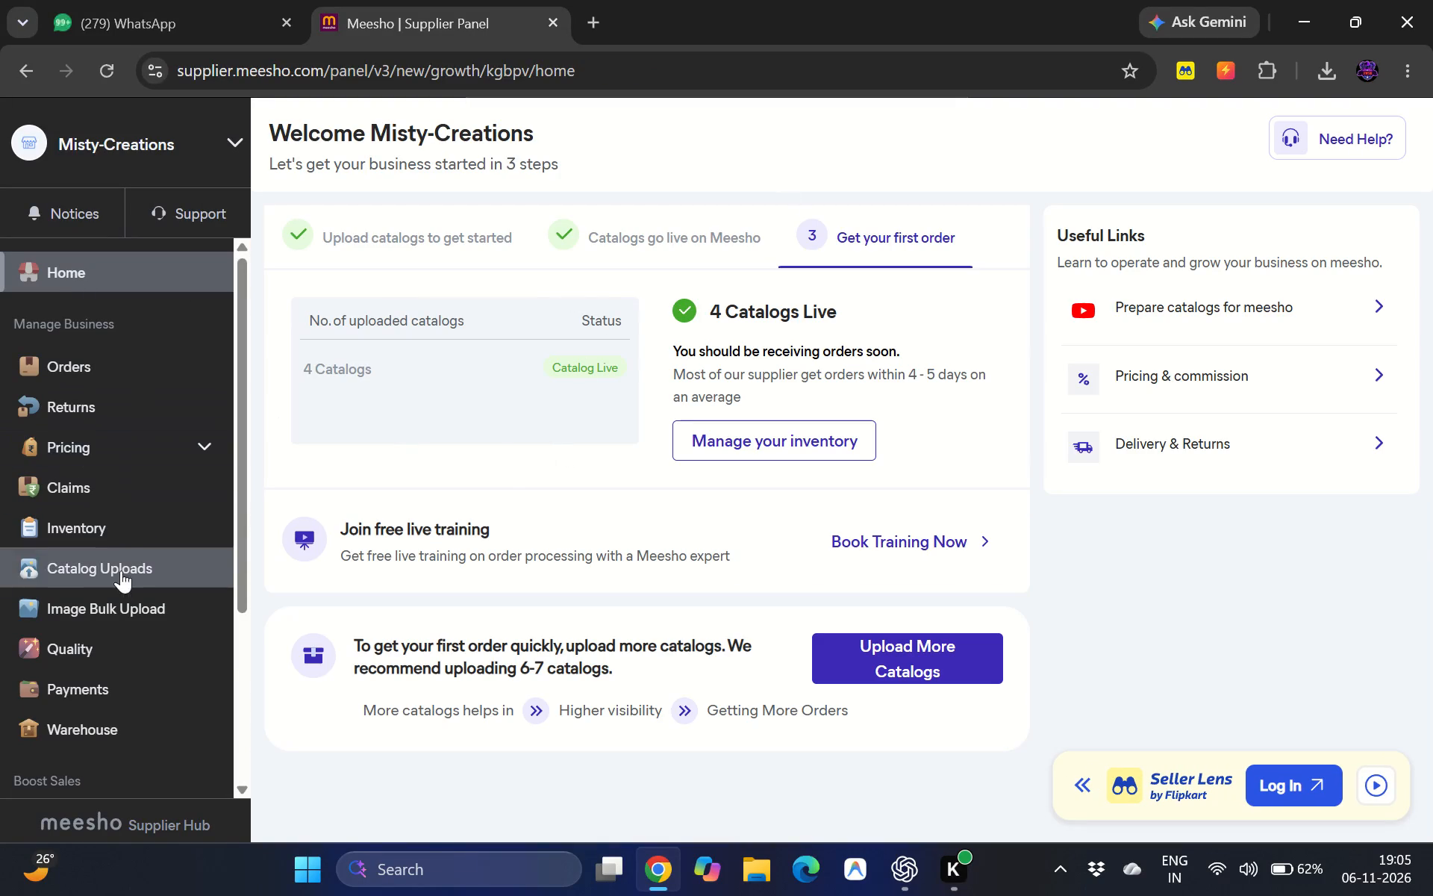
scroll(608, 638, down, 1)
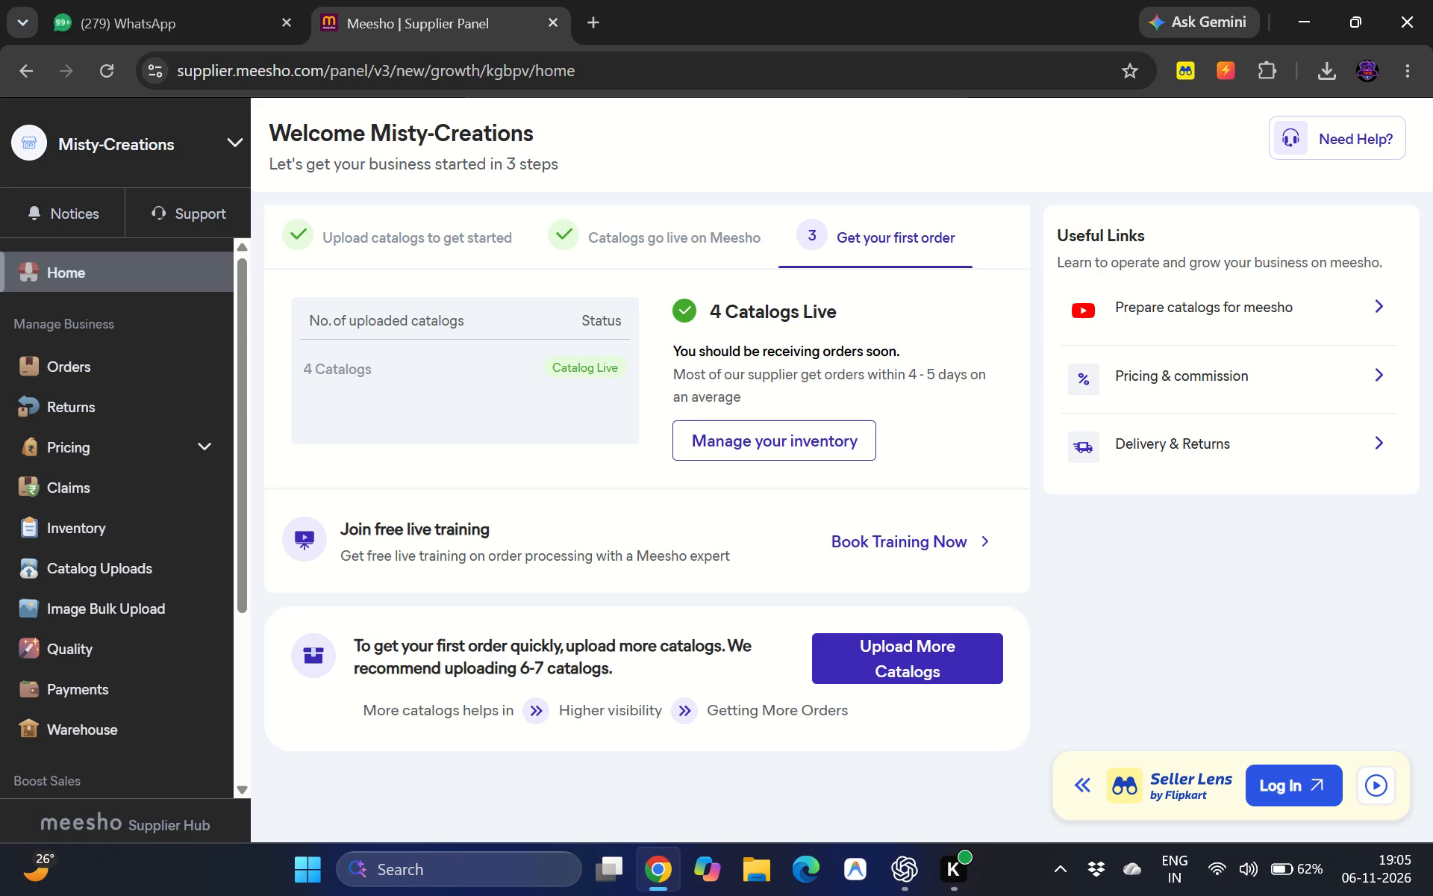
scroll(608, 638, up, 1)
scroll(117, 714, down, 2)
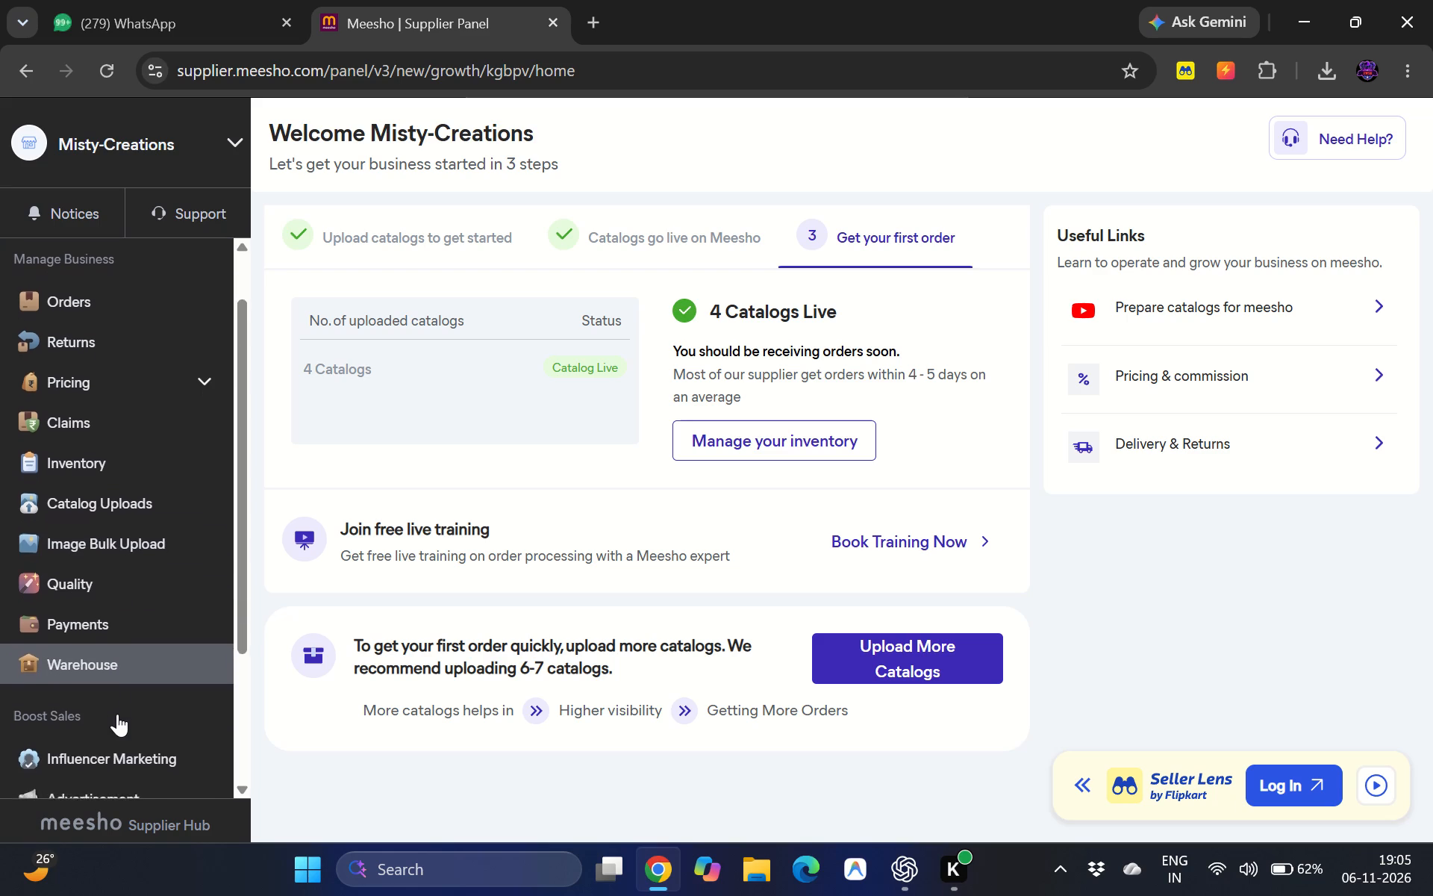
scroll(117, 714, down, 3)
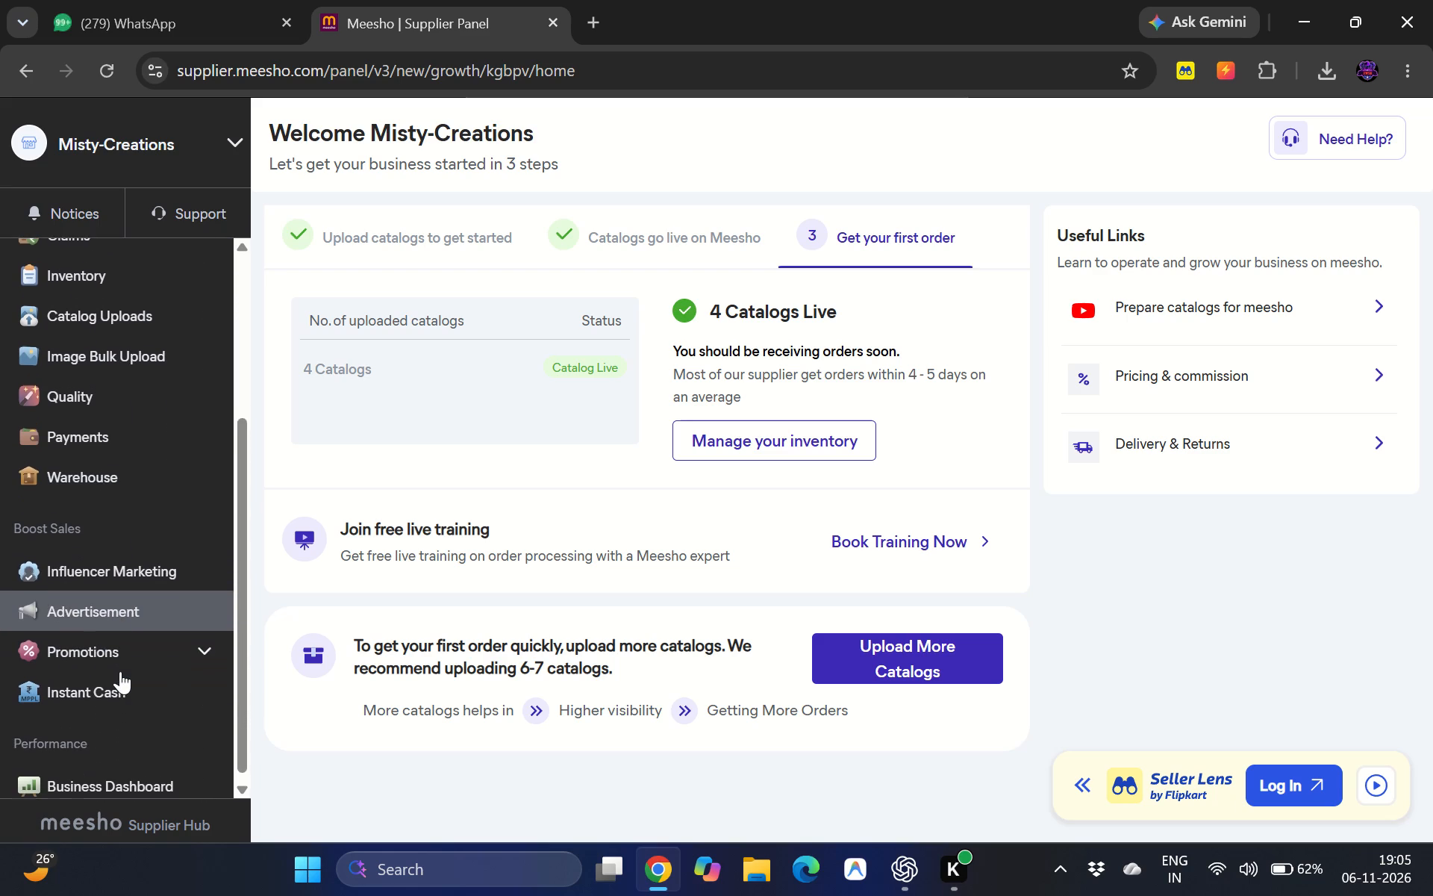
scroll(120, 671, down, 1)
scroll(109, 423, up, 4)
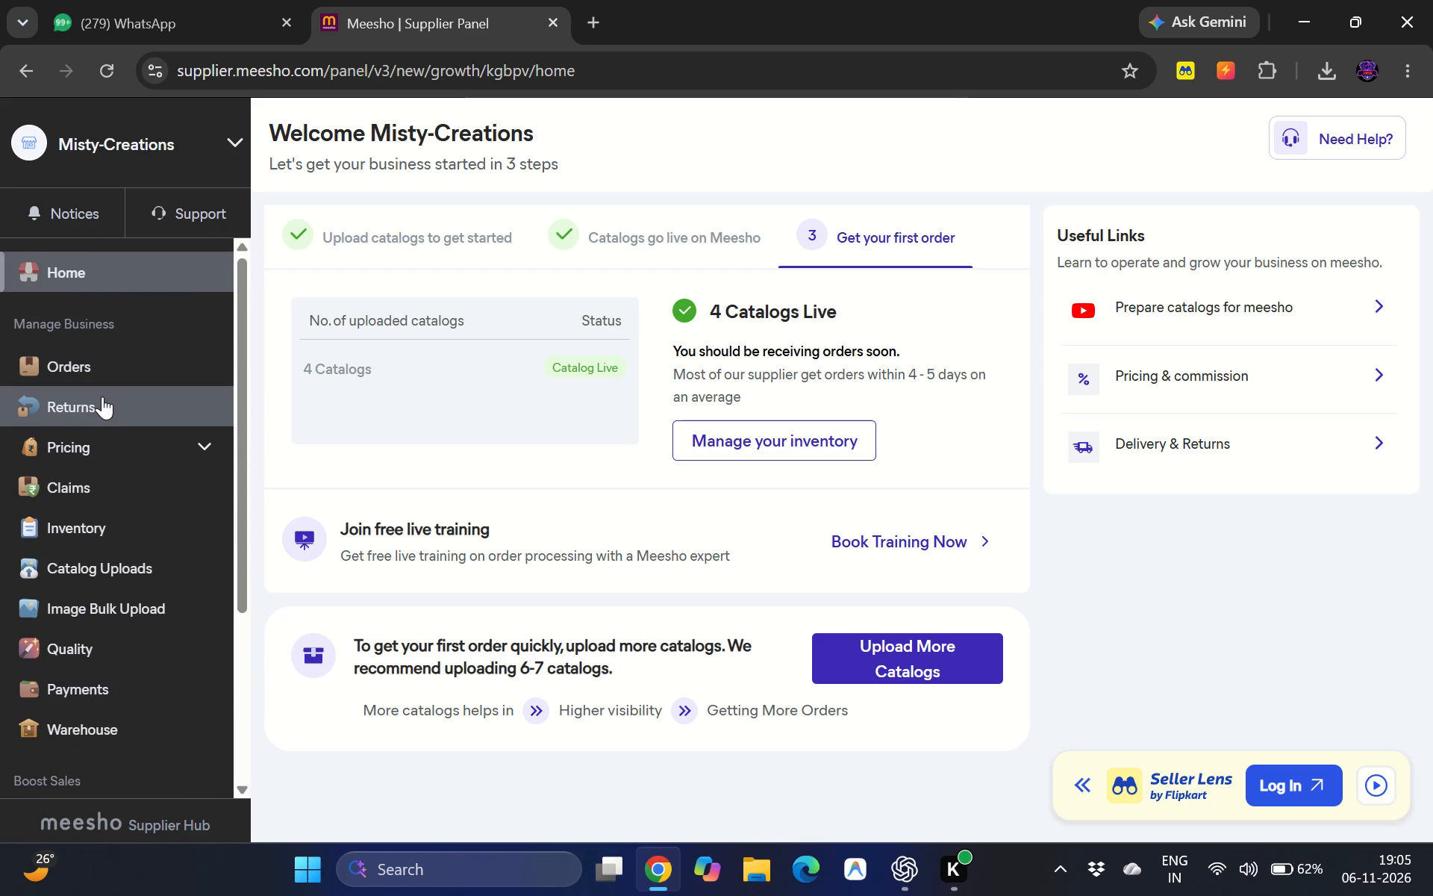